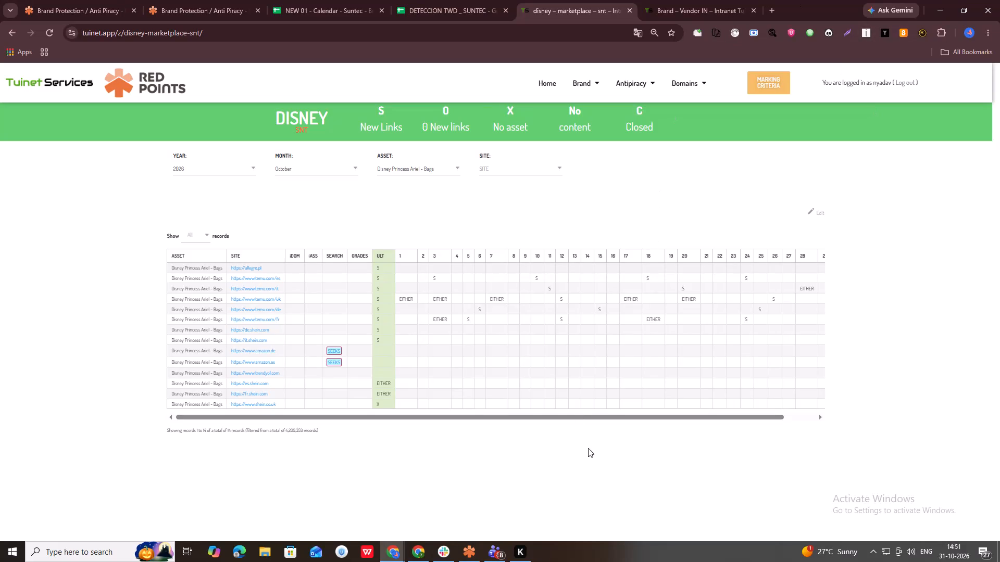
Open the amazon.de site from the Disney Princess Ariel - Bags rows of the marketplace tracker.
drag(603, 418, 673, 415)
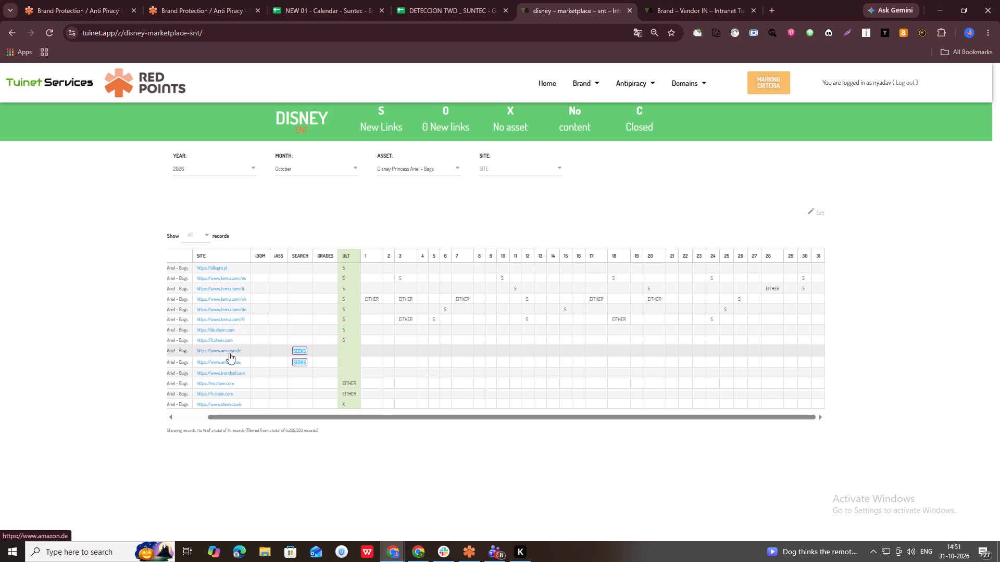
middle_click(229, 352)
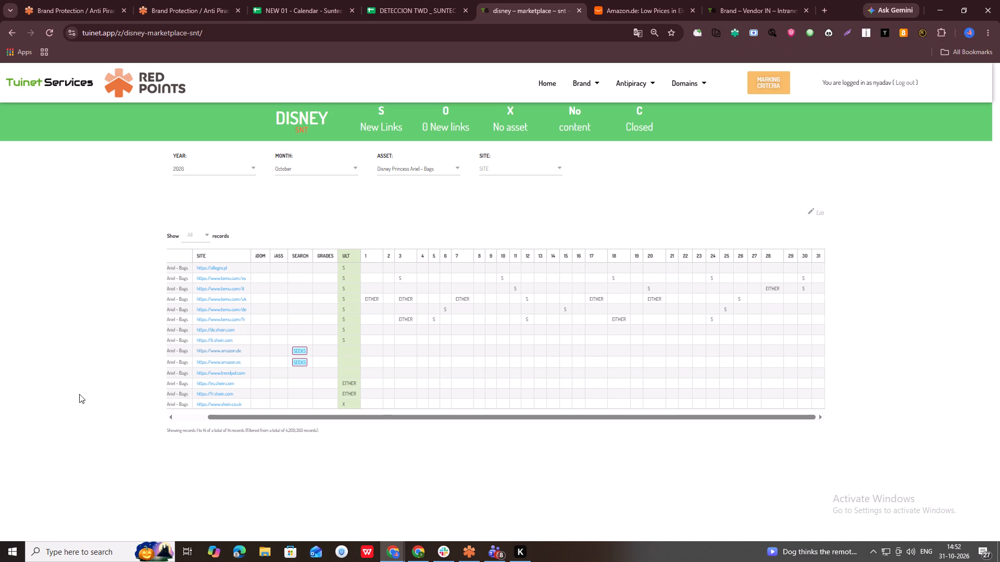
click(658, 0)
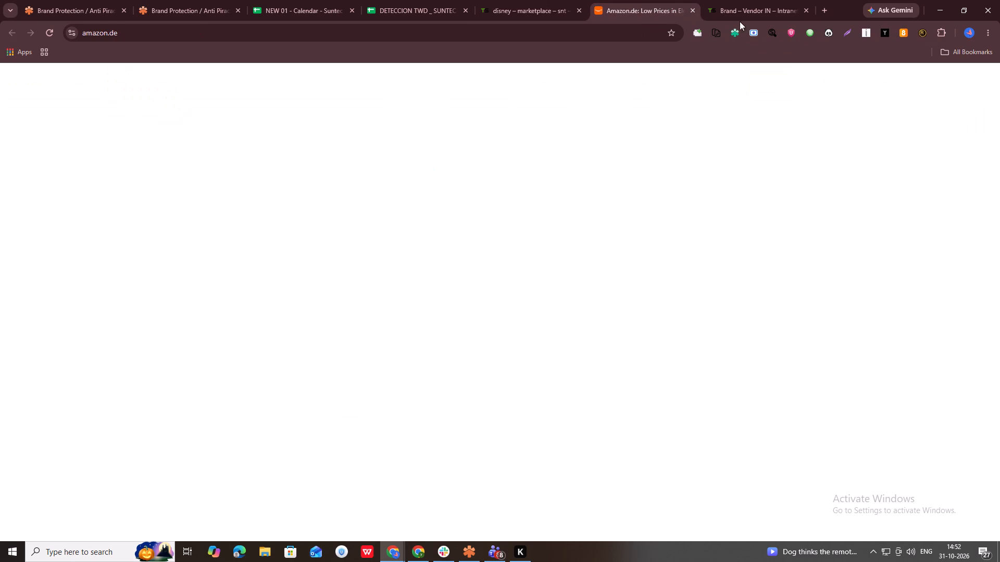
click(734, 34)
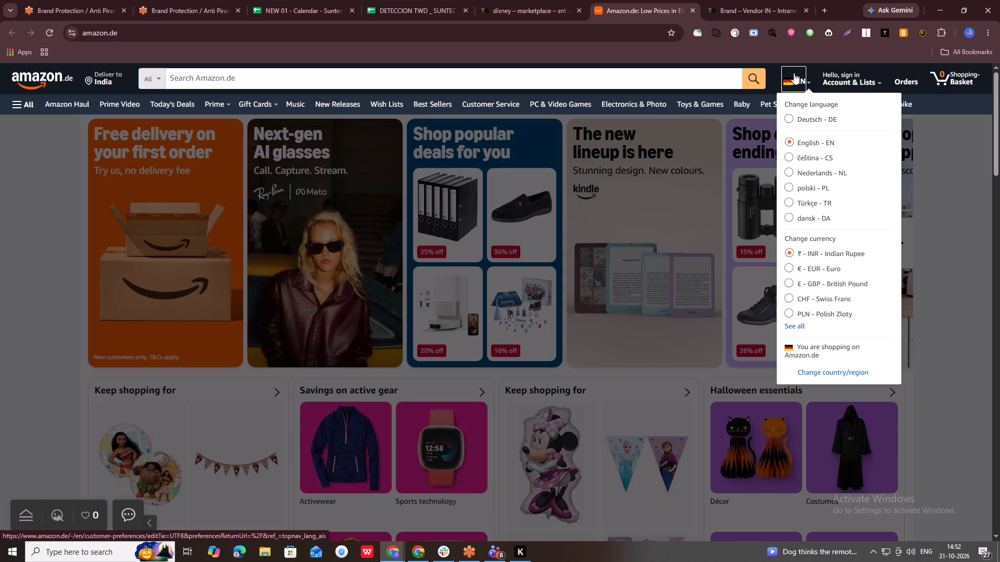
click(943, 246)
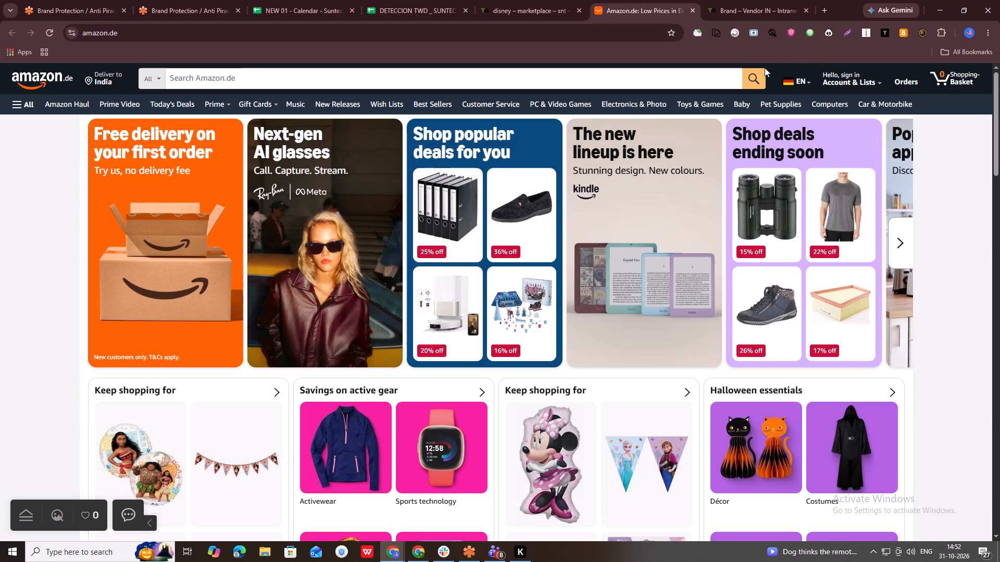
Open the RedPoints IPR Plugin over the Disney marketplace tracker and stop its running task.
click(731, 34)
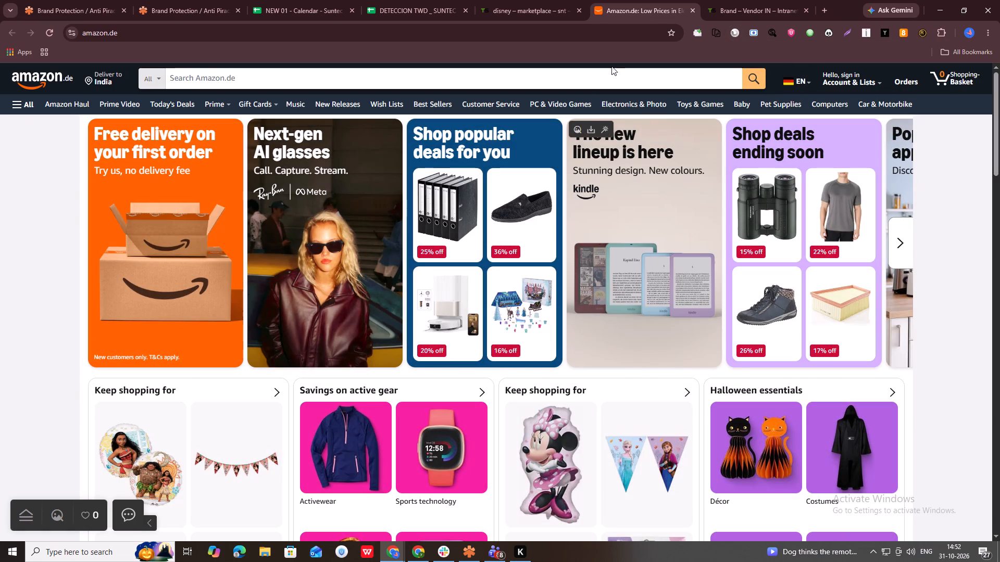
click(564, 0)
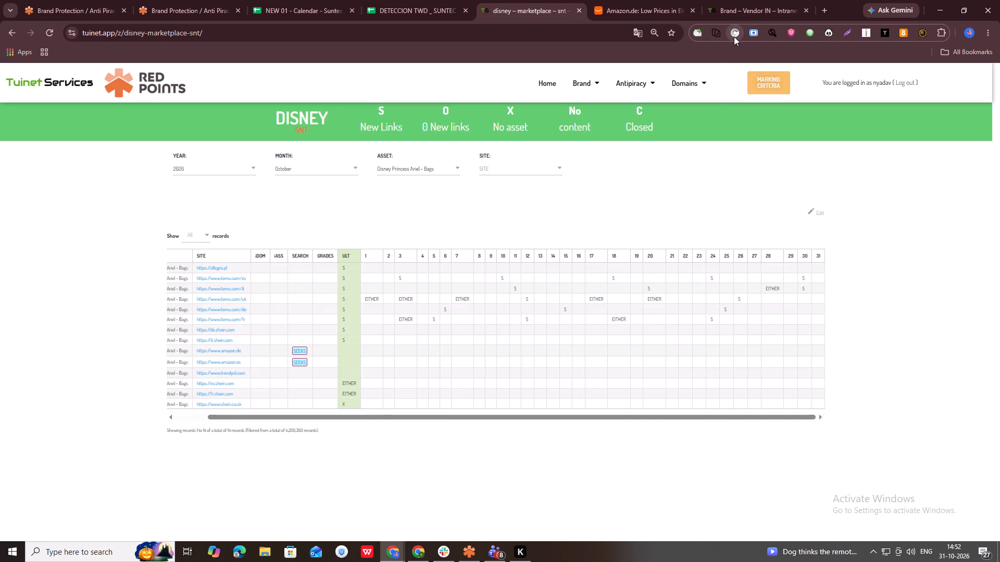
drag(581, 71, 680, 68)
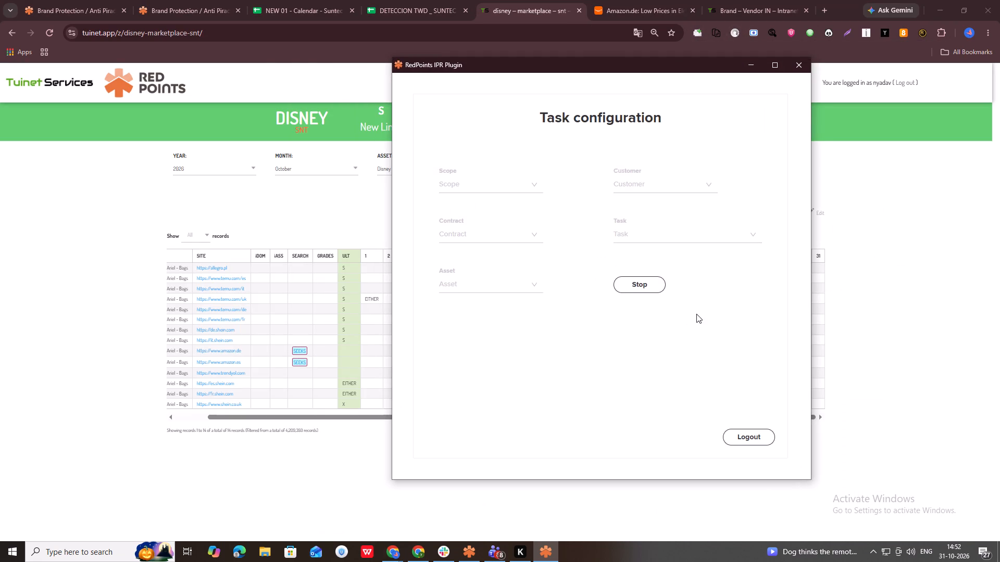
click(634, 288)
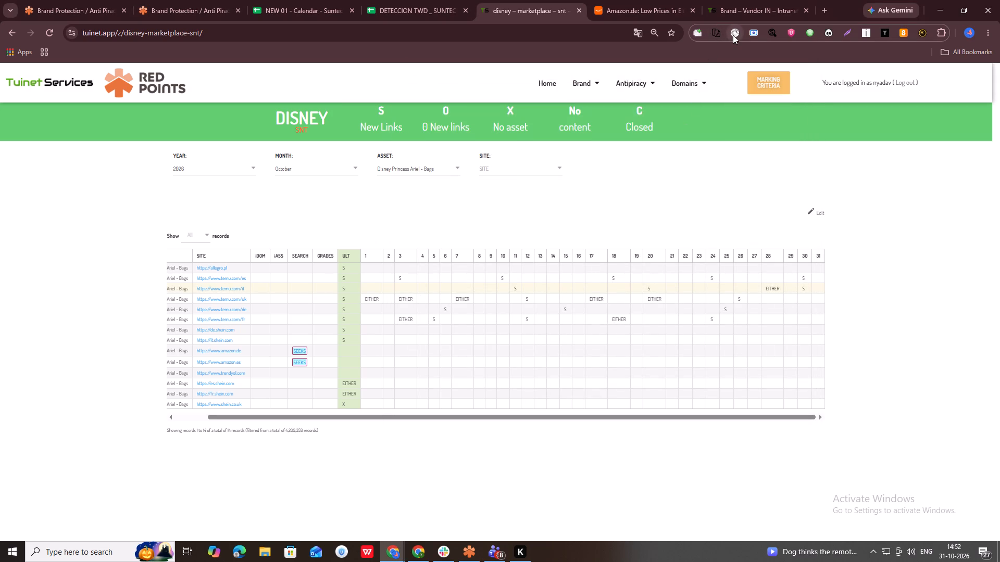
click(733, 35)
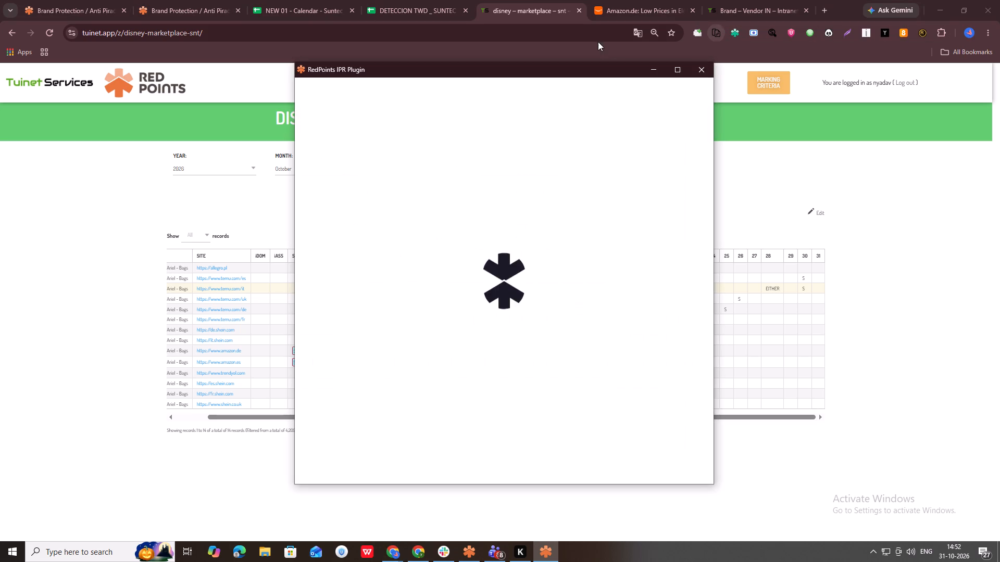
drag(552, 68, 657, 74)
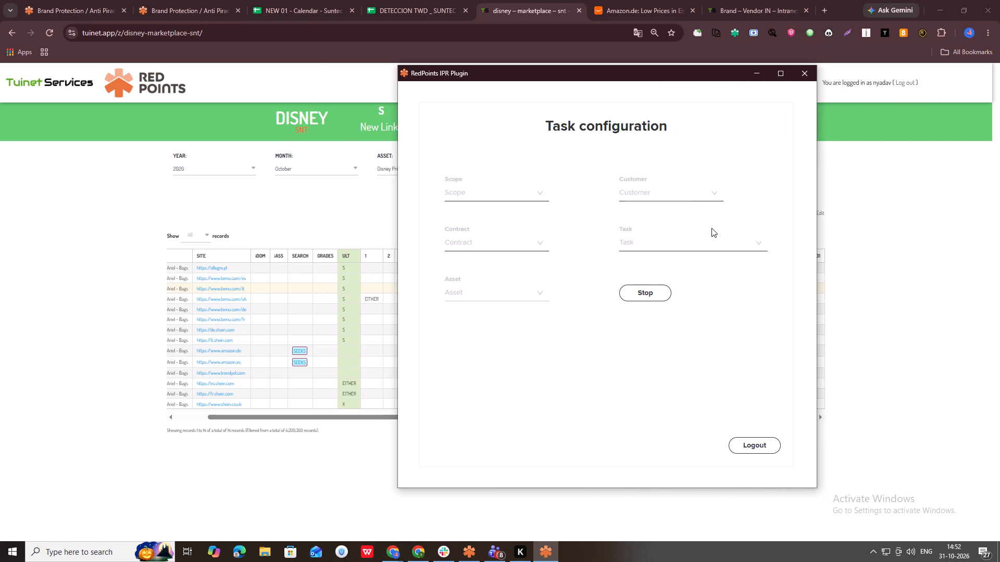
click(660, 287)
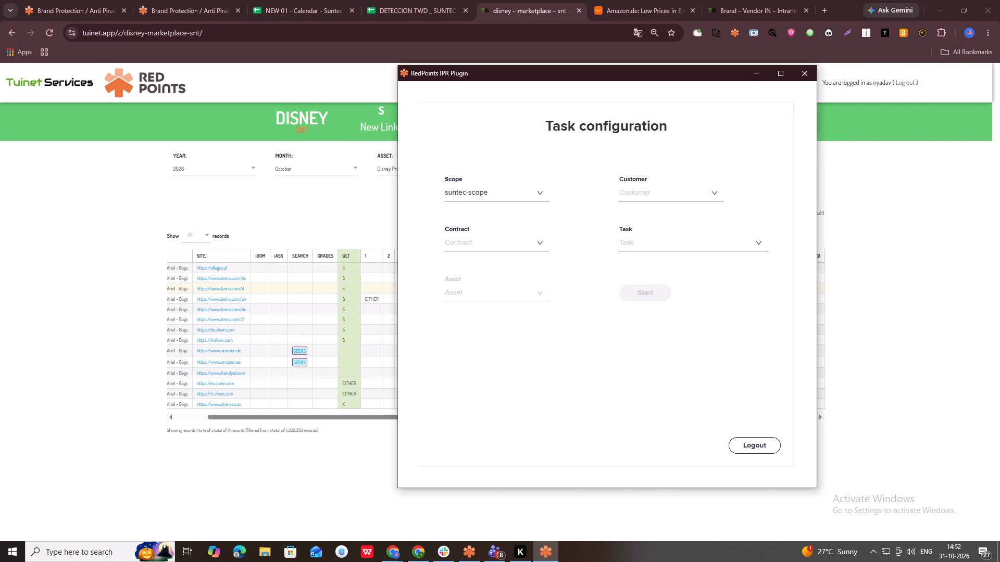
Set the plugin's customer to The Walt Disney and its task to Detection.
click(683, 200)
text(walt)
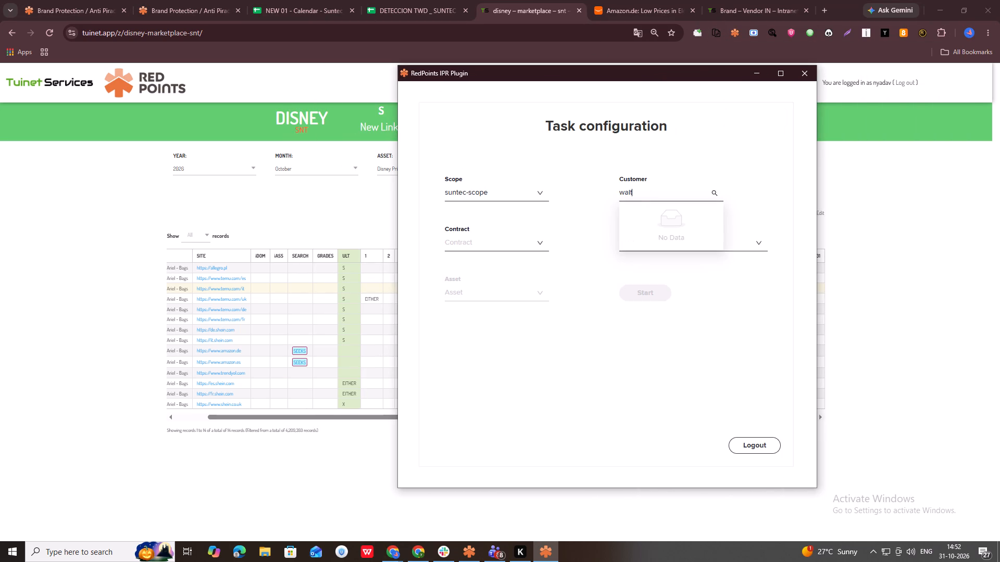
key(space)
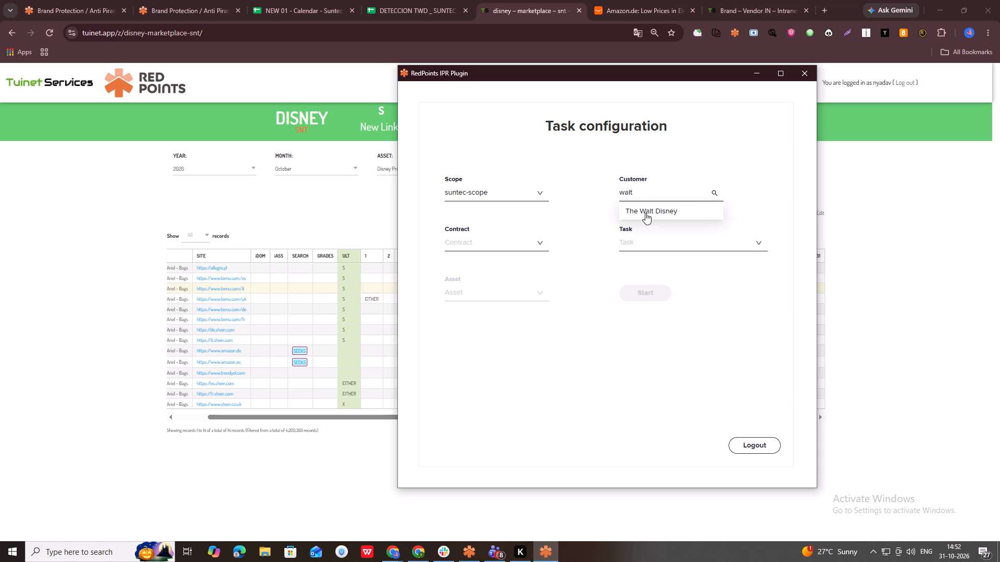
click(645, 212)
click(647, 252)
click(643, 245)
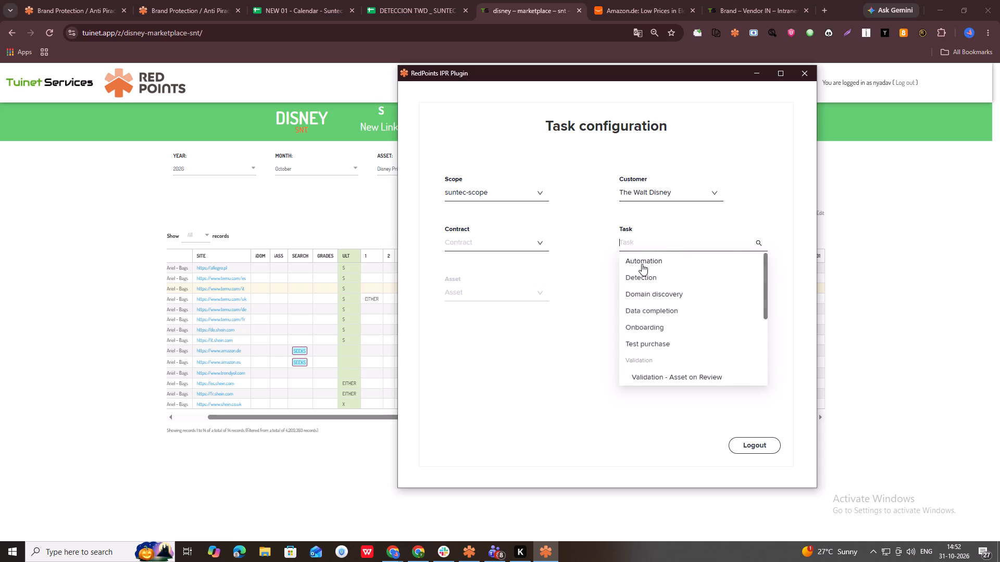
click(645, 277)
click(692, 189)
text(walt)
key(space)
click(677, 210)
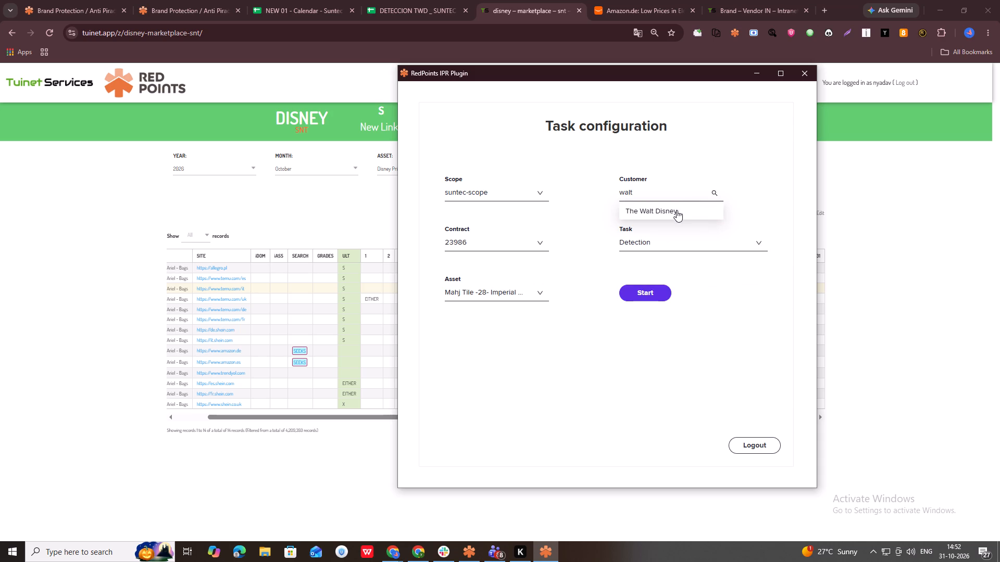
Choose the IPR Brand Protection contract and the first "Disney Princess Ariel - B..." asset, and start the detection task.
click(502, 251)
click(502, 247)
click(501, 261)
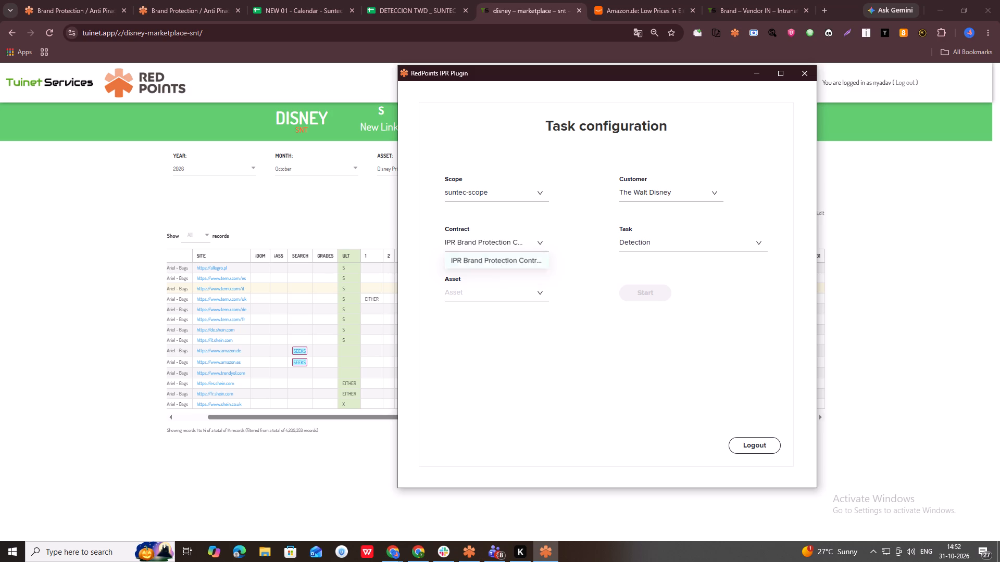
click(509, 289)
text(ariel)
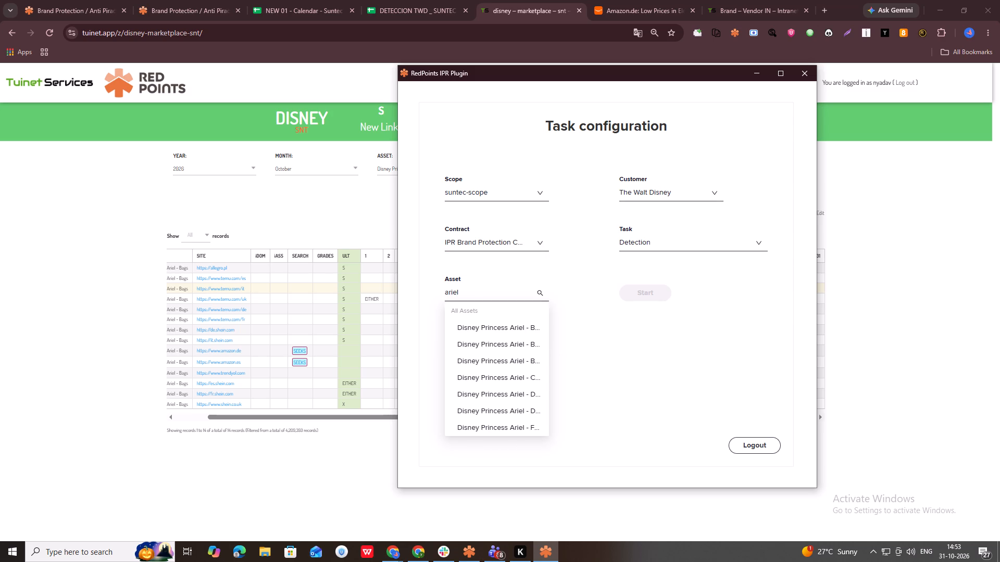
click(517, 328)
click(649, 290)
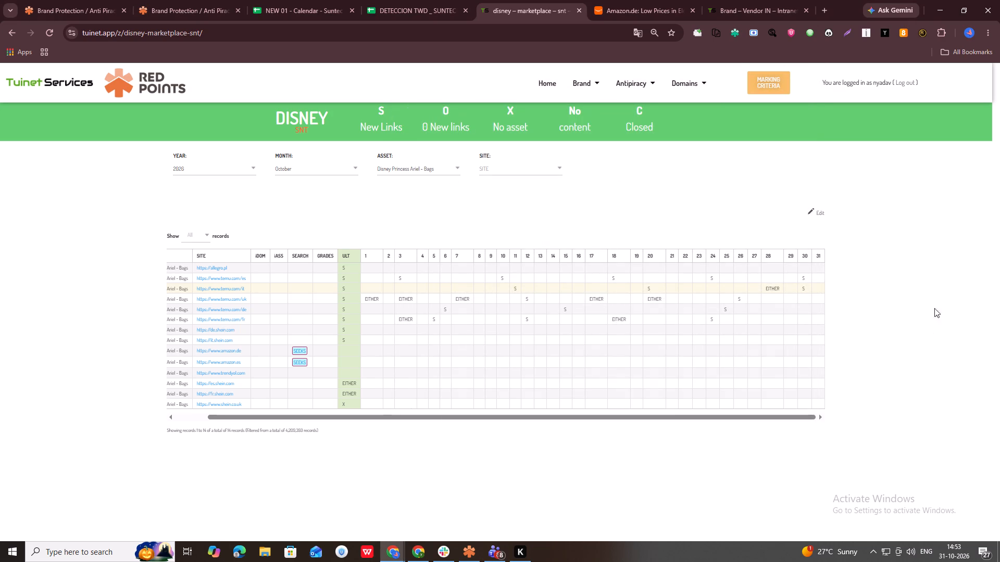
Search Amazon.de for "disney princess ariel bag".
click(595, 0)
click(293, 79)
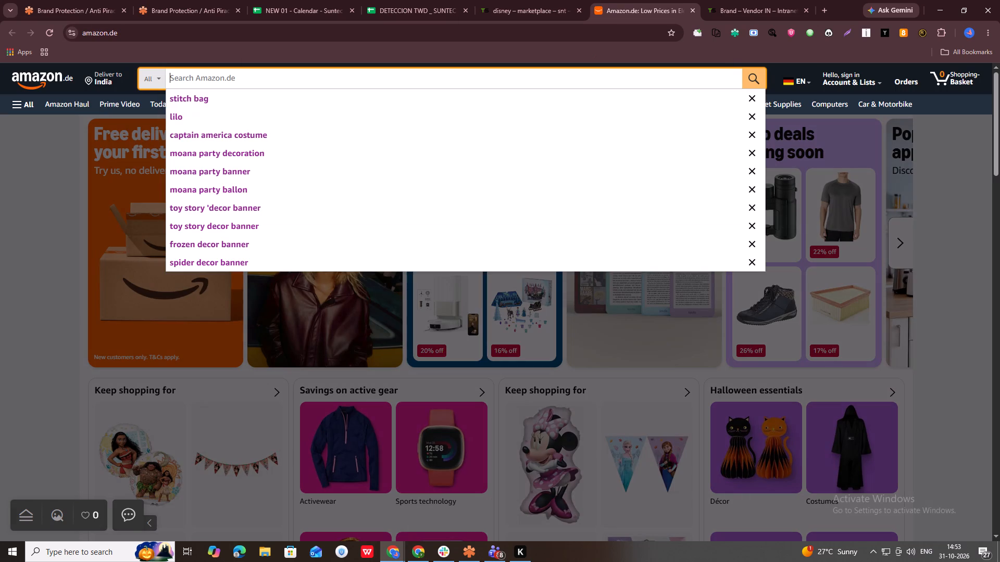
text(ari)
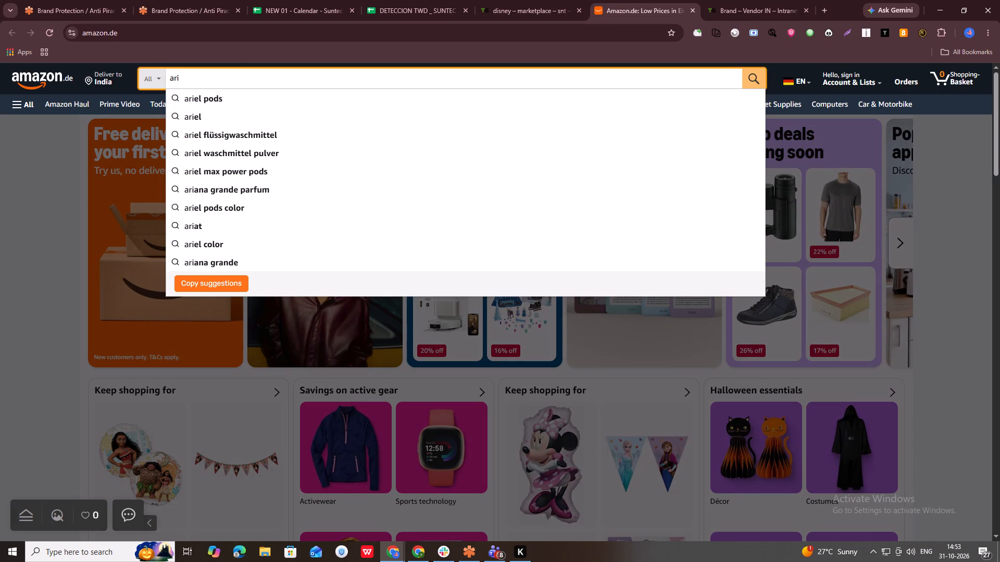
key(Insert)
key(BackSpace)
key(BackSpace)
key(BackSpace)
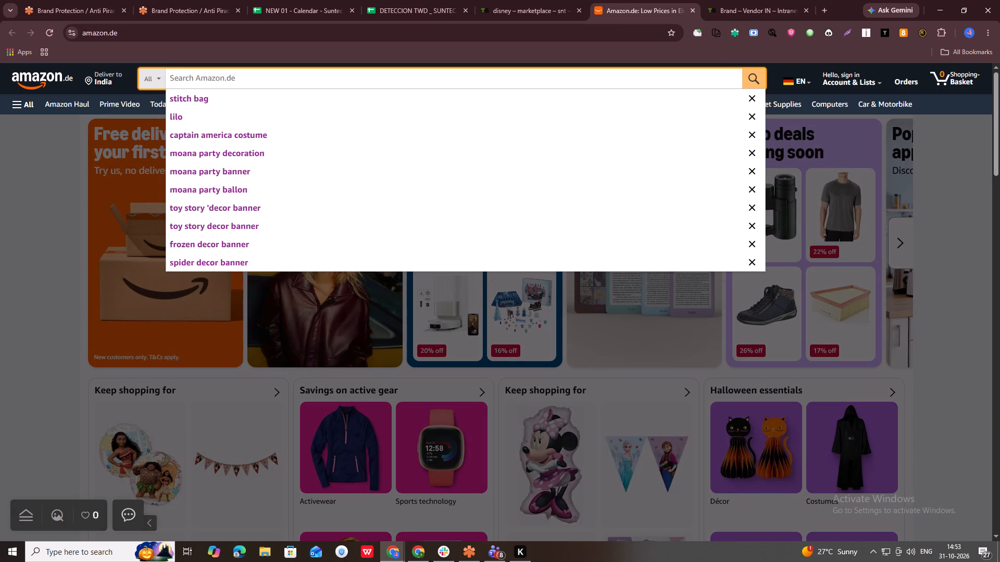
text(disney pr)
text(in)
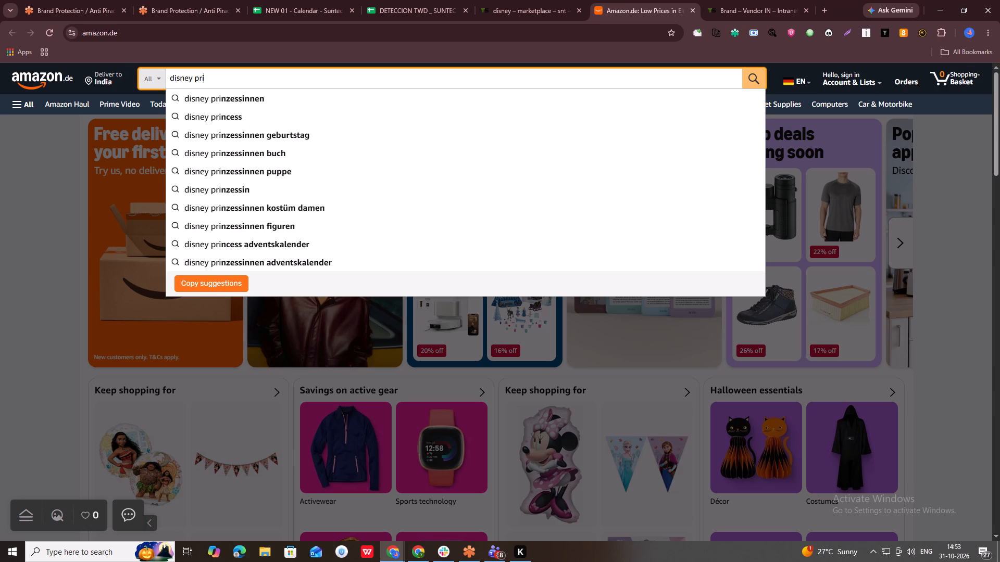
text(cess)
key(space)
text(ariel)
key(space)
text(bag)
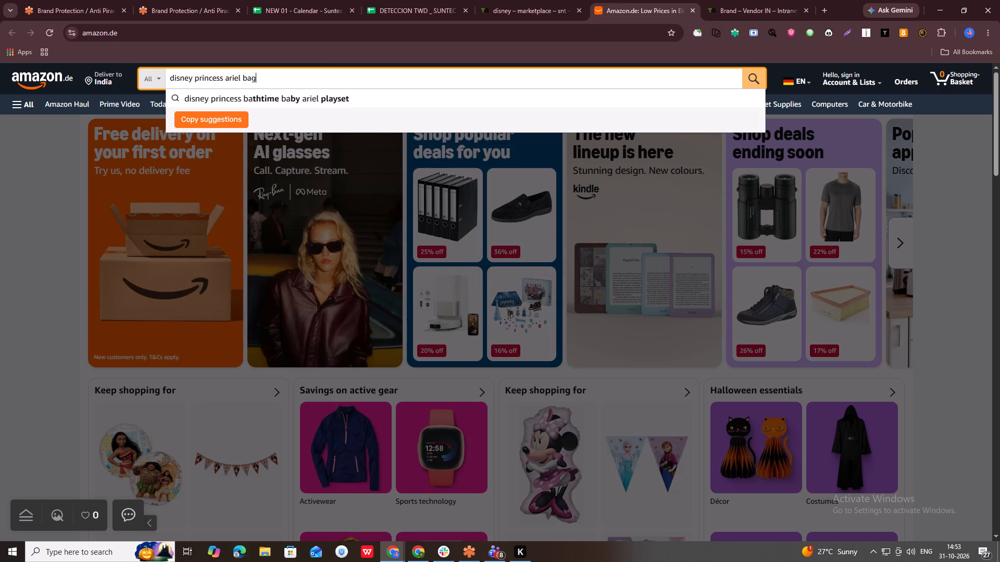
key(Return)
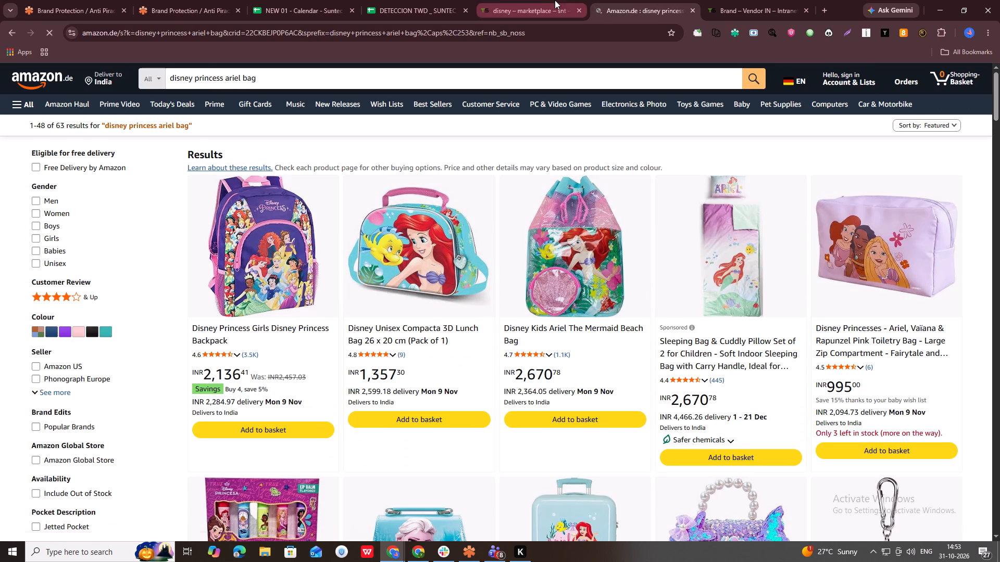
Open the allegro.pl site from the tracker's site list and move it into its own maximized browser window.
click(516, 0)
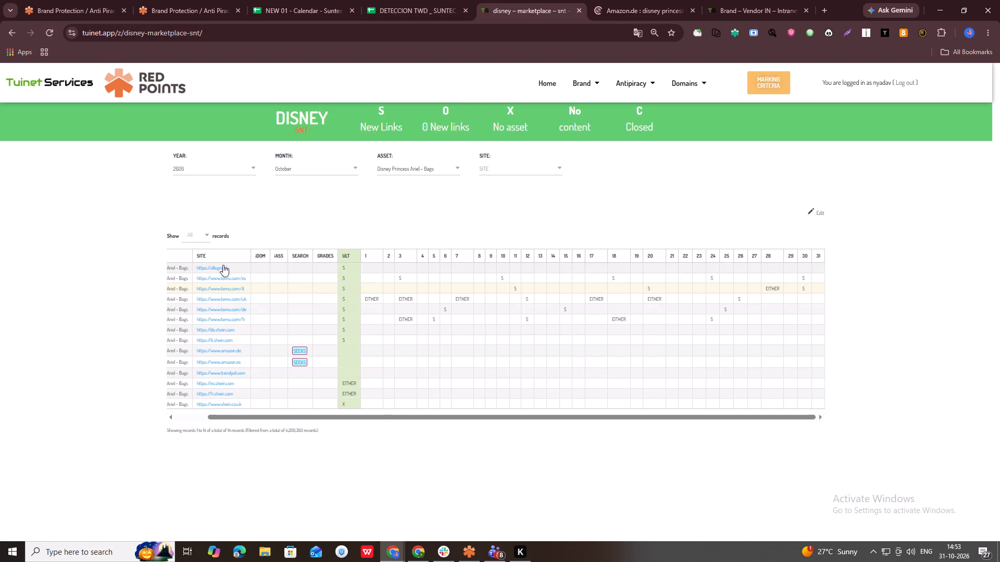
middle_click(213, 267)
drag(650, 7, 650, 58)
click(965, 60)
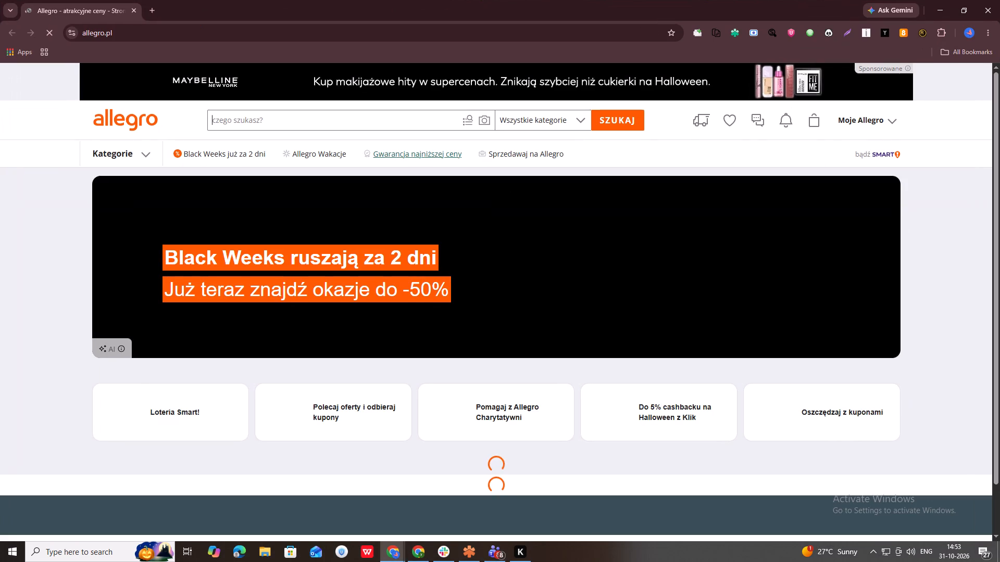
Search Allegro for "disney princess ariel bag".
click(335, 123)
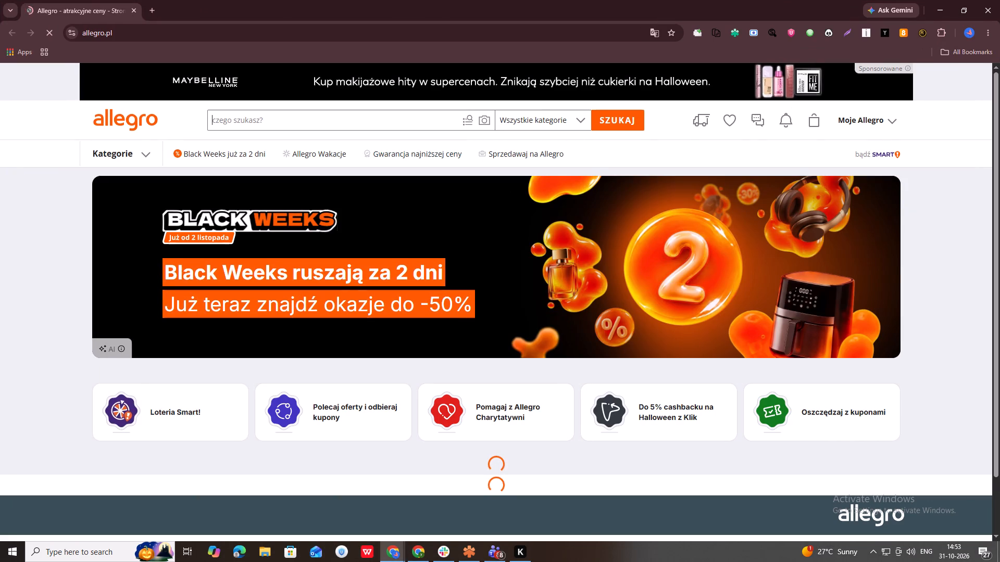
text(disney)
key(space)
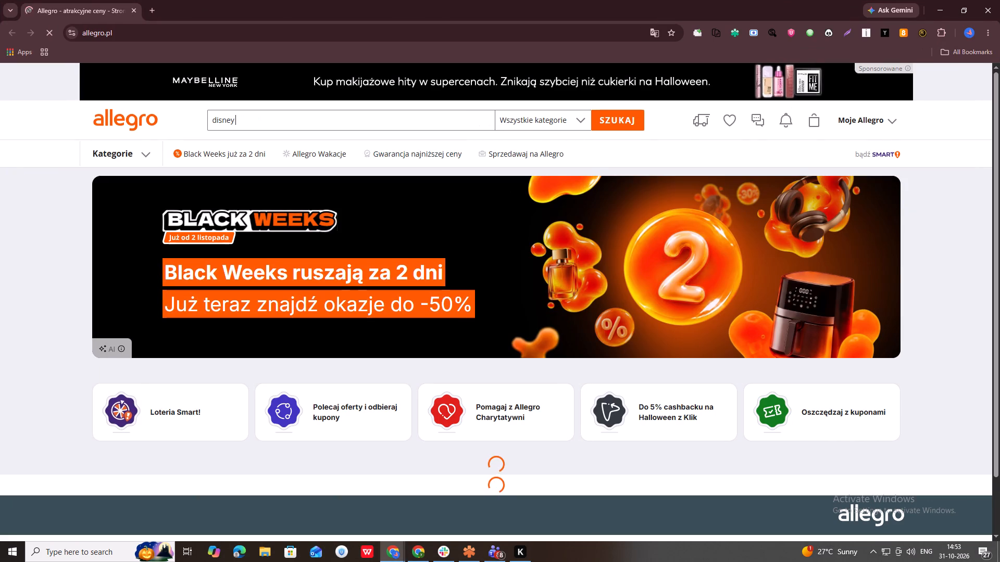
text(princess ariel)
key(space)
text(bag)
key(Return)
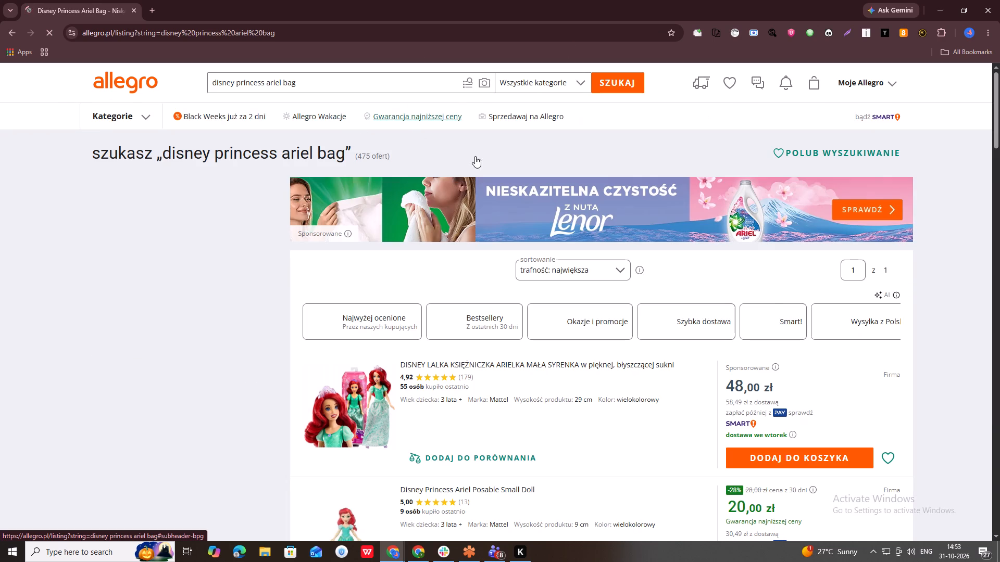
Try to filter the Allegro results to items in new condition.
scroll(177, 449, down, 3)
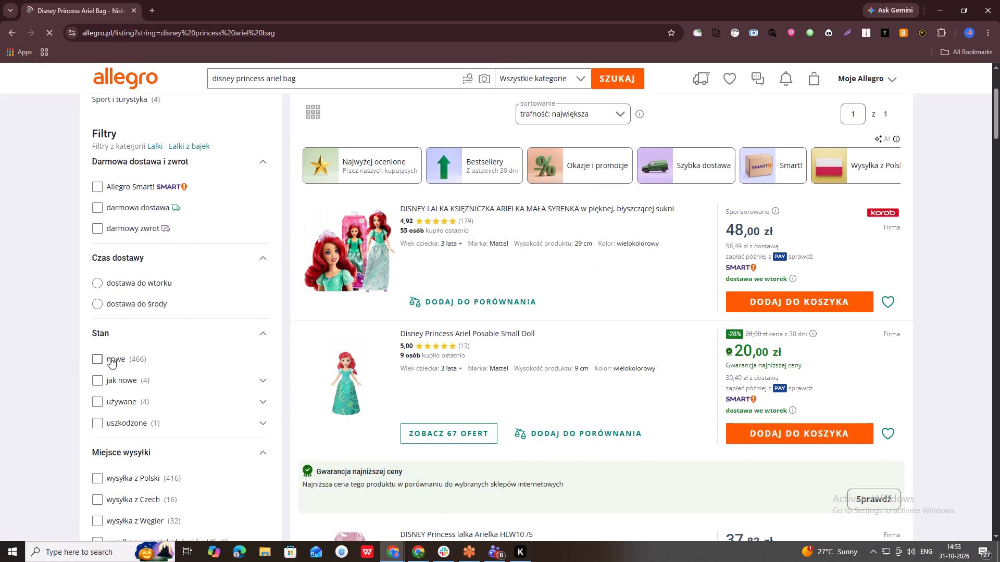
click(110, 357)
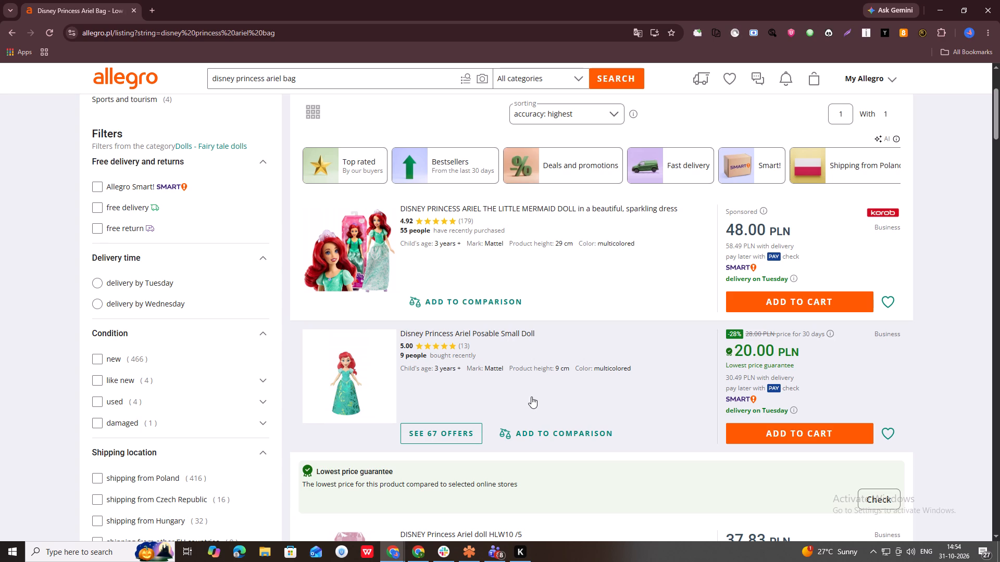
Look through the Allegro results for Disney Princess Ariel bag listings.
scroll(555, 335, up, 9)
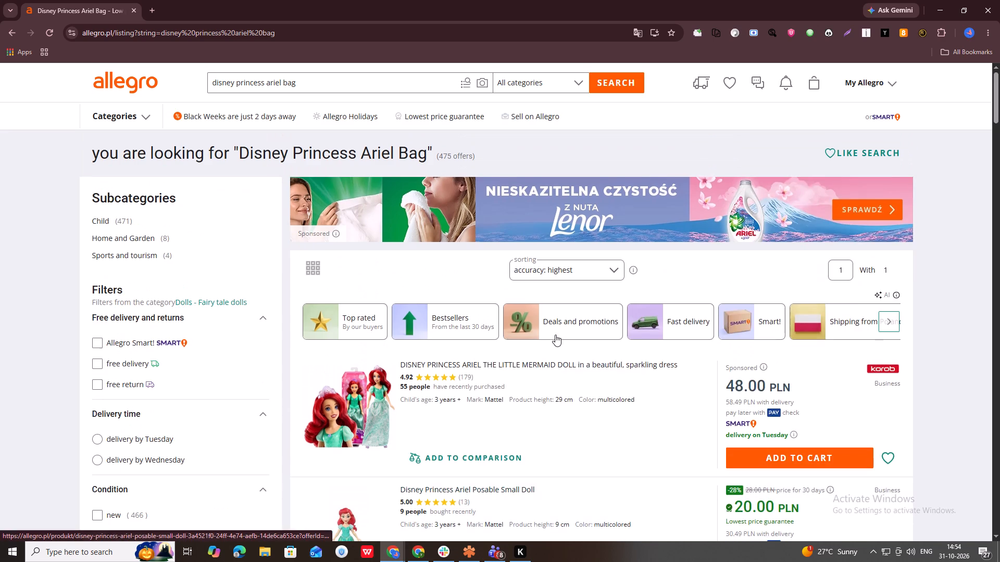
scroll(556, 335, down, 17)
scroll(575, 328, down, 5)
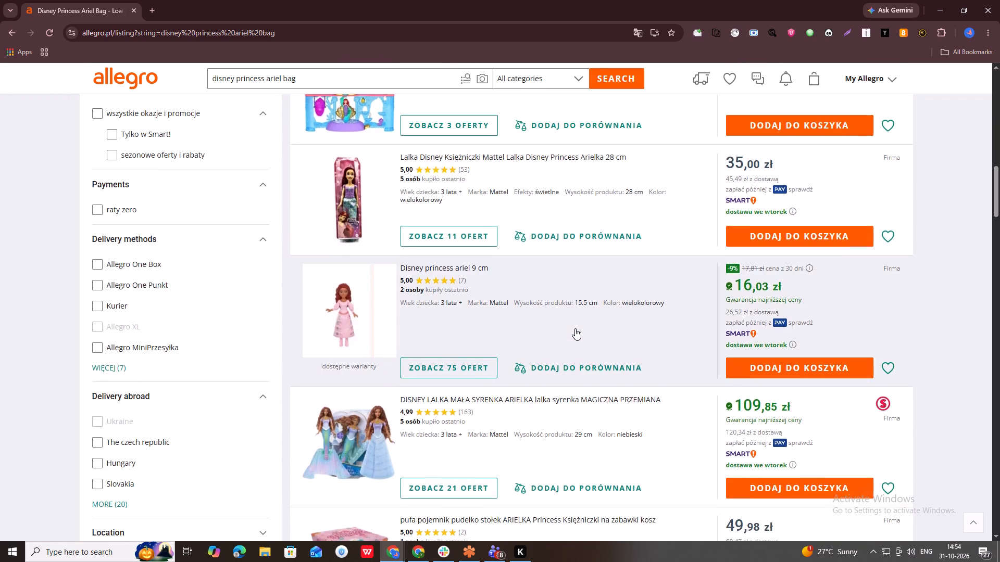
scroll(575, 328, down, 15)
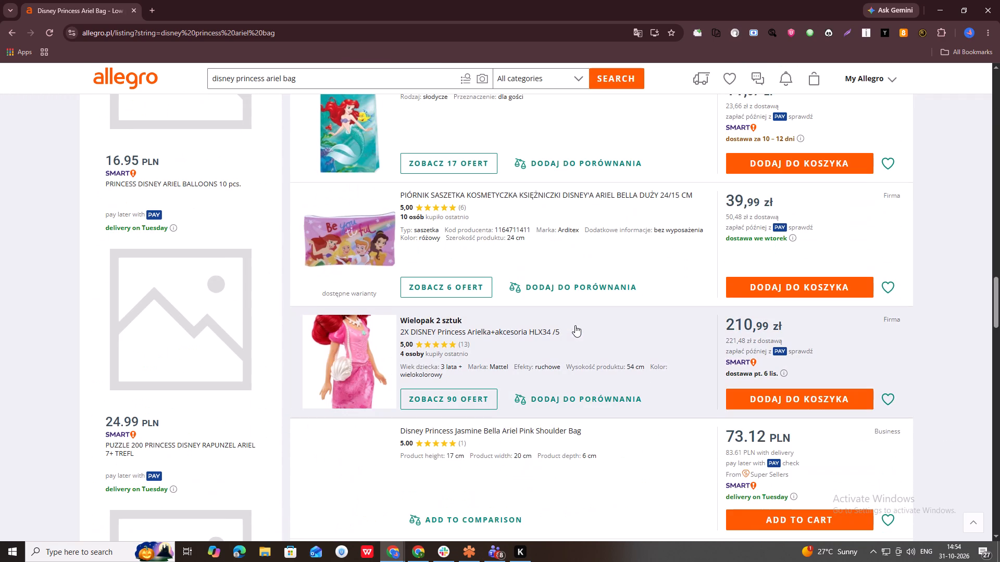
scroll(575, 325, down, 16)
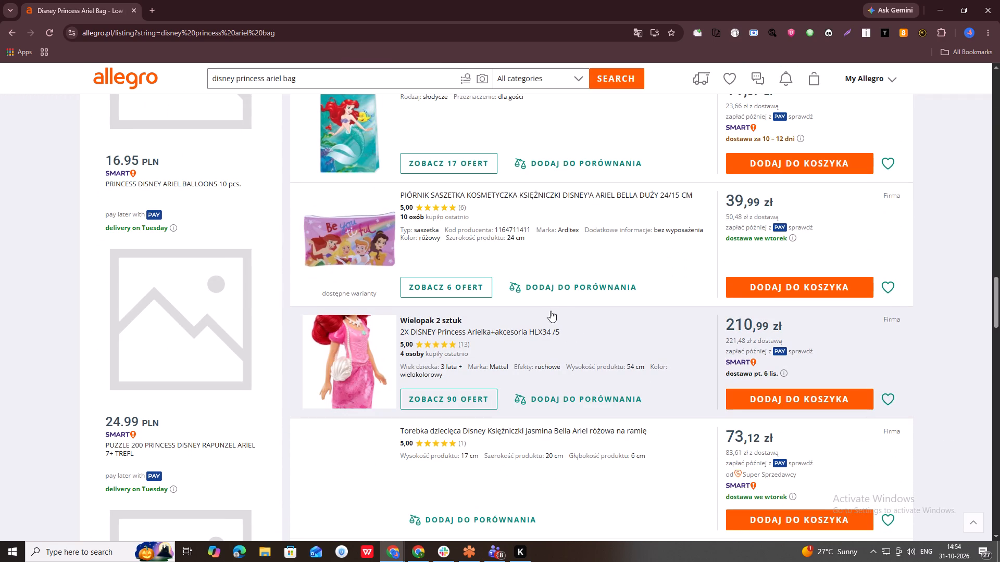
scroll(551, 311, down, 6)
scroll(285, 221, down, 17)
scroll(474, 176, down, 9)
scroll(494, 151, up, 6)
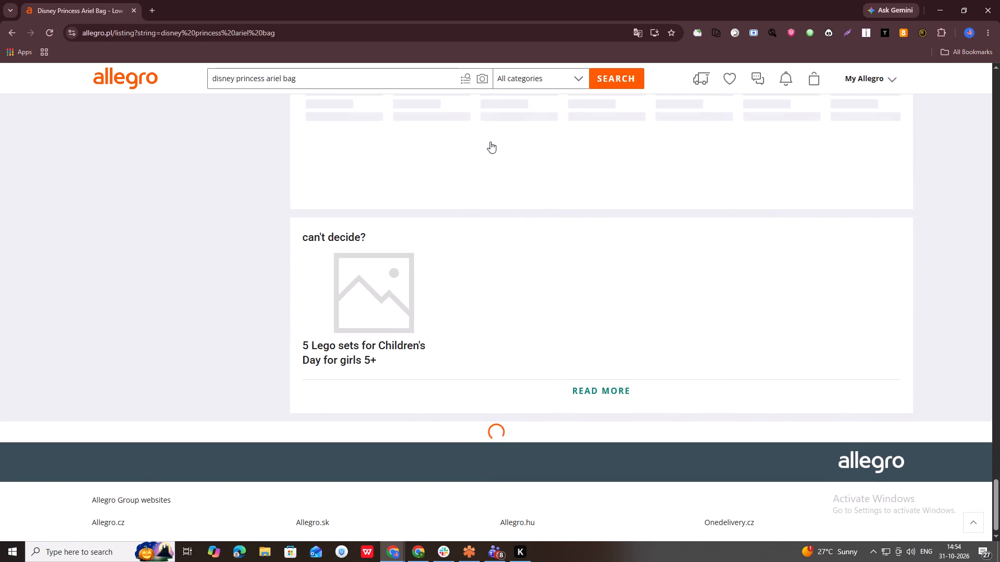
scroll(490, 142, up, 10)
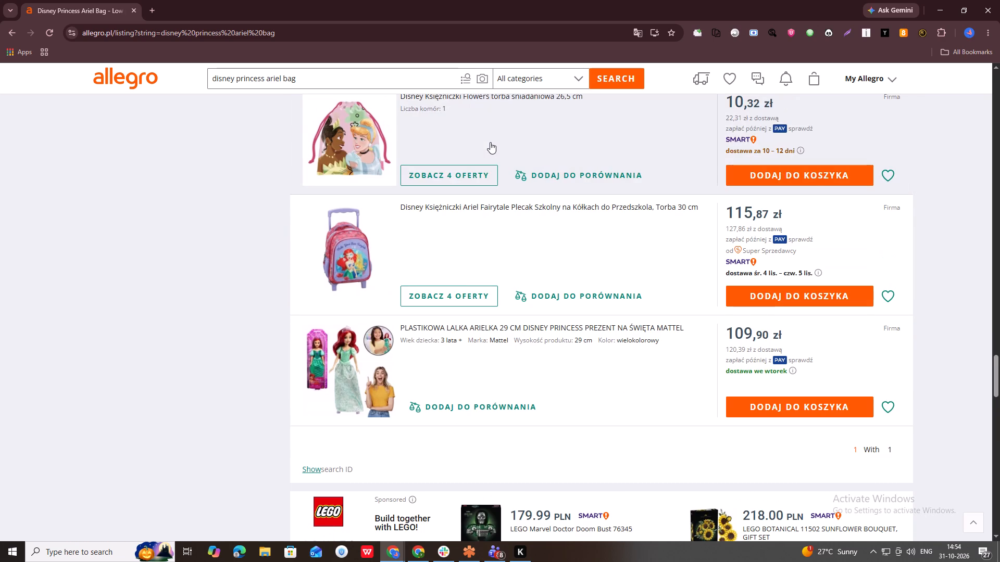
scroll(490, 142, up, 3)
scroll(492, 140, down, 5)
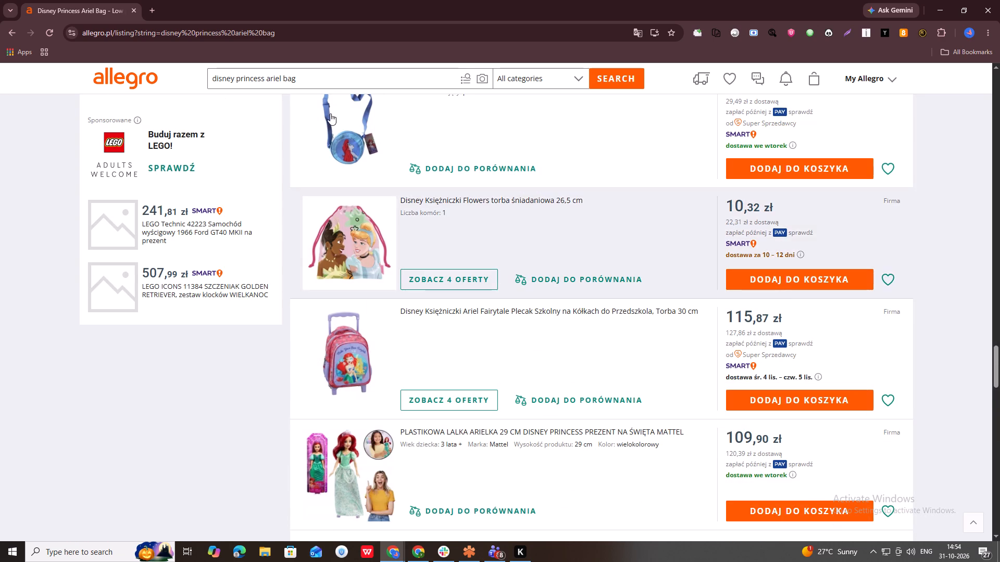
Switch to the Amazon.de results for "disney princess ariel bag" and examine the first rows of listings.
key(alt+Tab)
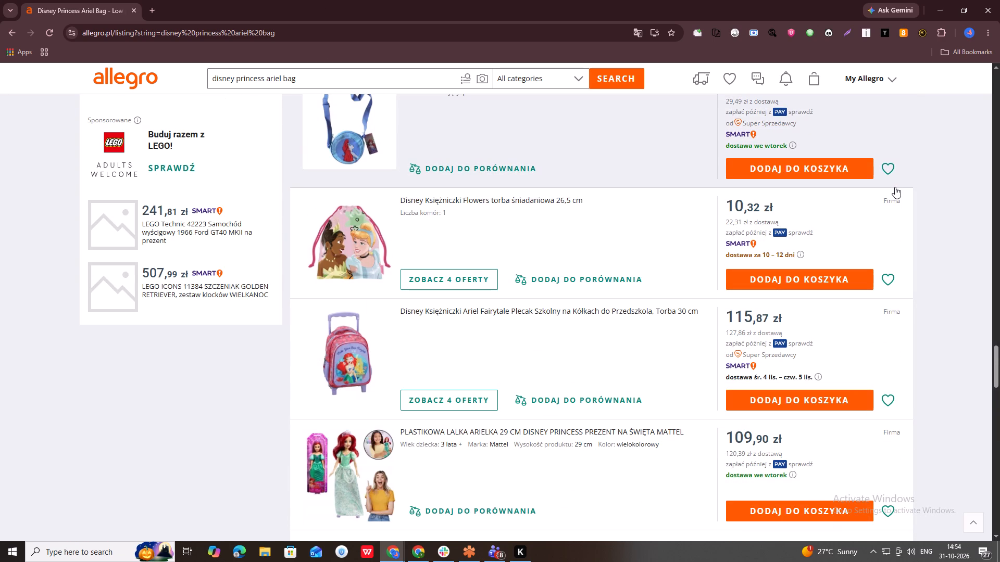
click(655, 0)
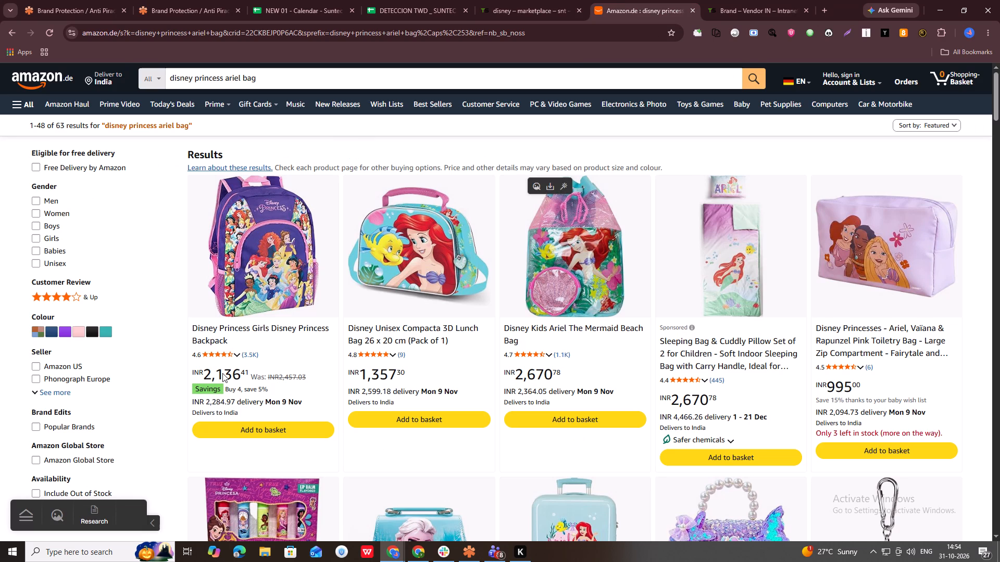
scroll(604, 339, down, 5)
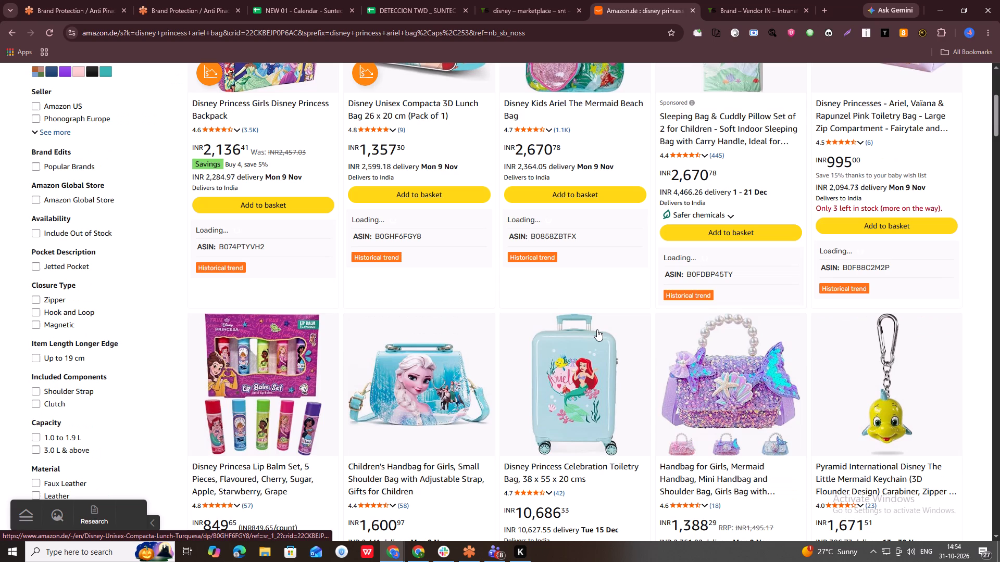
scroll(591, 329, down, 6)
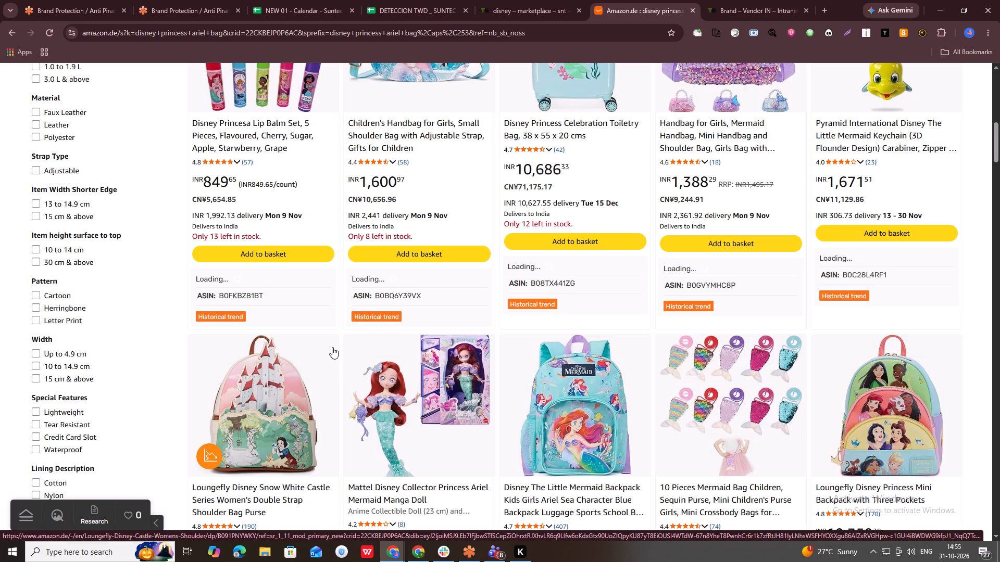
scroll(241, 236, down, 2)
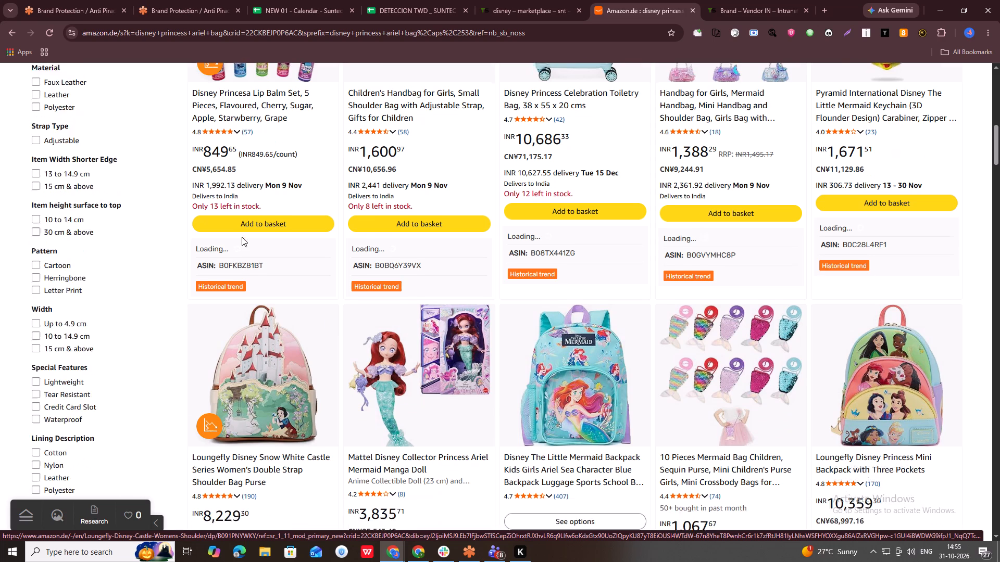
scroll(538, 208, up, 11)
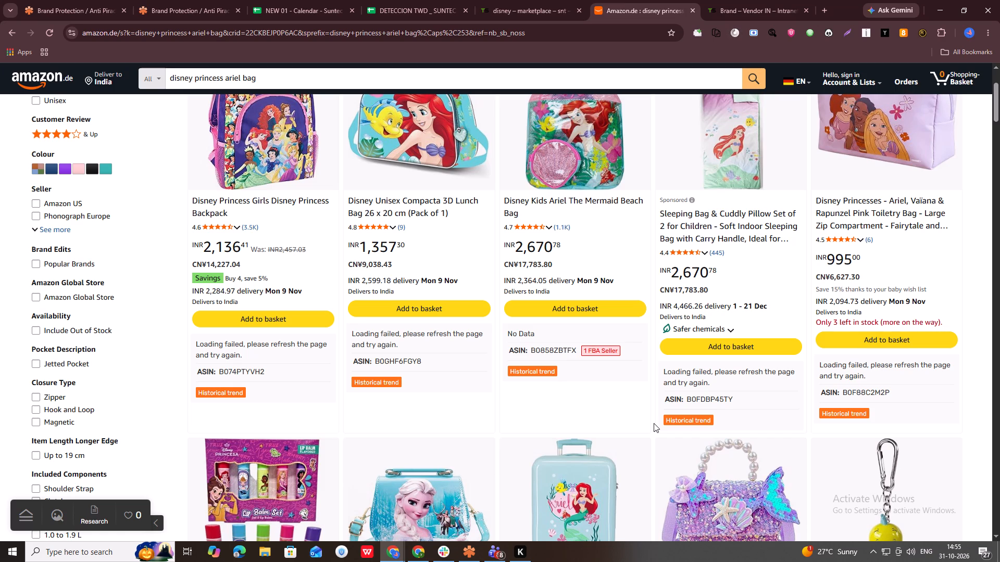
scroll(620, 318, up, 7)
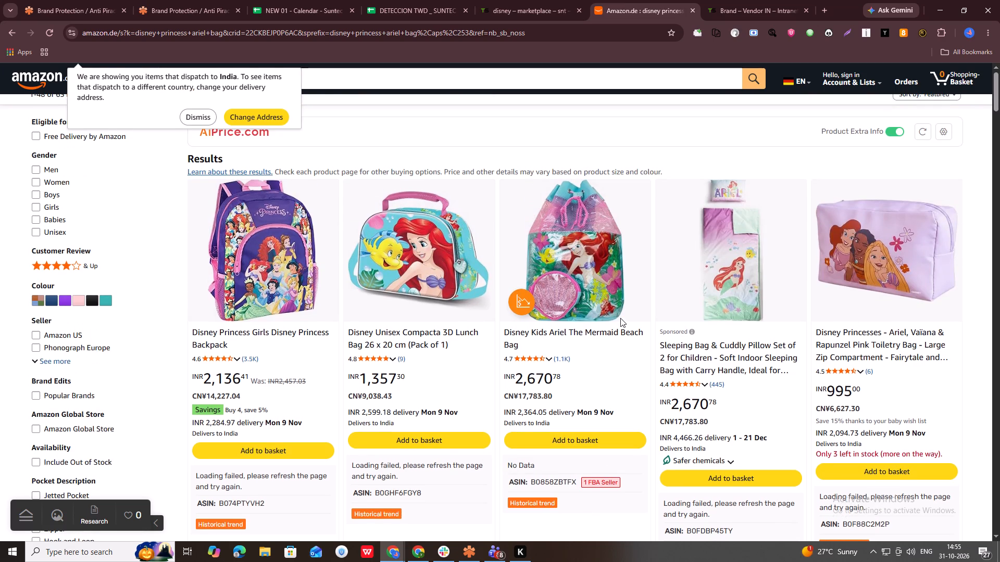
scroll(597, 313, down, 4)
scroll(597, 313, up, 3)
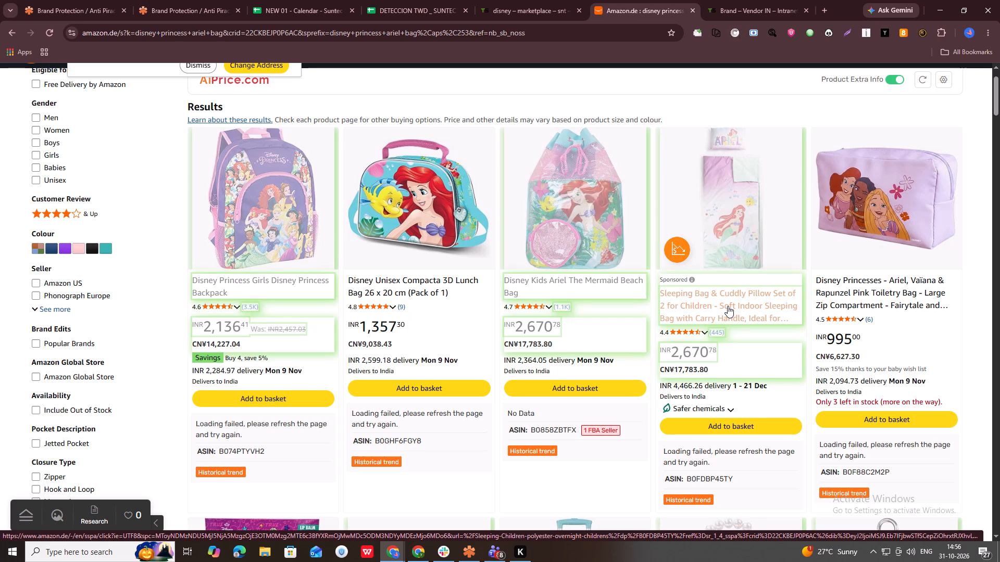
Copy the Disney Princess Celebration Toiletry Bag link into the Links column of Manual Detection Records, leaving one blank row after the last entry.
scroll(734, 374, down, 4)
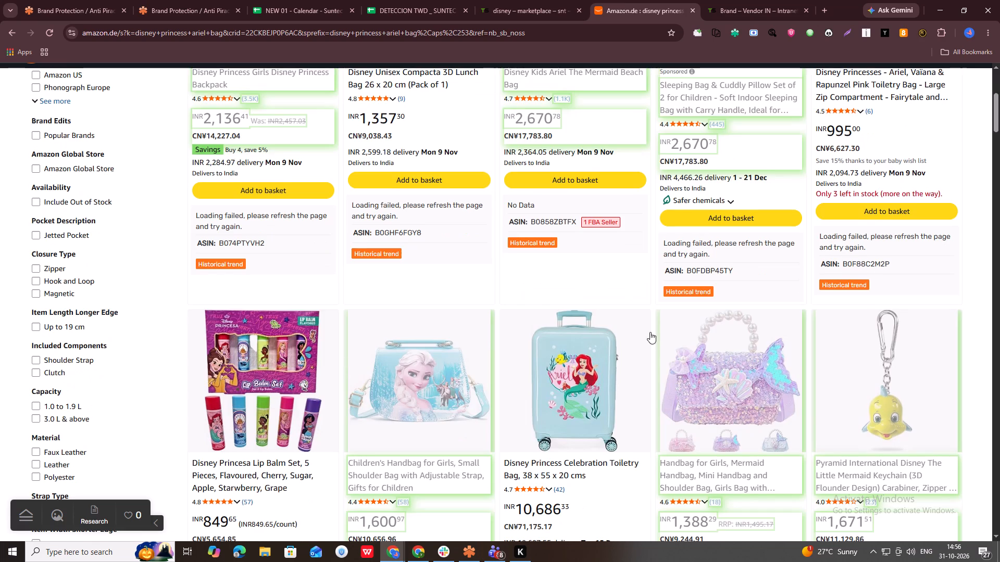
scroll(648, 332, down, 2)
right_click(553, 365)
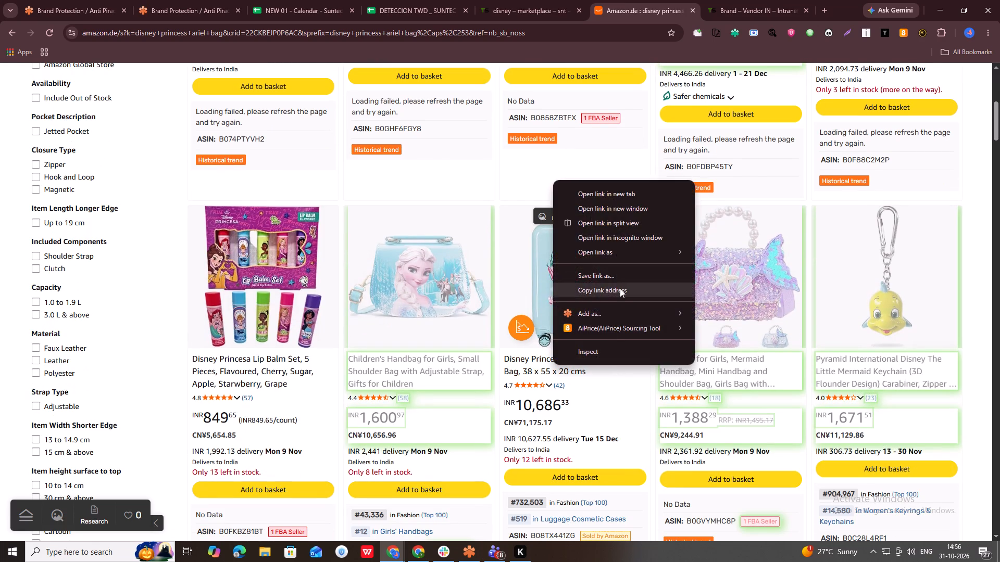
click(620, 288)
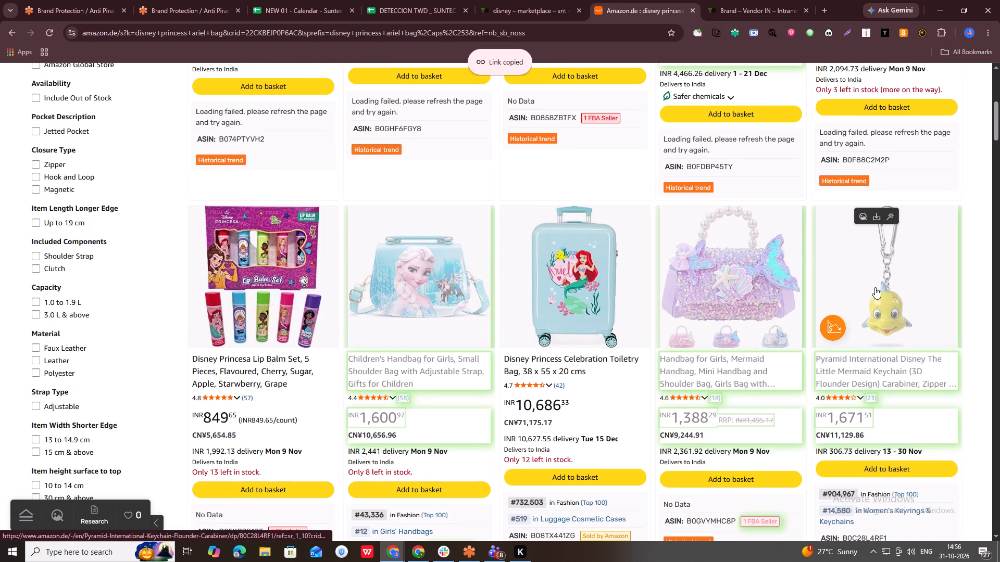
key(alt+Tab)
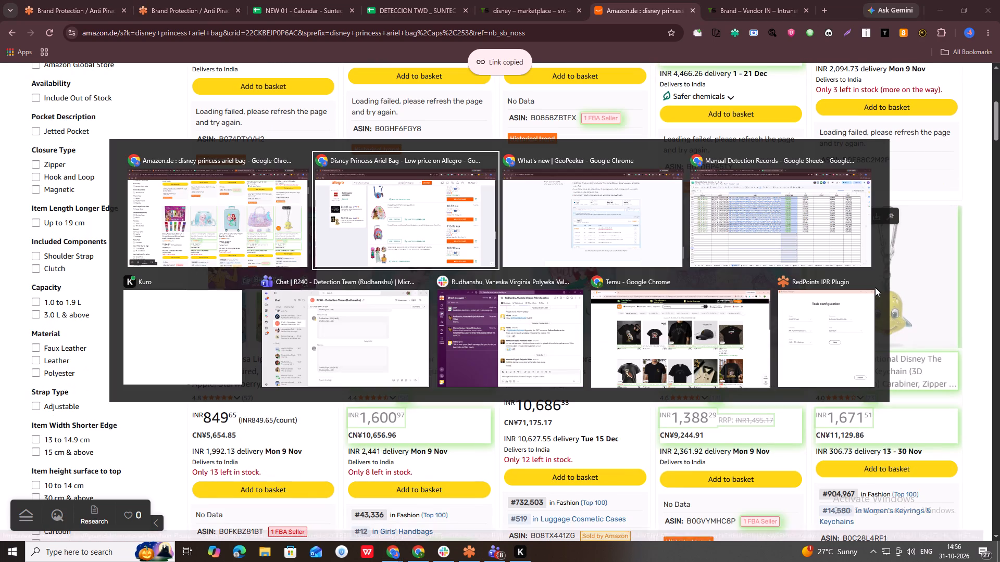
key(alt+Tab)
key(alt+Tab)
key(ctrl+Up)
key(Down)
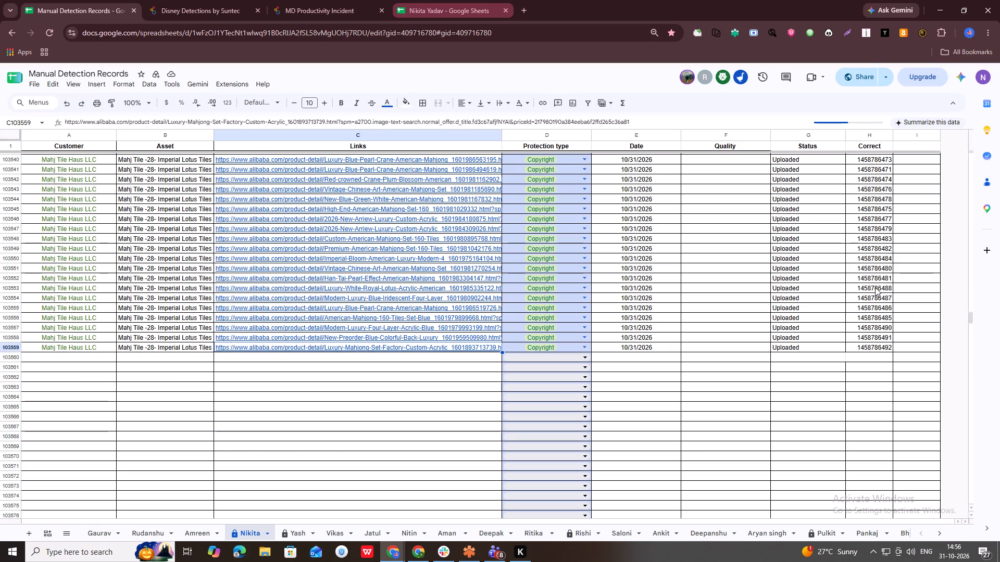
key(Down)
key(ctrl+v)
Enter "ariel bag" as the asset for the new Amazon.de link.
key(Left)
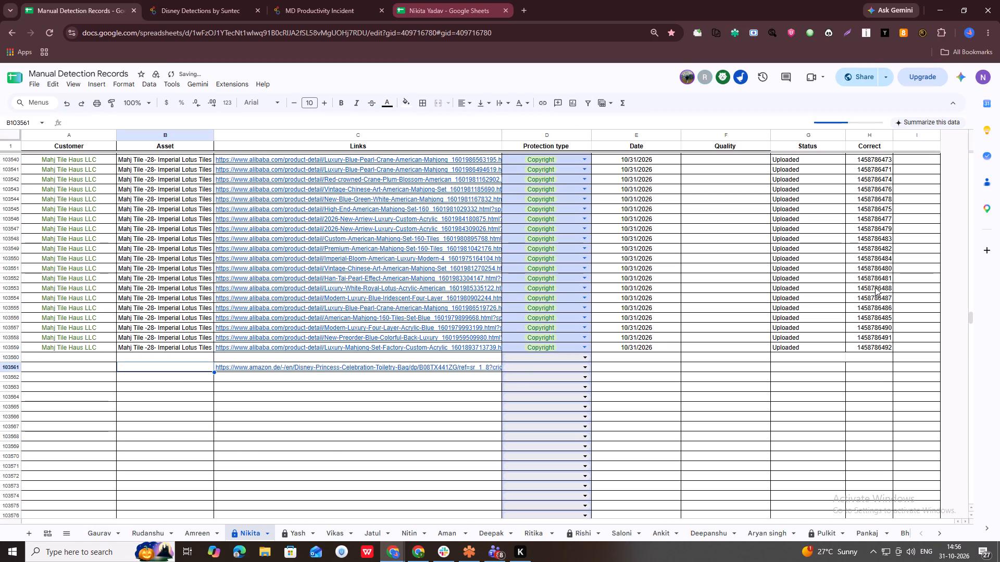
text(ariel bag)
key(ctrl+Left)
key(Right)
key(Right)
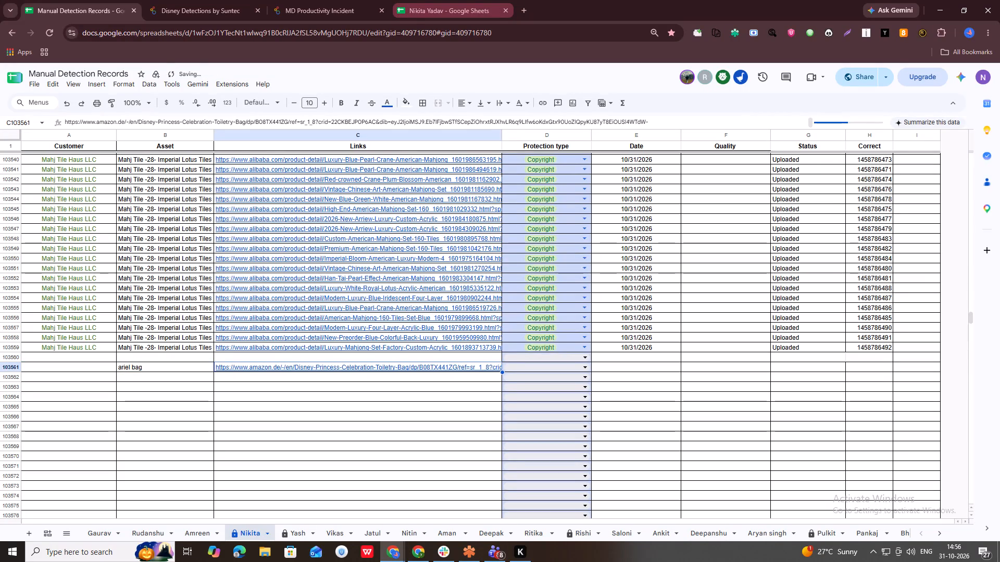
Set the new record's protection type to "copyright artwork" and its date to 10/31/2026.
key(Right)
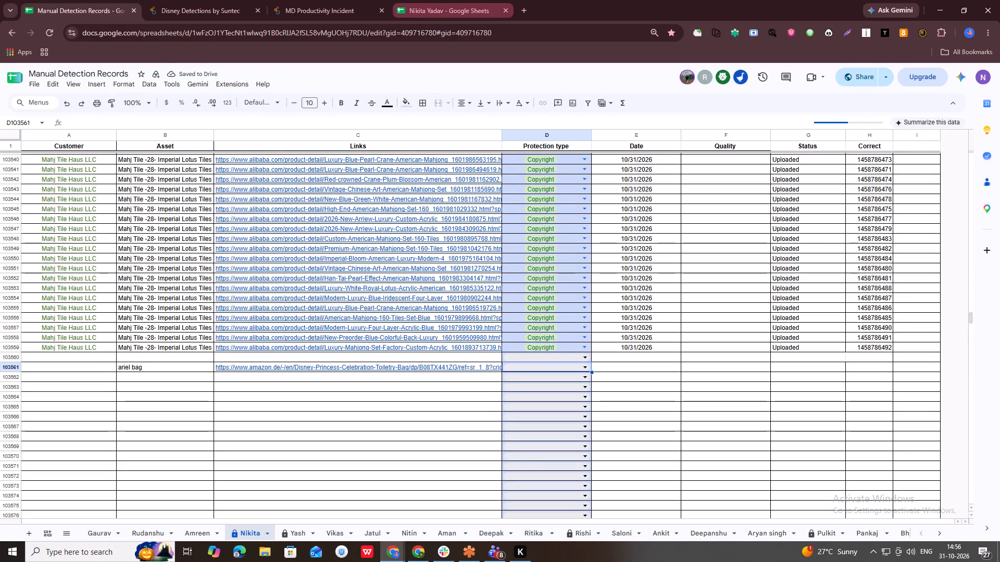
text(copyr)
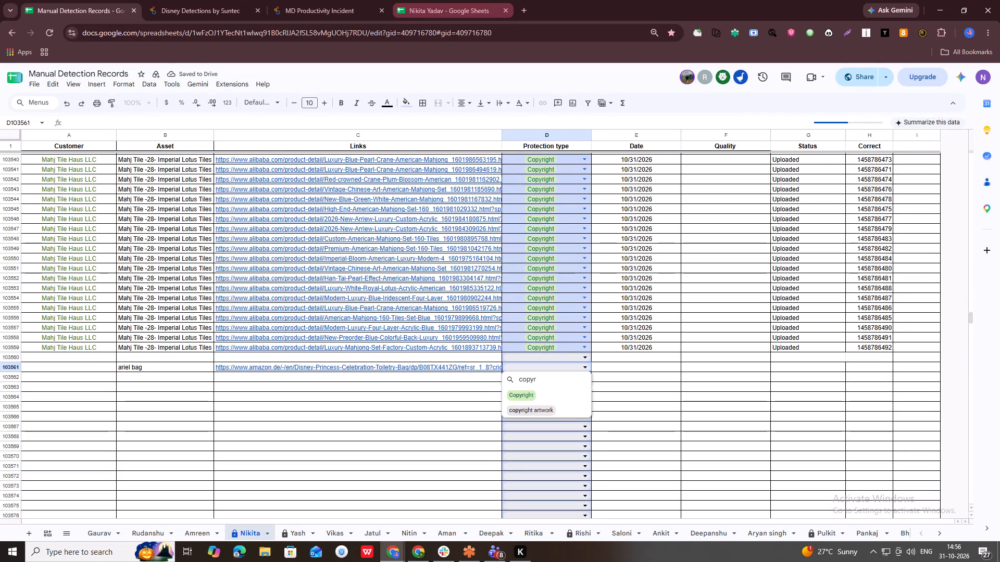
key(Down)
key(Down)
key(Return)
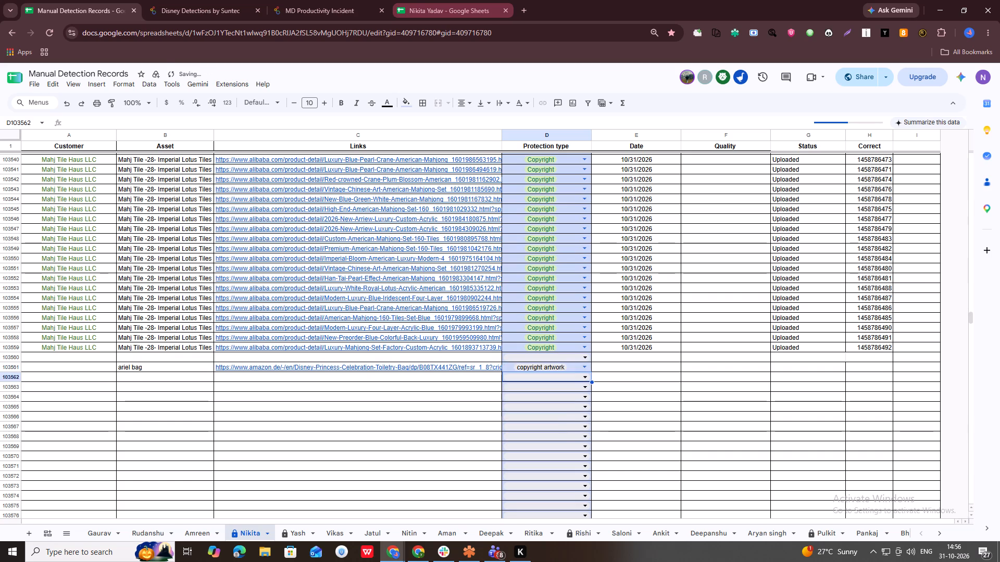
key(Up)
key(Right)
key(ctrl+semicolon)
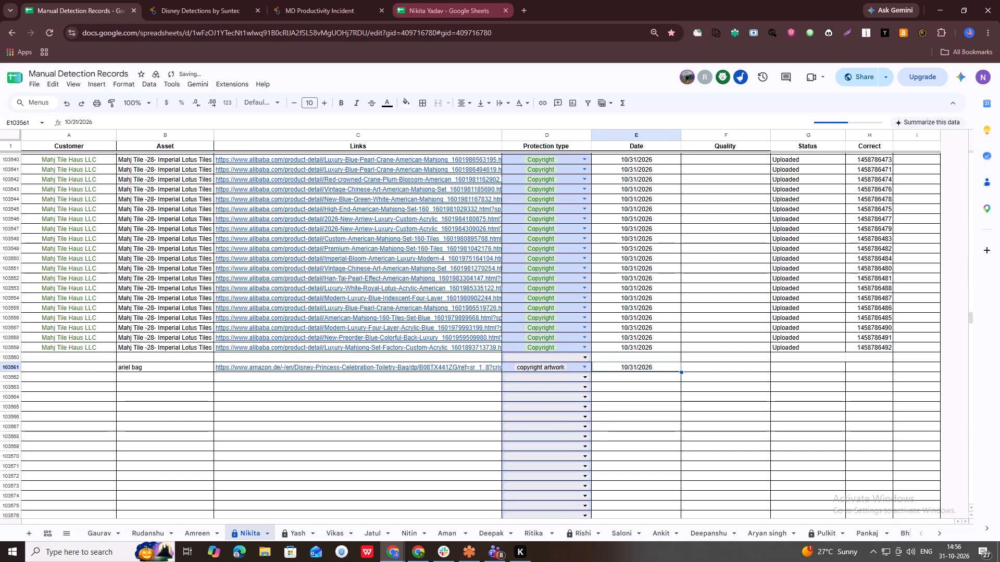
Copy the customer name "The Walt Disney" from the Calendar - Suntec - Brand sheet into the new record's Customer cell as plain content.
key(Left)
key(Left)
key(Left)
key(alt+Tab)
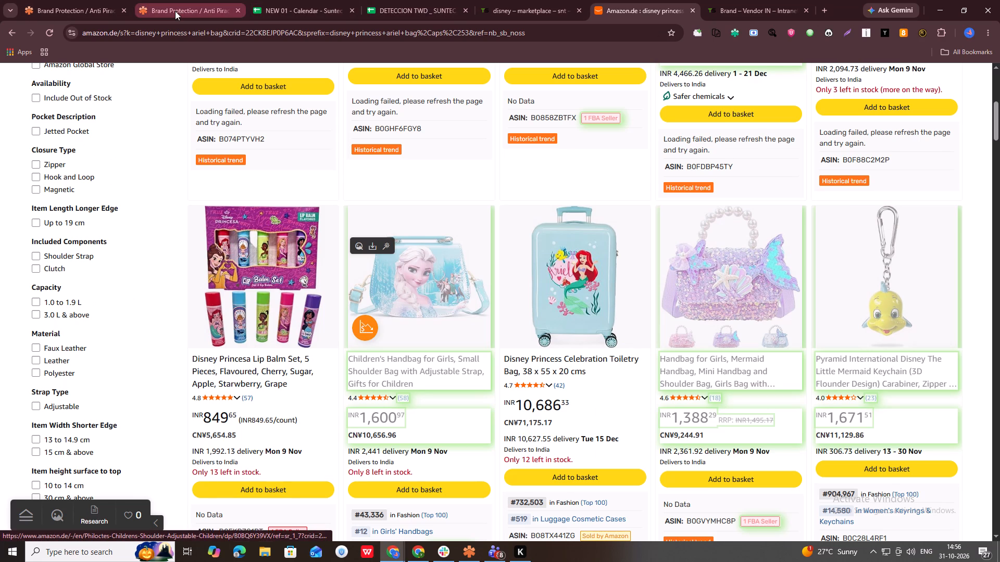
click(304, 0)
click(228, 280)
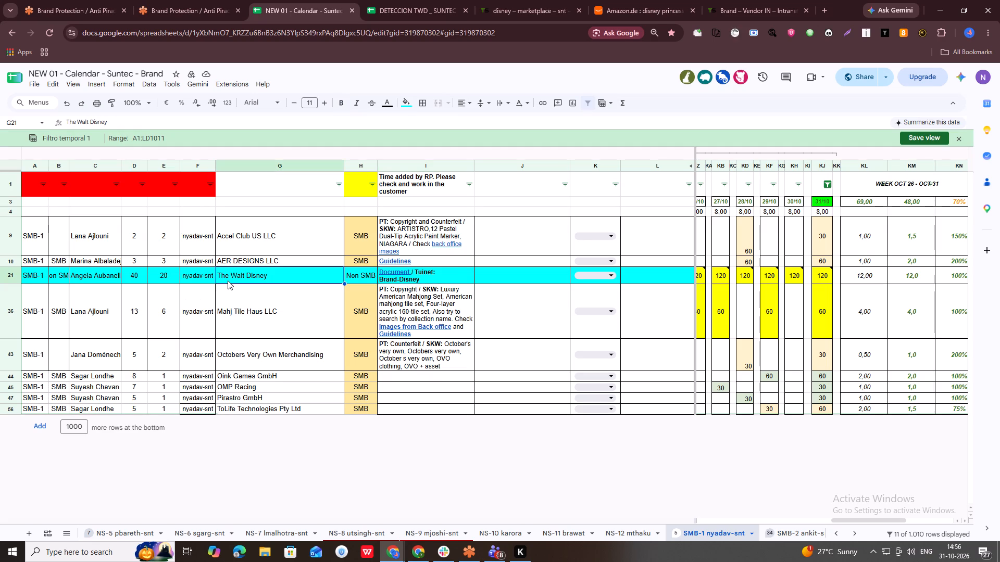
key(ctrl+c)
key(ctrl+c)
key(alt+Tab)
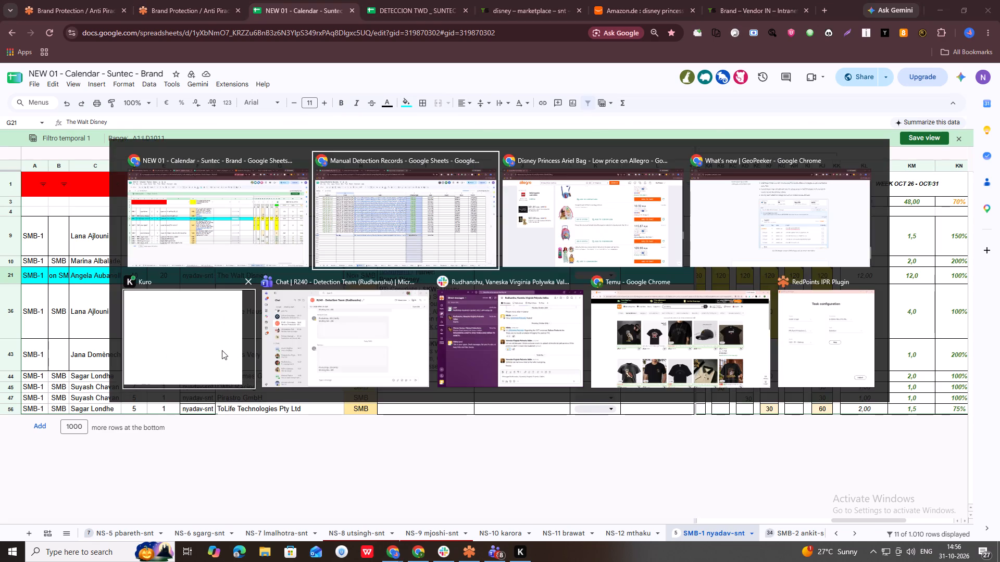
click(61, 368)
key(ctrl+shift+v)
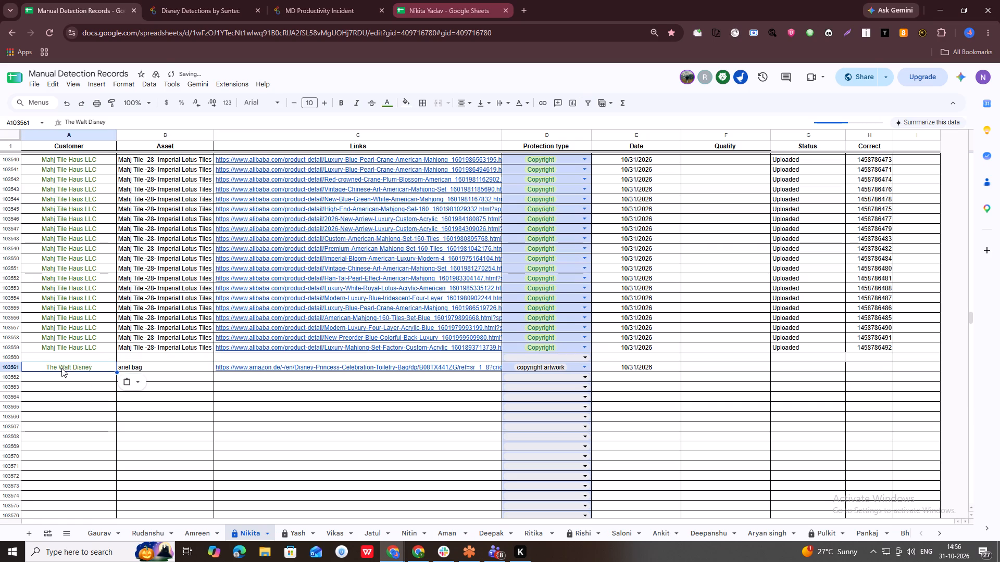
Copy the Amazon.de link of the Princesas Disney Bloom Small Shoulder Bag into the next Links cell of Manual Detection Records.
key(Down)
key(Right)
key(Right)
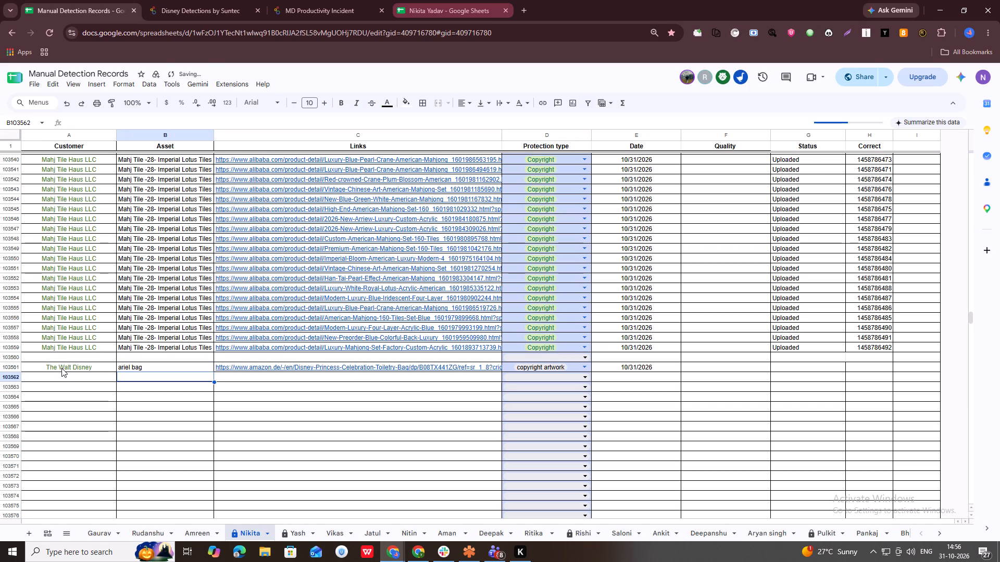
key(alt+Tab)
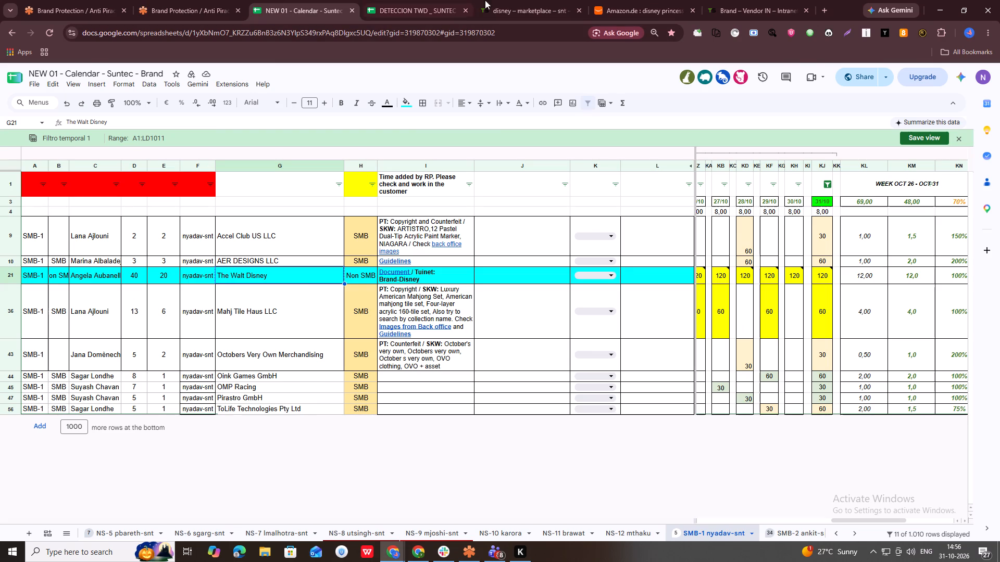
click(652, 0)
scroll(680, 316, down, 6)
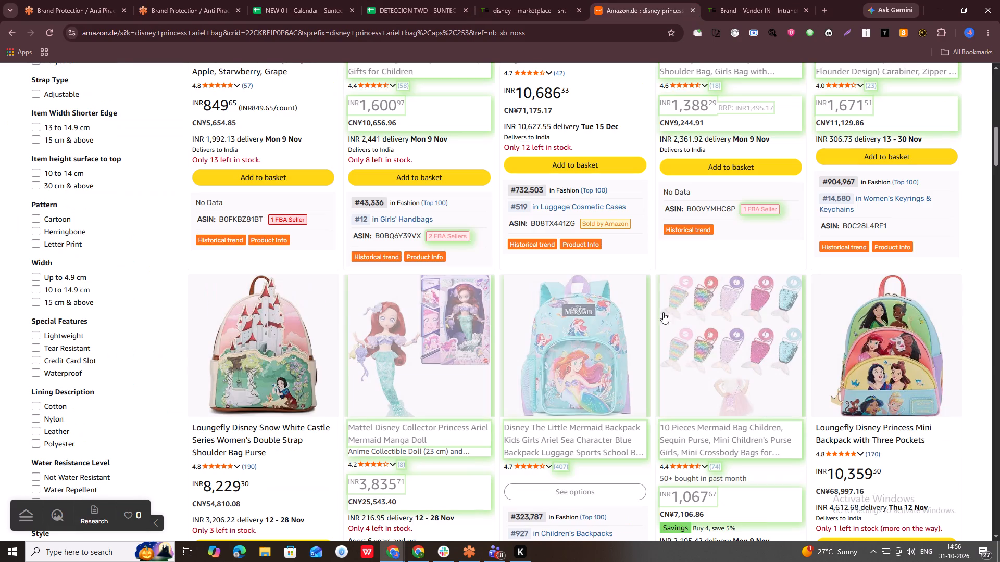
scroll(886, 401, down, 3)
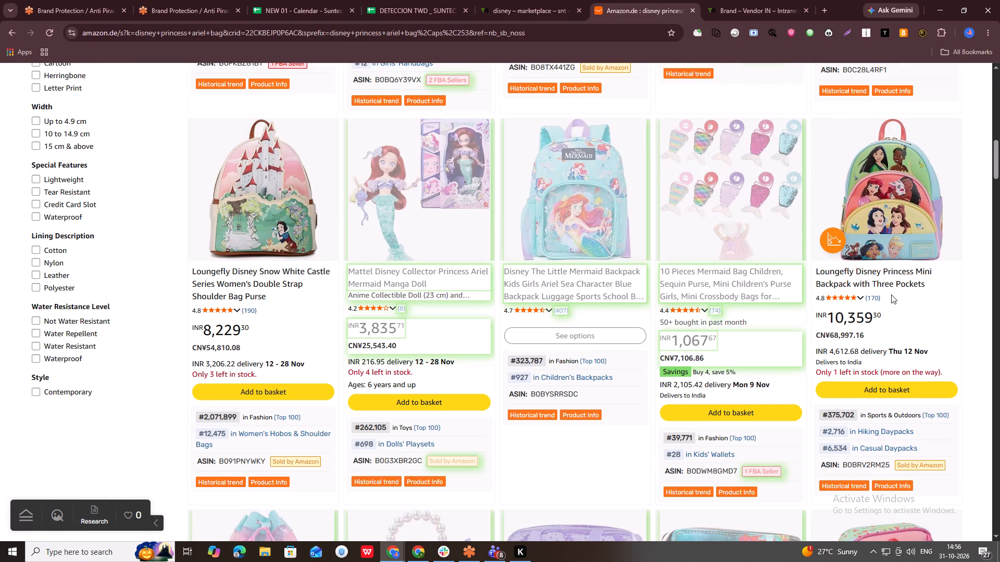
scroll(891, 295, down, 4)
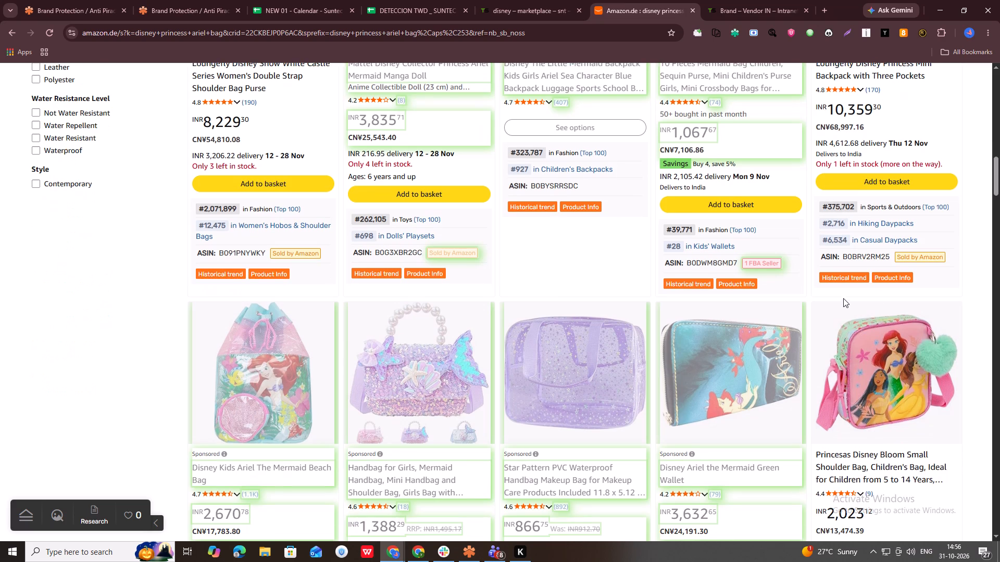
scroll(843, 298, down, 4)
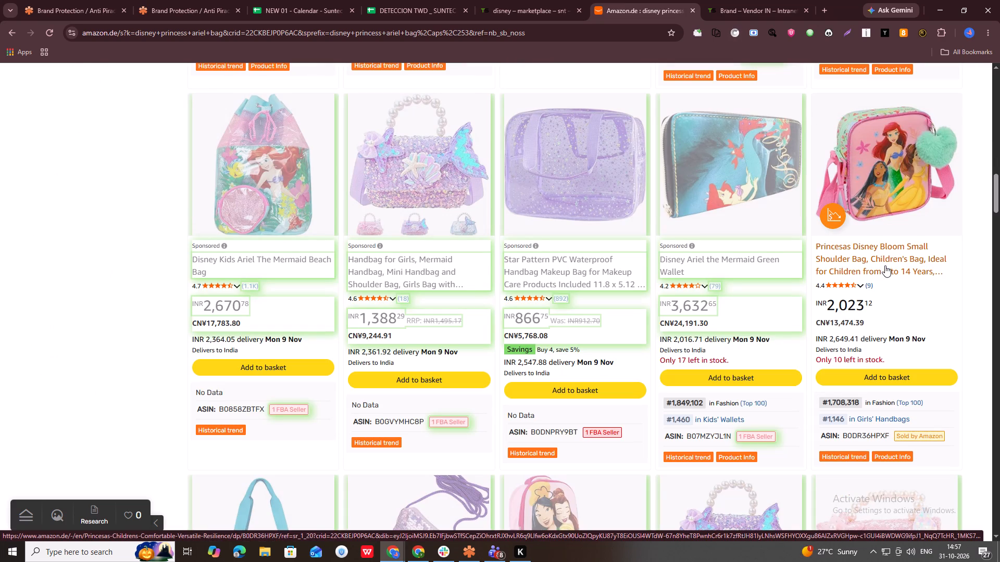
right_click(884, 263)
click(812, 373)
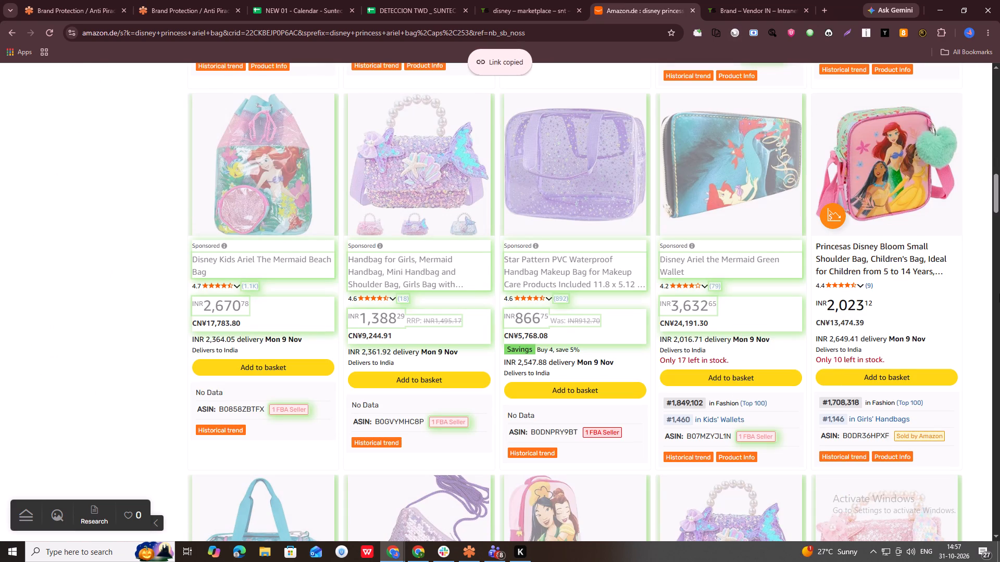
key(alt+Tab)
key(ctrl+v)
key(Down)
Find the Disney Anpassbare Kulturtasche mit Schultertasche with Ariel artwork on Amazon.de and copy its link into the next Links cell.
key(alt+Tab)
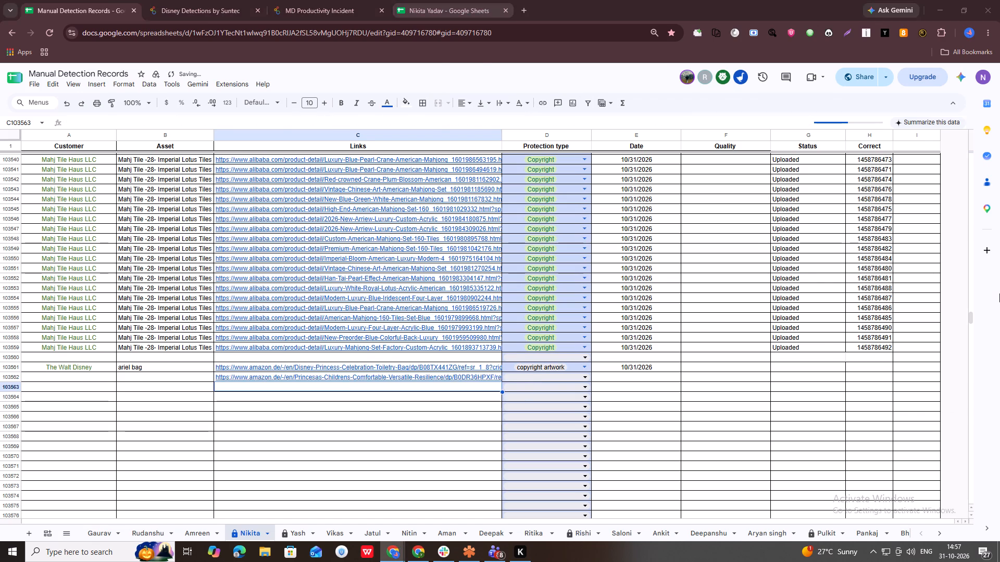
key(Down)
key(Down)
key(Down)
key(Down)
key(Down)
key(Down)
key(Down)
key(Down)
key(Down)
key(Down)
key(Down)
key(Down)
key(Down)
key(Down)
key(Down)
key(Down)
key(Down)
key(Down)
key(Down)
key(Down)
key(Down)
key(Down)
key(Down)
key(Down)
key(Down)
key(Down)
key(Down)
key(Down)
key(Down)
key(Down)
key(Down)
key(Down)
key(Down)
key(Down)
key(Down)
key(Down)
key(Down)
key(Down)
key(Down)
key(Down)
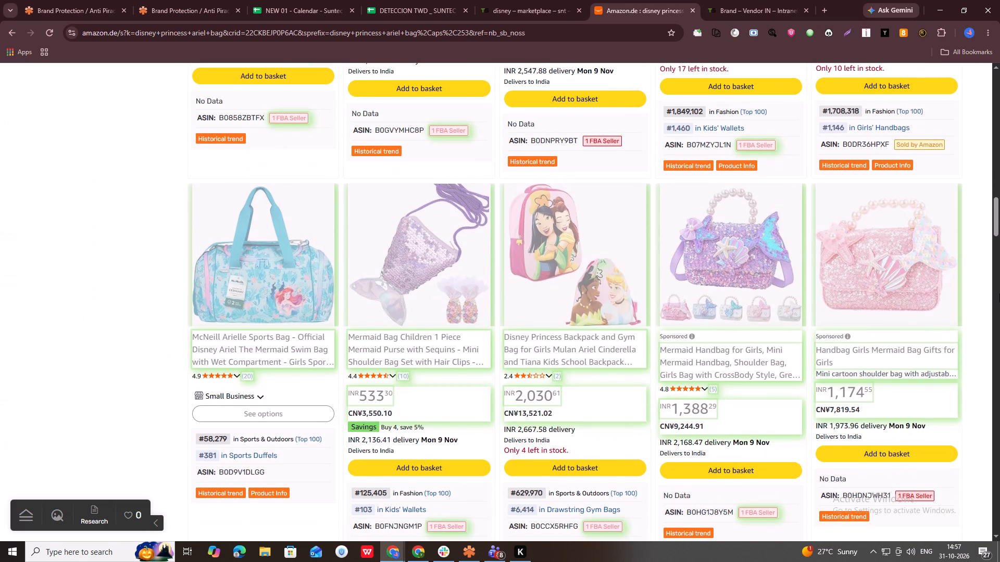
scroll(971, 287, up, 4)
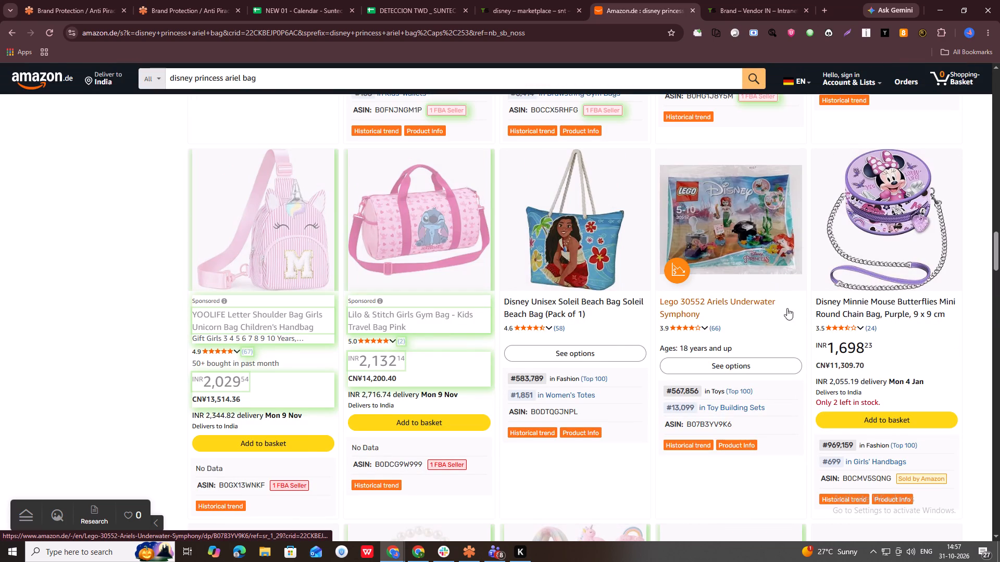
scroll(612, 331, down, 4)
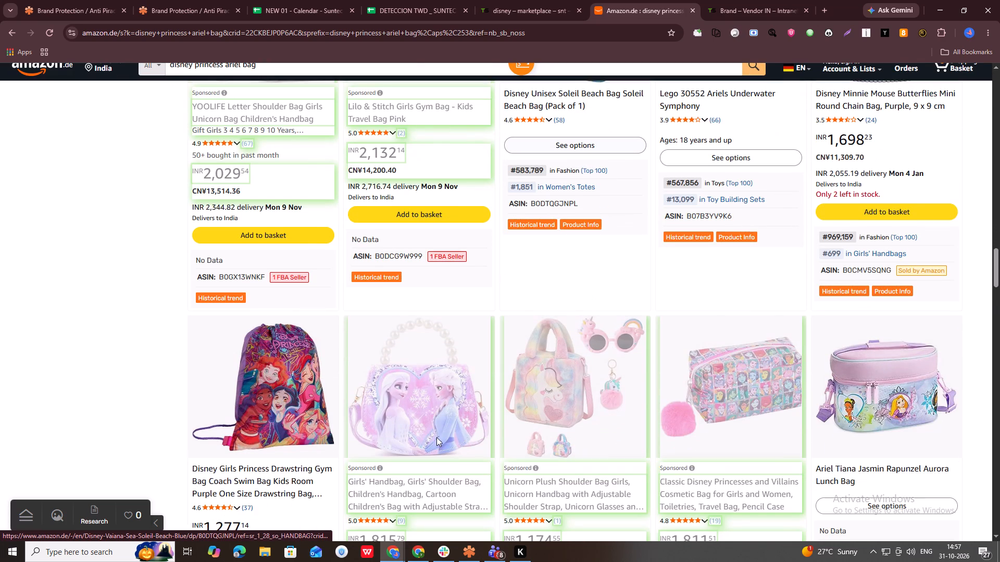
scroll(773, 366, down, 6)
scroll(716, 349, down, 4)
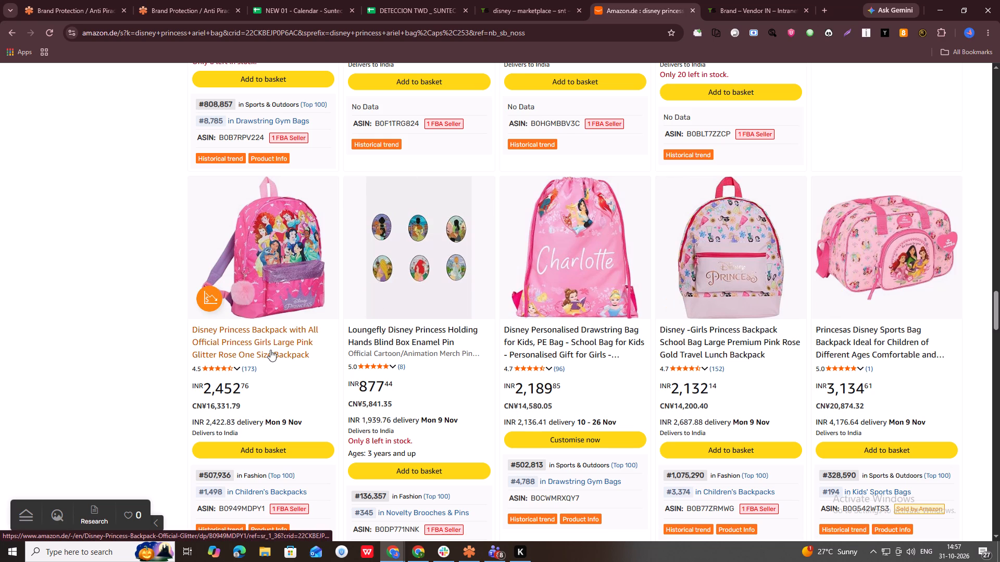
scroll(509, 381, down, 6)
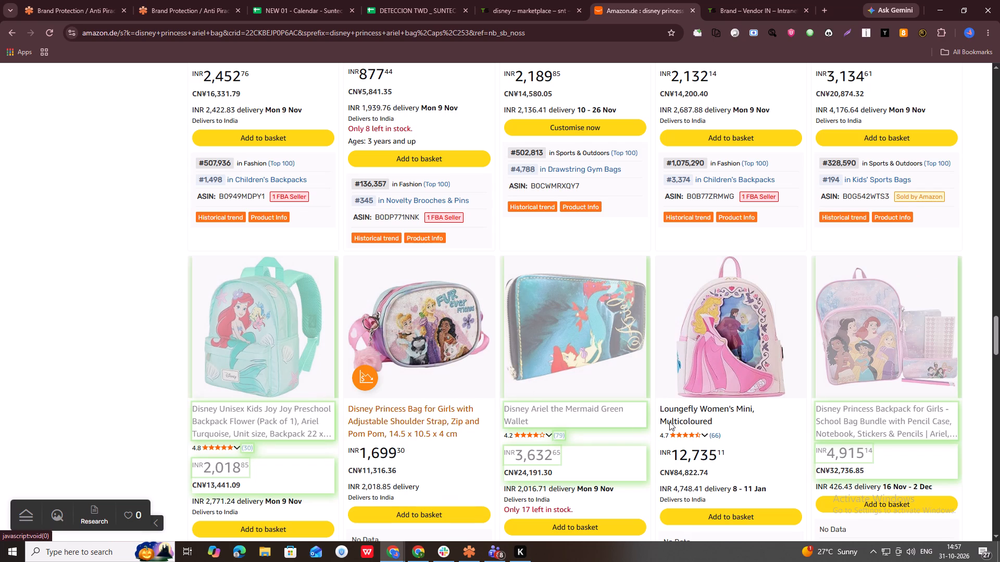
scroll(841, 393, down, 6)
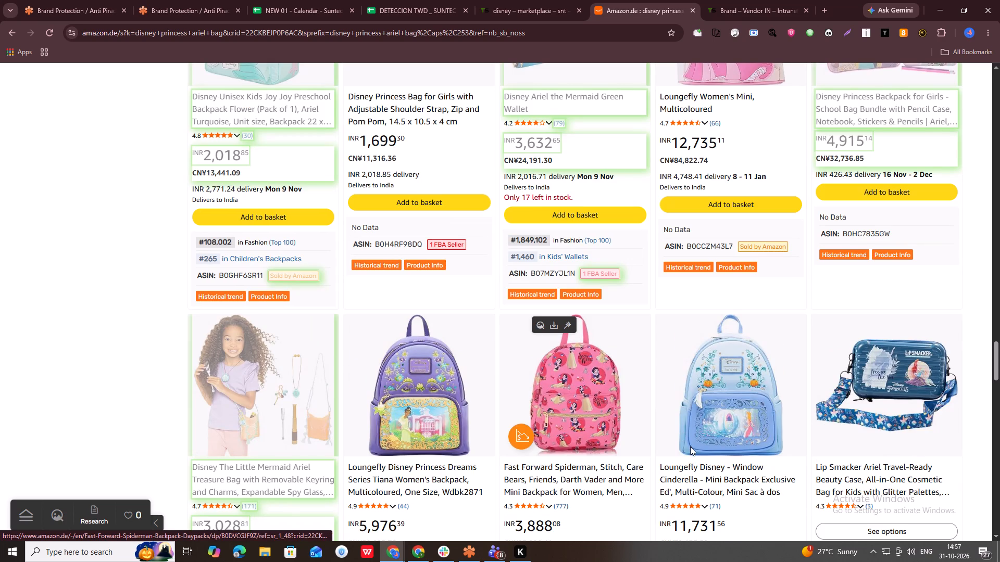
scroll(651, 390, down, 7)
scroll(614, 416, down, 3)
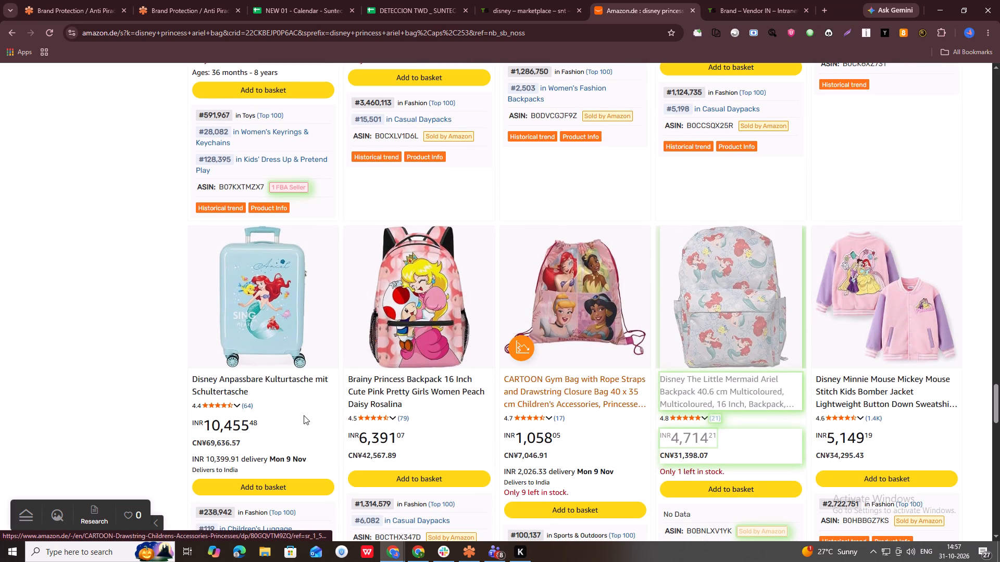
right_click(284, 381)
click(363, 309)
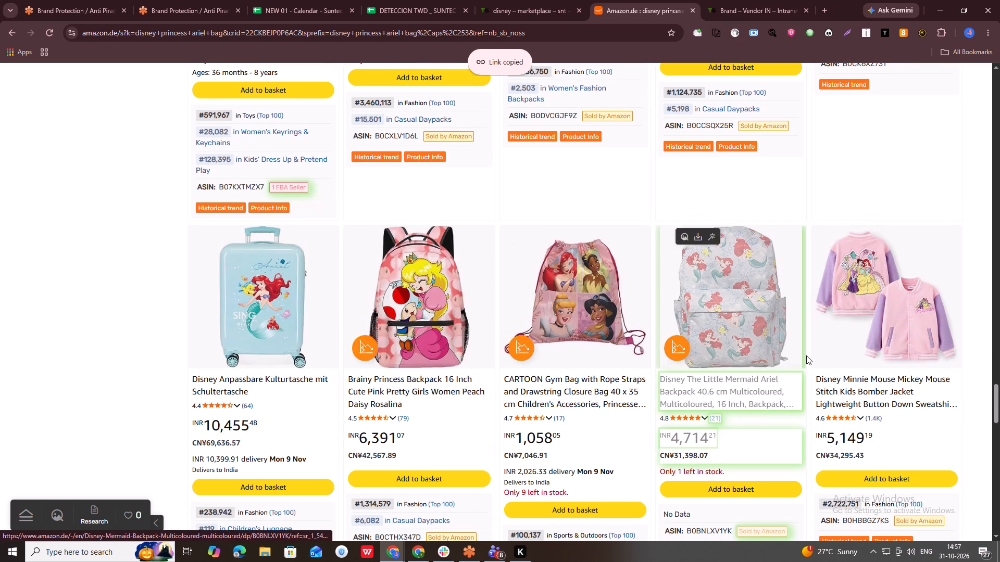
key(alt+Tab)
key(ctrl+v)
key(Down)
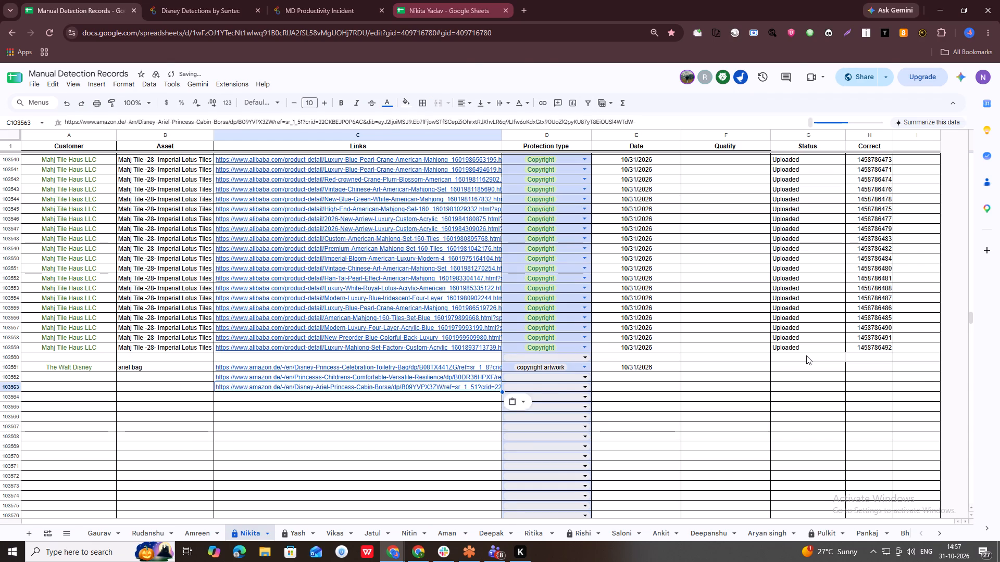
Copy the link of the CARTOON Gym Bag with Rope Straps and Drawstring Closure into the next Links cell.
key(alt+Tab)
key(Right)
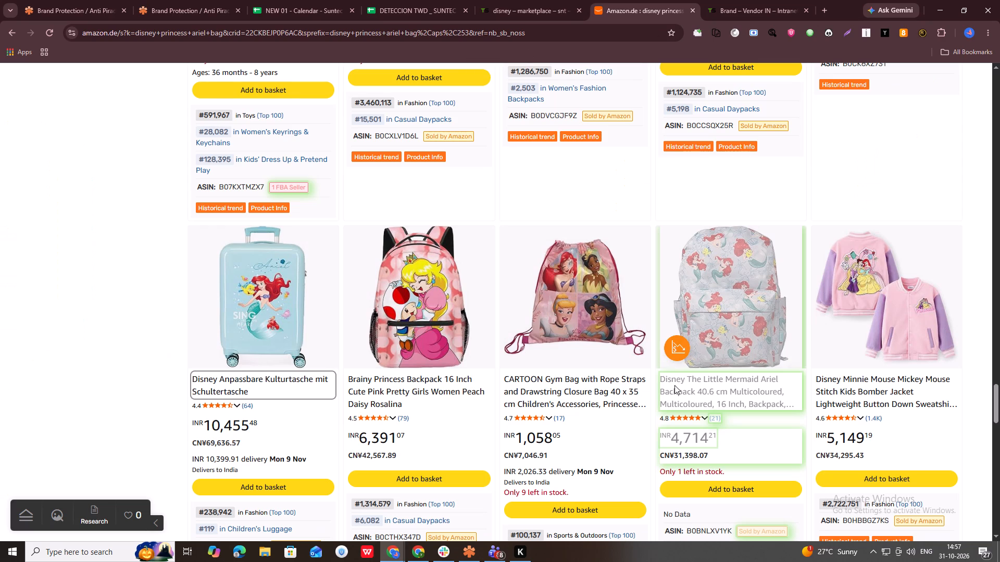
right_click(585, 394)
click(622, 321)
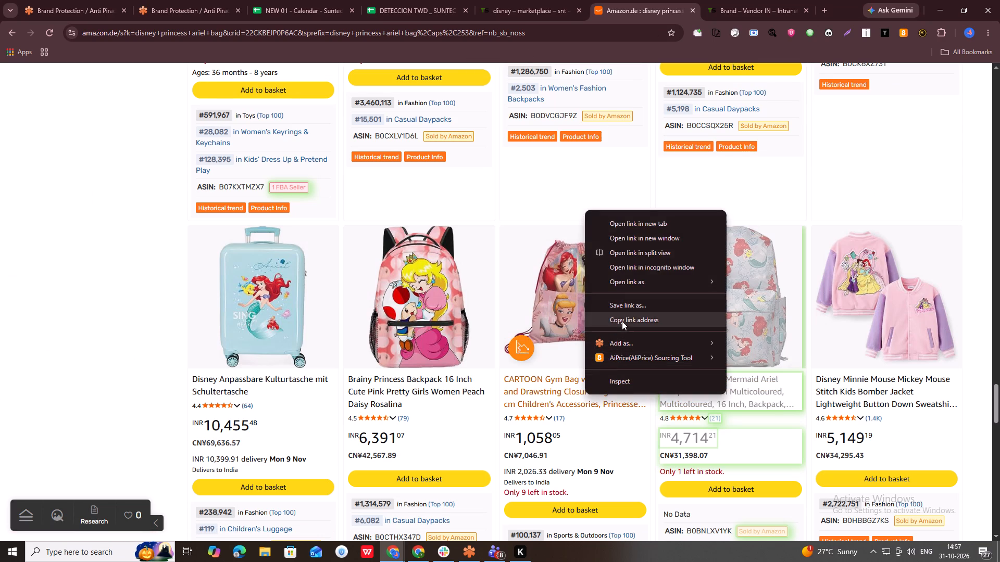
key(alt+Tab)
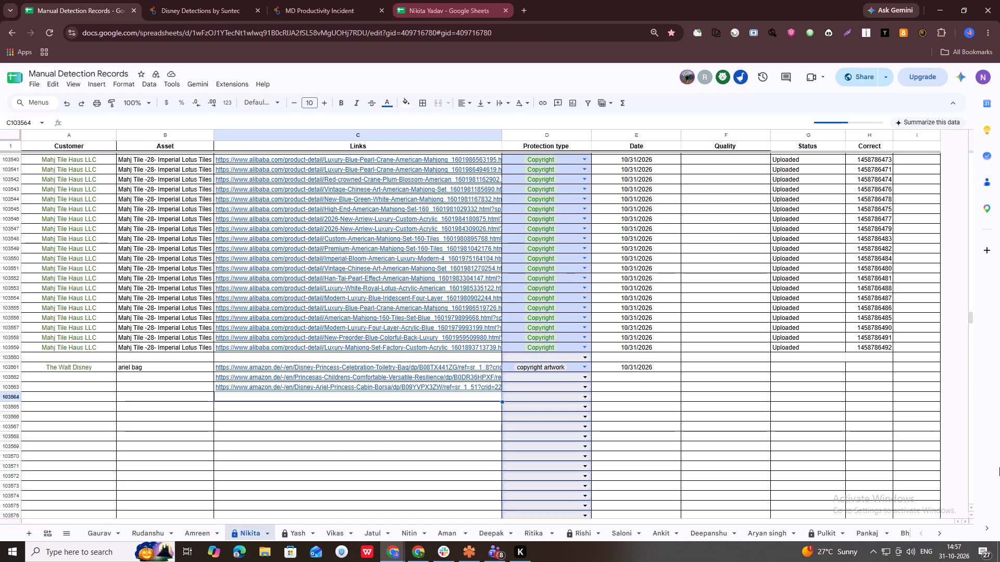
key(ctrl+v)
key(Down)
Check the remaining Amazon.de listings on this results page and open page 2 of the "disney princess ariel bag" results.
key(alt+Tab)
key(Down)
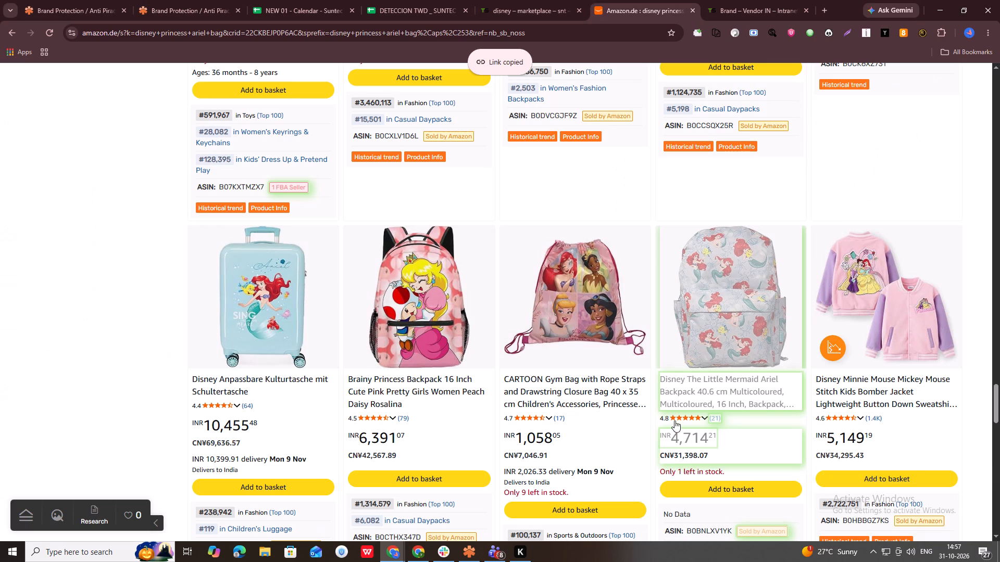
scroll(568, 386, down, 5)
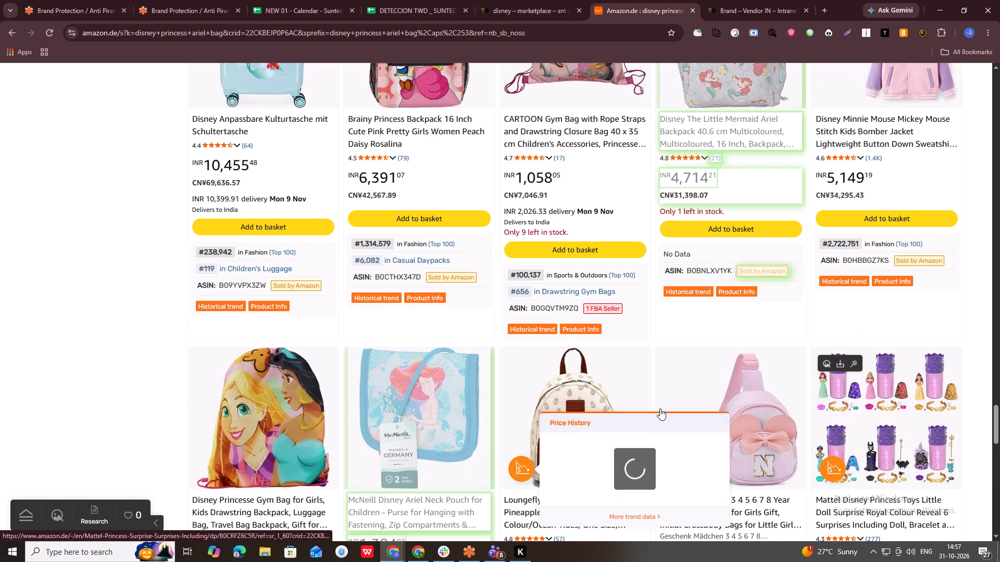
scroll(419, 338, down, 5)
scroll(564, 348, down, 3)
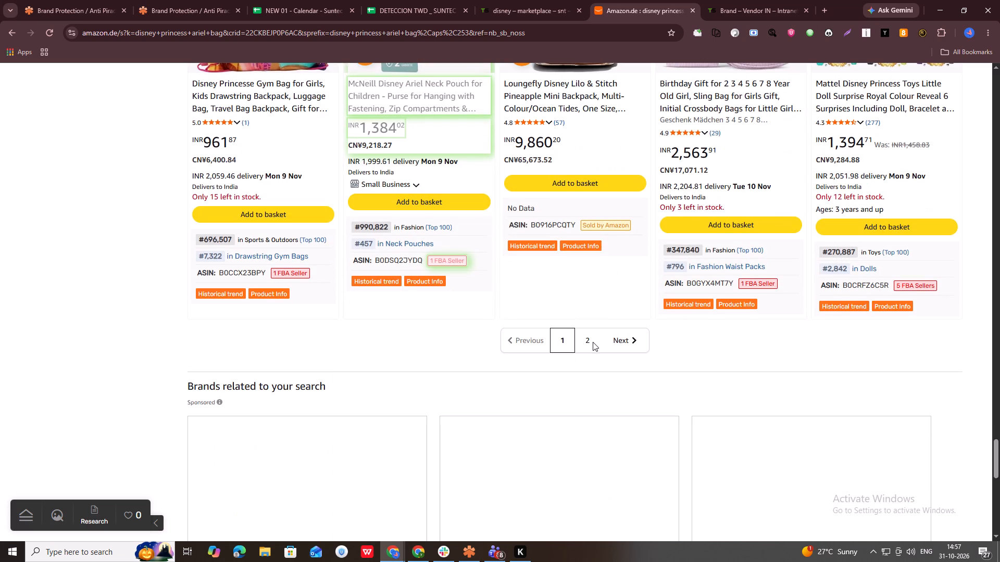
click(593, 341)
click(586, 341)
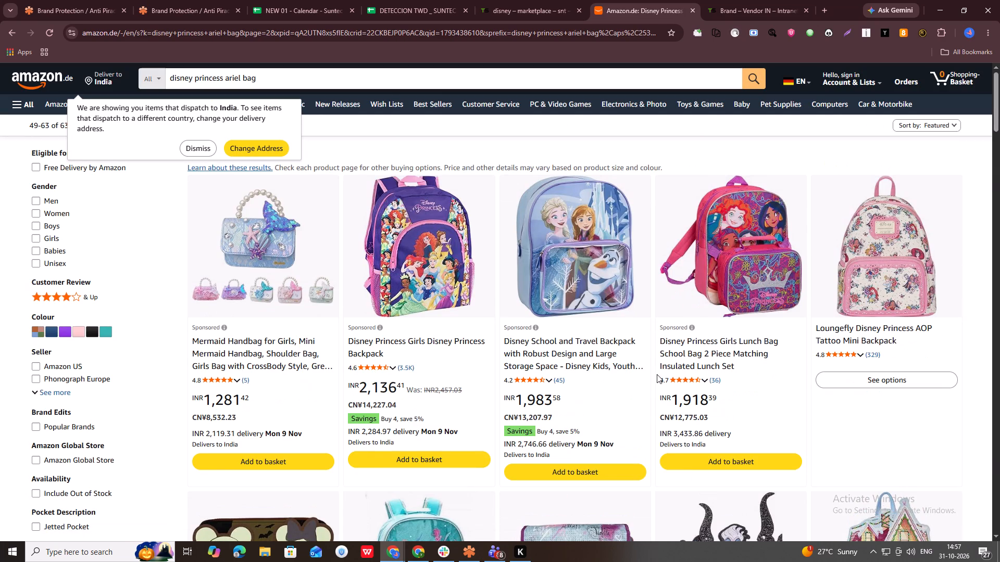
Look through page 2 for Ariel bags and view the Di The Little Mermaid Ariel Backpack listing in a separate tab.
key(Up)
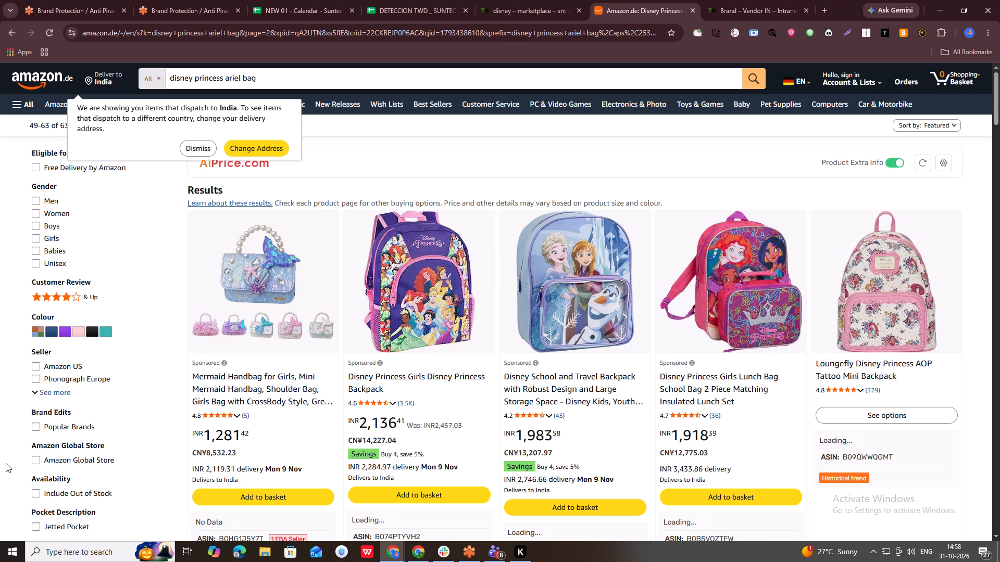
scroll(610, 546, down, 6)
scroll(605, 435, down, 6)
scroll(593, 420, down, 15)
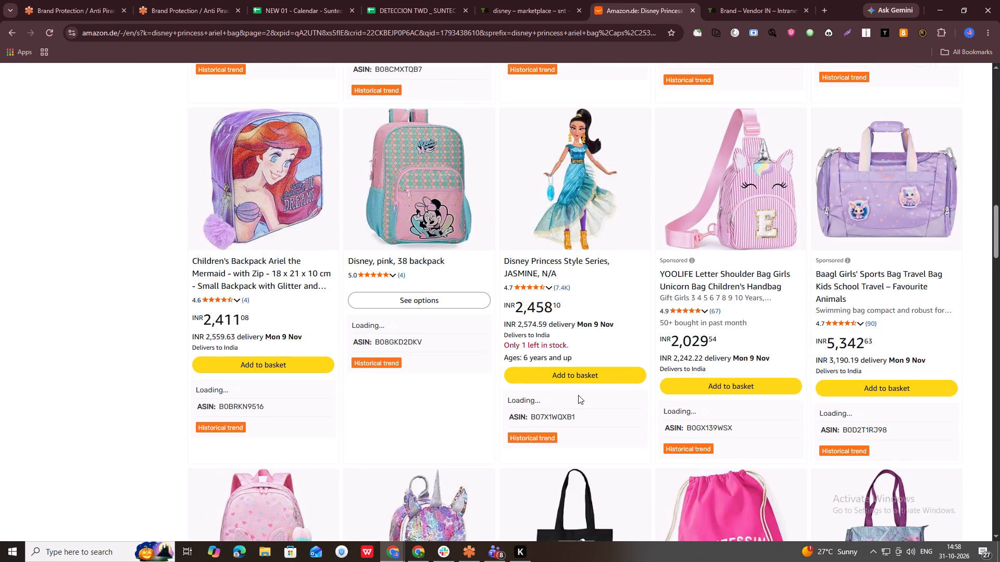
scroll(578, 395, up, 20)
scroll(578, 395, up, 6)
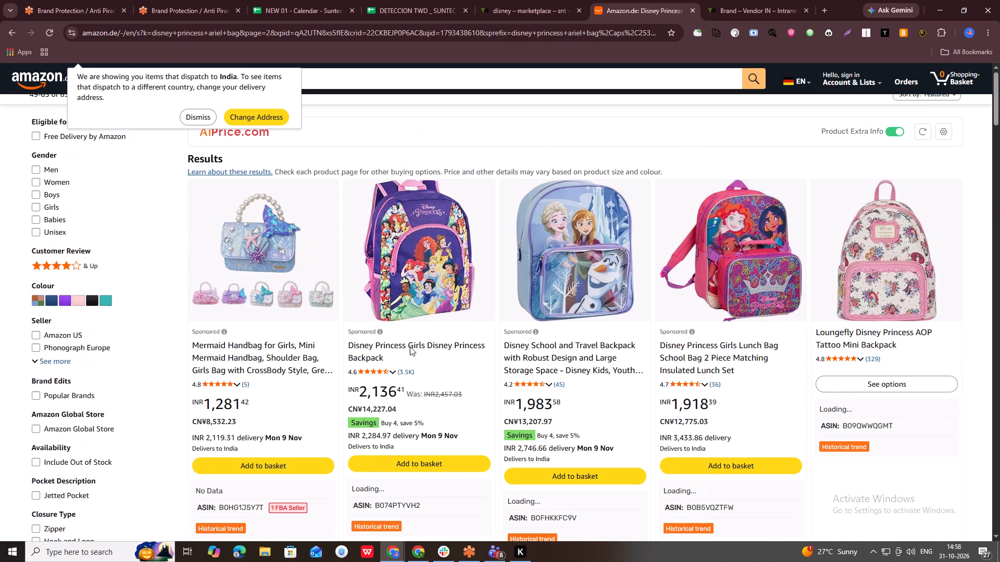
scroll(421, 377, down, 5)
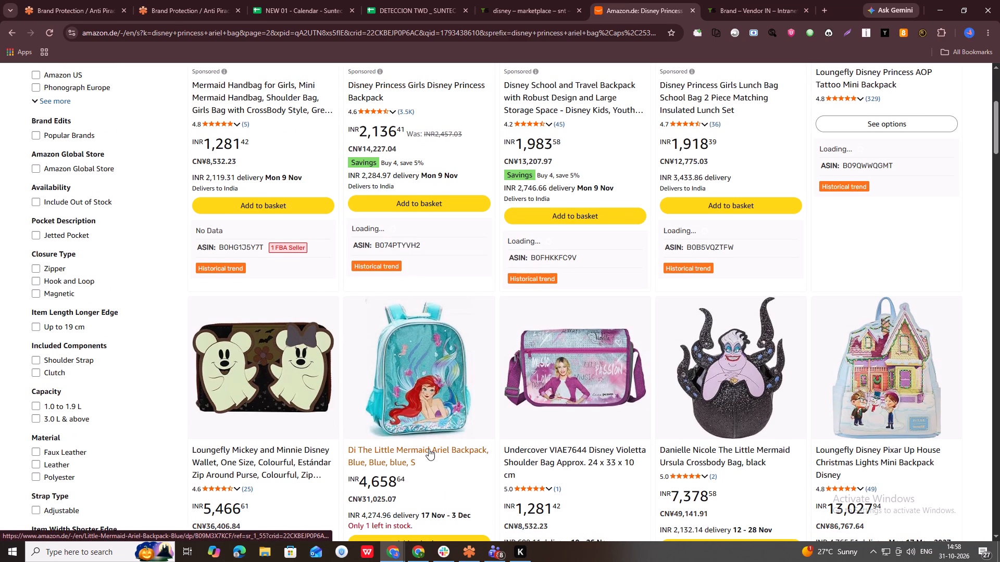
middle_click(429, 449)
scroll(634, 337, up, 14)
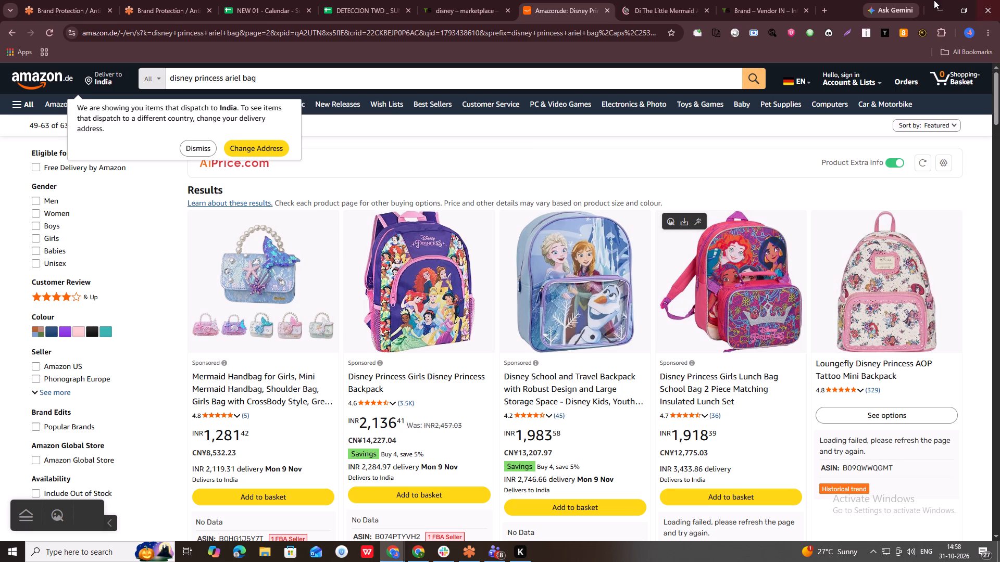
click(711, 0)
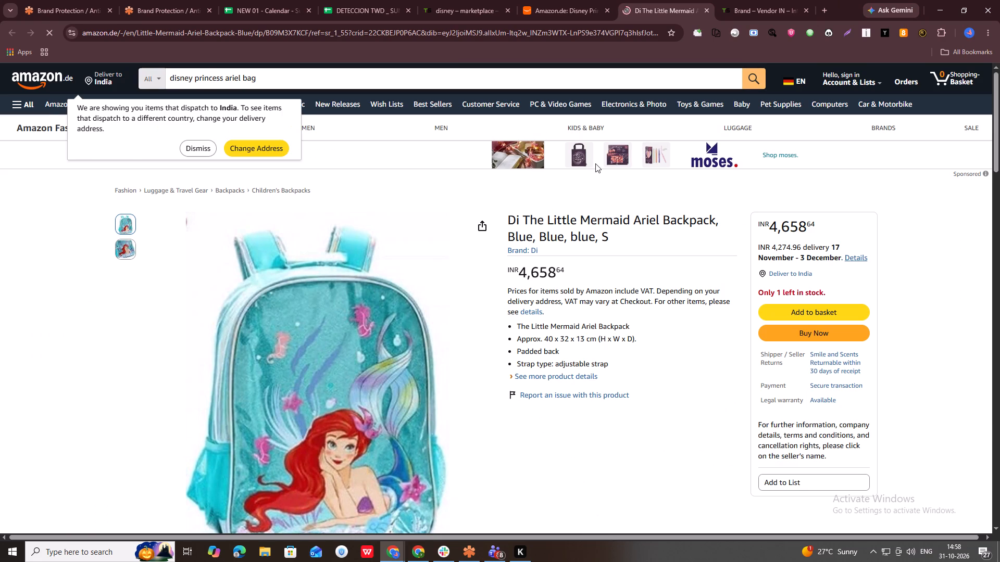
Copy the link of the Di The Little Mermaid Ariel Backpack from the Amazon.de results into the next Links cell.
click(538, 0)
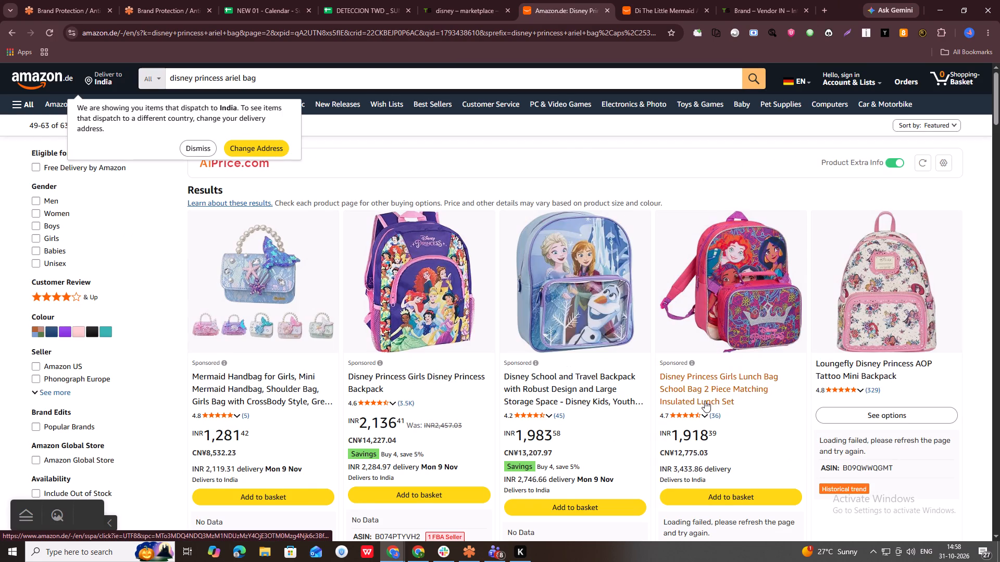
scroll(677, 384, down, 6)
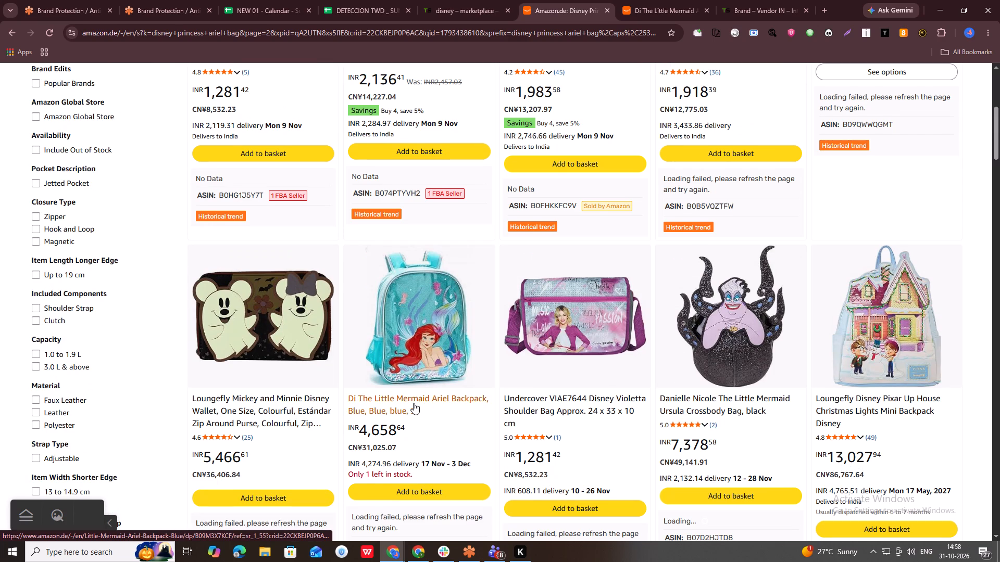
right_click(411, 400)
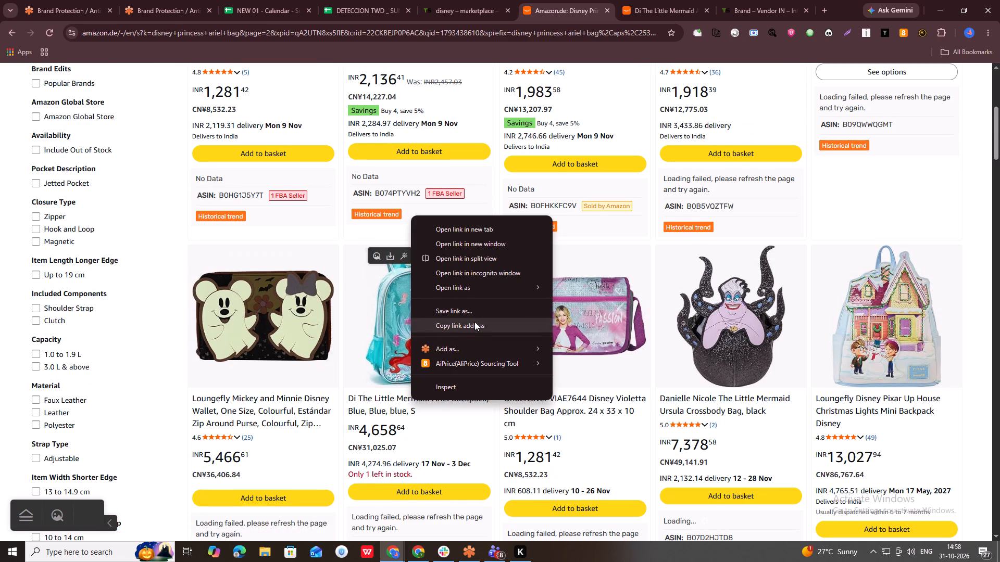
click(474, 322)
key(alt+Tab)
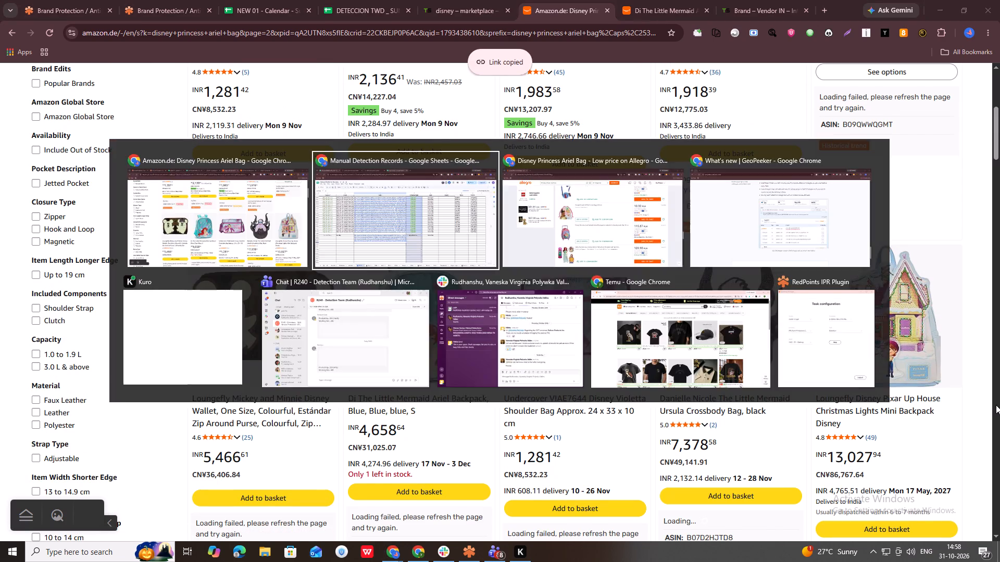
key(ctrl+v)
key(Down)
key(alt+Tab)
key(Down)
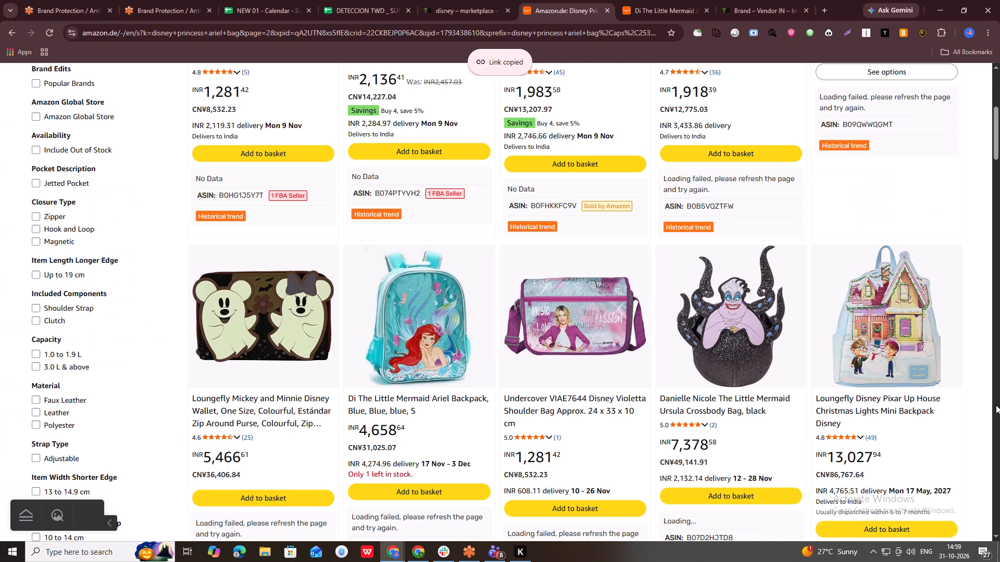
Find the Children's Backpack Ariel the Mermaid with Zip on page 2 and copy its link into the next Links cell.
scroll(978, 404, down, 4)
scroll(761, 440, down, 6)
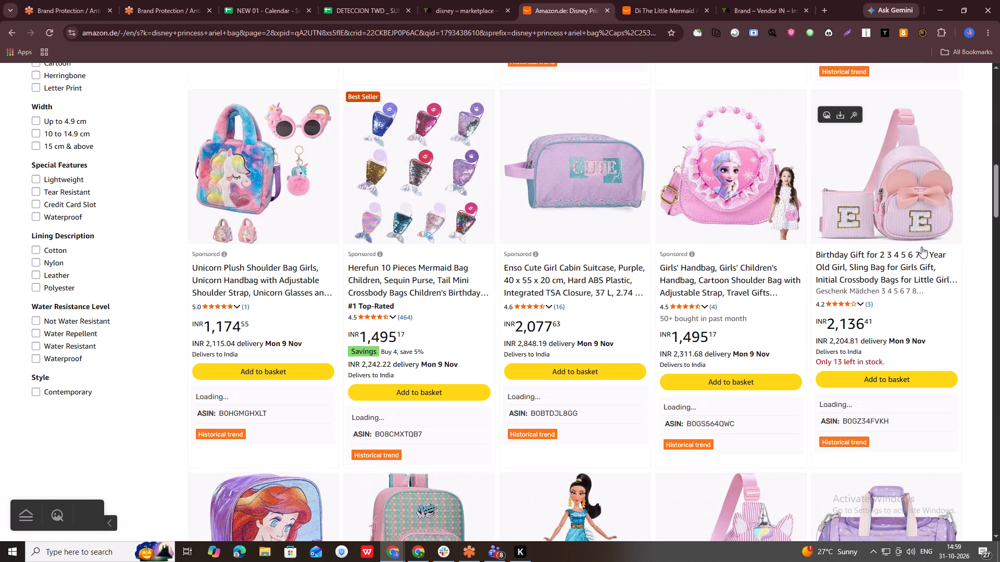
scroll(742, 324, down, 5)
right_click(257, 378)
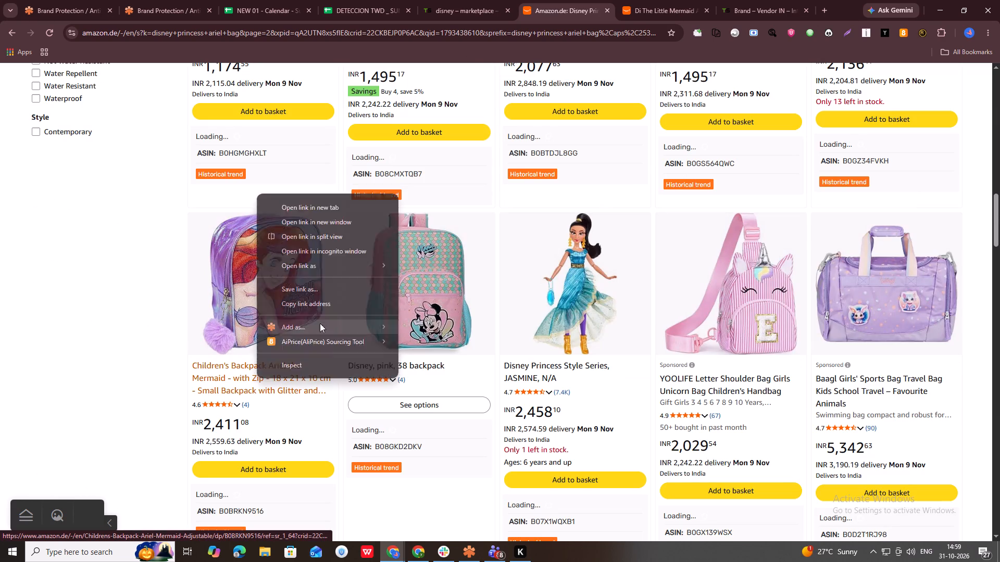
click(322, 302)
key(alt+Tab)
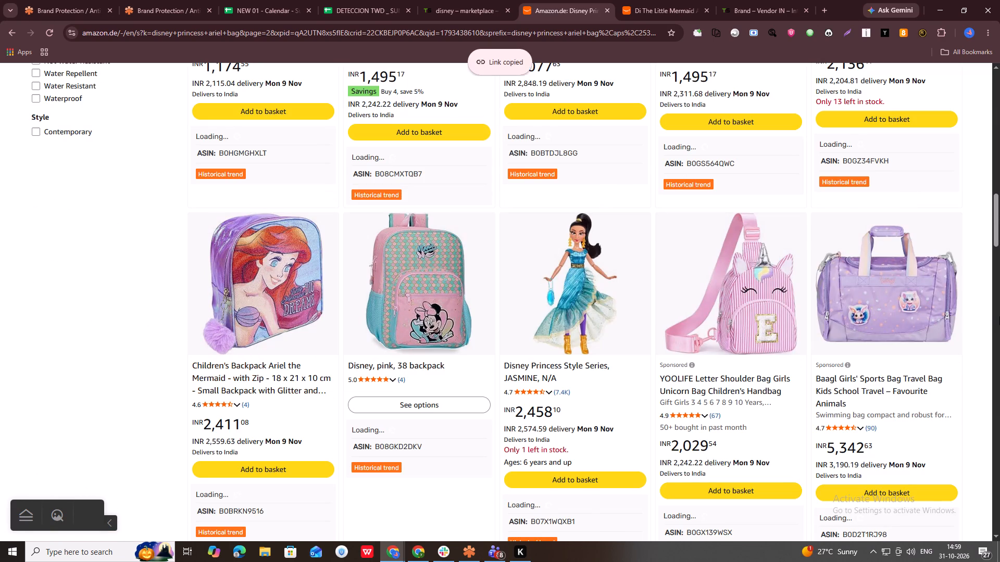
key(ctrl+v)
key(Down)
key(alt+Tab)
key(Down)
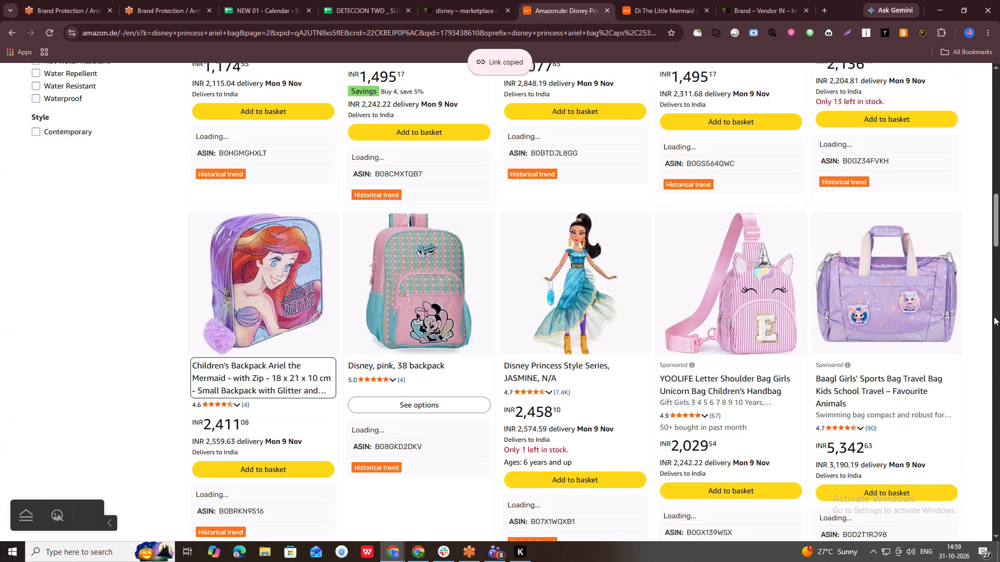
Copy the link of the Disney Kids Ariel The Mermaid Beach Bag under Social media picks into the next Links cell.
scroll(910, 313, down, 6)
scroll(829, 405, down, 7)
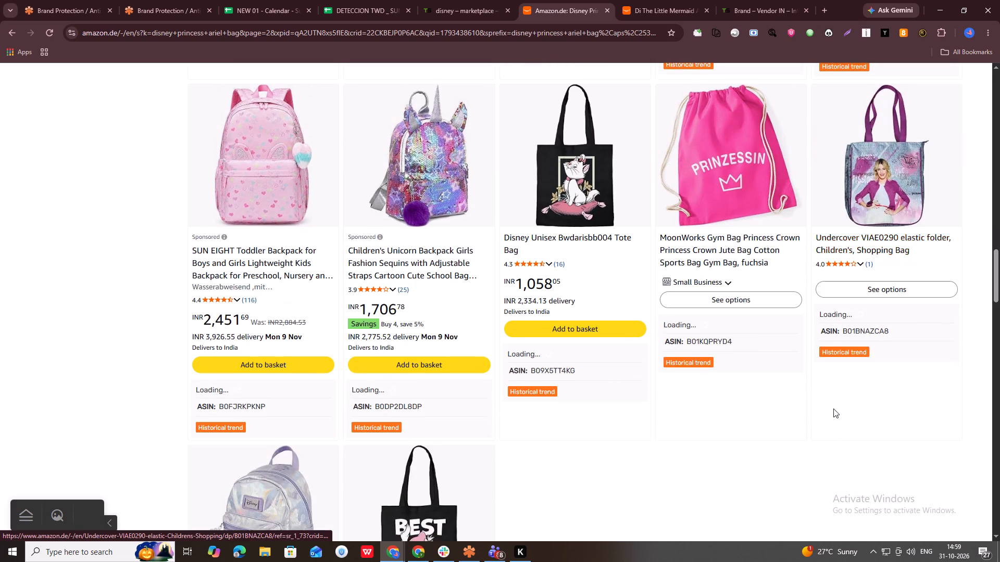
scroll(833, 408, down, 9)
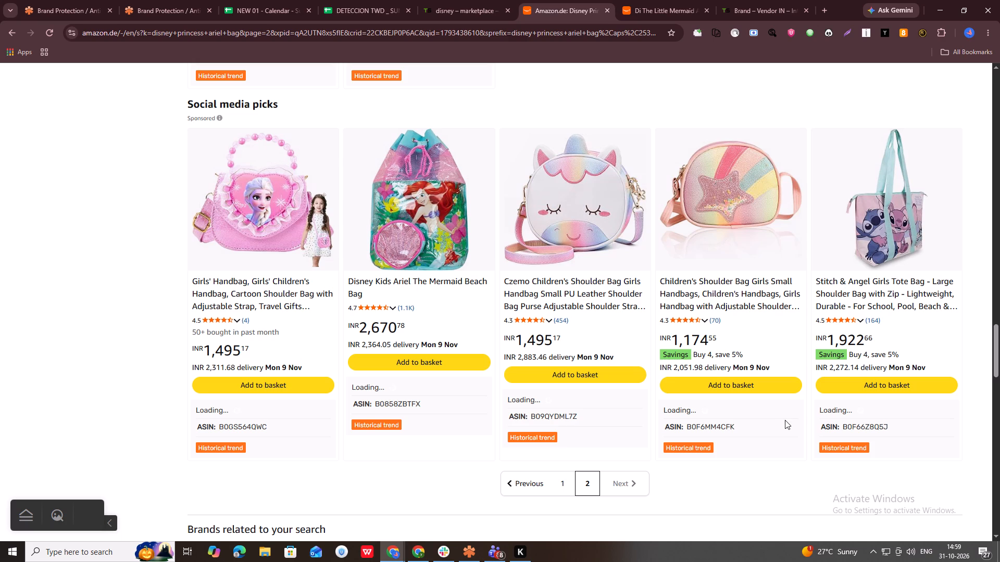
right_click(433, 278)
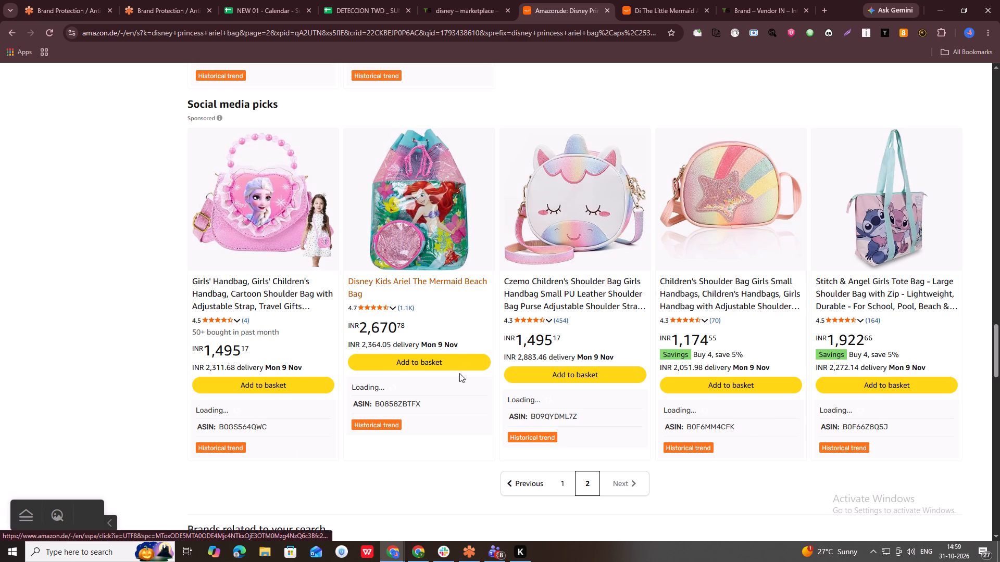
click(466, 391)
key(alt+Tab)
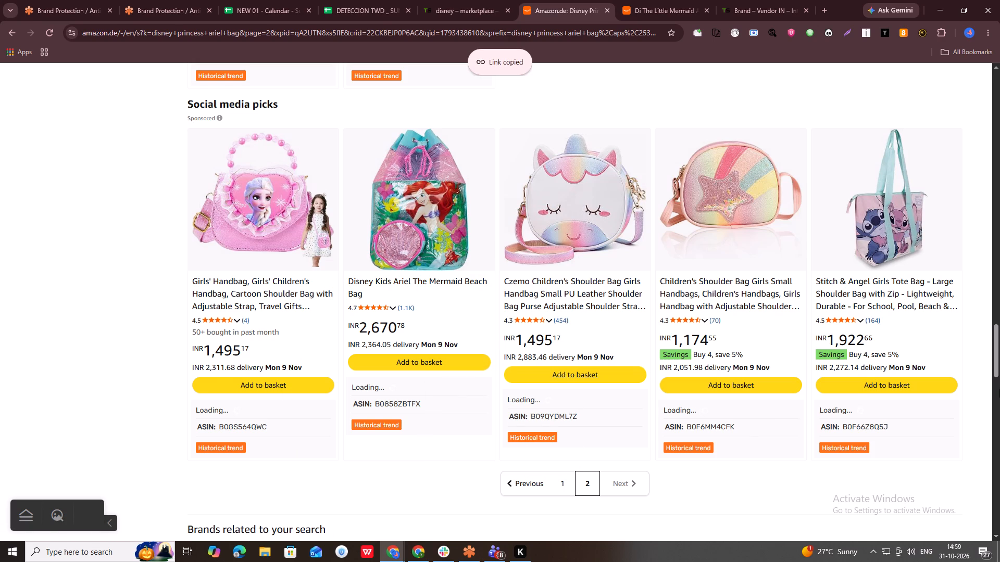
key(ctrl+v)
key(Down)
key(alt+Tab)
key(Down)
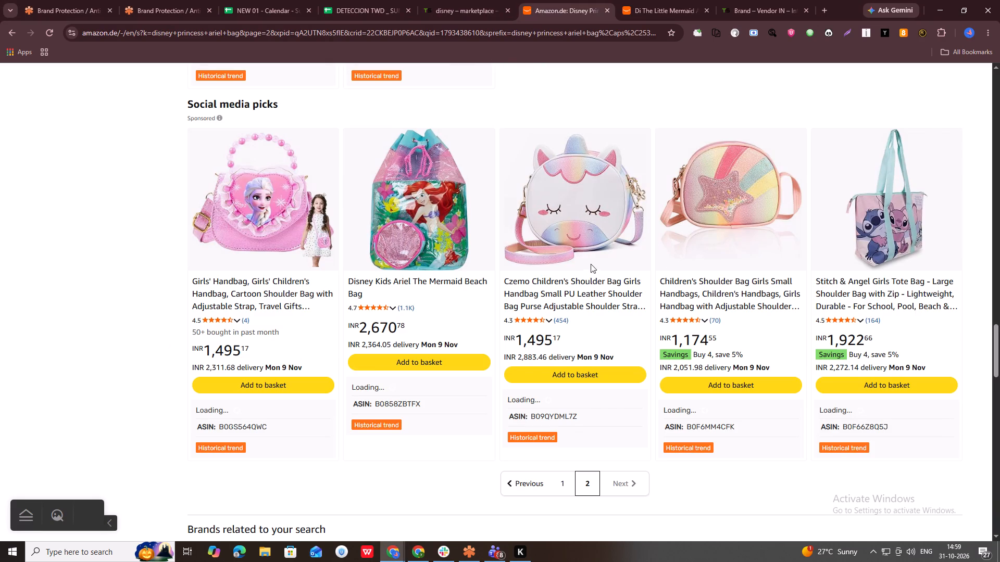
From the Disney marketplace tracker, open the Amazon.es site and its Disney Princess Ariel - Bags search, and look through the results.
click(482, 0)
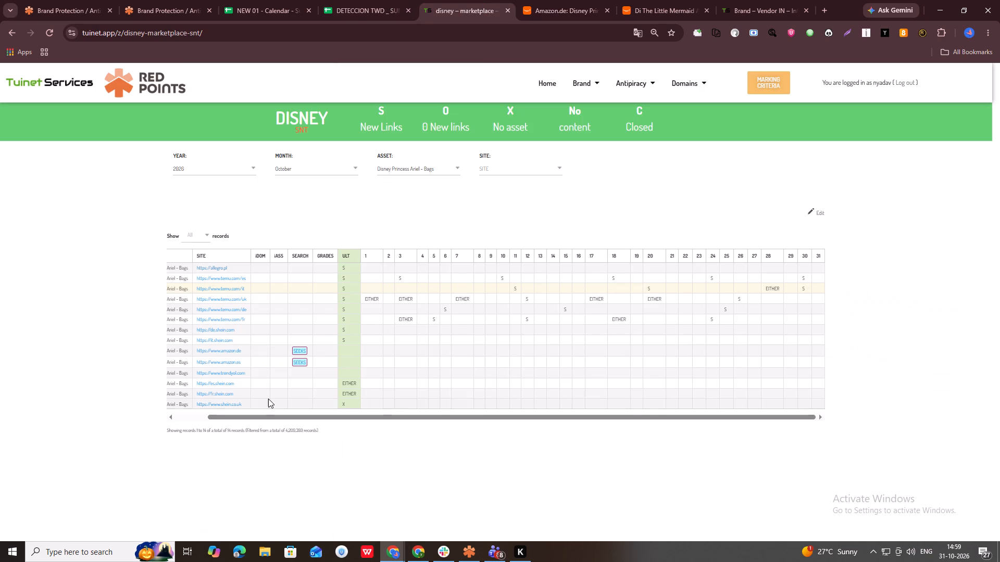
middle_click(236, 362)
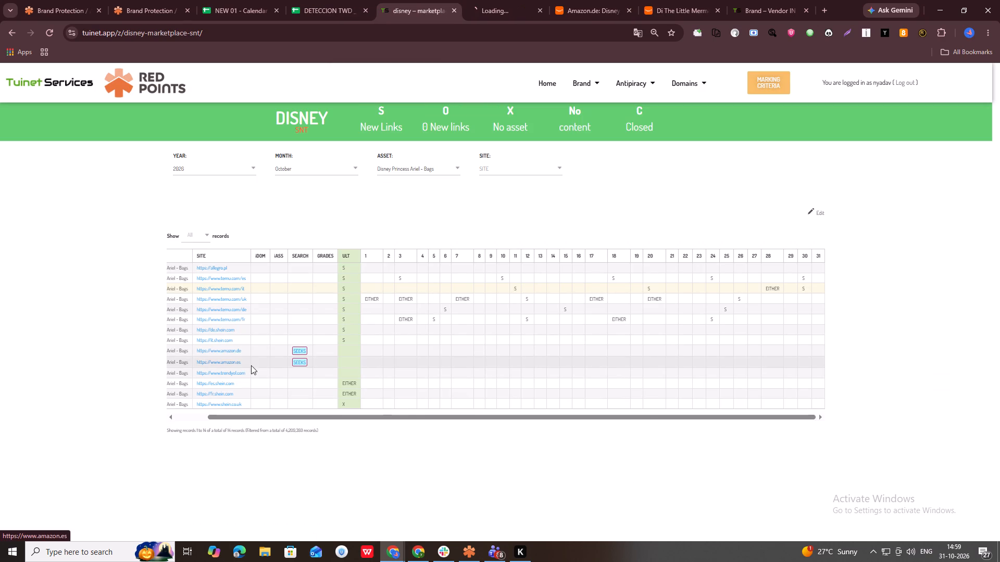
middle_click(301, 364)
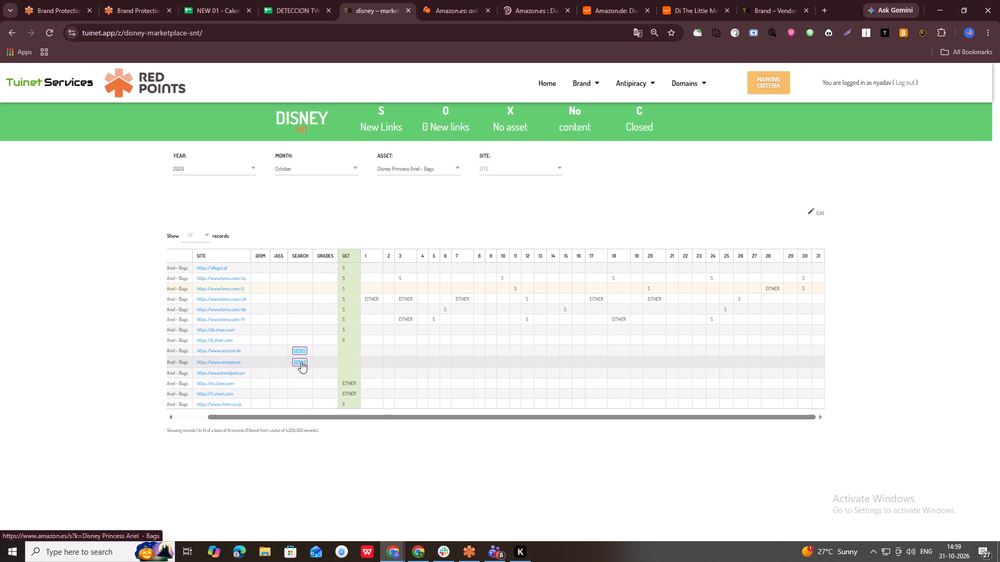
click(542, 0)
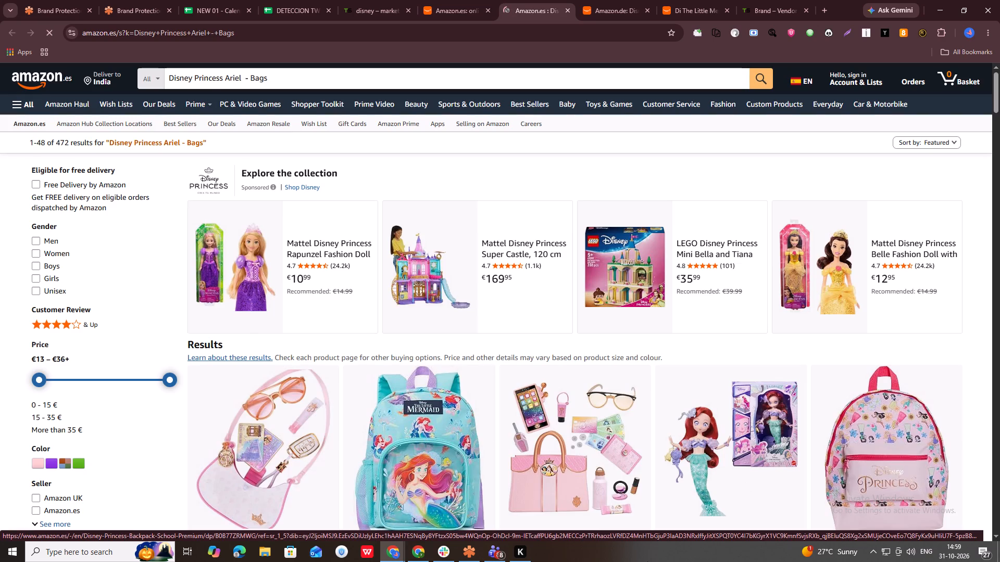
scroll(565, 386, down, 12)
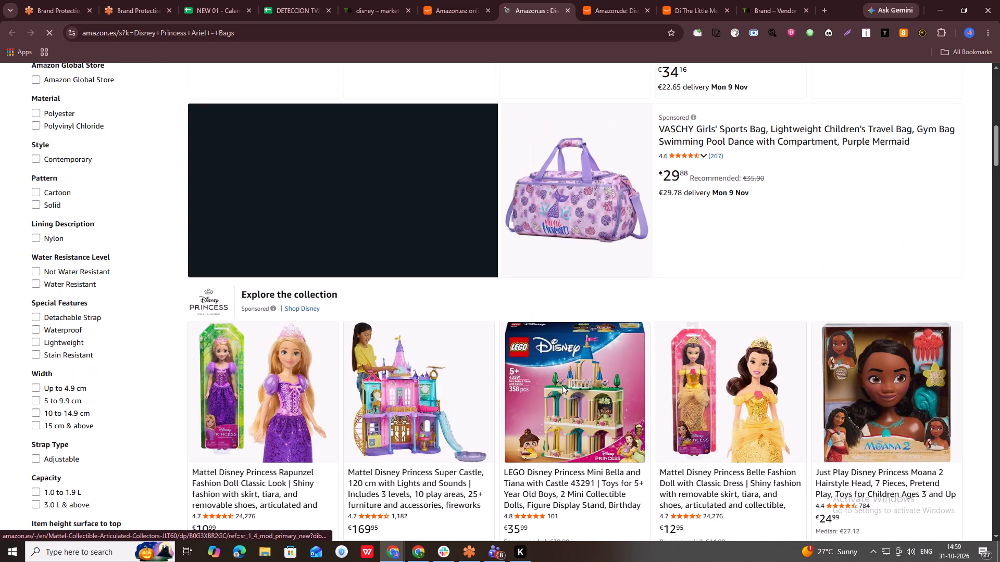
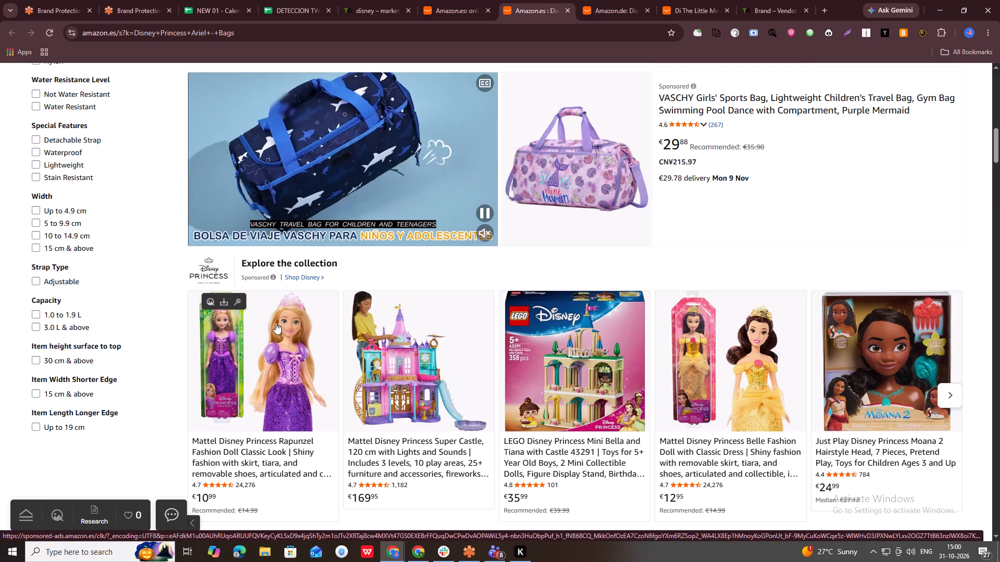
Open the Disney Little Mermaid Backpack Kids listing from the Amazon.es results in a new tab.
scroll(543, 225, up, 20)
scroll(543, 225, up, 2)
scroll(562, 91, up, 6)
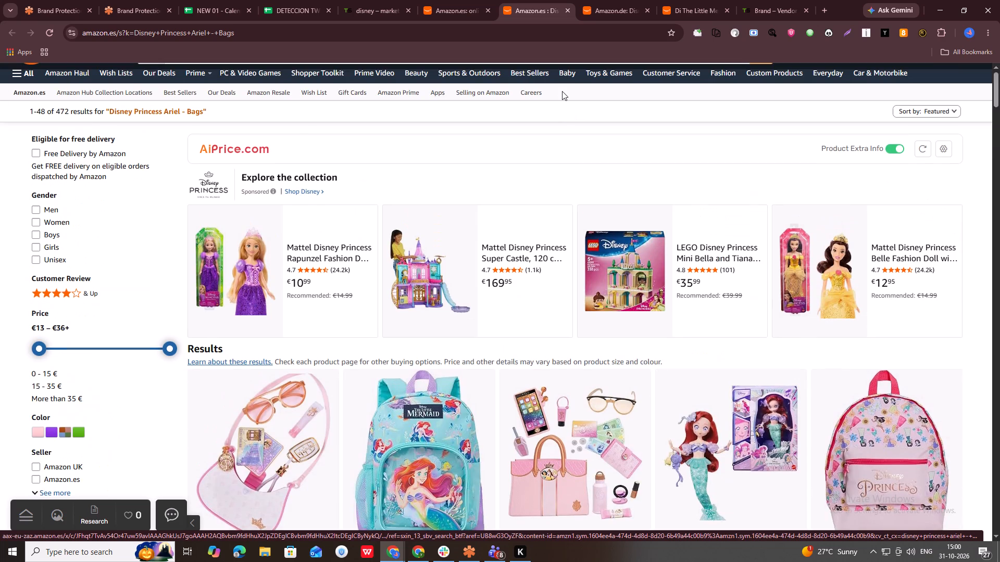
scroll(562, 91, down, 4)
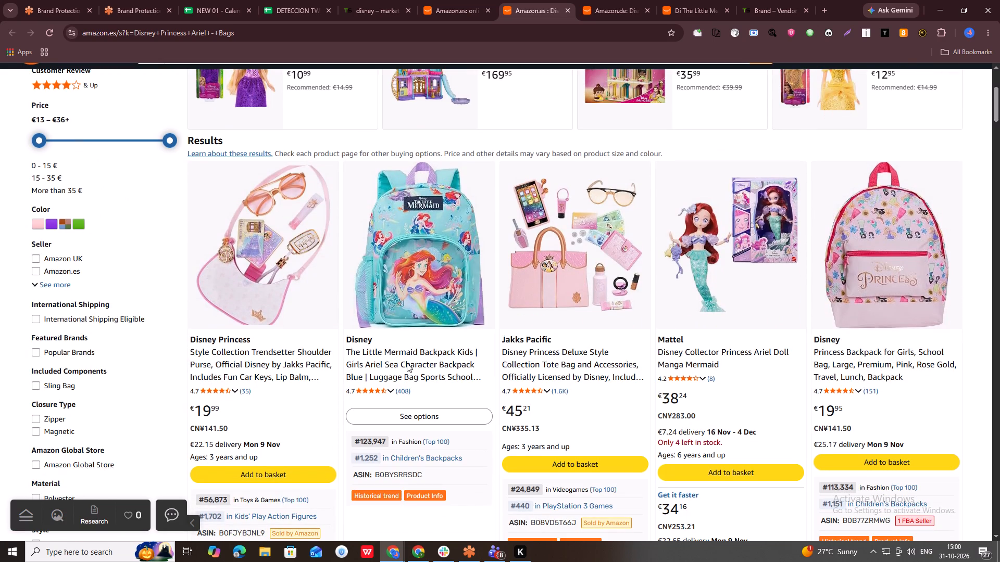
middle_click(407, 363)
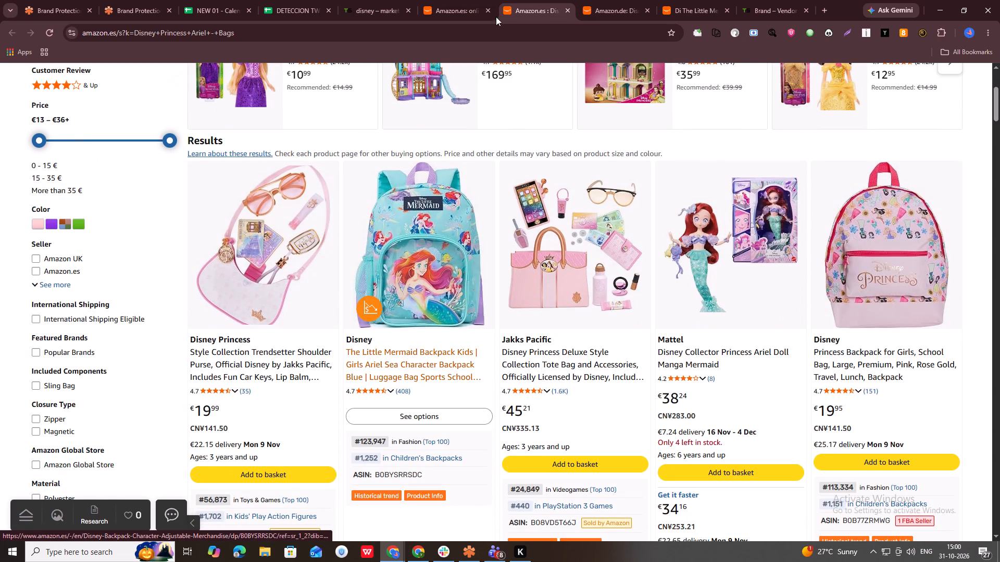
Close the Amazon.de results and Di The Little Mermaid Ariel Backpack tabs, and bring up the Amazon.es Little Mermaid backpack page.
click(647, 0)
middle_click(647, 0)
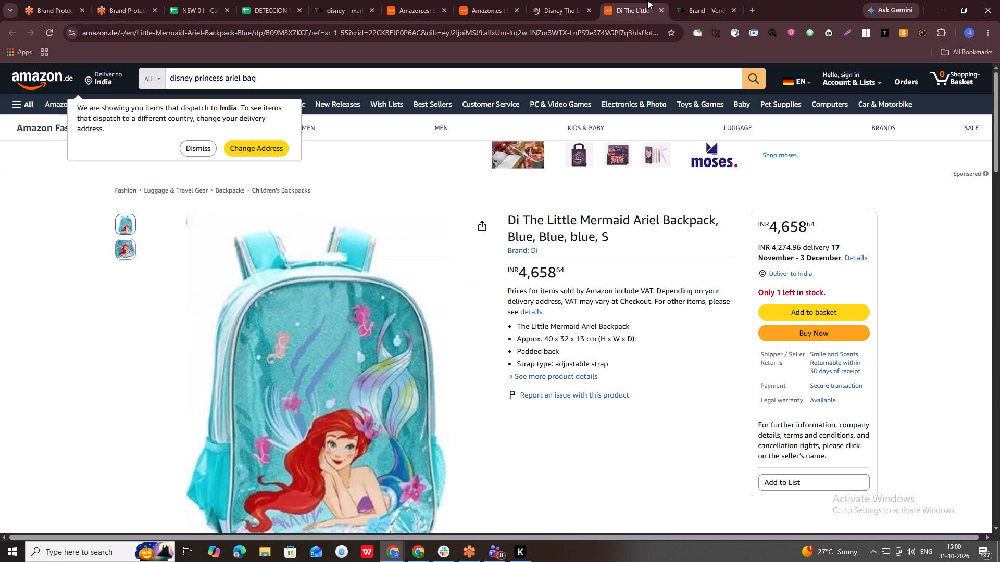
middle_click(647, 0)
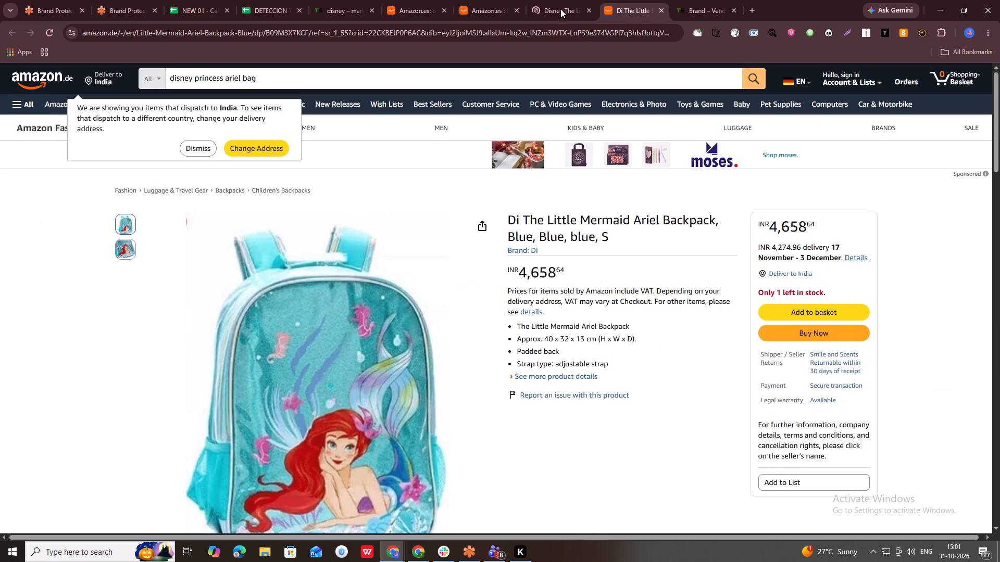
click(562, 5)
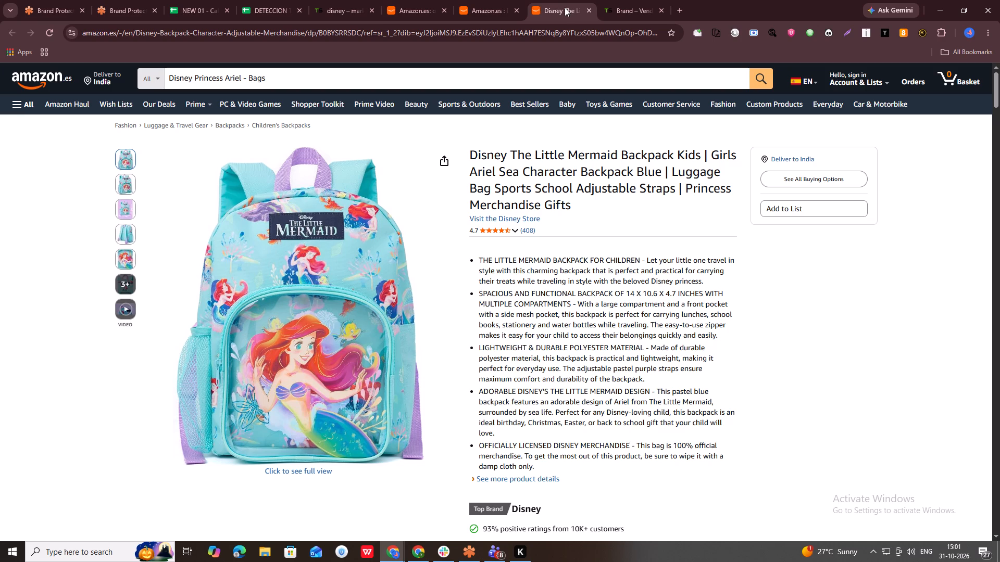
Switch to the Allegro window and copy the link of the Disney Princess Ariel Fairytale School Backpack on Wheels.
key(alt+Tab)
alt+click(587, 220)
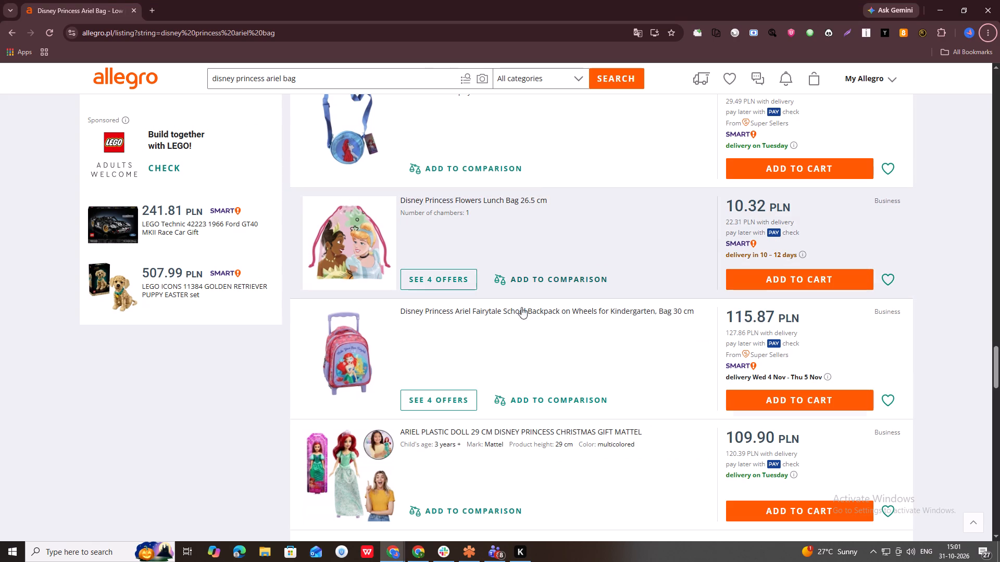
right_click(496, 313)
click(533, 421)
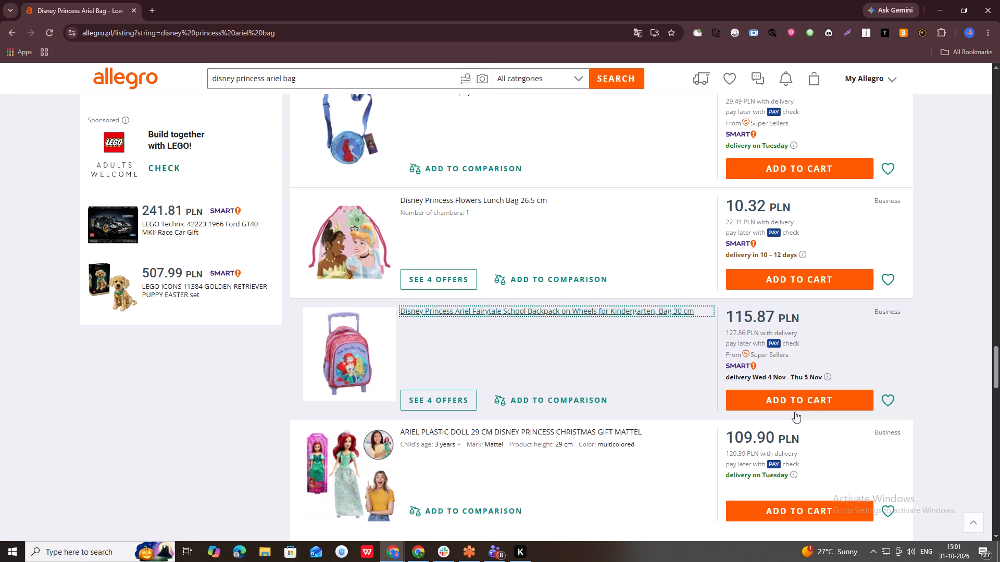
Look through the Allegro results for disney princess ariel bag to check for other Ariel bags.
scroll(662, 342, down, 5)
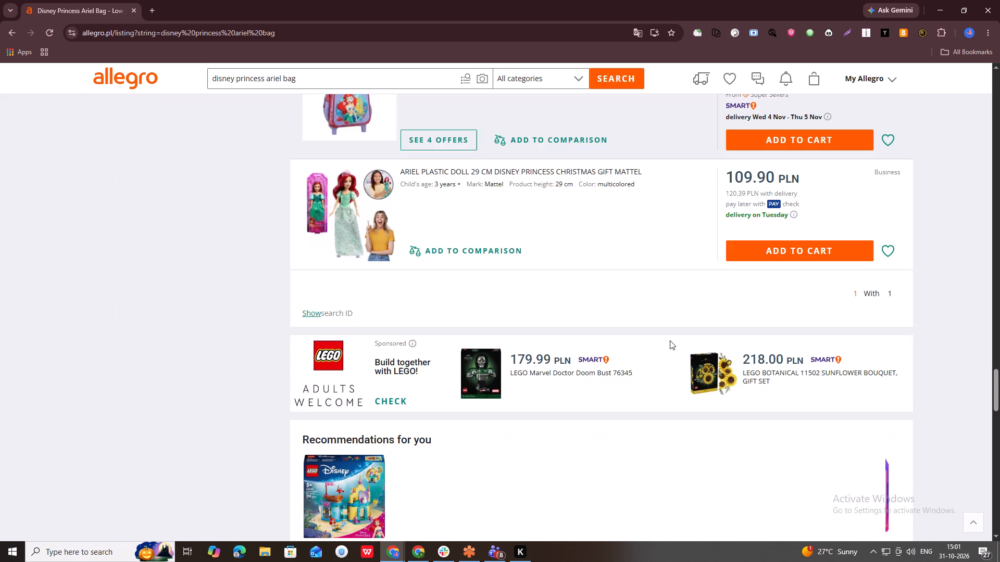
scroll(672, 340, up, 15)
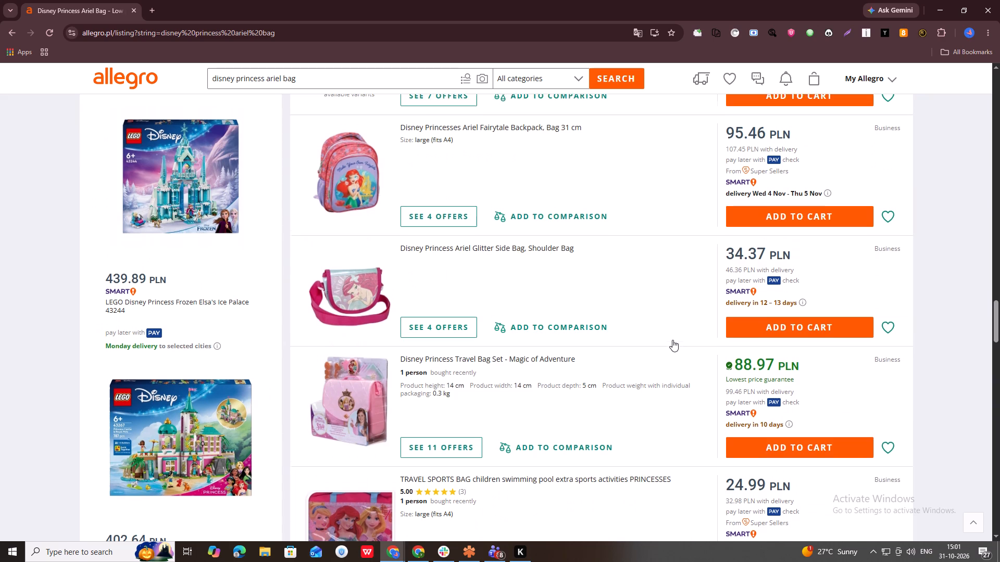
scroll(672, 340, down, 7)
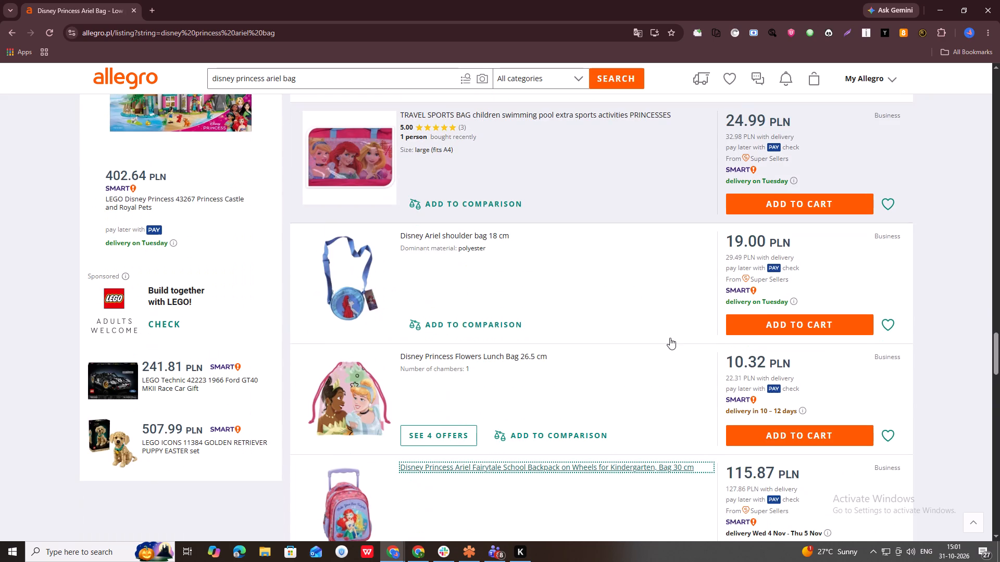
scroll(670, 338, up, 11)
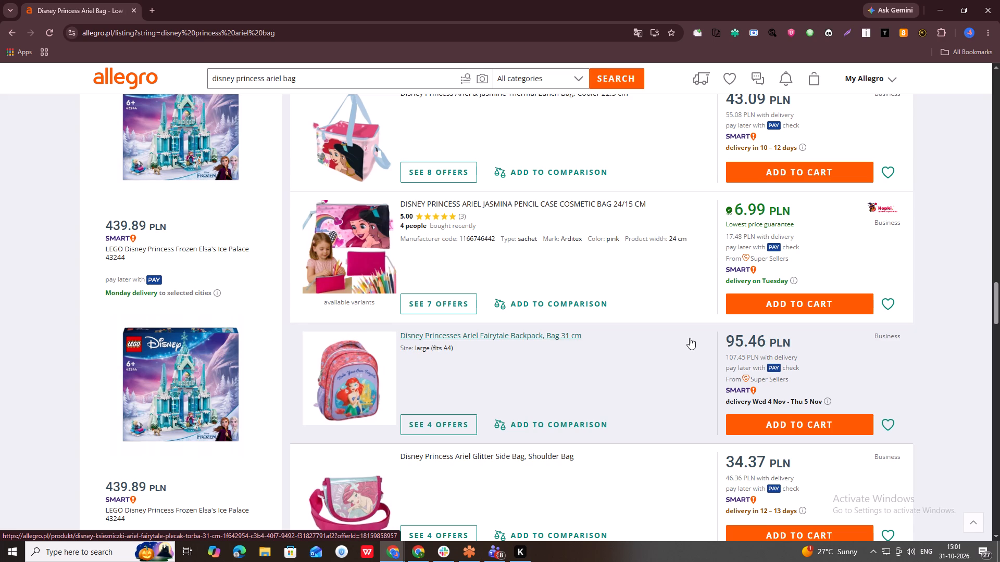
scroll(601, 356, down, 12)
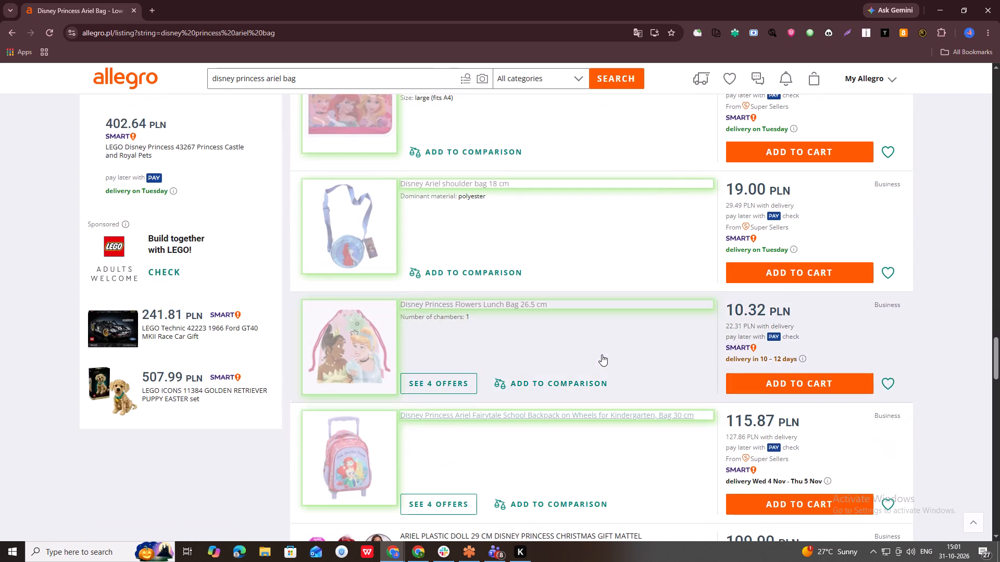
scroll(601, 355, down, 6)
scroll(601, 360, up, 11)
scroll(601, 360, up, 10)
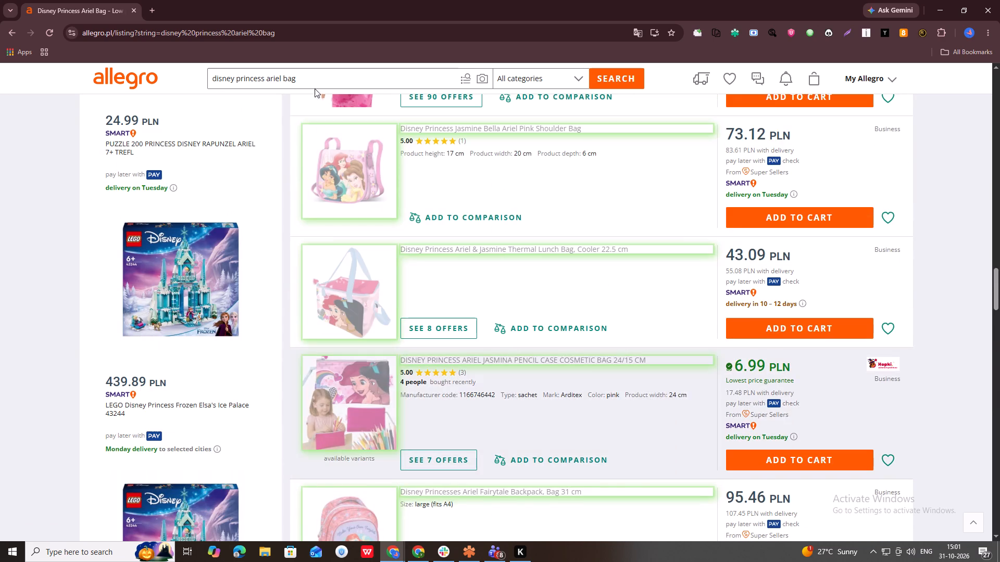
Search Allegro for disney princess ariel backpack.
double_click(291, 79)
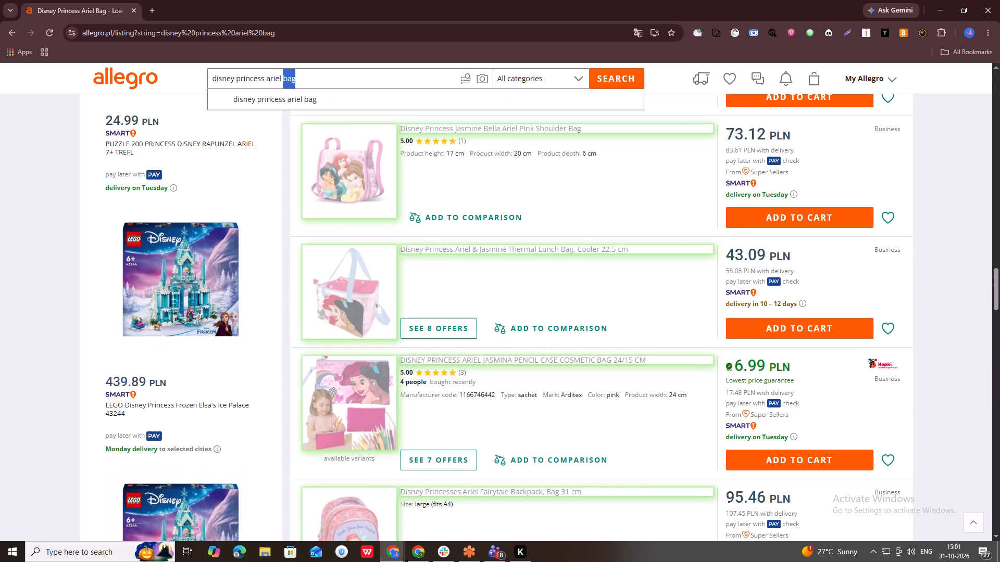
text(bacj)
key(BackSpace)
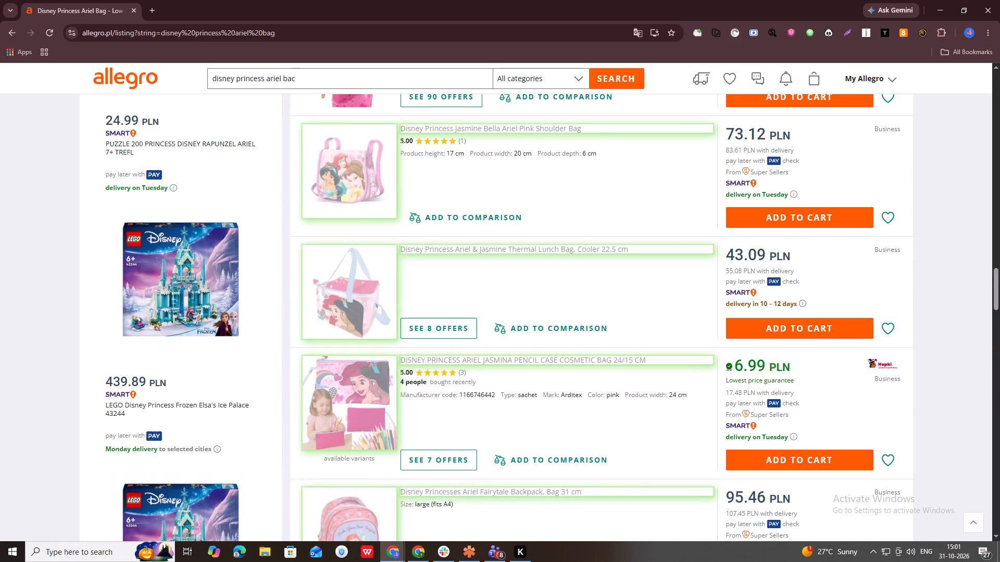
text(kpack)
key(Return)
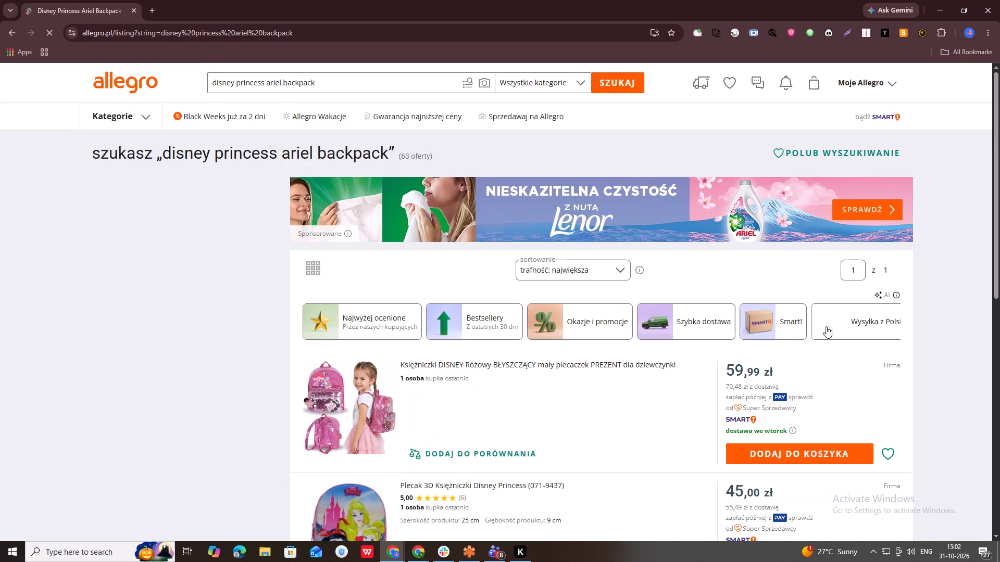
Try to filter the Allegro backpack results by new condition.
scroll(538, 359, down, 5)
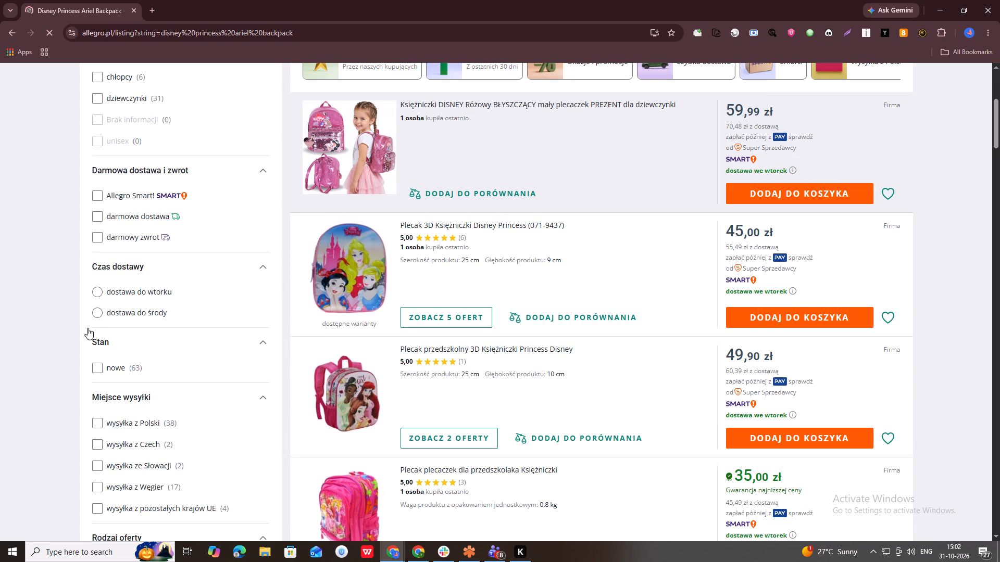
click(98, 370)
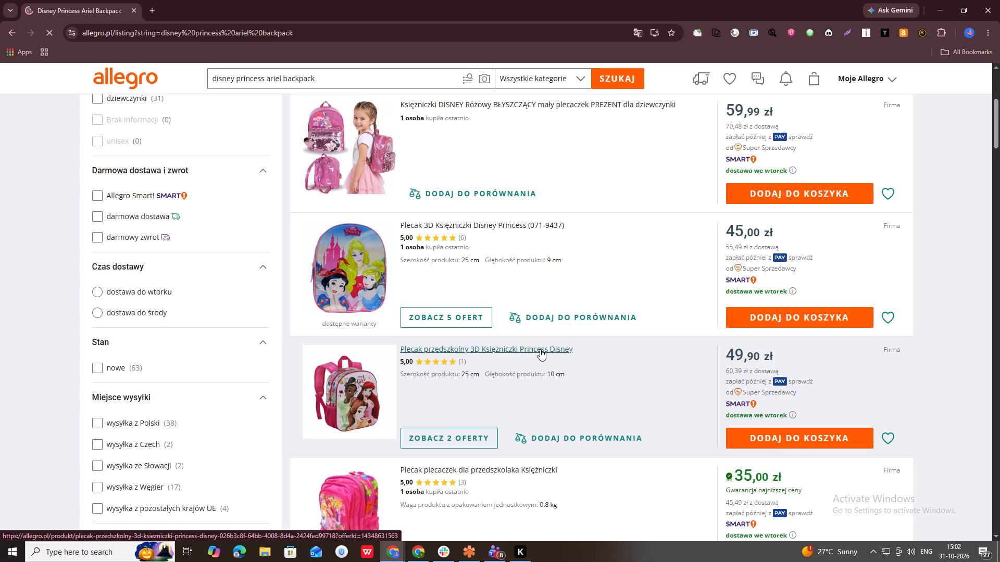
Find the Disney Princesses Ariel Fairytale Backpack, Bag 31 cm in the Allegro results and copy its link.
scroll(540, 349, up, 3)
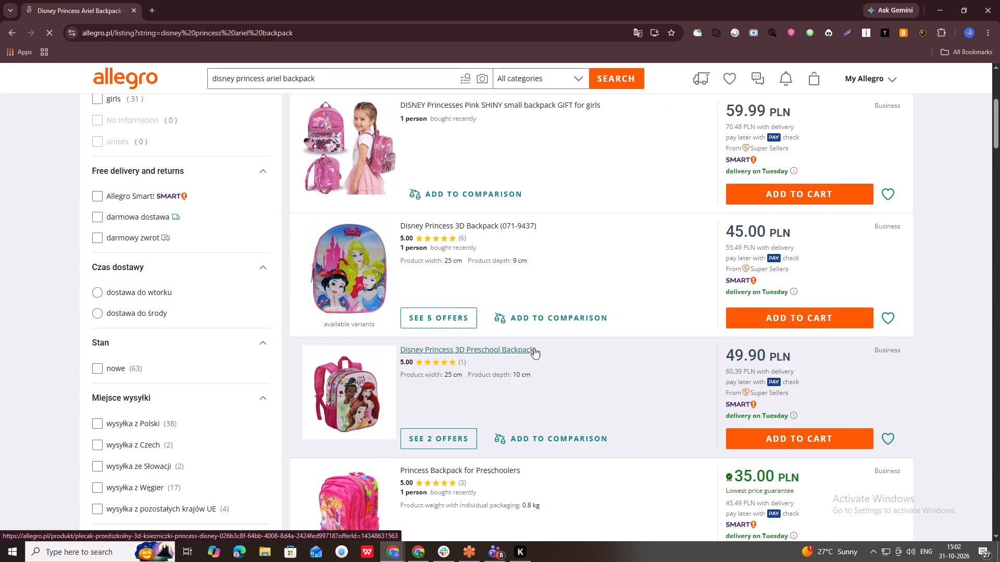
scroll(534, 348, up, 11)
scroll(467, 415, down, 6)
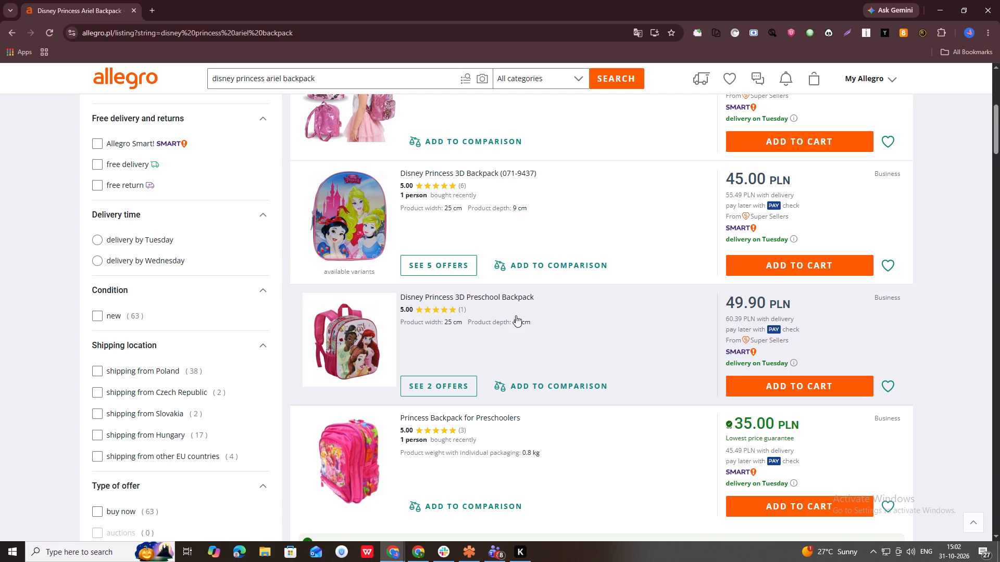
scroll(516, 315, up, 18)
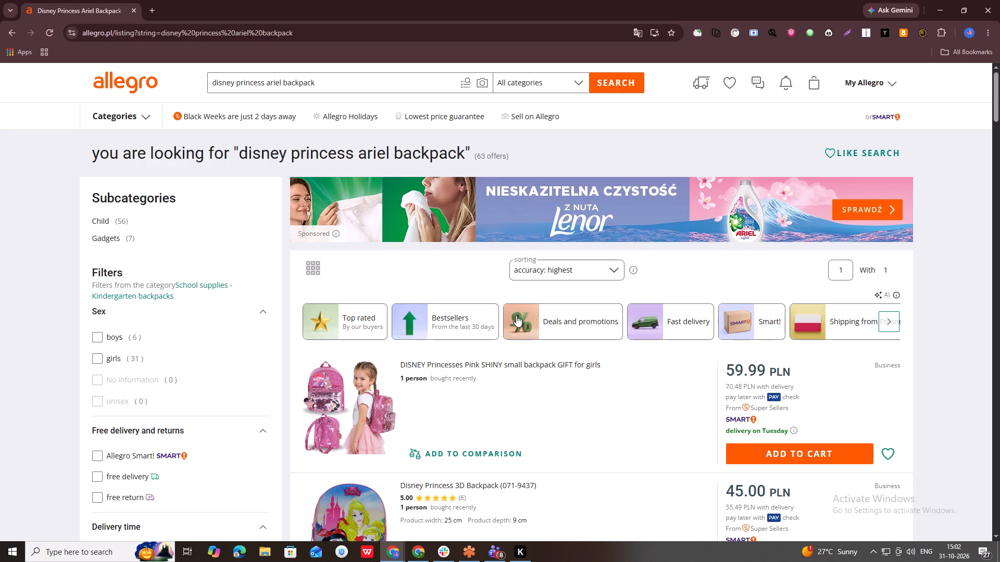
scroll(456, 324, down, 5)
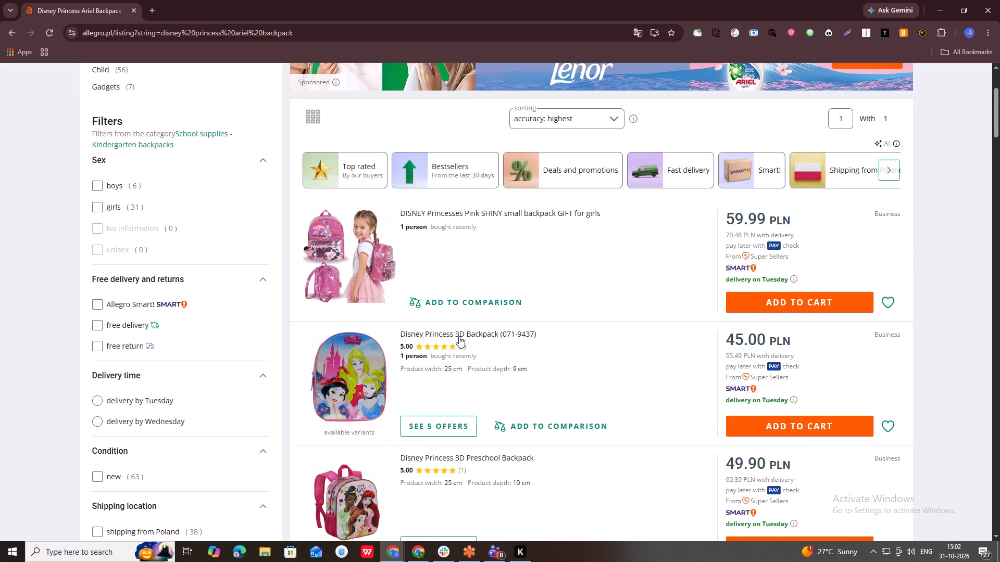
scroll(459, 336, down, 5)
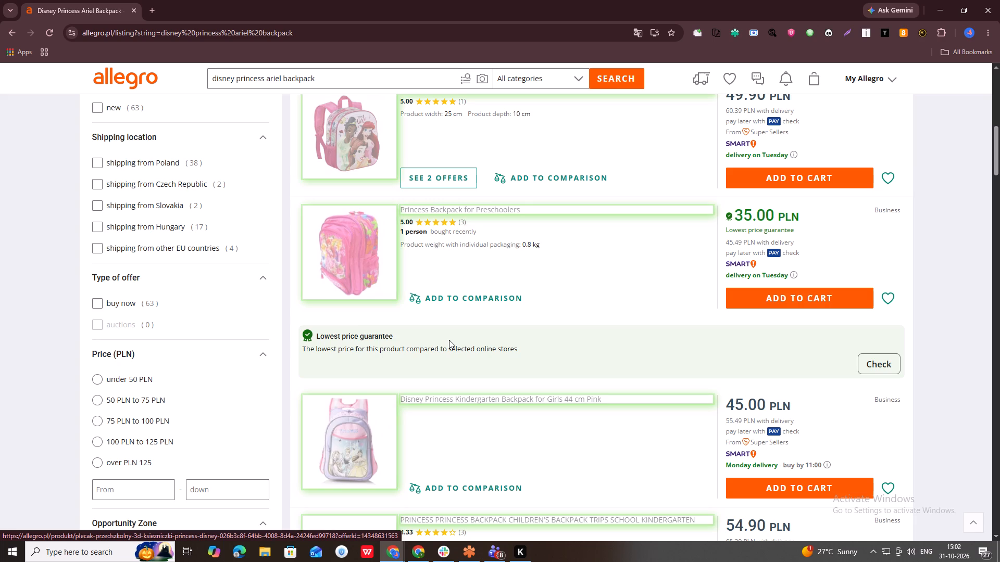
scroll(410, 293, up, 7)
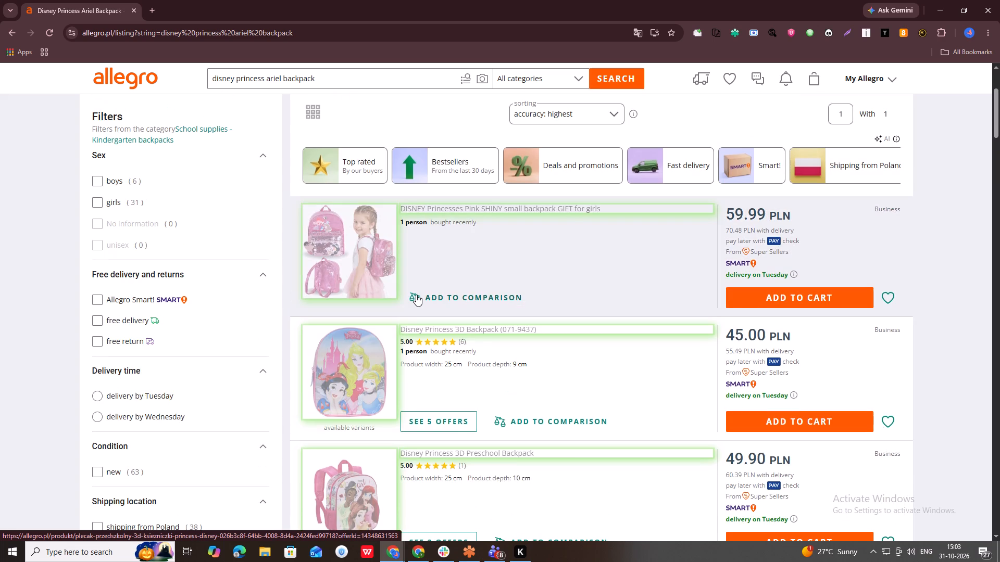
scroll(768, 326, down, 6)
scroll(637, 339, down, 5)
scroll(660, 395, down, 6)
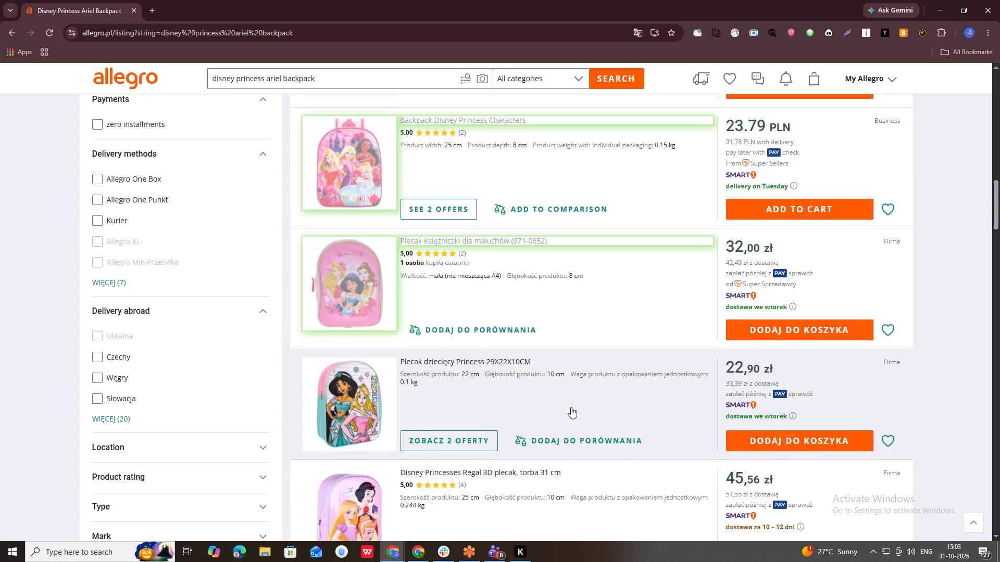
scroll(571, 407, down, 5)
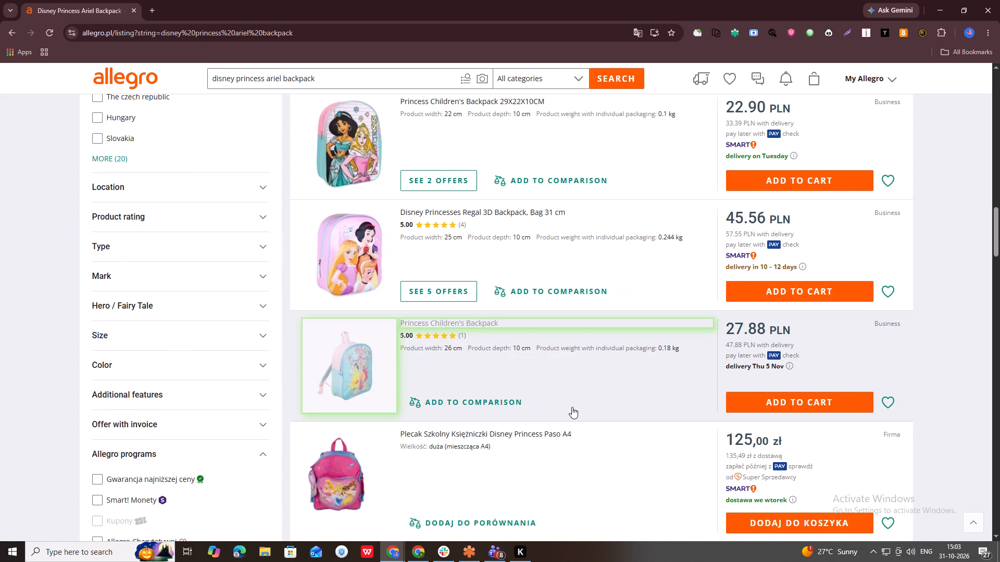
scroll(572, 407, down, 6)
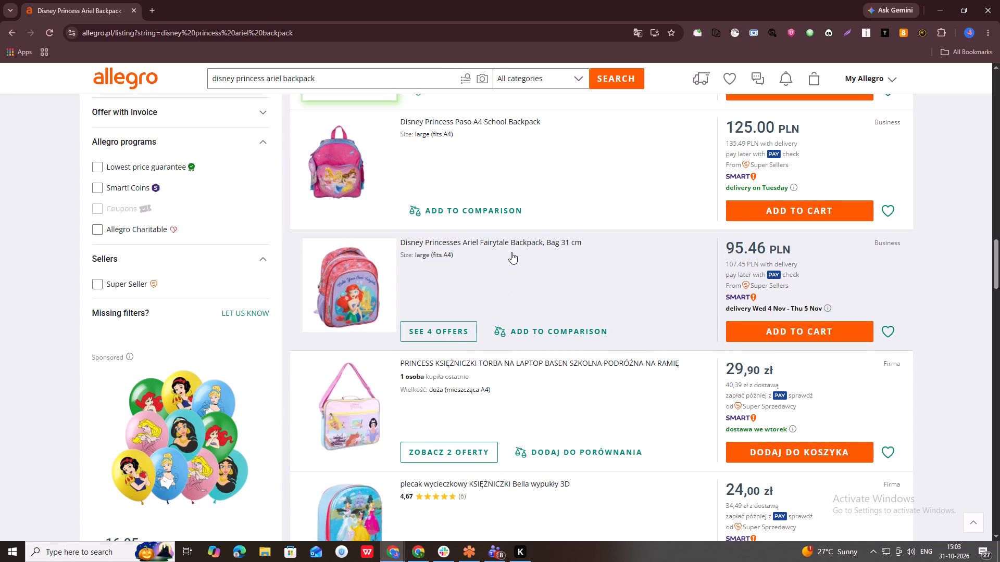
right_click(514, 245)
click(547, 360)
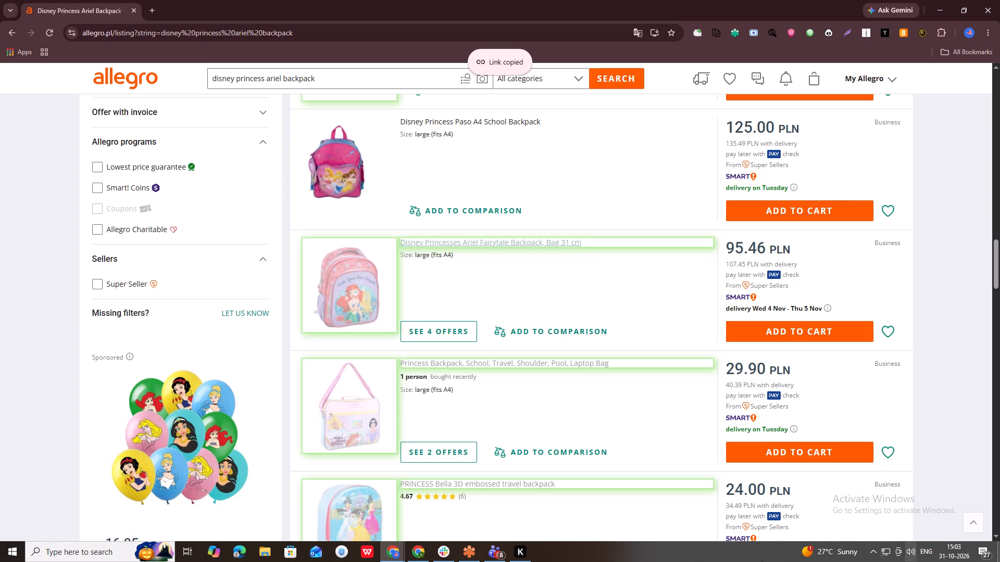
Look through the remaining Allegro backpack results for further Ariel listings.
scroll(631, 561, down, 5)
scroll(723, 396, down, 6)
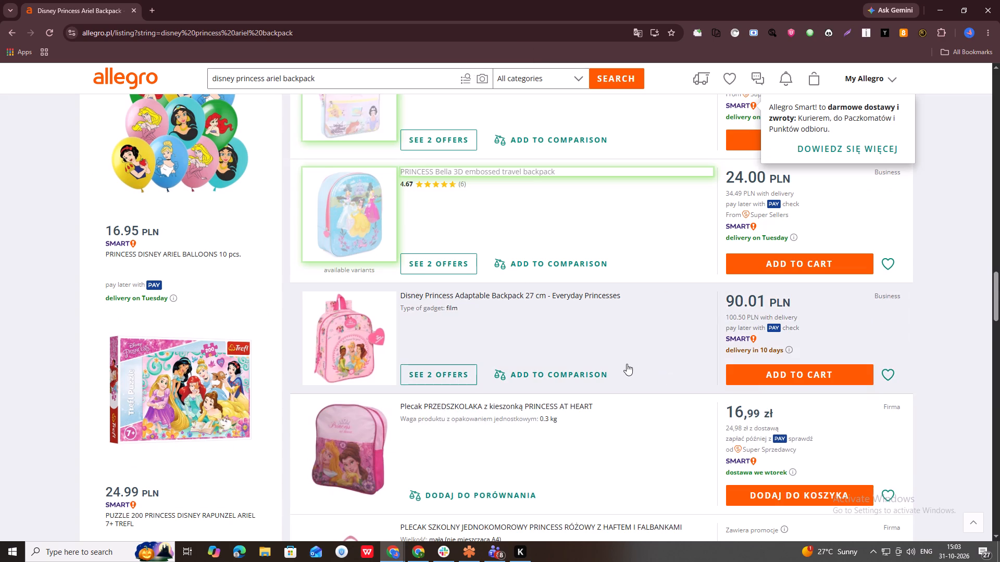
scroll(626, 363, down, 16)
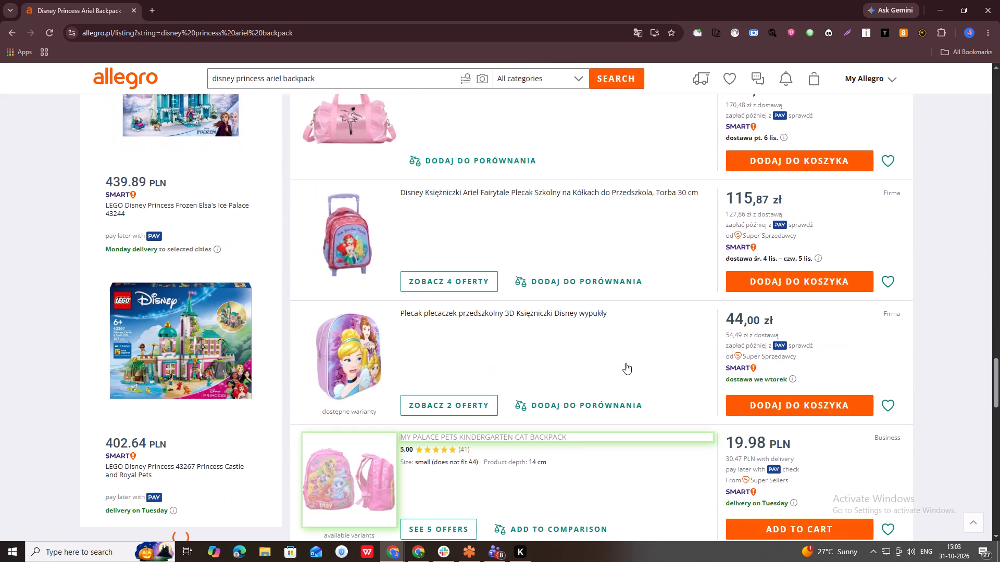
scroll(626, 363, down, 6)
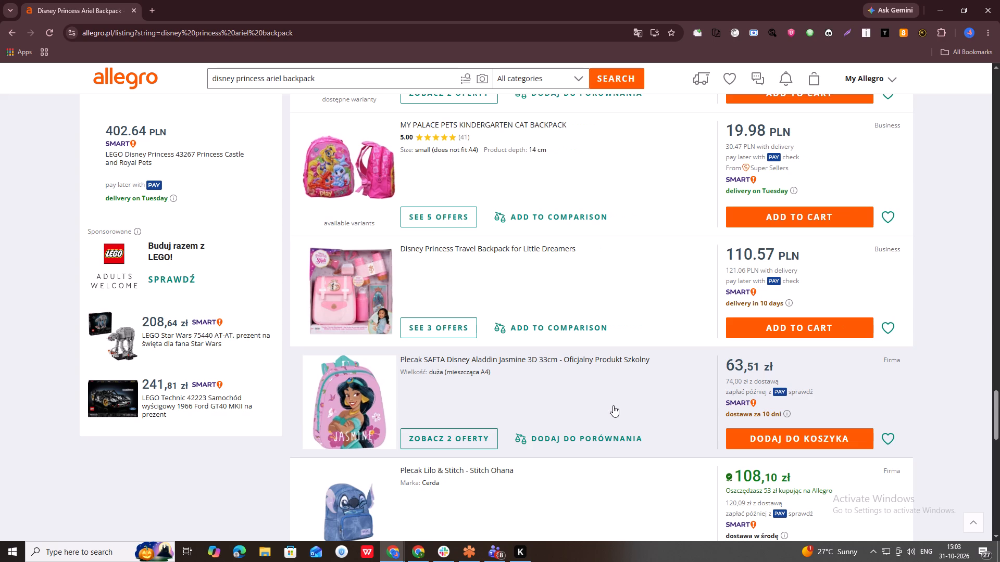
scroll(613, 405, down, 7)
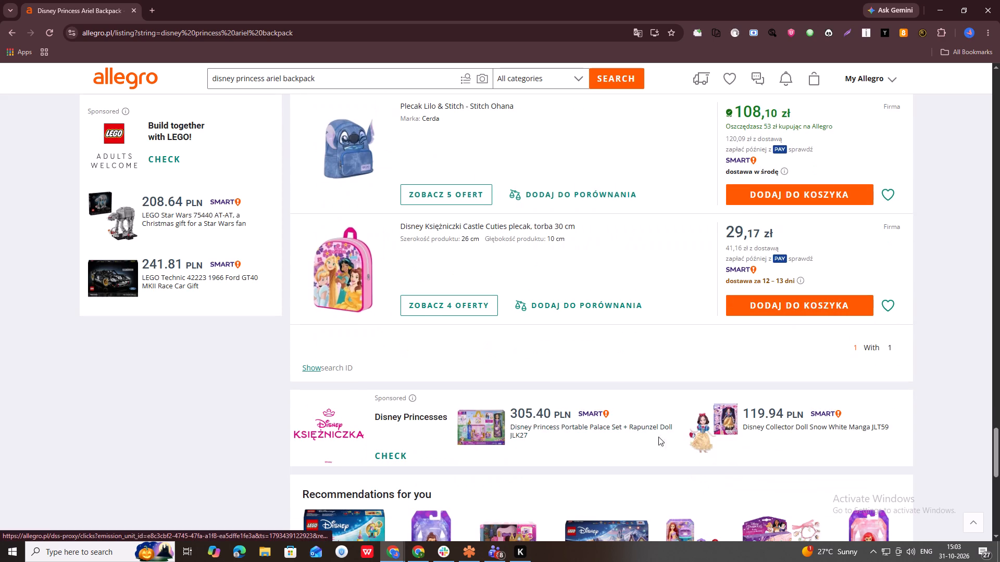
Switch back to the Amazon.es window with the Disney Little Mermaid backpack listing.
key(alt+Tab)
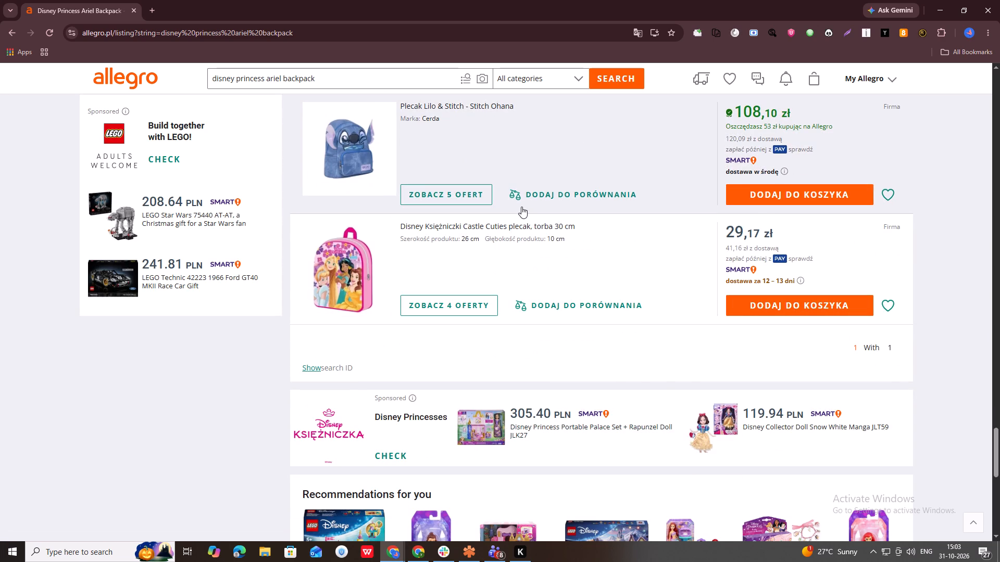
key(alt+Tab)
key(alt+Left)
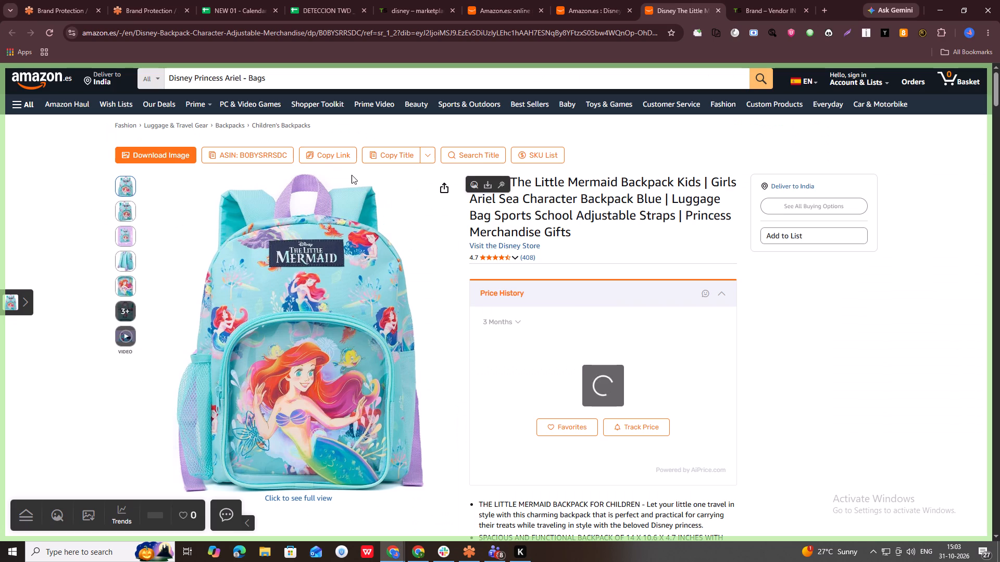
Open the Disney brand store from the Little Mermaid backpack listing and look through its home page products.
click(502, 248)
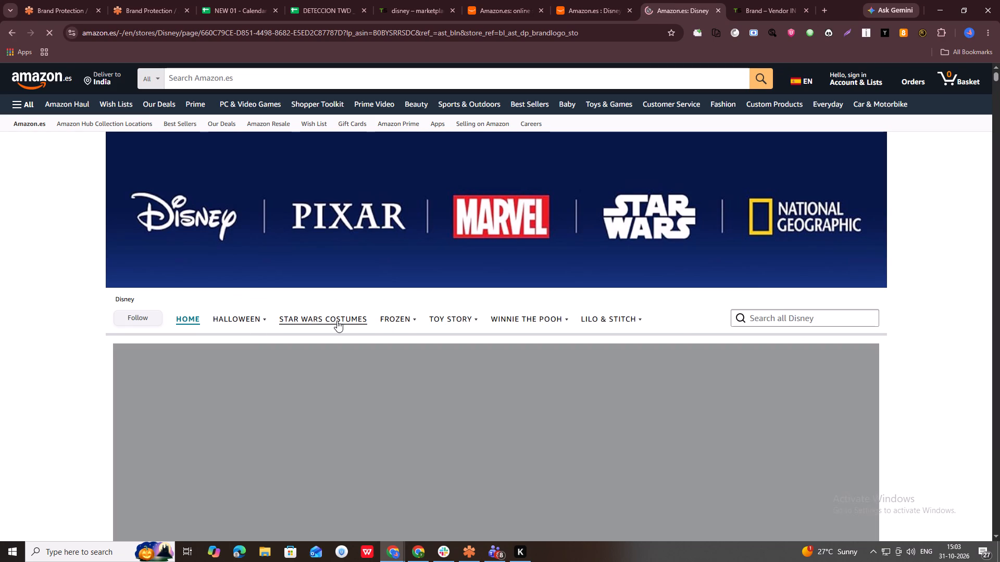
scroll(753, 330, down, 7)
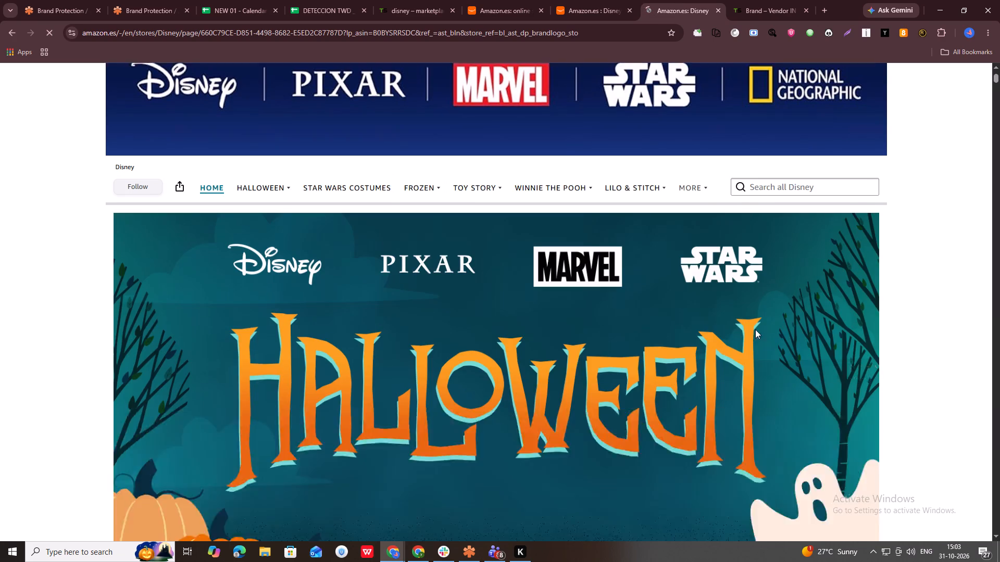
scroll(747, 330, down, 12)
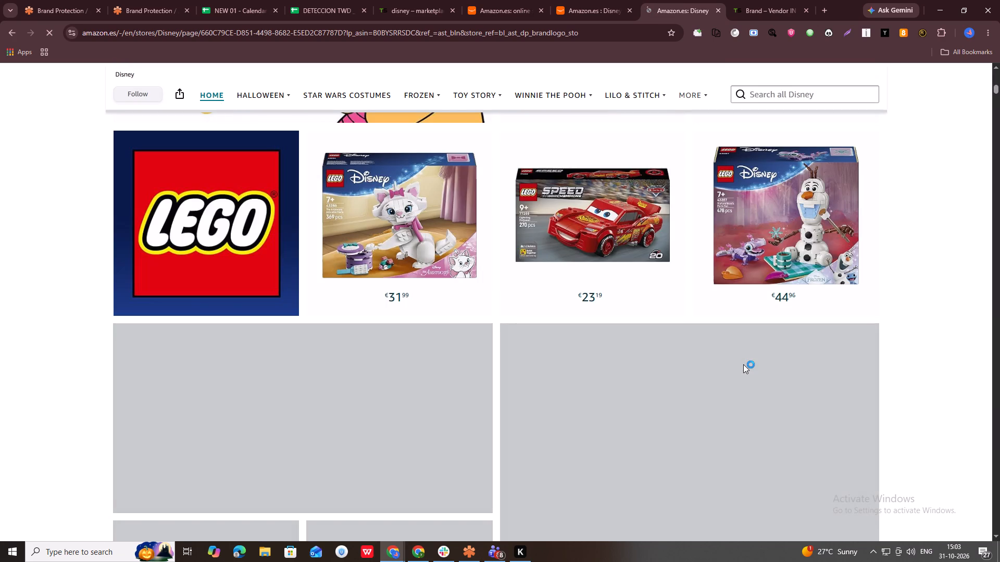
scroll(743, 364, down, 7)
scroll(743, 364, up, 7)
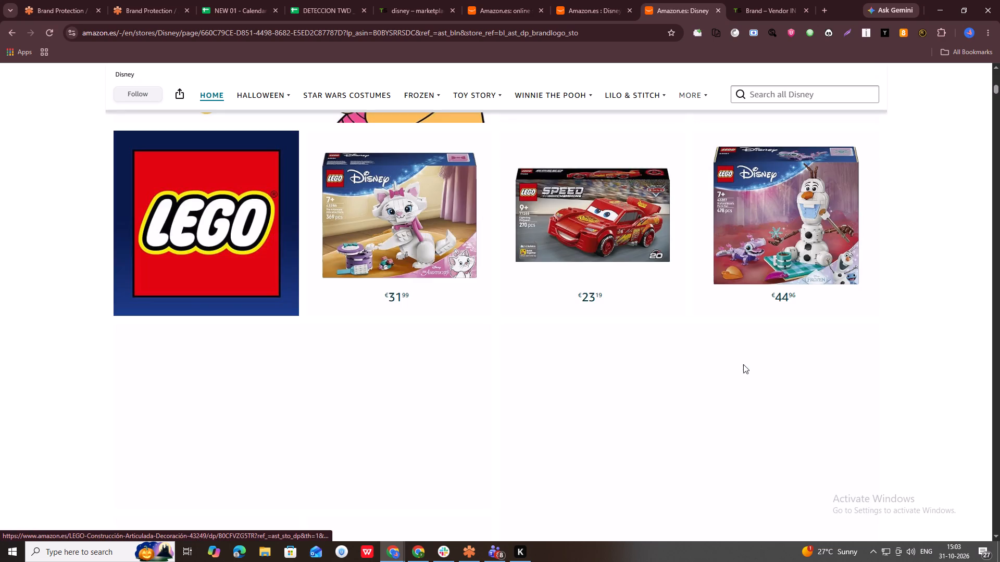
scroll(743, 364, down, 11)
scroll(744, 364, up, 5)
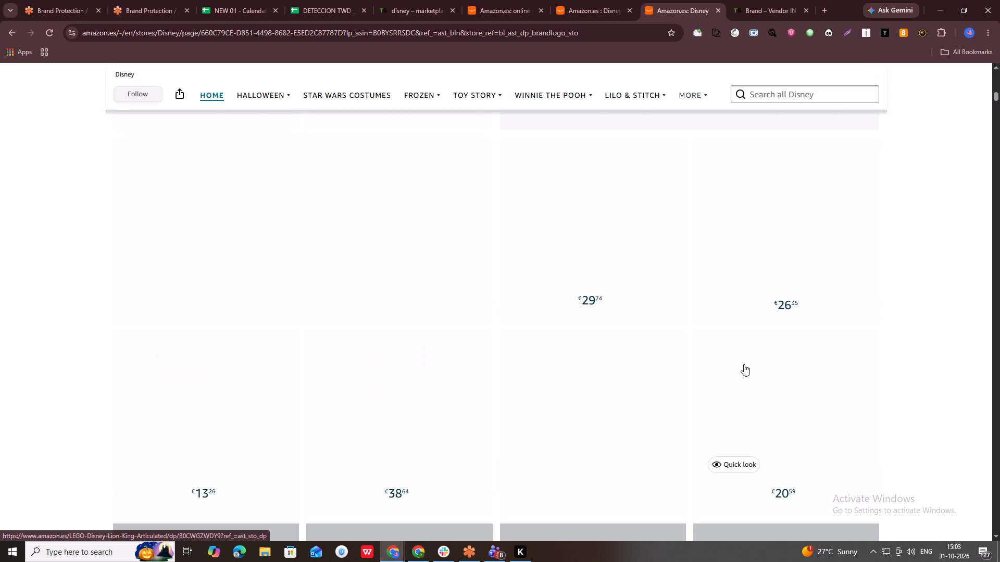
scroll(744, 364, up, 14)
scroll(744, 365, down, 7)
scroll(756, 356, up, 8)
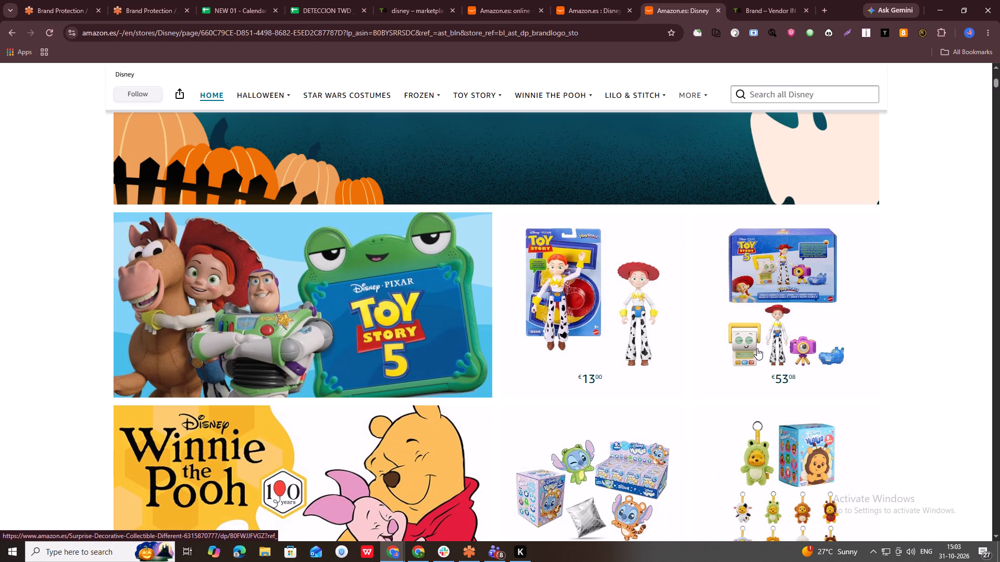
Search within the Disney brand store for "princess ariel bag" and look over the first results.
click(790, 93)
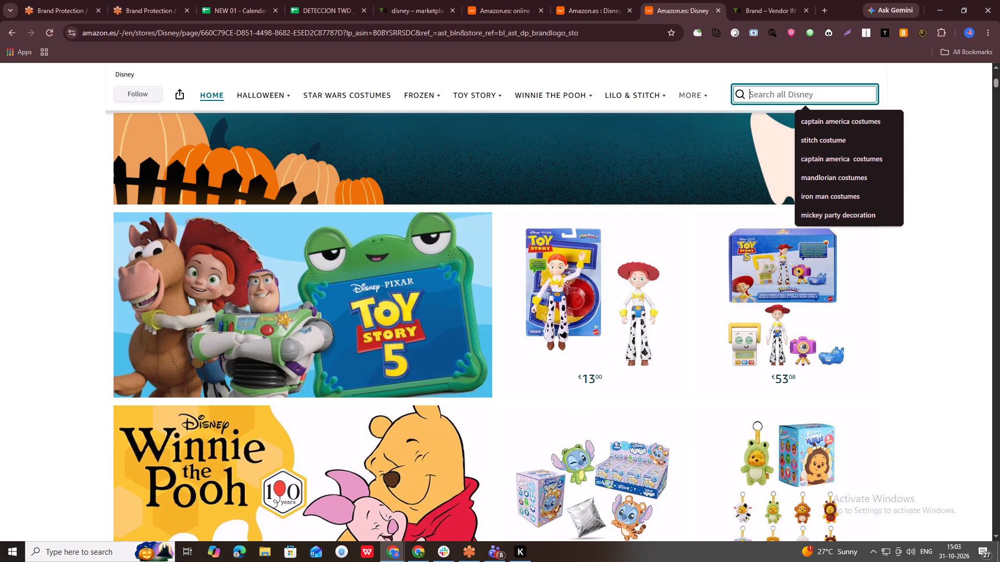
text(princess)
key(space)
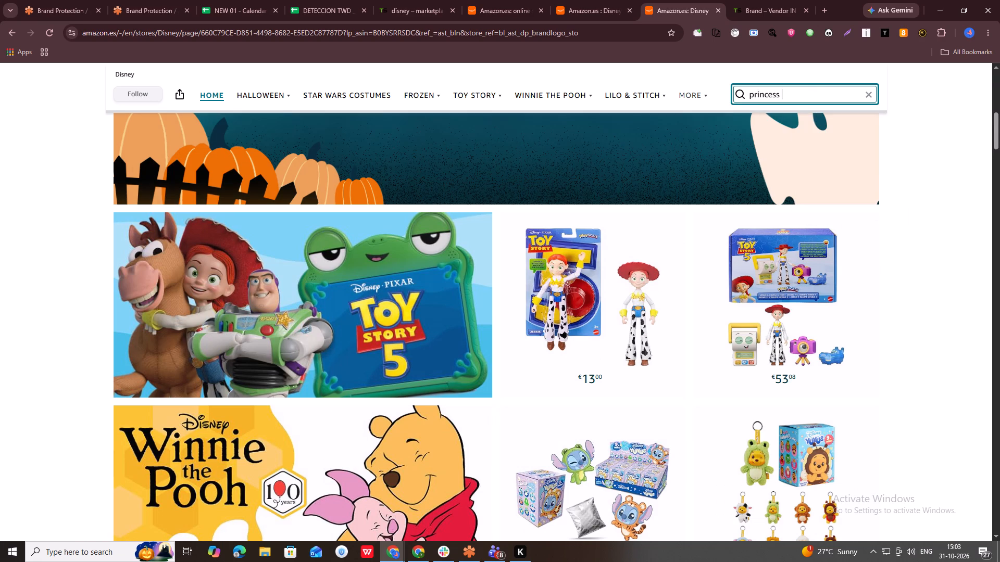
text(ariel)
key(space)
text(bag)
key(Return)
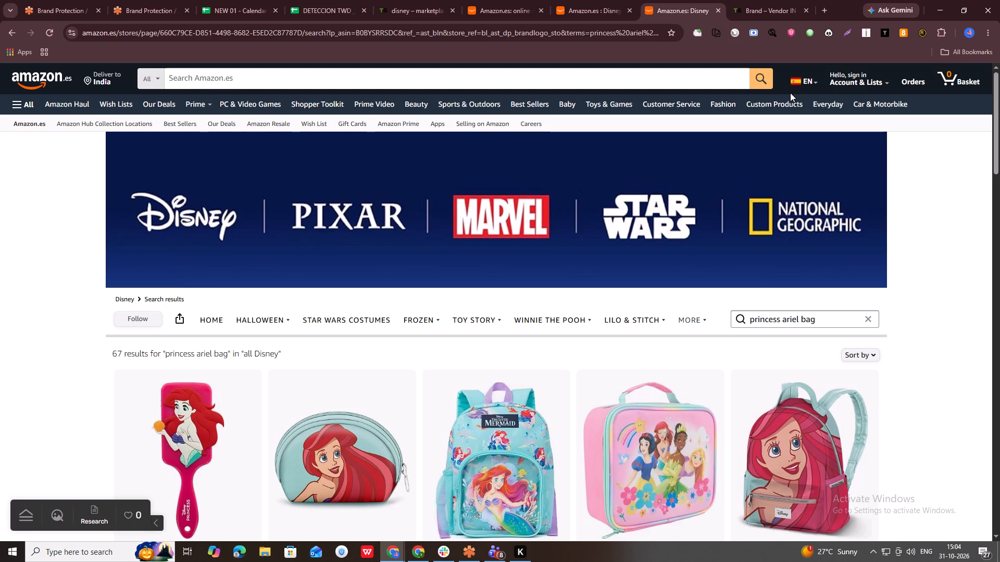
scroll(737, 223, down, 6)
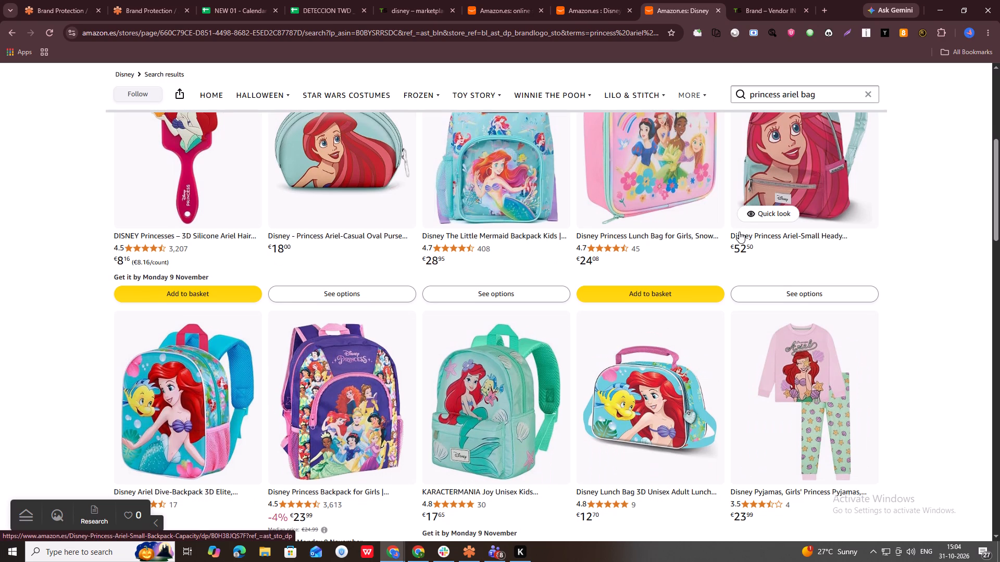
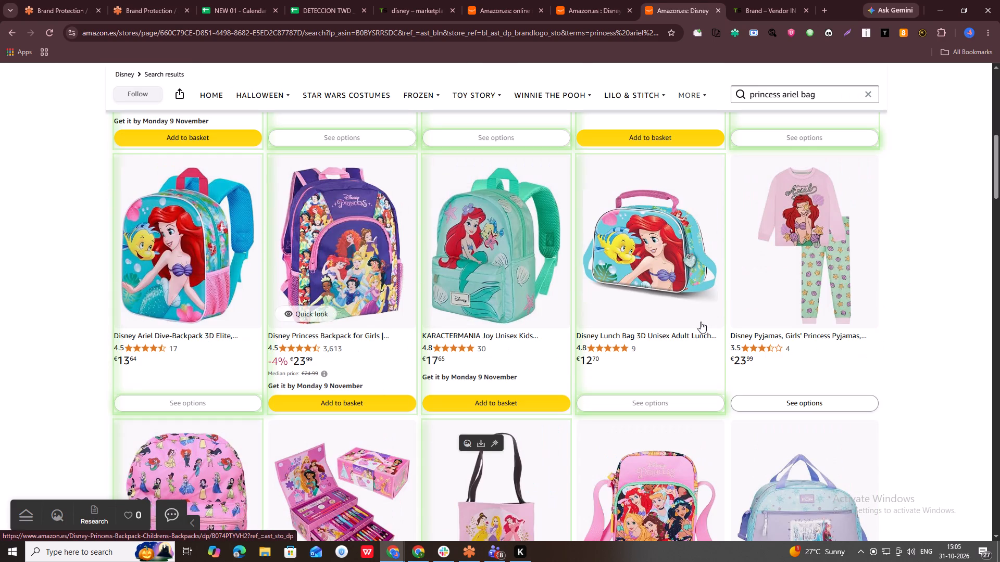
Log the link of the Disney Stitch Girls' Shoulder Bag from the Amazon.es Disney store in Links row 103568 of Manual Detection Records.
right_click(668, 337)
click(948, 330)
scroll(799, 374, down, 5)
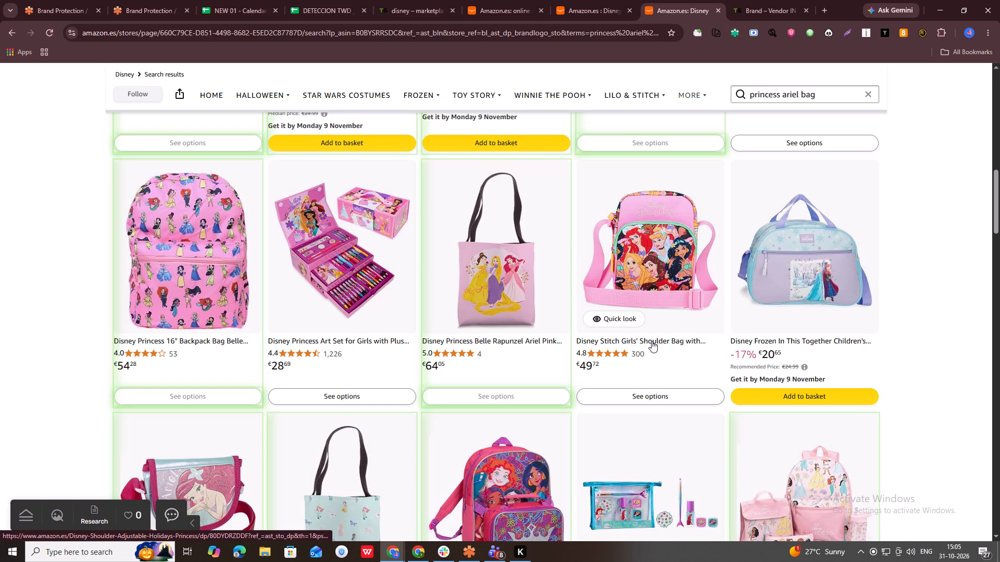
right_click(652, 341)
click(688, 453)
key(alt+Tab)
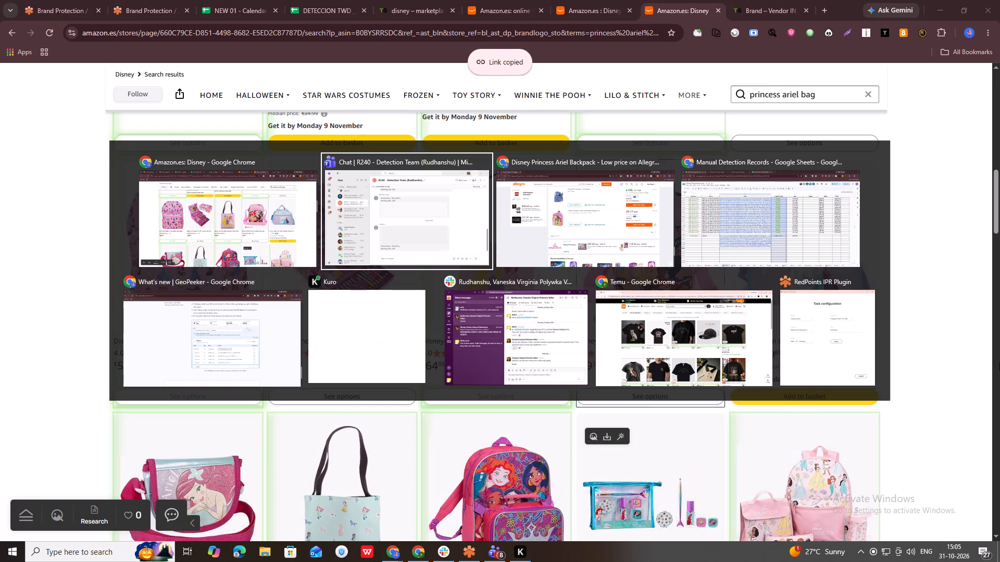
key(alt+Tab)
key(alt+Tab)
key(ctrl+v)
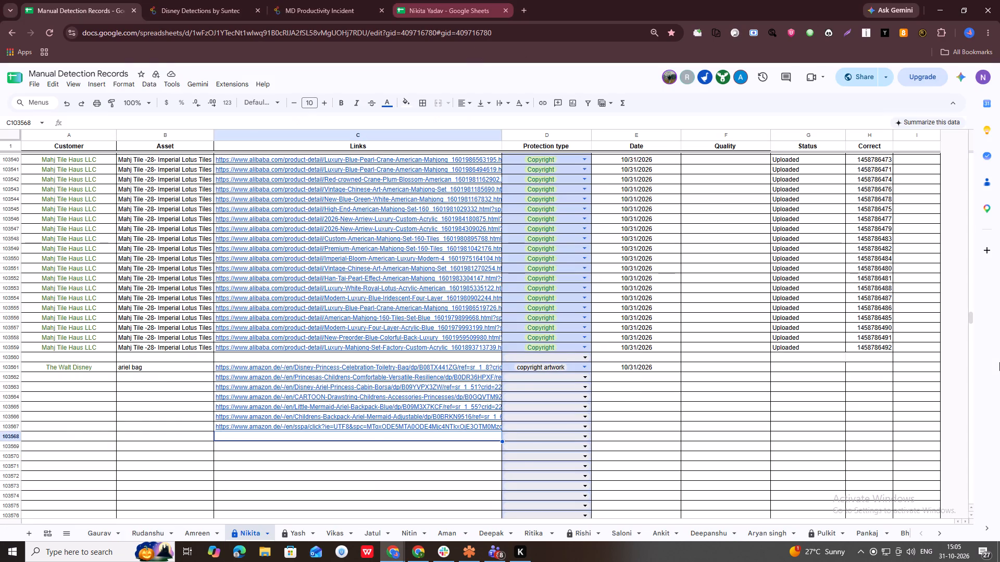
key(Down)
key(alt+Tab)
key(Down)
Find the Disney Princess Small Hand Bag for Little Girl listing and log its link in Links row 103569 of Manual Detection Records.
scroll(721, 424, down, 4)
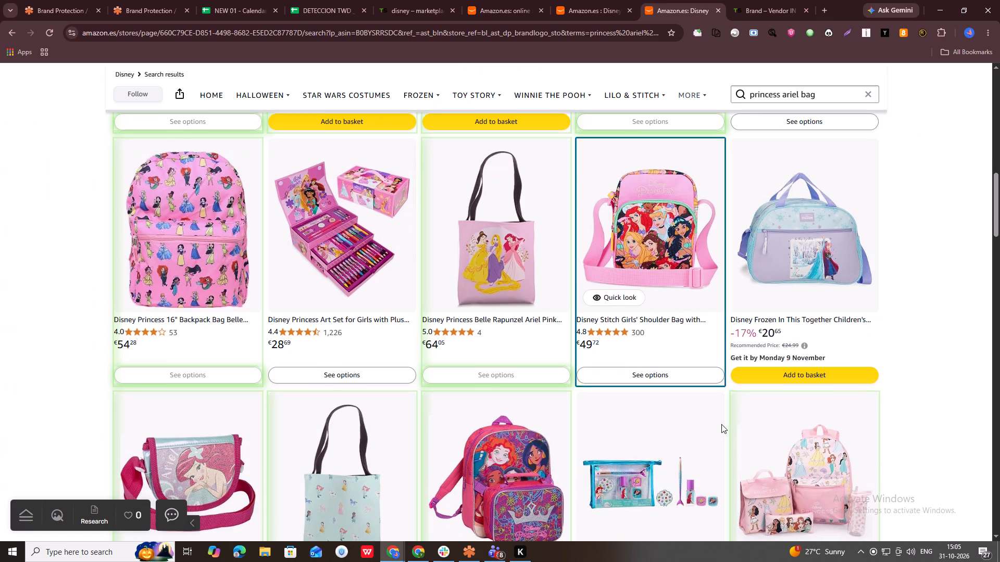
scroll(721, 424, down, 2)
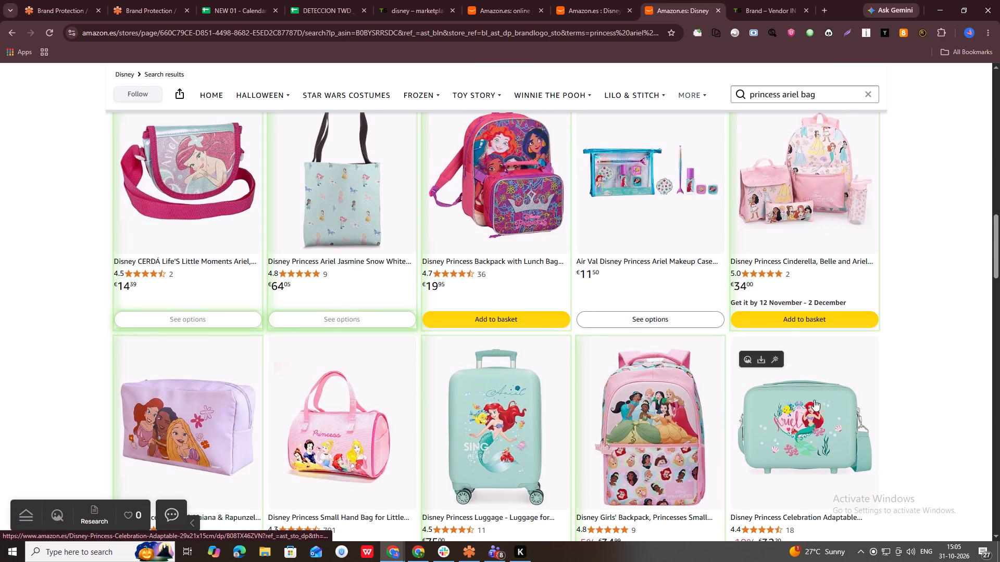
scroll(777, 359, down, 3)
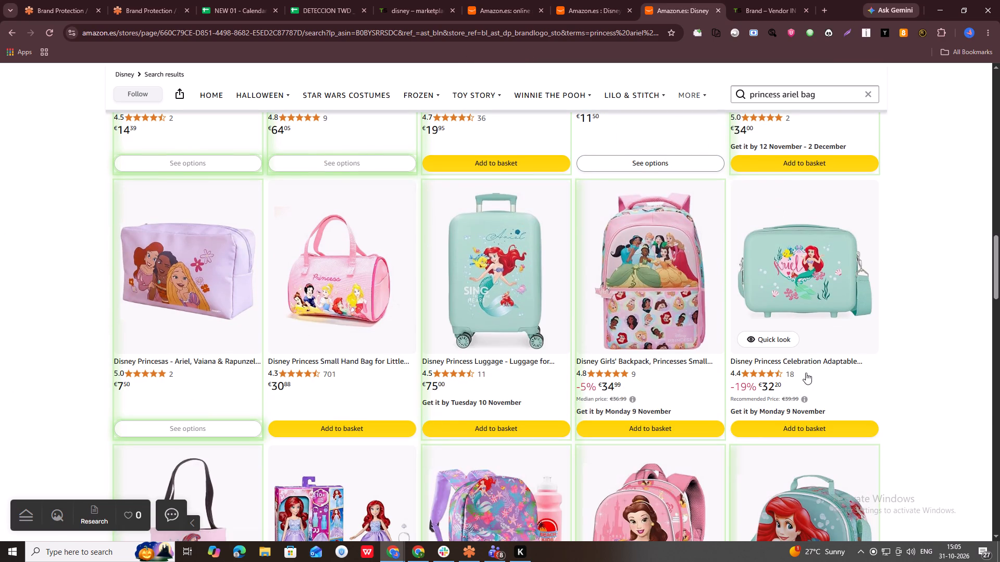
right_click(332, 363)
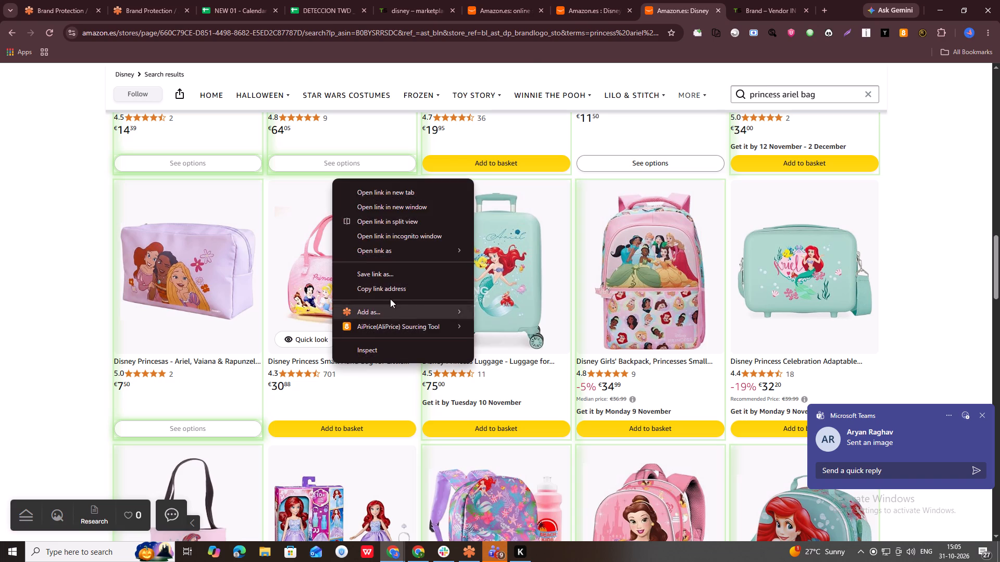
click(395, 286)
key(alt+Tab)
key(ctrl+v)
key(Down)
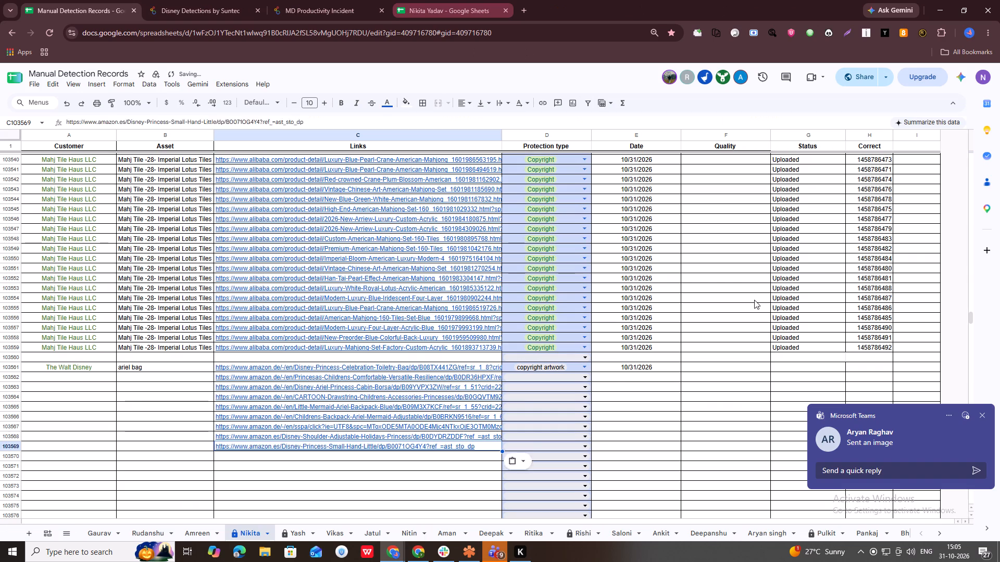
key(alt+Tab)
key(Down)
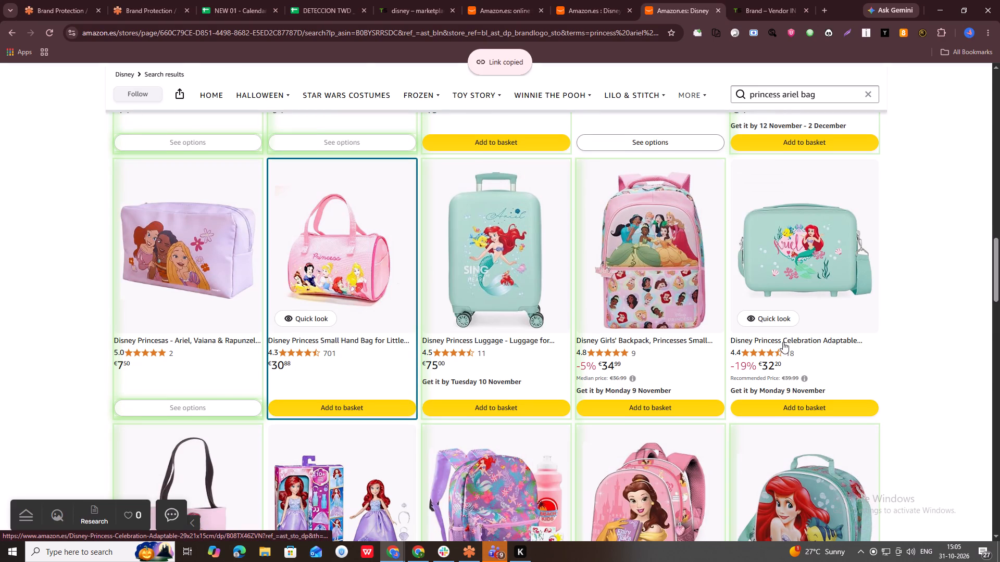
Log the link of the Disney Princess Celebration Adaptable case with Ariel in Links row 103570 of Manual Detection Records.
right_click(790, 338)
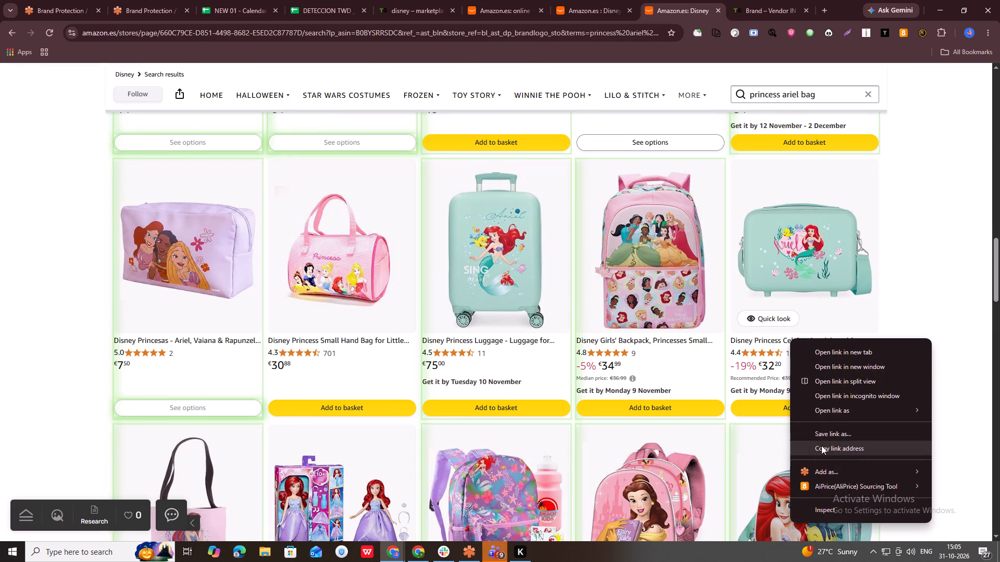
click(821, 445)
key(alt+Tab)
key(ctrl+v)
key(Down)
key(alt+Tab)
key(Down)
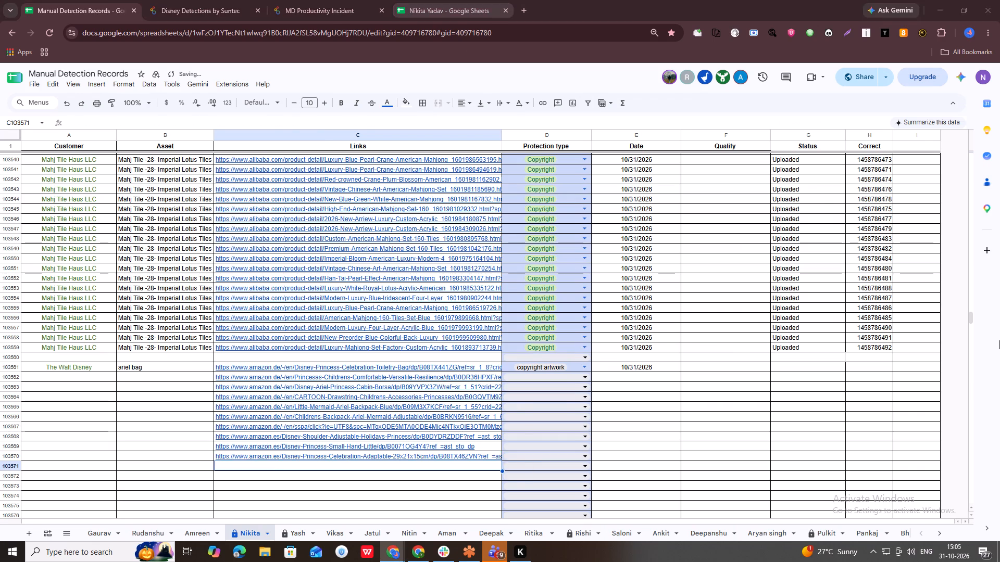
Look further down the store results and log the Joumma Disney Princess Nececer link in Links row 103571 of Manual Detection Records.
scroll(966, 347, down, 5)
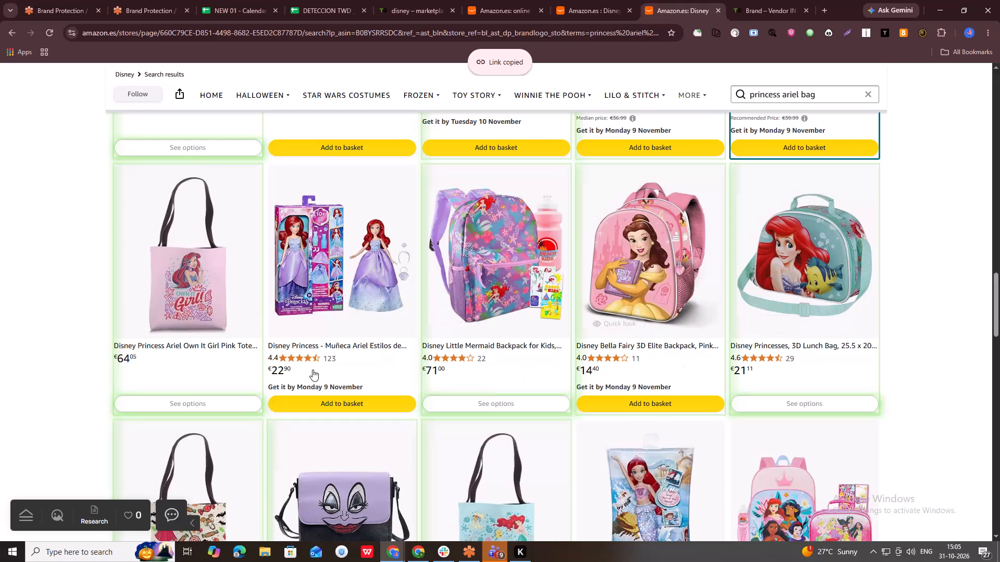
scroll(793, 363, down, 5)
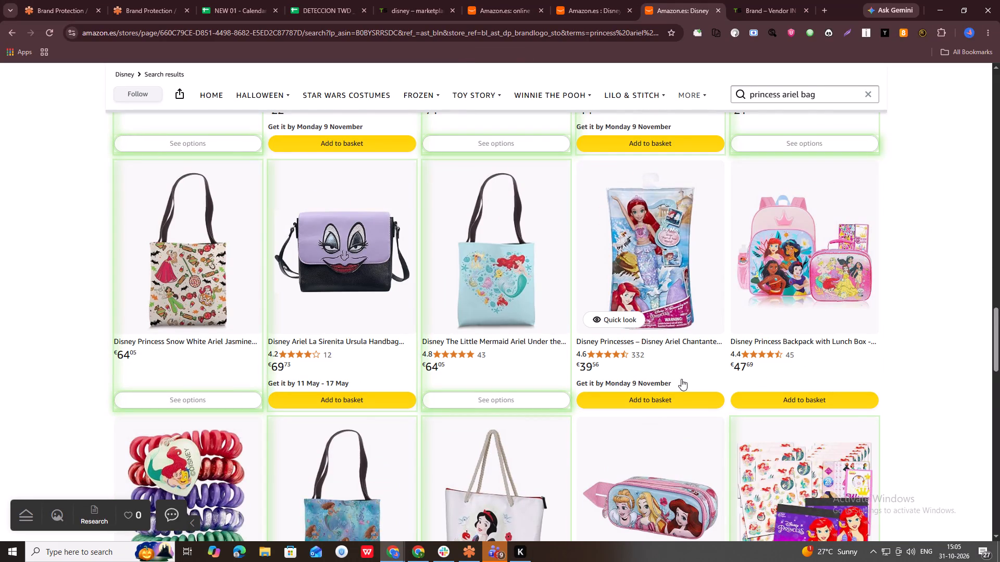
scroll(734, 360, down, 8)
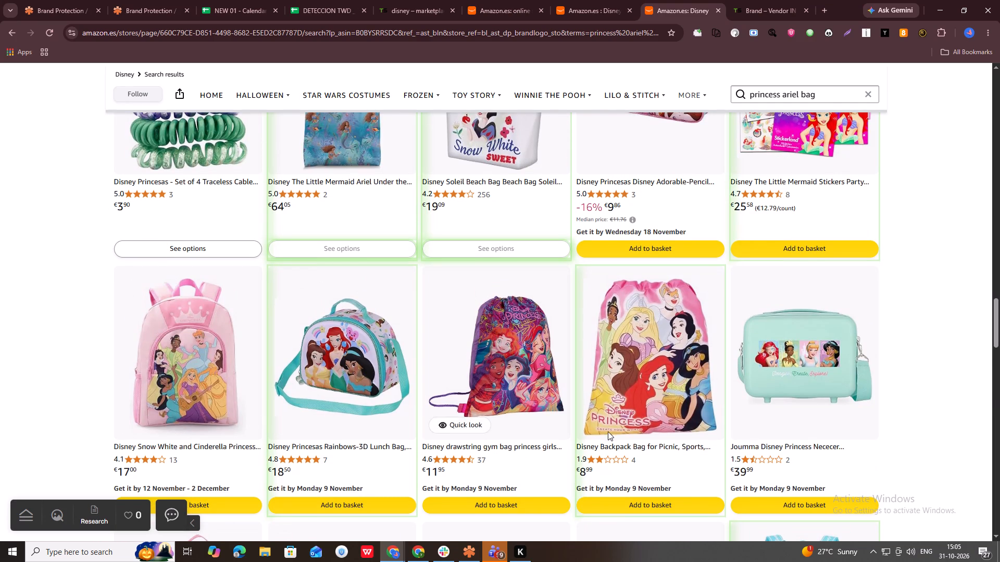
scroll(882, 393, down, 3)
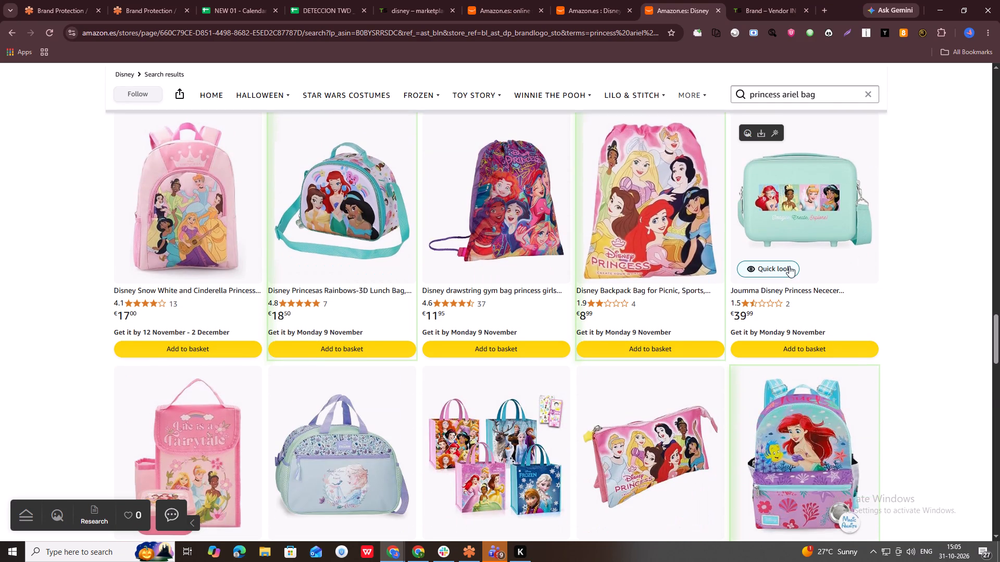
right_click(789, 290)
click(833, 400)
key(alt+Tab)
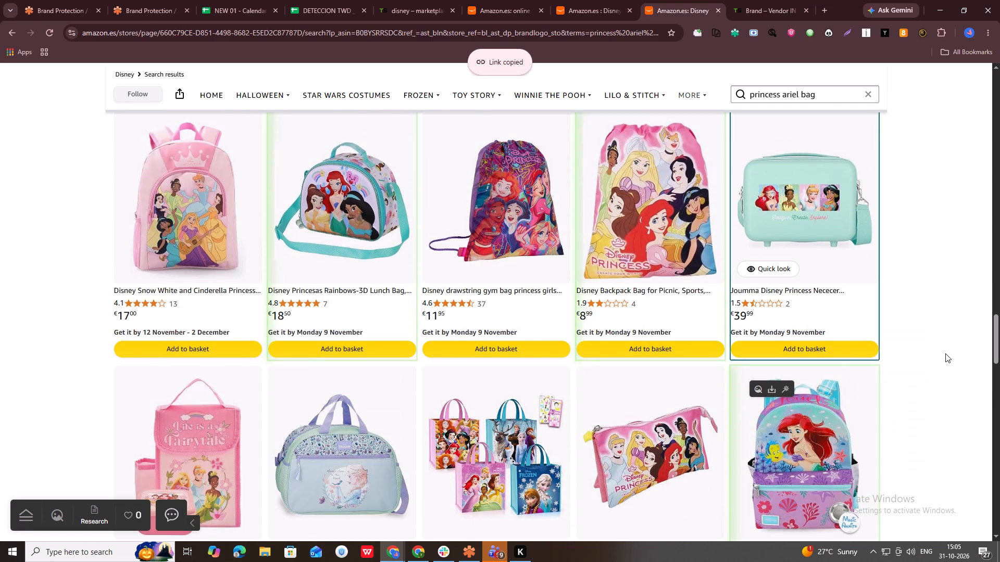
key(ctrl+v)
key(Down)
key(alt+Tab)
key(Down)
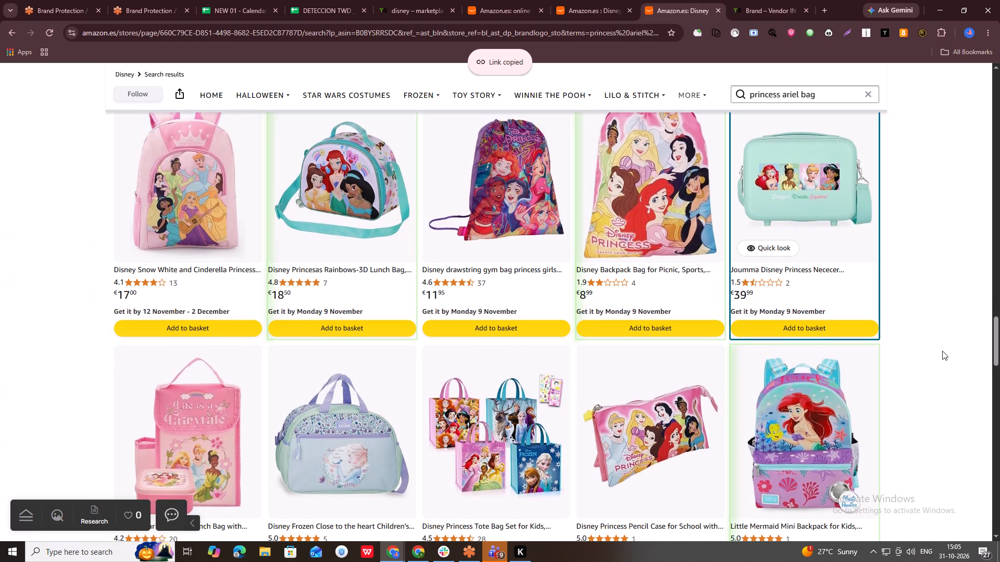
Review the following results and log the Disney Princesas Rainbows 3D Elite backpack link in Links row 103572 of Manual Detection Records.
scroll(931, 358, down, 3)
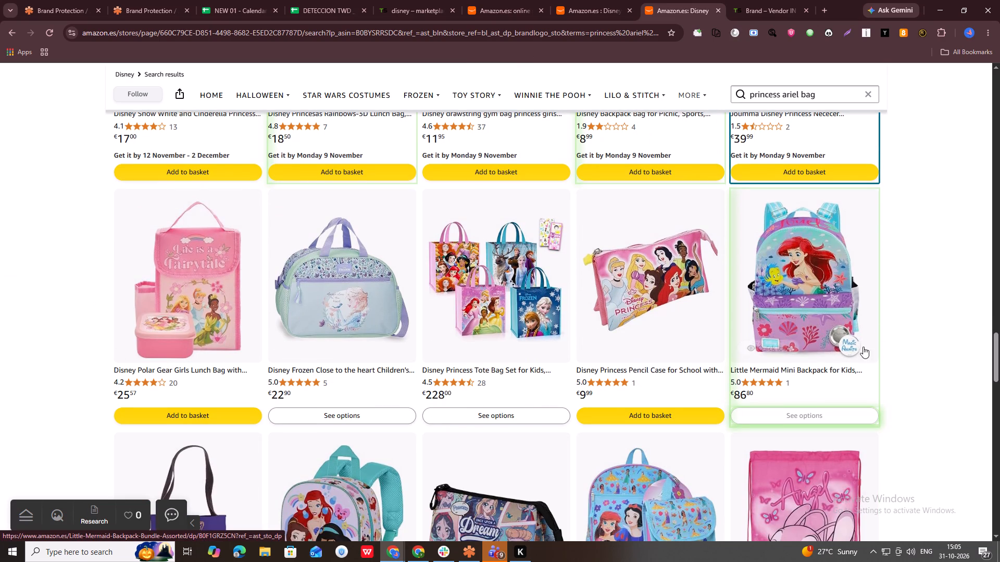
scroll(567, 375, down, 4)
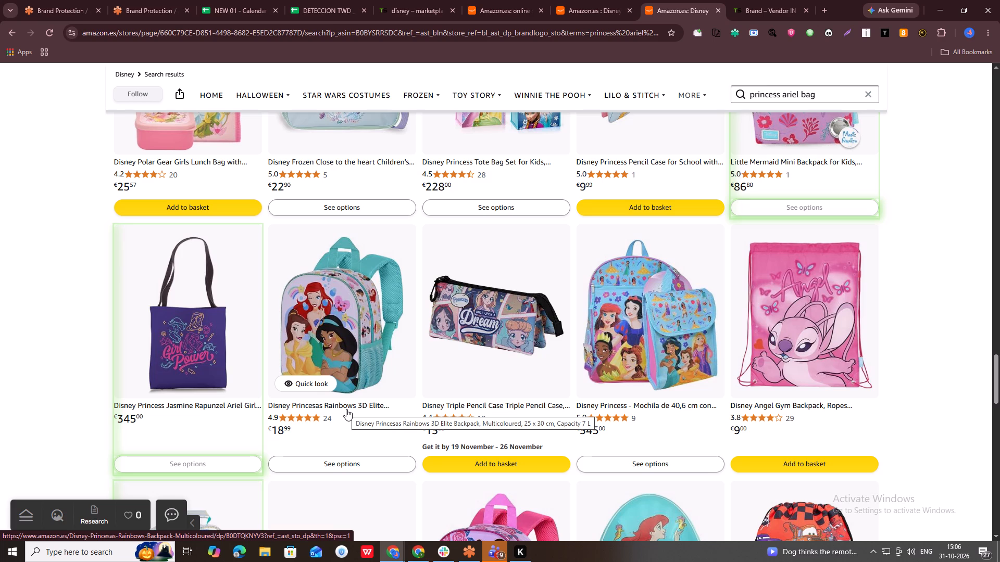
scroll(353, 406, down, 5)
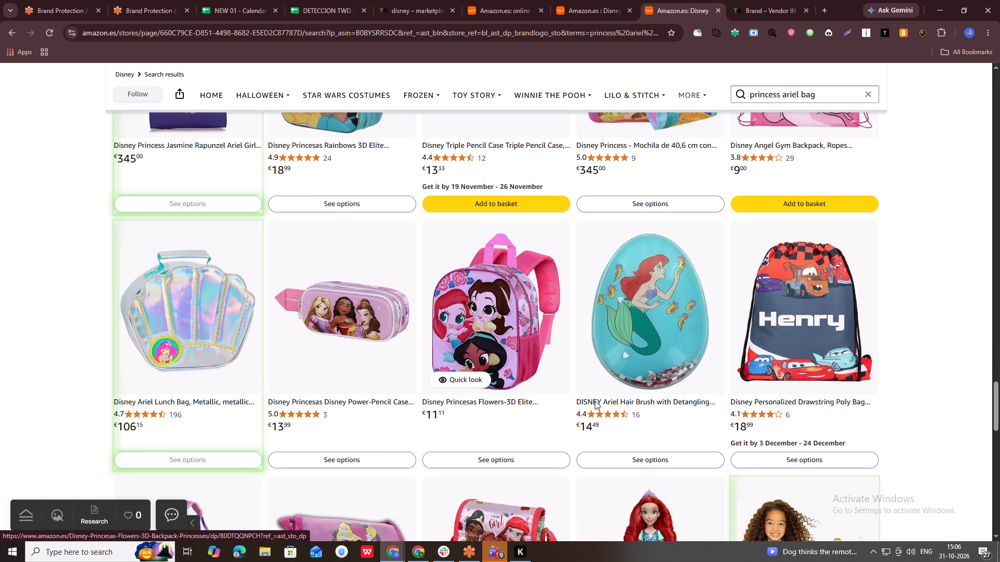
scroll(417, 377, up, 4)
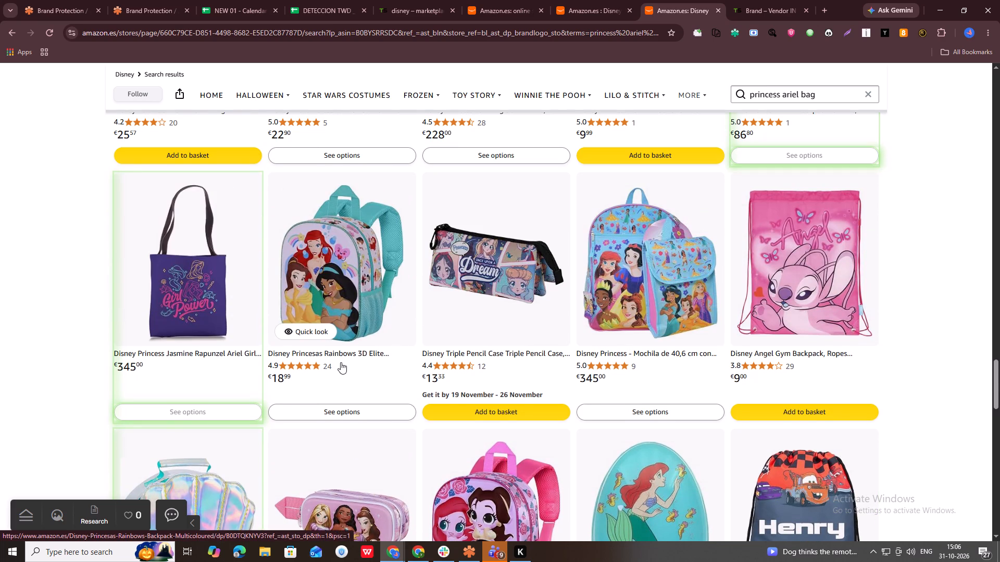
right_click(342, 354)
click(364, 468)
key(alt+Tab)
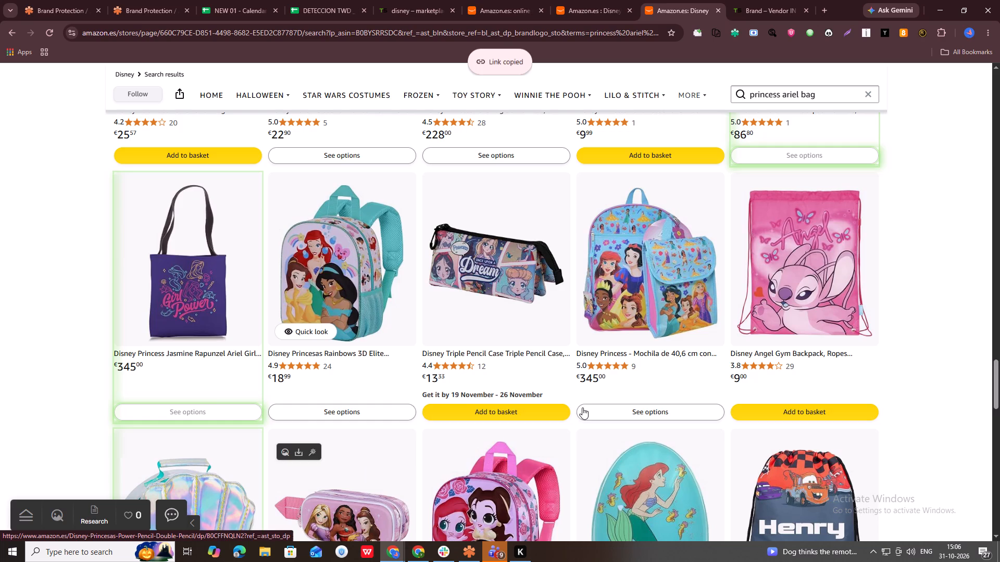
key(ctrl+v)
key(Down)
key(alt+Tab)
key(Down)
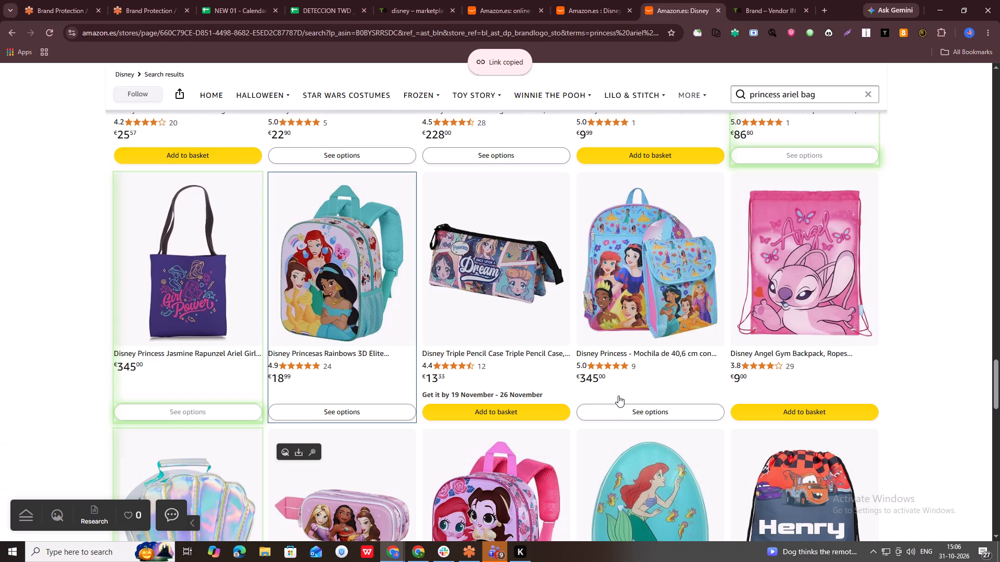
Log the link of the Disney Princesas Flowers-3D Elite backpack in Links row 103573 of Manual Detection Records.
scroll(656, 407, down, 6)
right_click(506, 282)
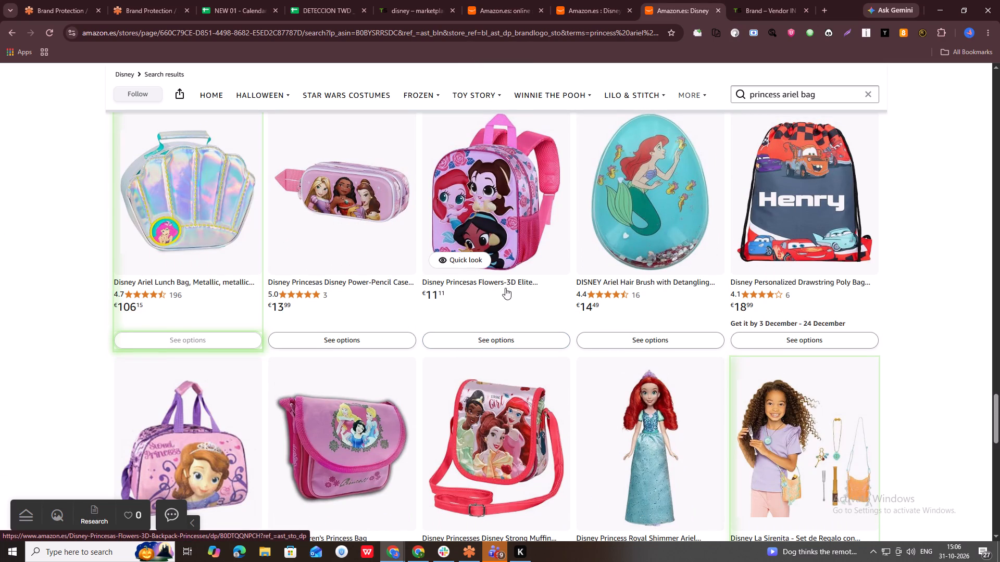
click(526, 387)
key(alt+Tab)
key(ctrl+v)
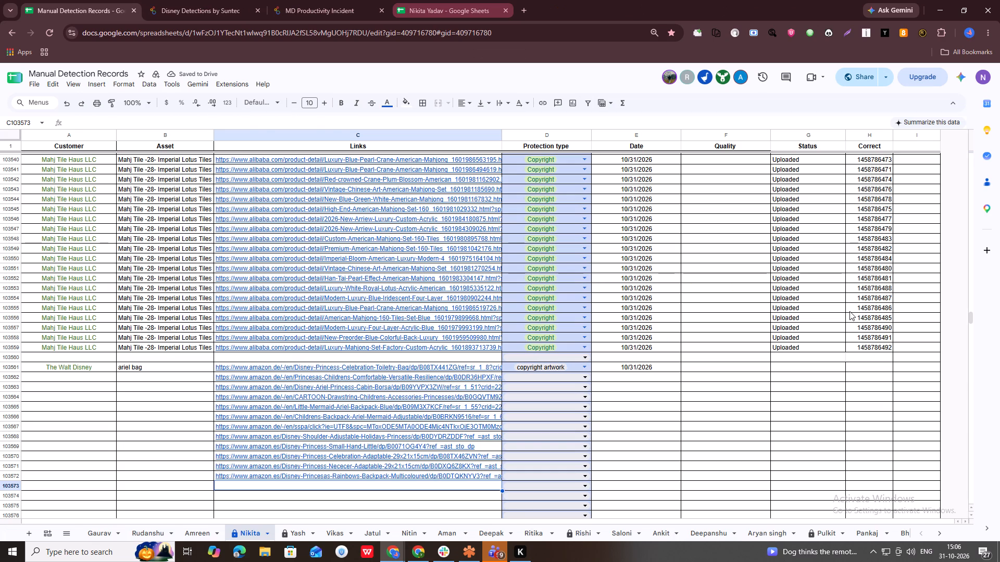
key(Down)
key(alt+Tab)
key(Down)
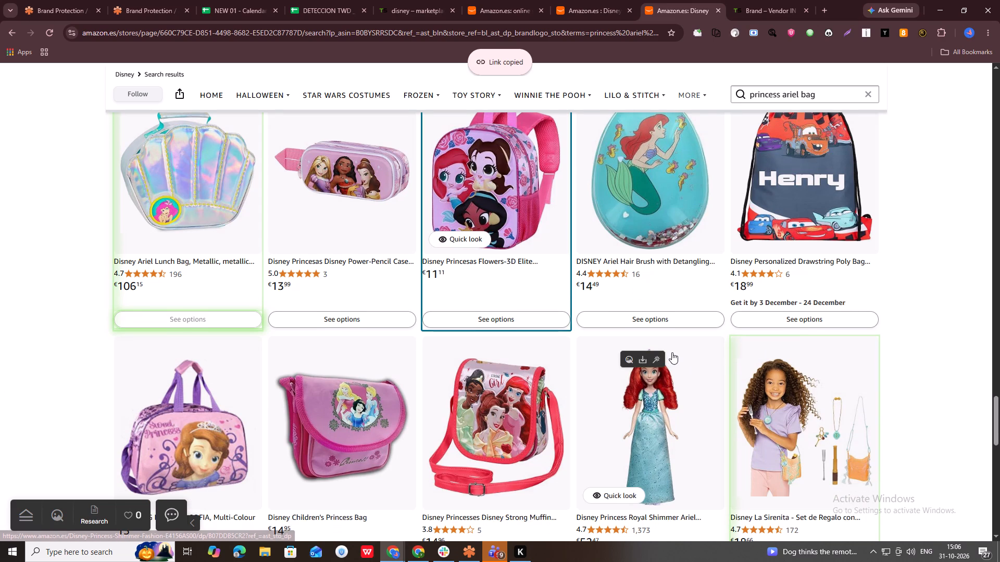
Look through the remaining "princess ariel bag" results in the Disney store to the end of the page for further Ariel bags.
scroll(672, 352, down, 7)
scroll(605, 390, down, 7)
scroll(606, 388, up, 6)
scroll(609, 412, down, 3)
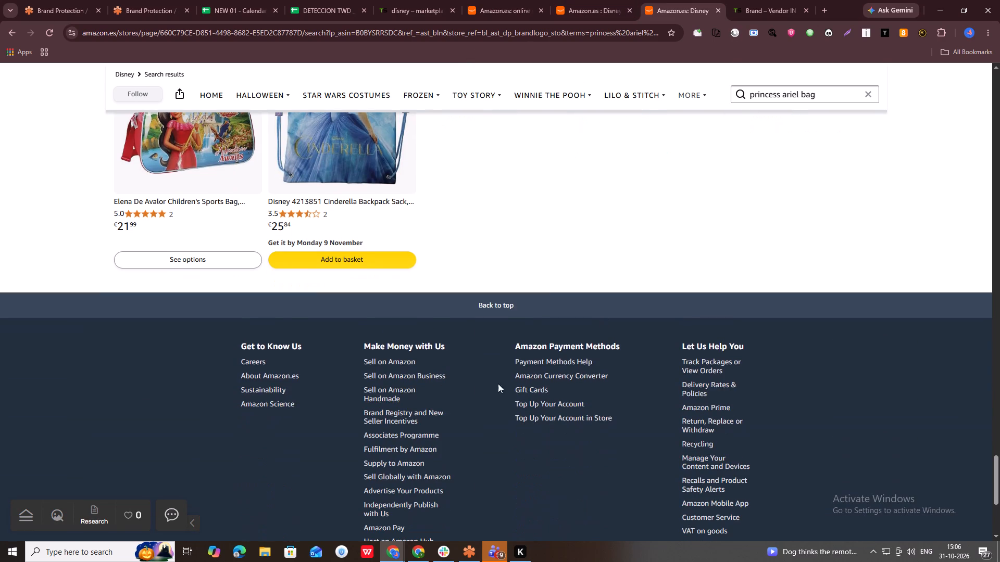
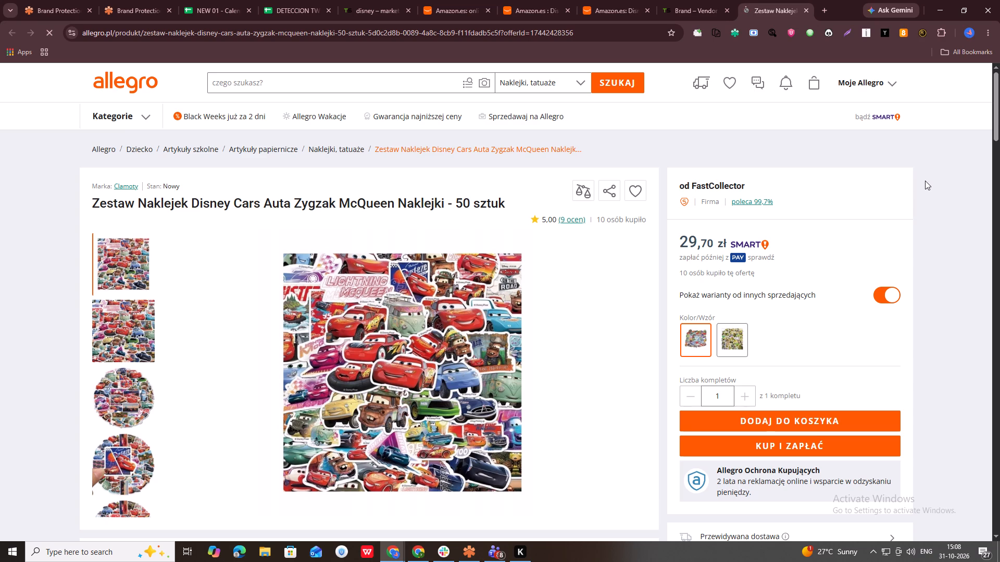
Translate the Allegro listing of the 50-piece Disney Cars Lightning McQueen sticker set into English and look through its details.
click(951, 162)
right_click(927, 148)
click(807, 361)
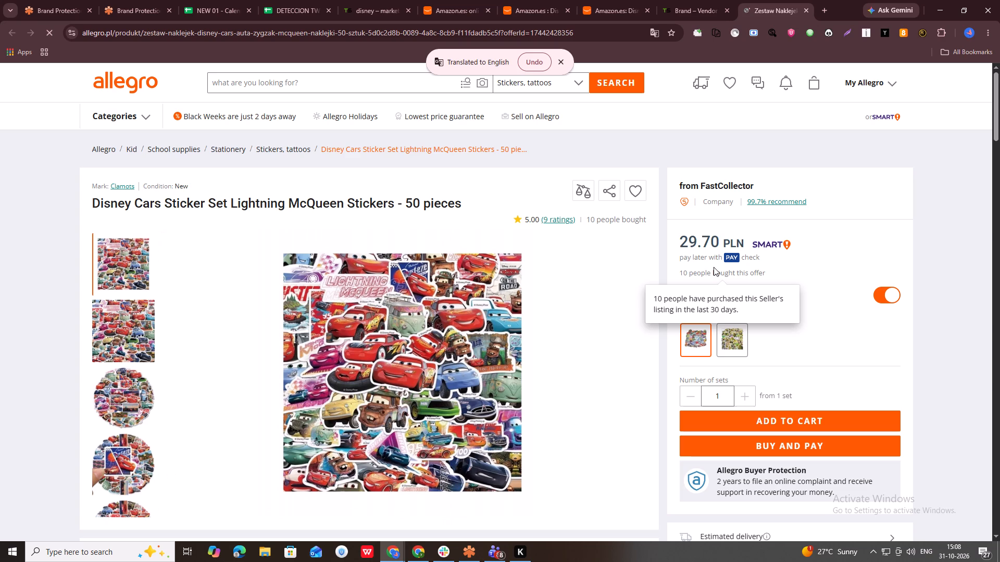
scroll(688, 267, down, 5)
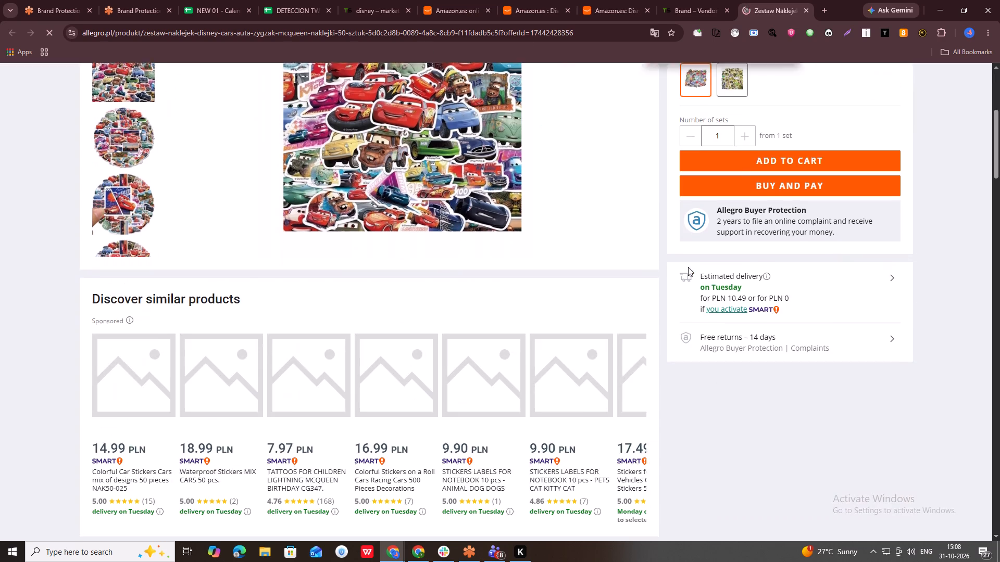
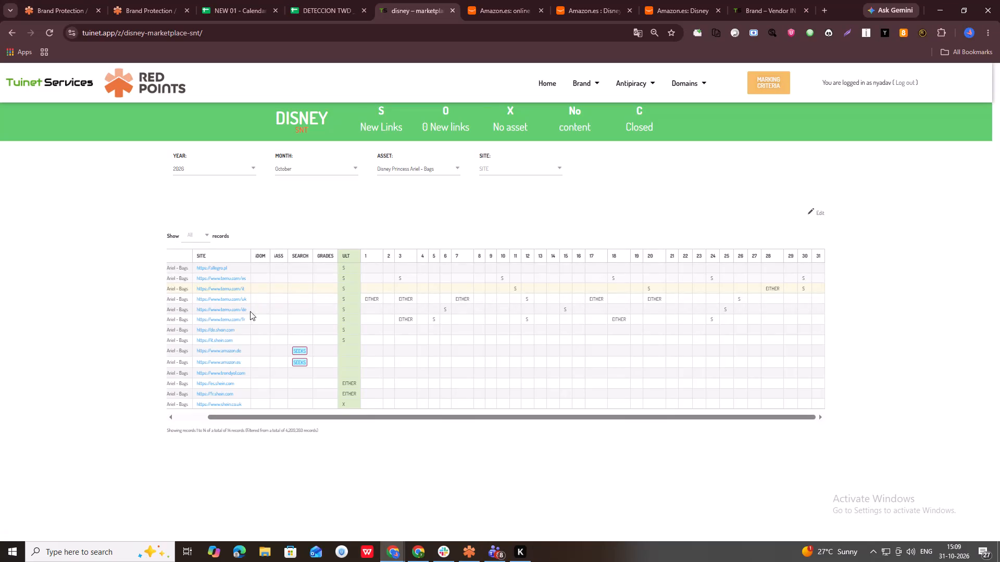
middle_click(233, 331)
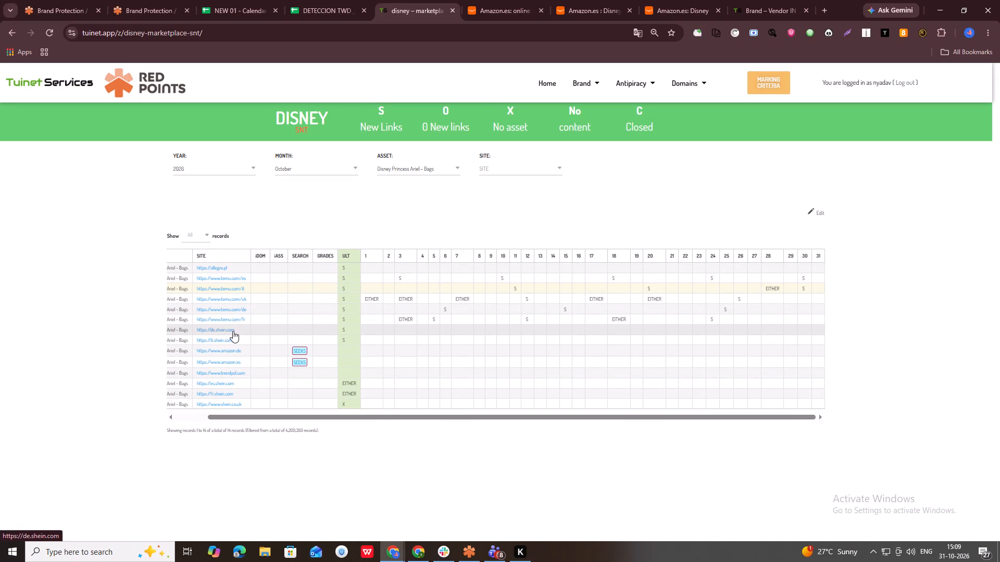
click(459, 0)
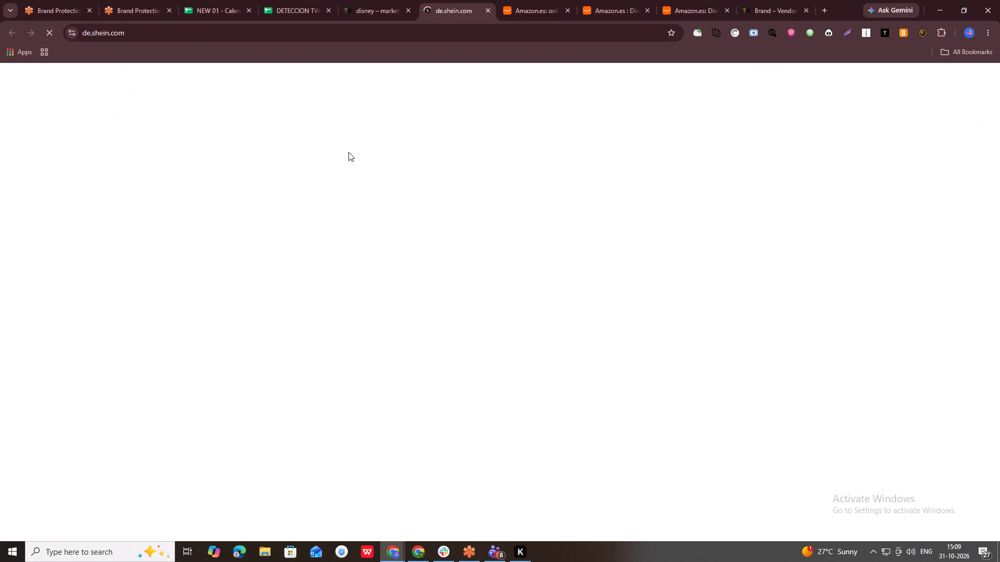
click(424, 97)
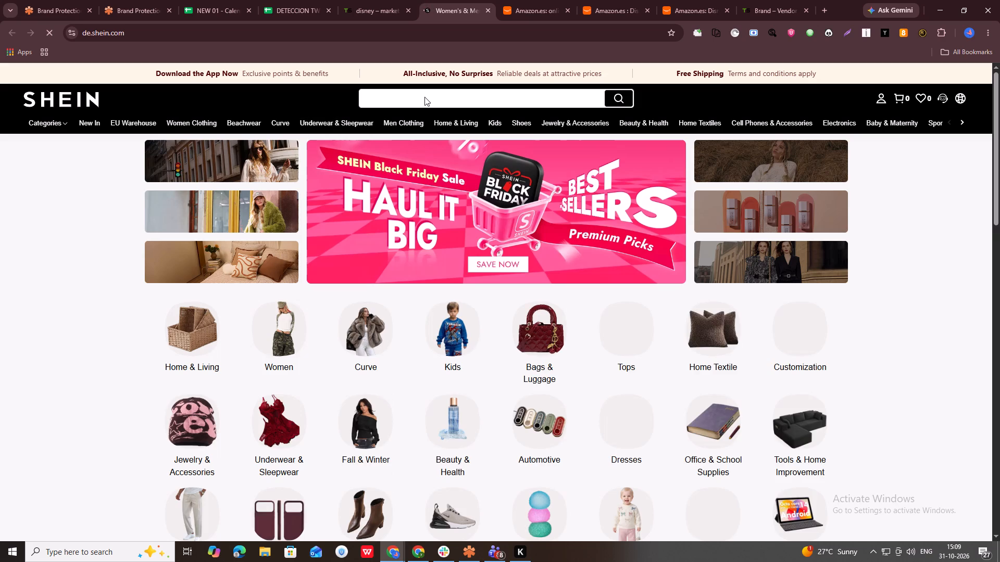
click(349, 0)
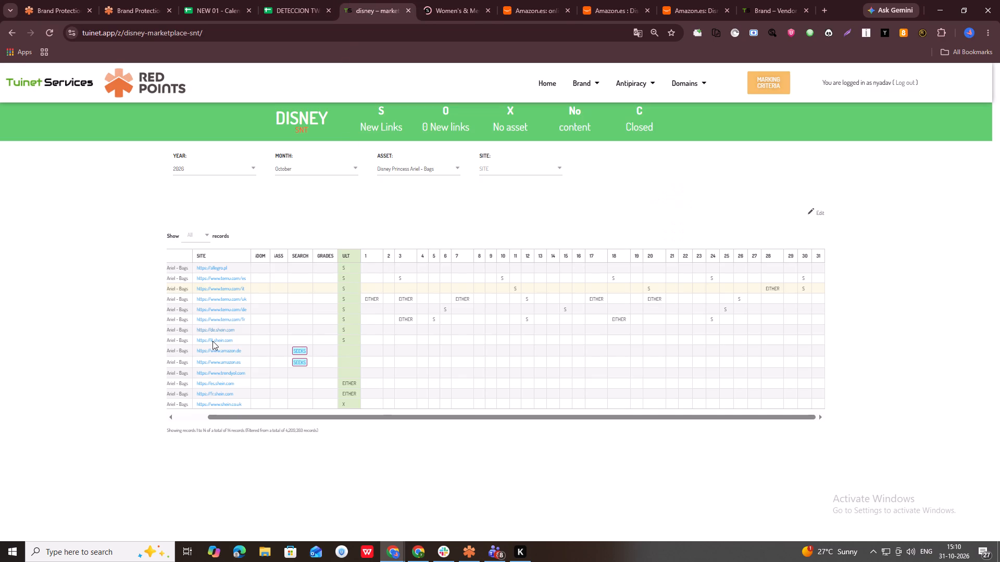
middle_click(235, 405)
click(411, 0)
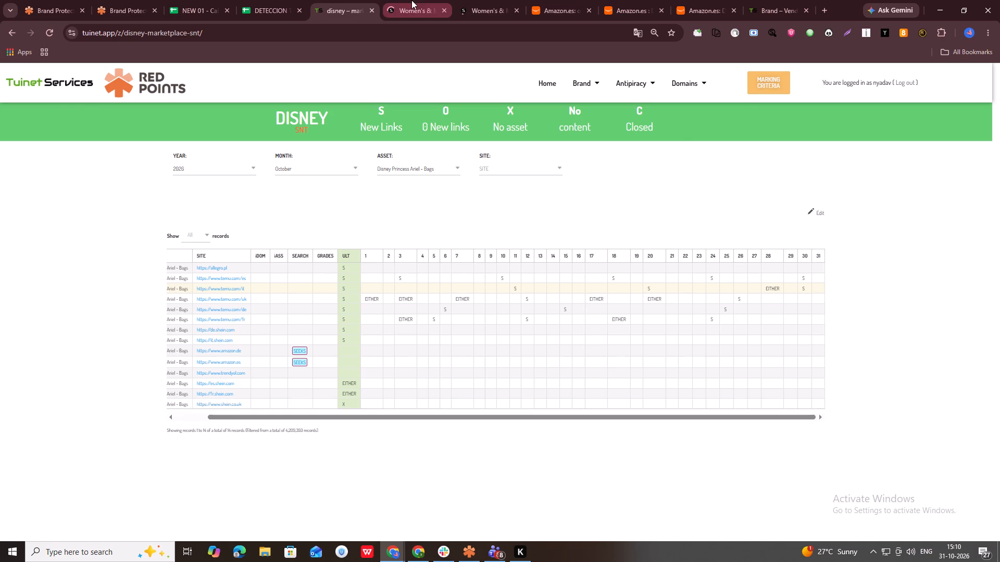
click(494, 0)
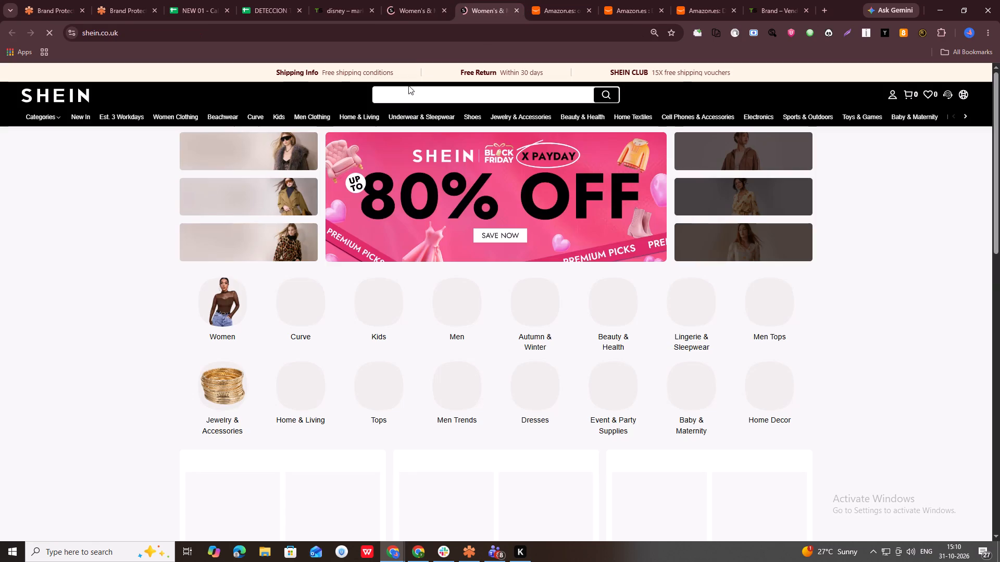
click(431, 92)
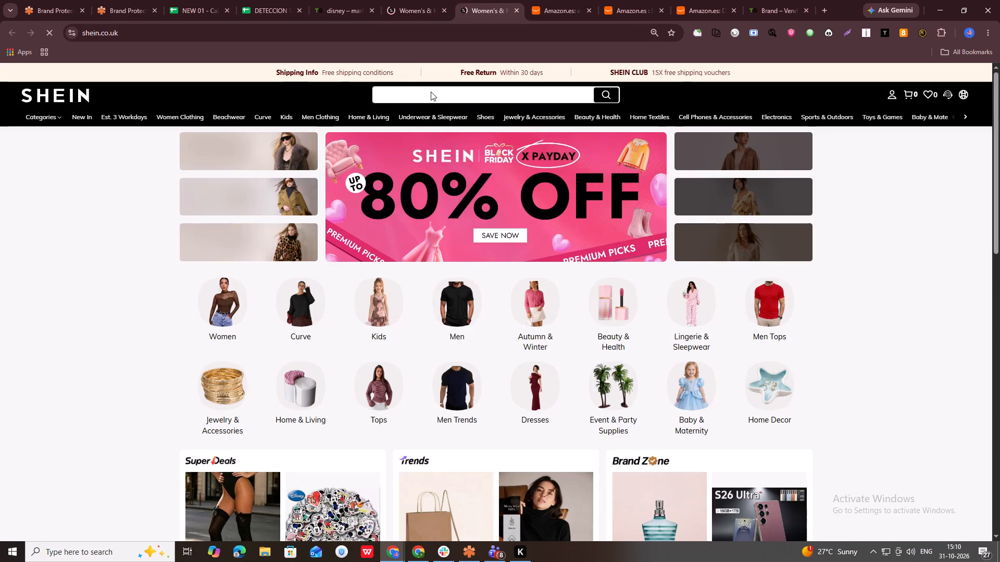
scroll(546, 237, down, 7)
scroll(546, 221, up, 6)
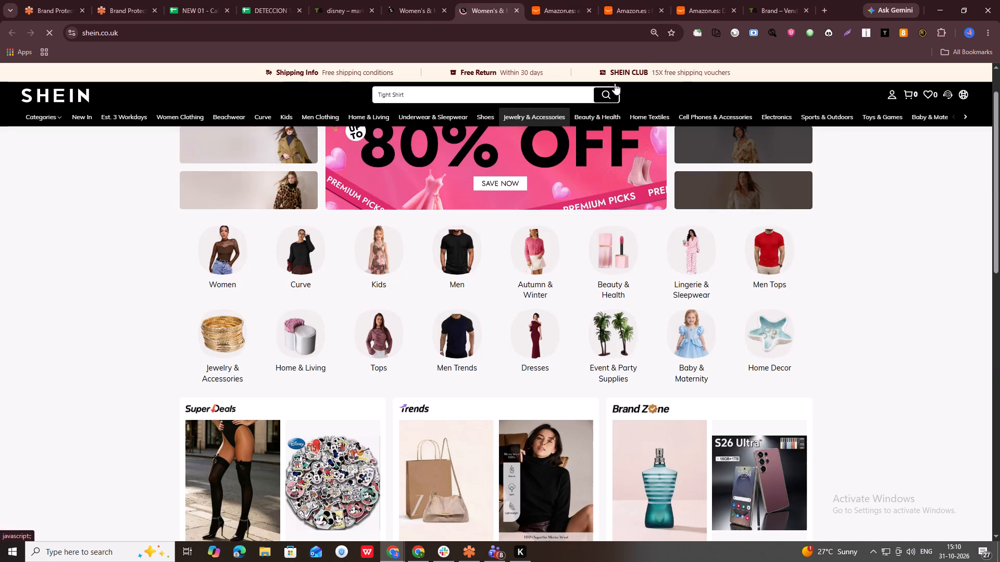
Close the three Amazon.es tabs that are no longer needed.
middle_click(720, 0)
middle_click(657, 0)
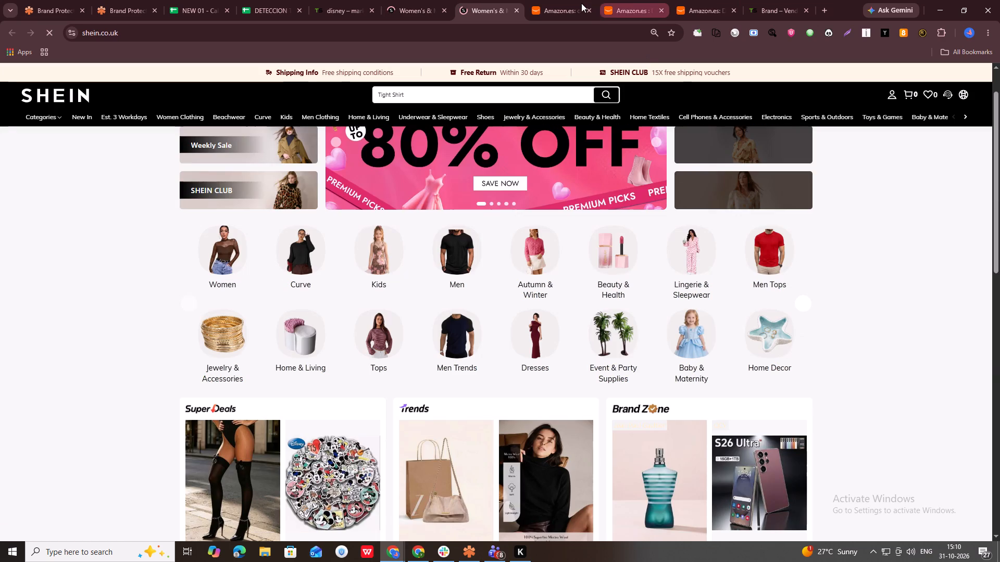
middle_click(569, 3)
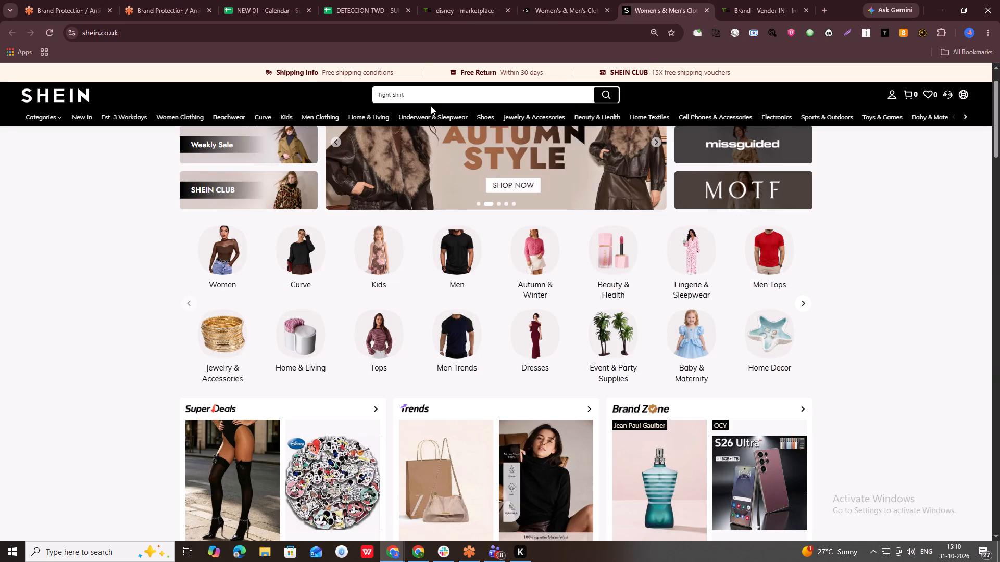
Search shein.co.uk for "disney princess ariel bag", dismissing the coupon offer.
click(432, 97)
text(disney)
key(space)
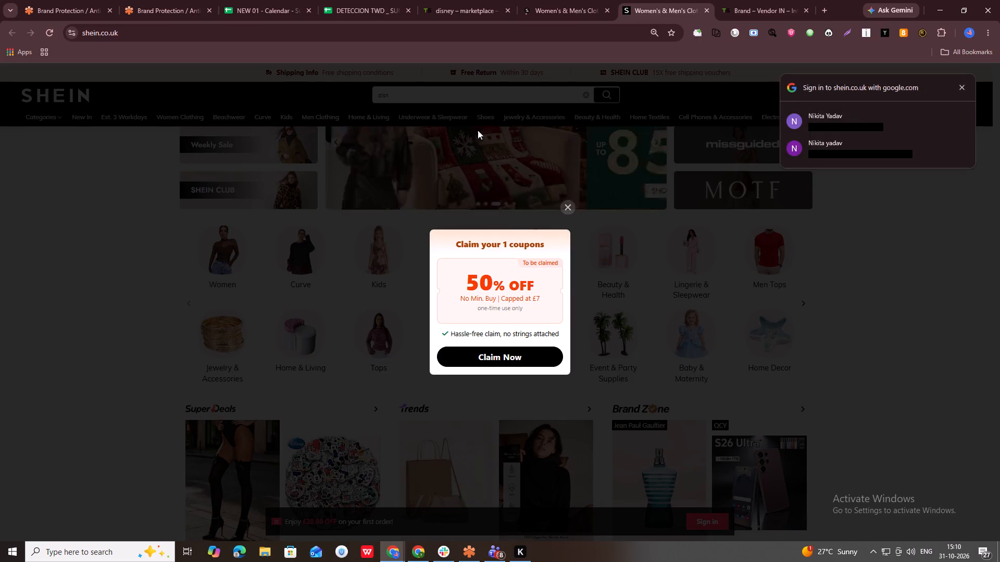
click(568, 207)
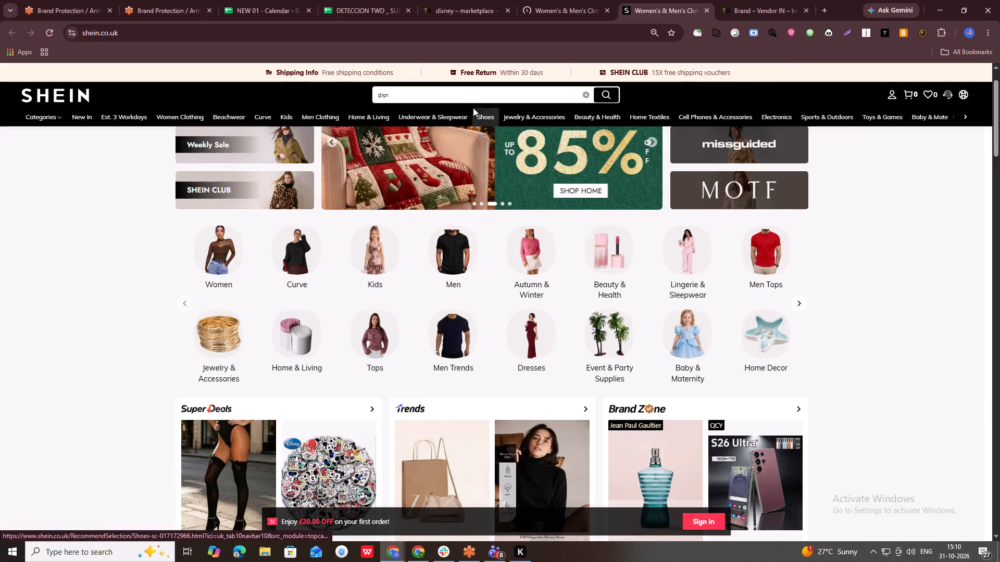
click(469, 96)
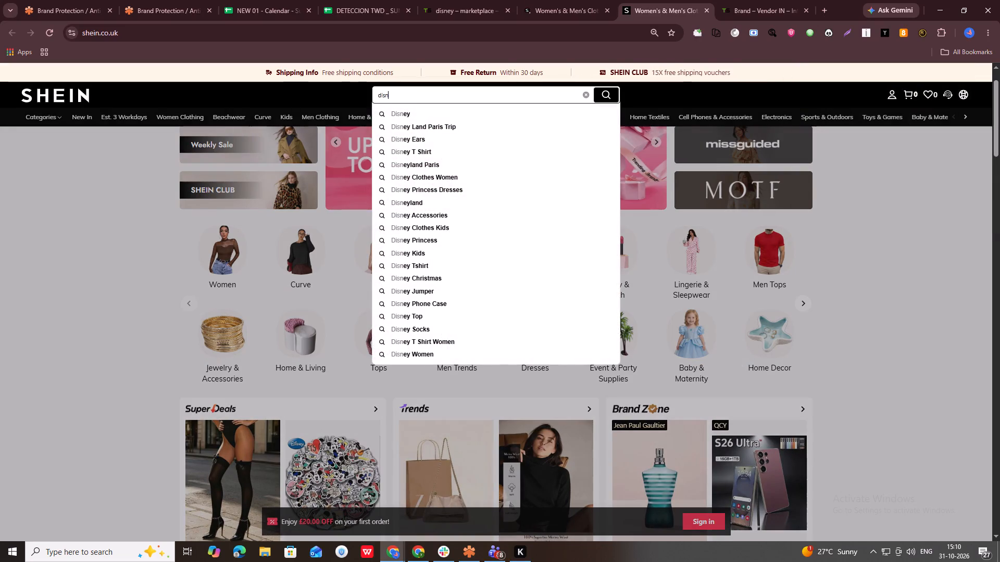
text(ey)
key(space)
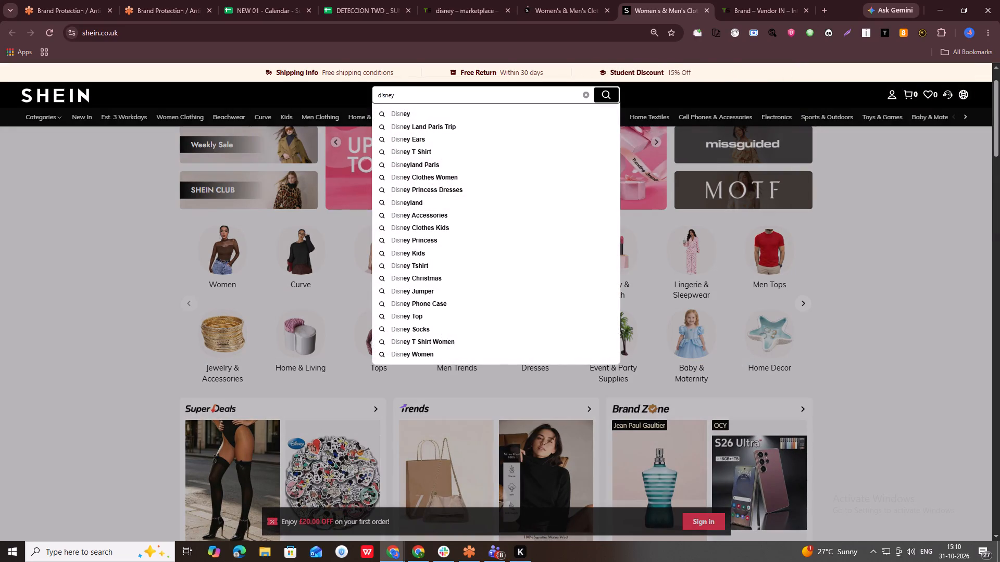
text(princess)
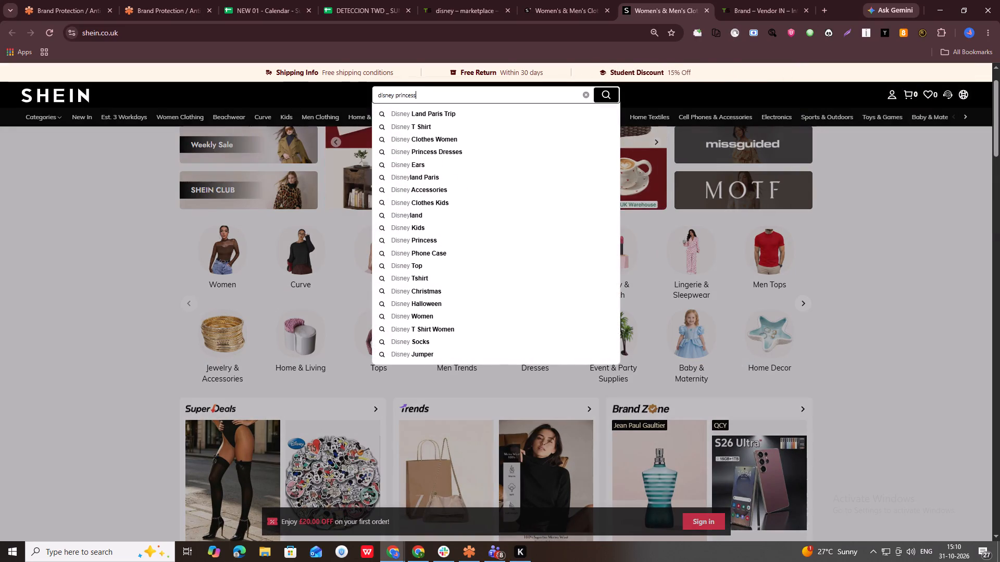
key(space)
text(ariel)
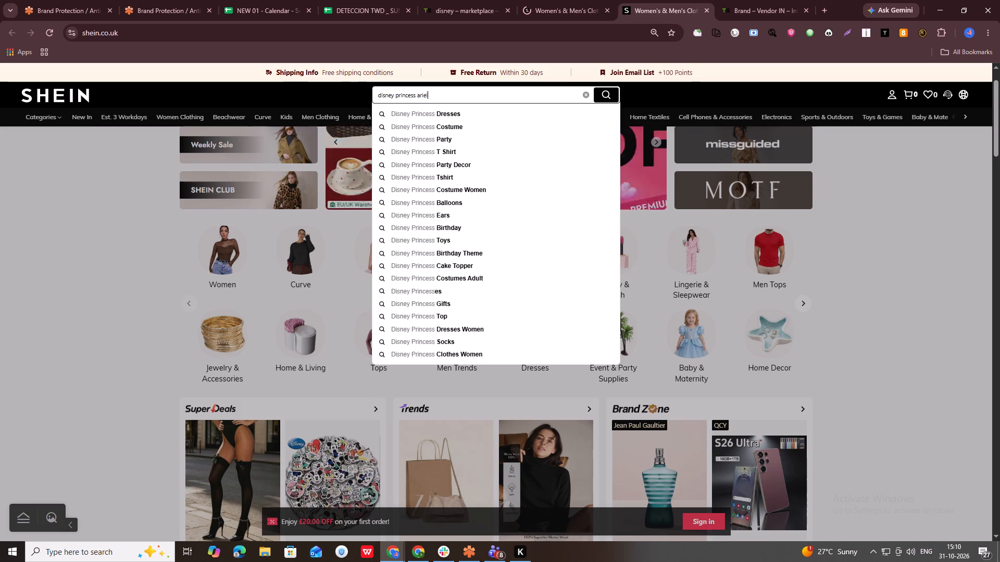
key(space)
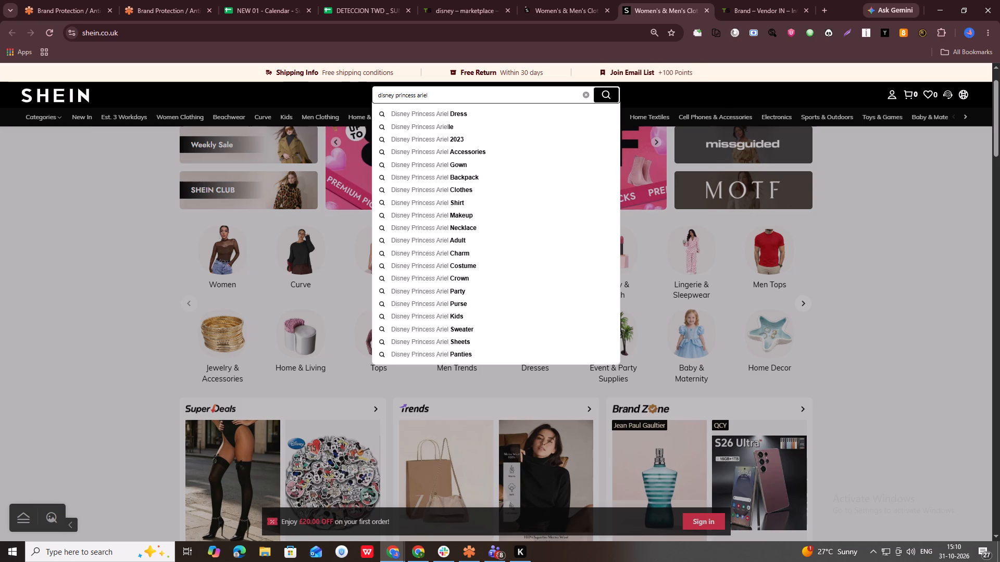
text(bag)
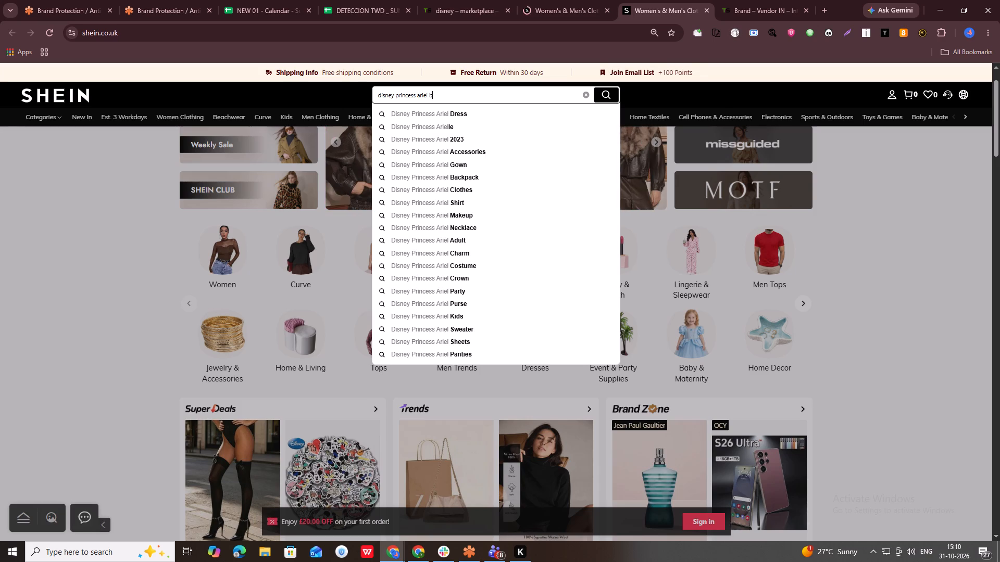
key(Return)
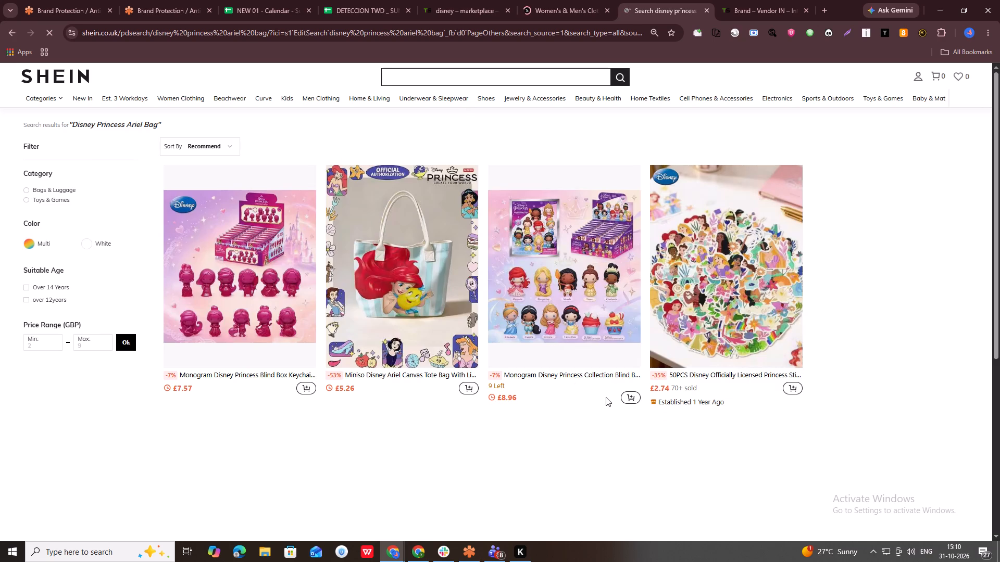
Complete SHEIN's human verification by selecting the car, fan and dog images in order.
scroll(589, 392, down, 5)
scroll(589, 392, up, 5)
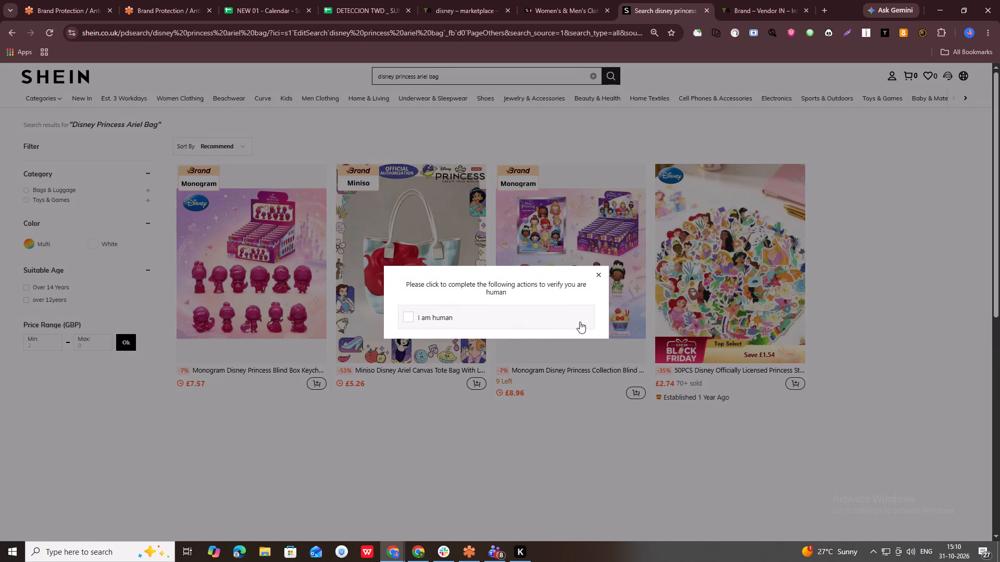
click(419, 321)
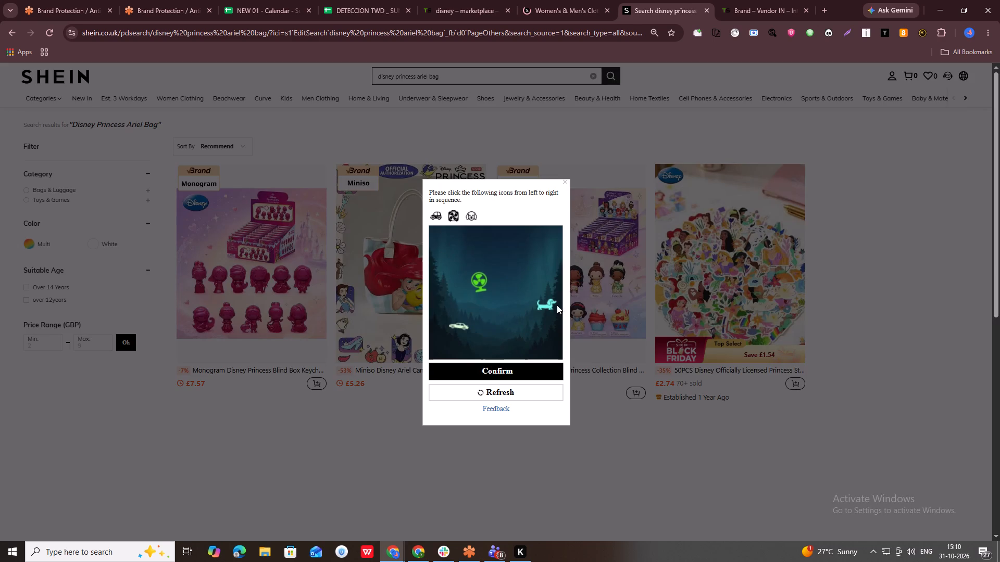
click(460, 328)
click(479, 281)
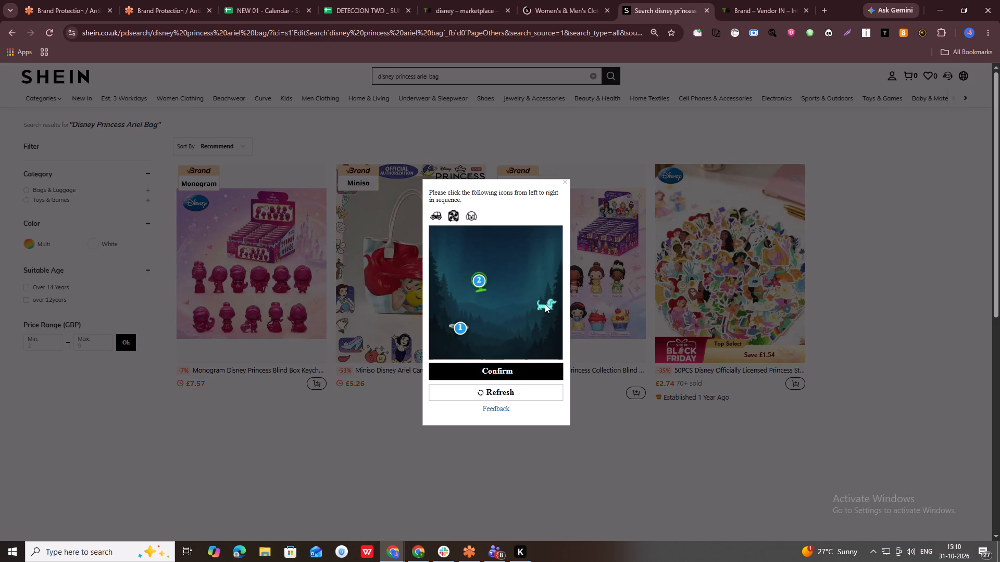
click(546, 305)
click(499, 374)
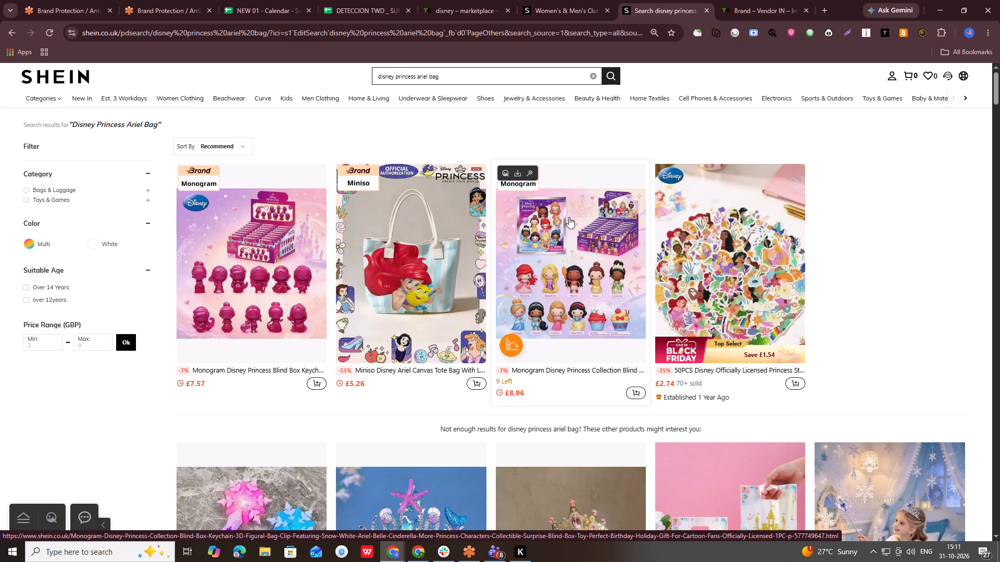
Open the Miniso Disney Ariel canvas tote bag listing in a separate tab and look through the other search results.
middle_click(412, 248)
scroll(486, 361, down, 6)
scroll(487, 361, up, 1)
scroll(668, 386, down, 7)
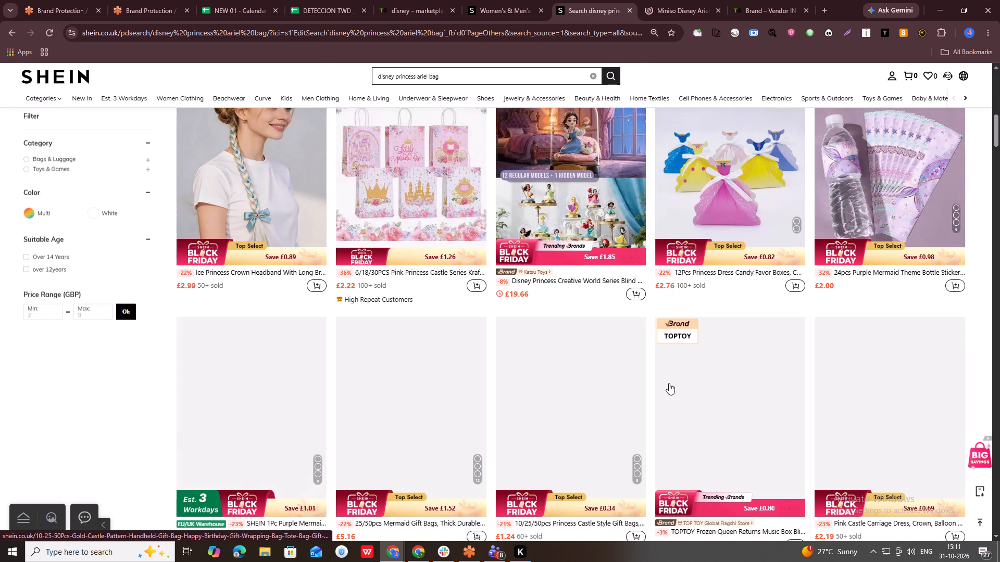
scroll(669, 383, down, 4)
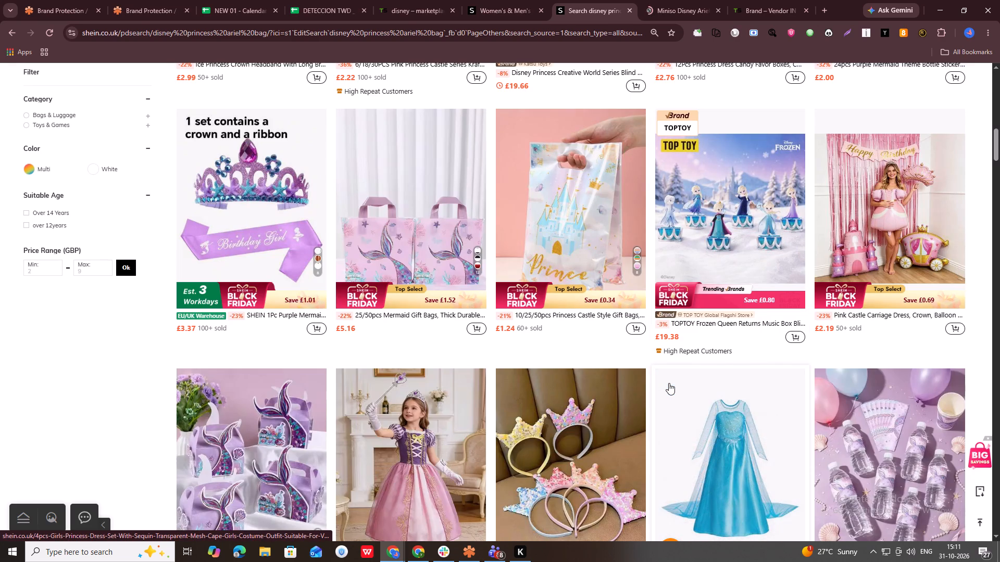
scroll(669, 383, up, 6)
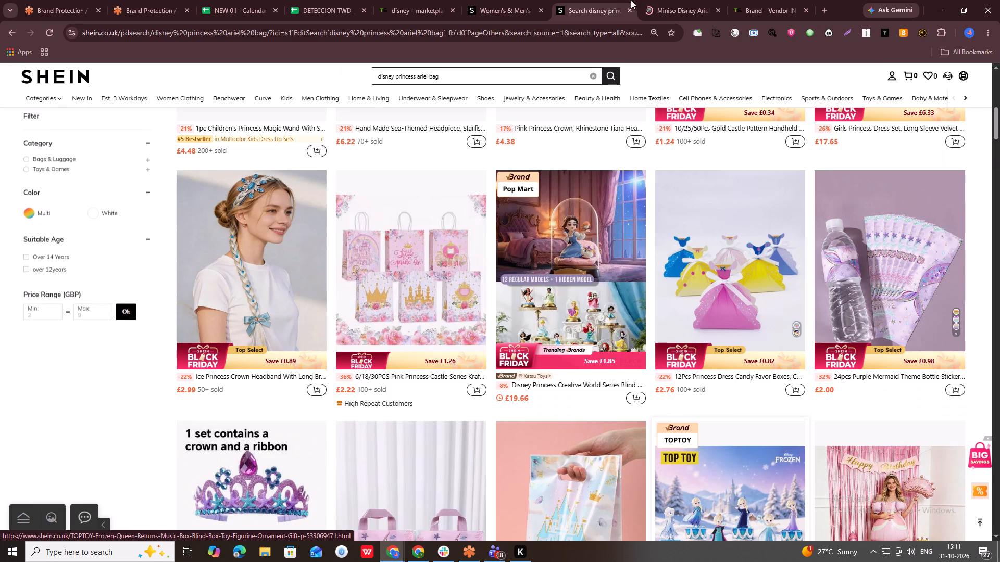
click(663, 0)
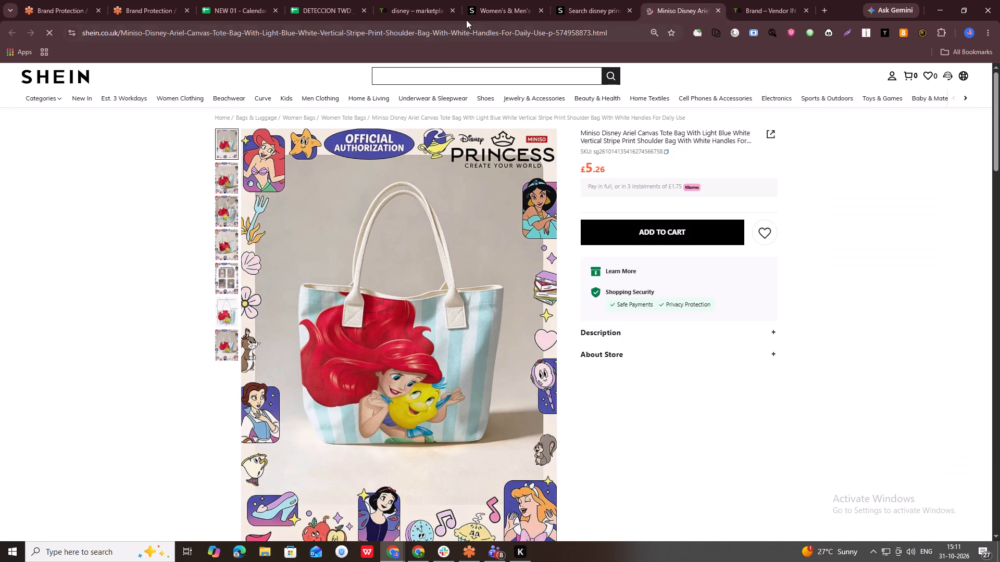
Log the Miniso Ariel tote bag's SHEIN link in the next empty Links cell of the Manual Detection Records spreadsheet.
click(467, 25)
key(ctrl+c)
key(ctrl+c)
key(ctrl+c)
key(ctrl+c)
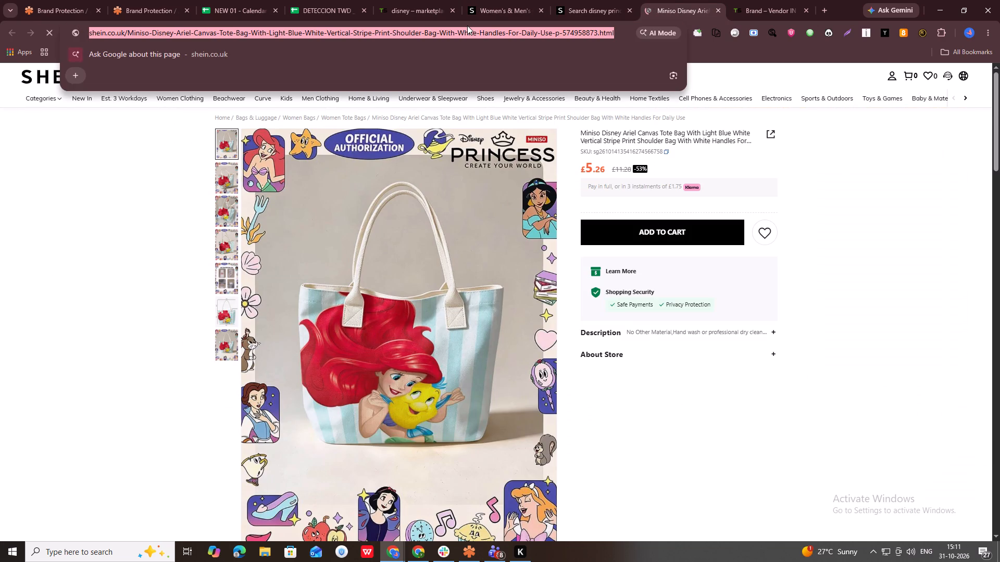
key(alt+Tab)
key(alt+Tab)
key(alt+Tab)
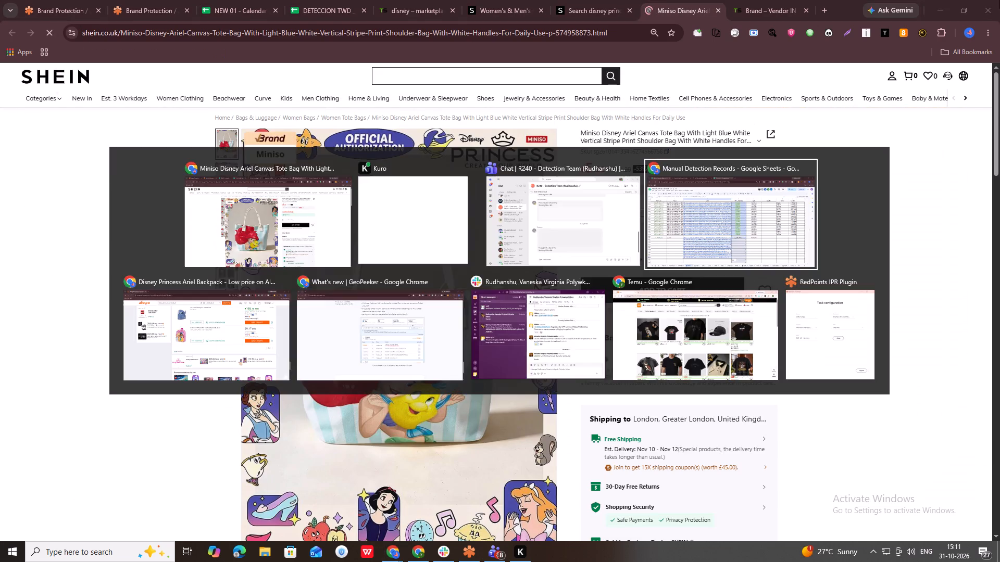
key(Down)
key(ctrl+v)
key(Down)
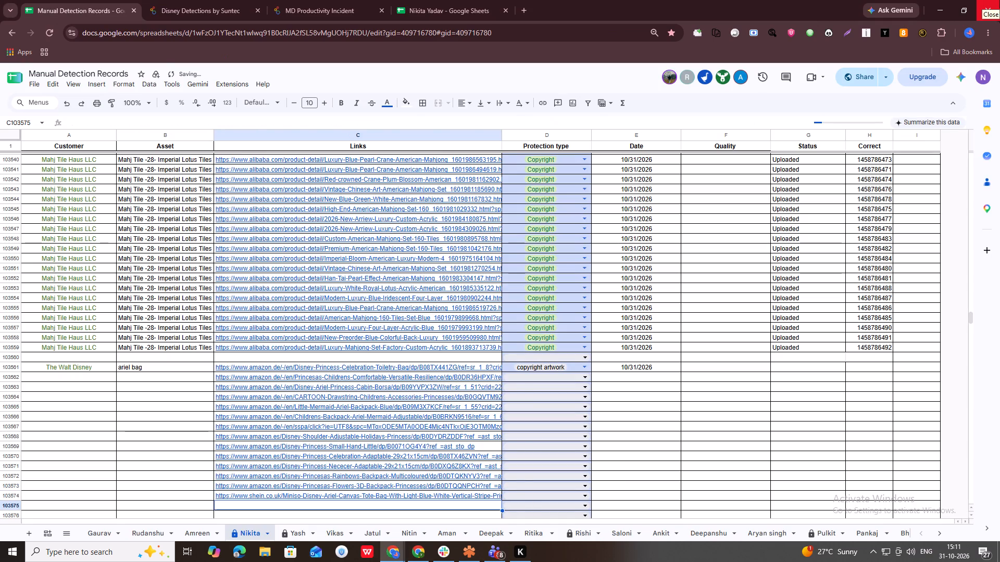
Switch to the GeoPeeker browser window and close it.
key(alt+Tab)
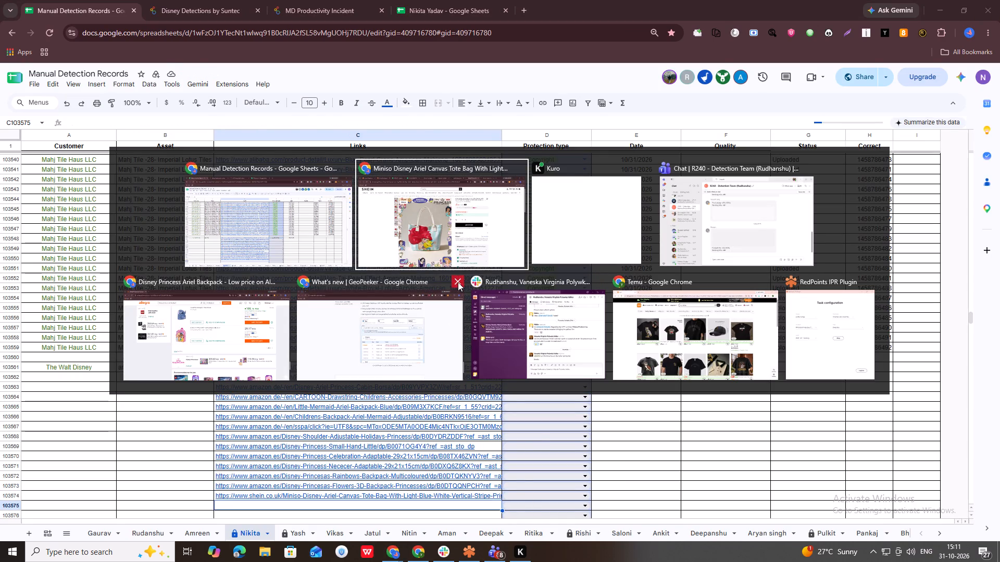
alt+click(414, 357)
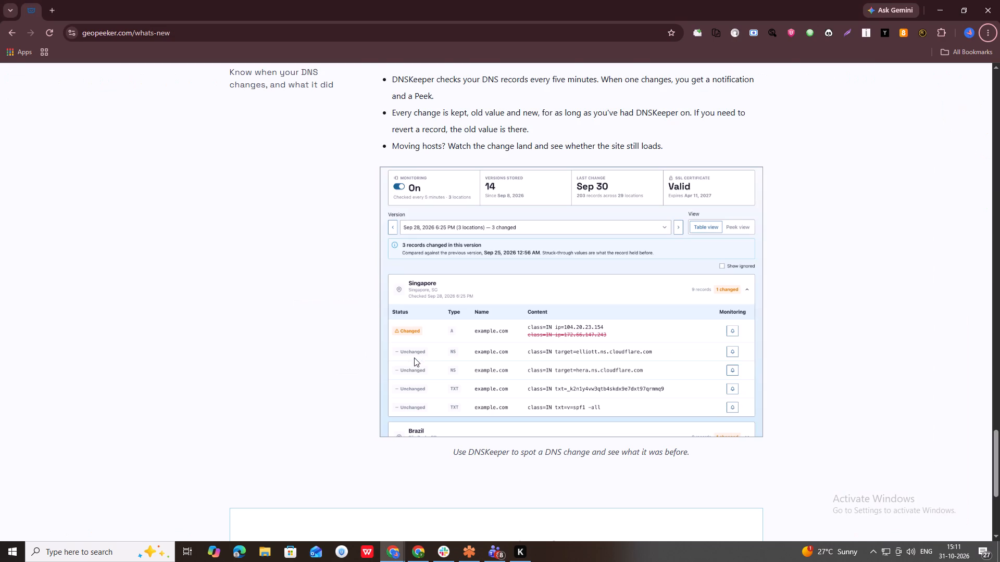
click(991, 7)
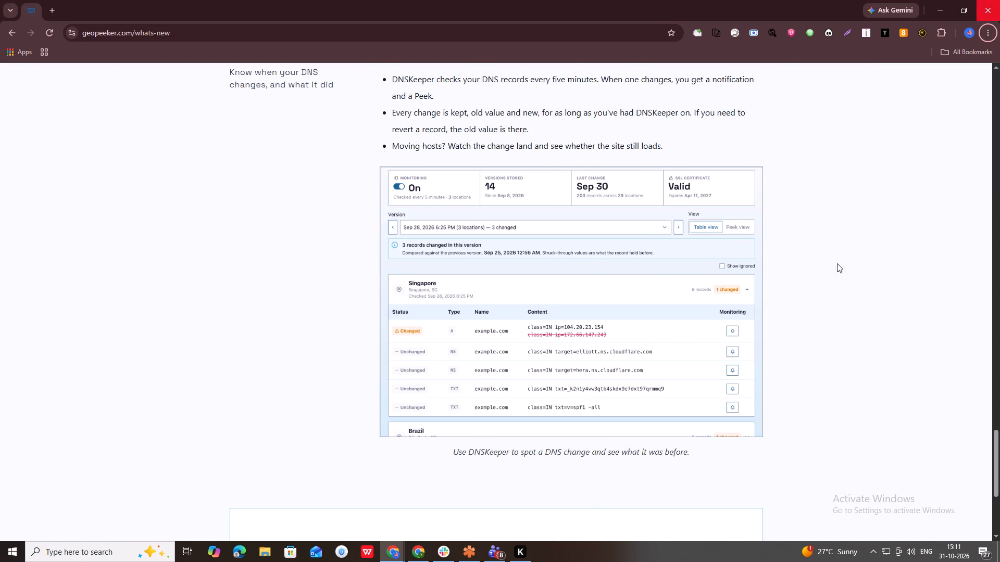
Set the asset filter of the Tuinet Disney marketplace table to Mickey & Friends - Bags.
key(alt+Tab)
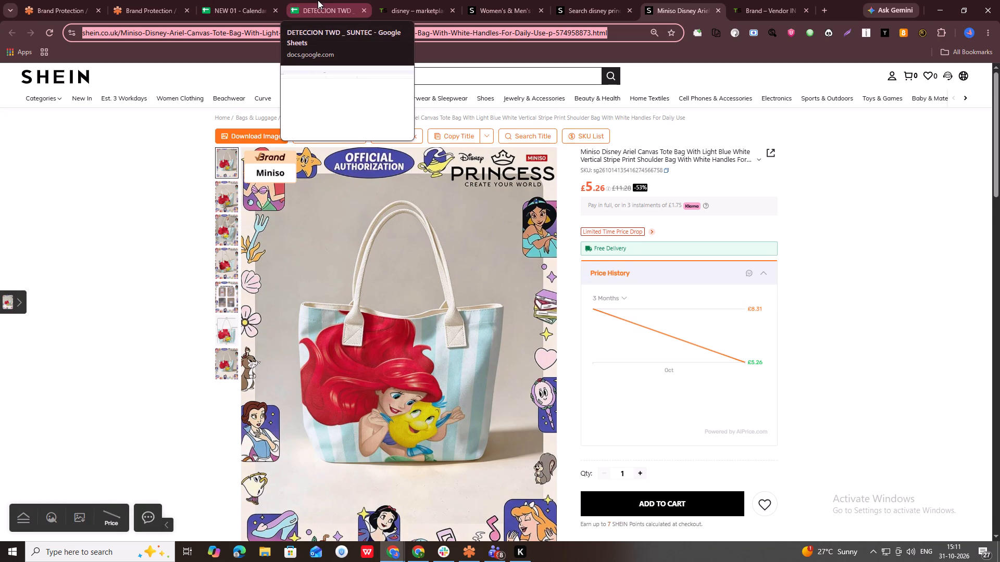
click(421, 0)
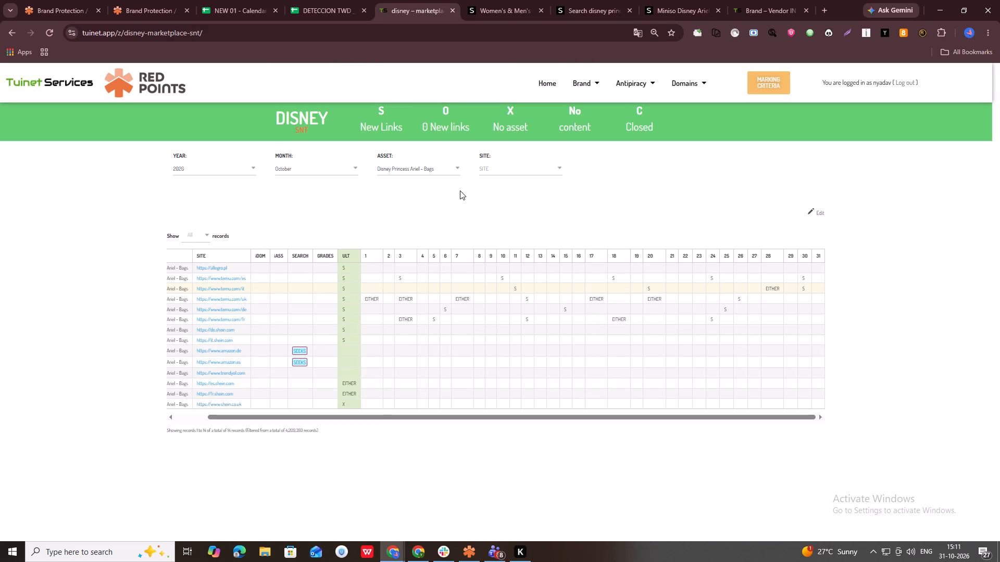
click(423, 169)
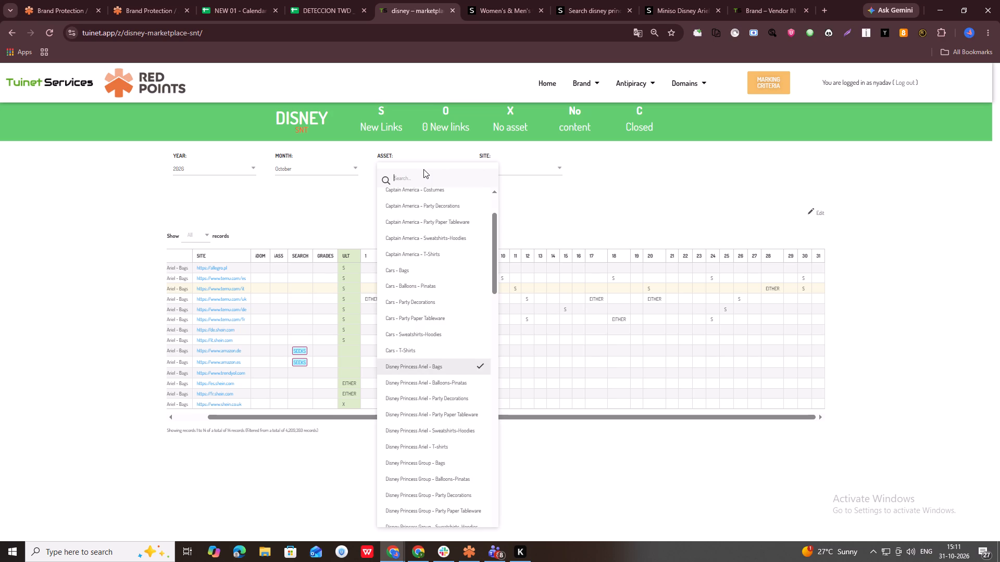
scroll(453, 430, down, 3)
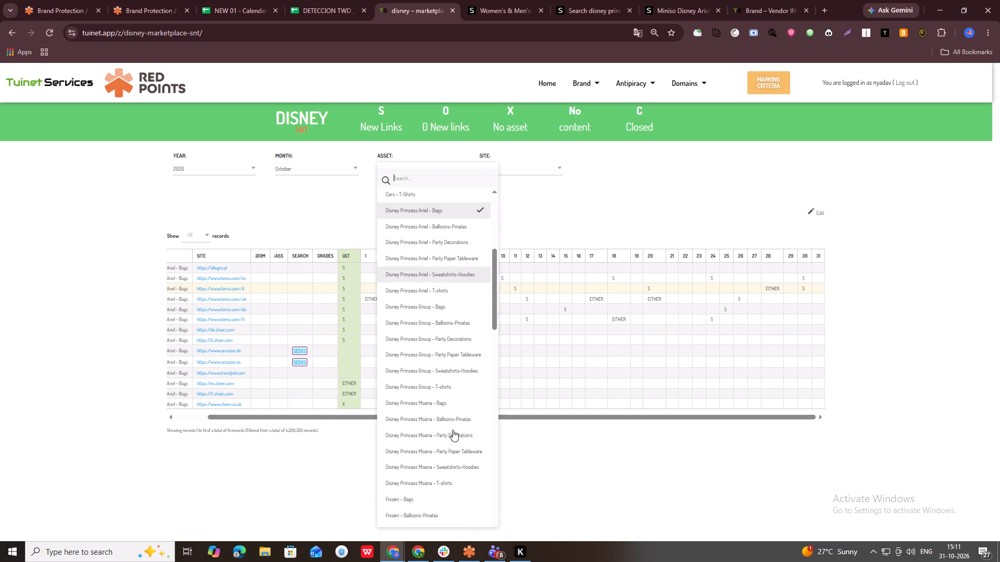
scroll(453, 430, down, 2)
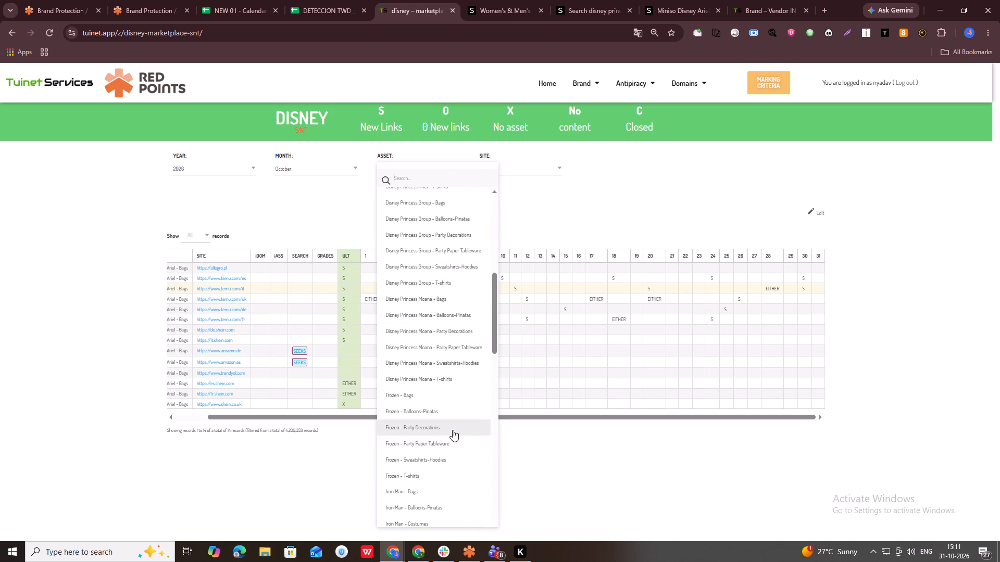
scroll(453, 430, up, 4)
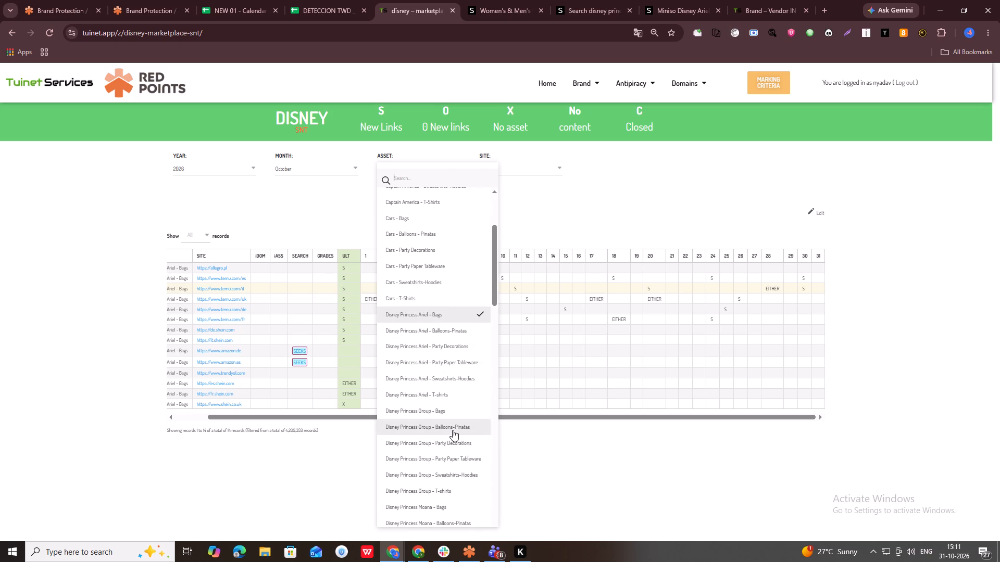
scroll(453, 430, up, 4)
scroll(453, 430, down, 4)
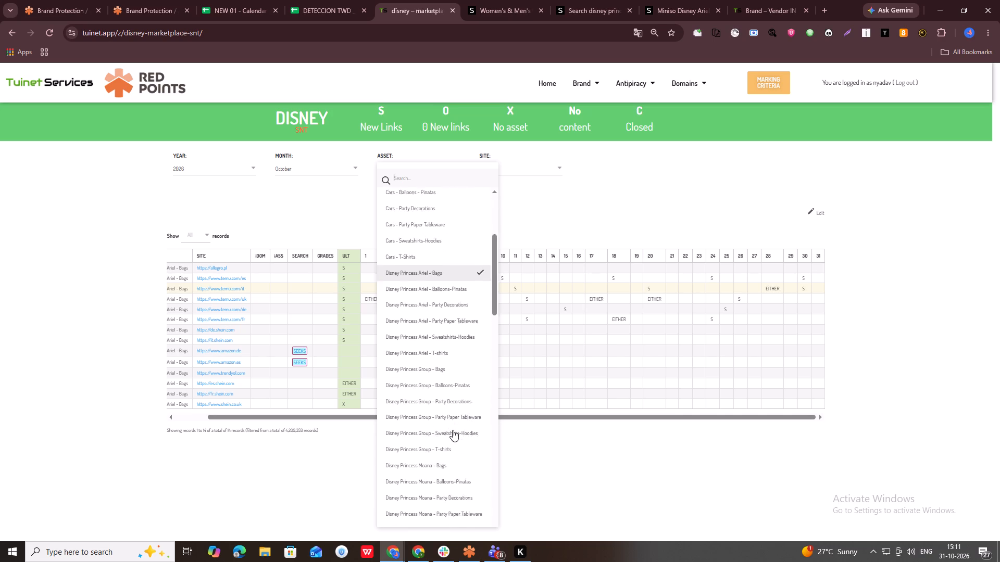
scroll(455, 422, down, 10)
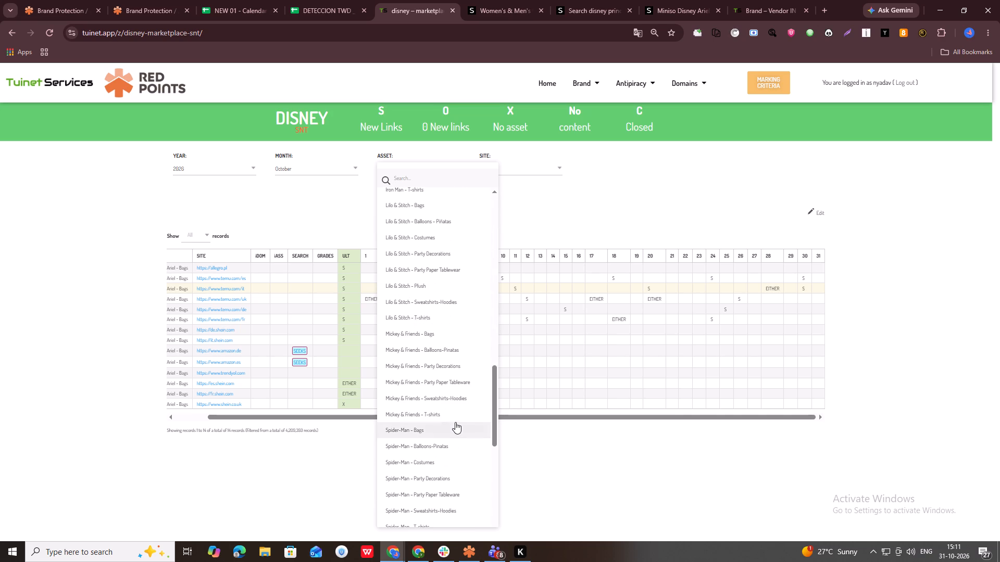
click(423, 335)
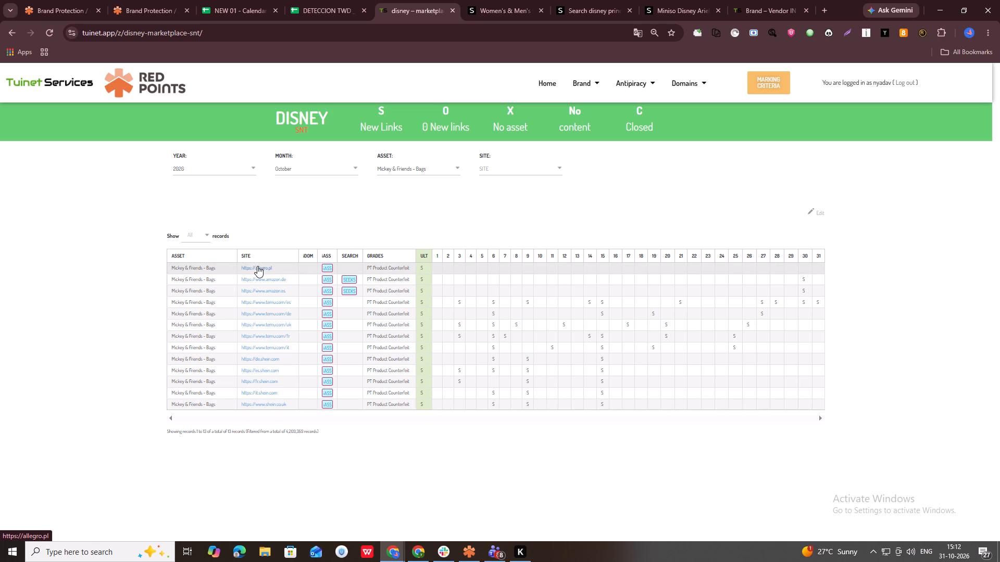
From the Allegro window, restart the RedPoints plugin's Detection task for The Walt Disney with the Mickey & Friends - Bags asset.
key(alt+Tab)
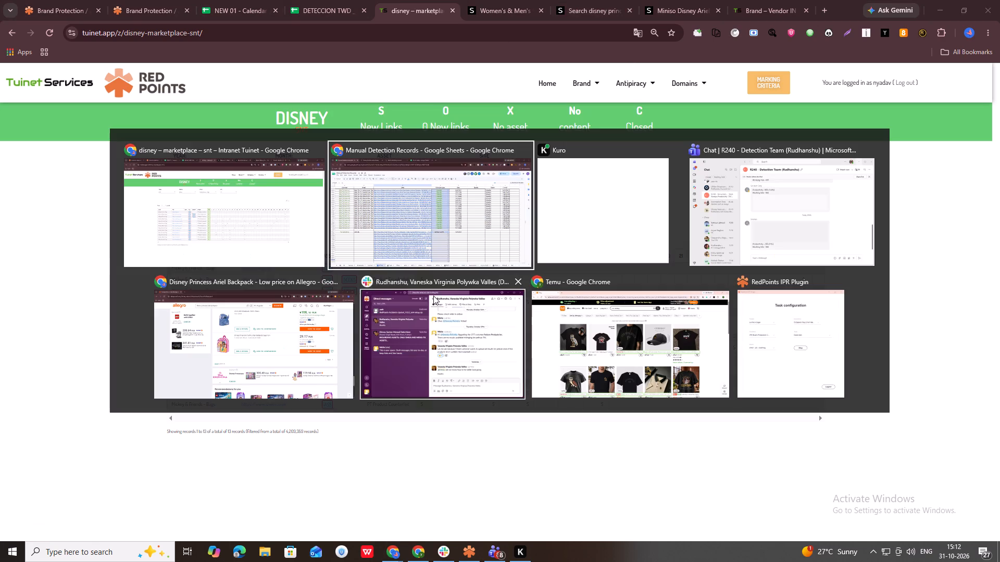
alt+click(316, 349)
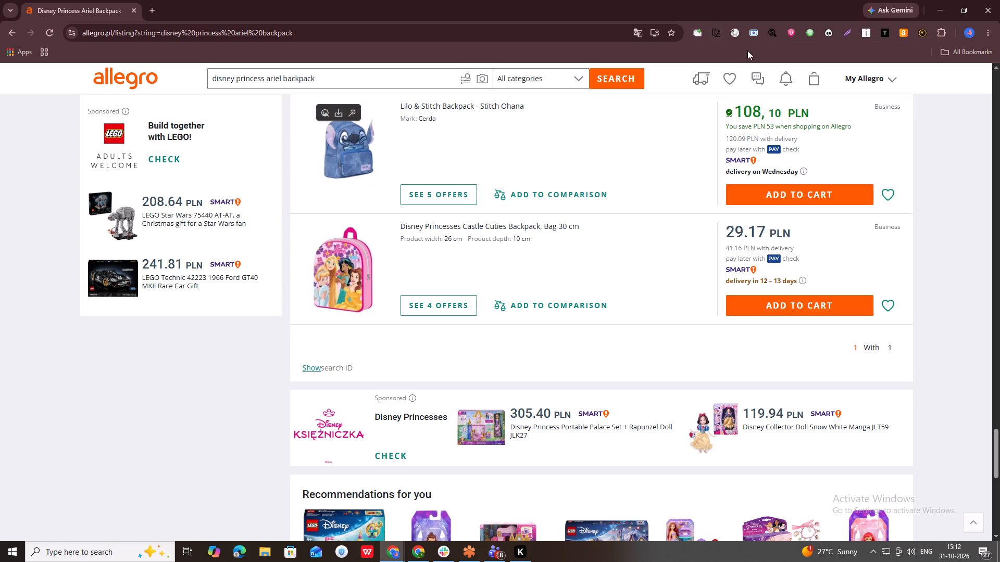
click(730, 28)
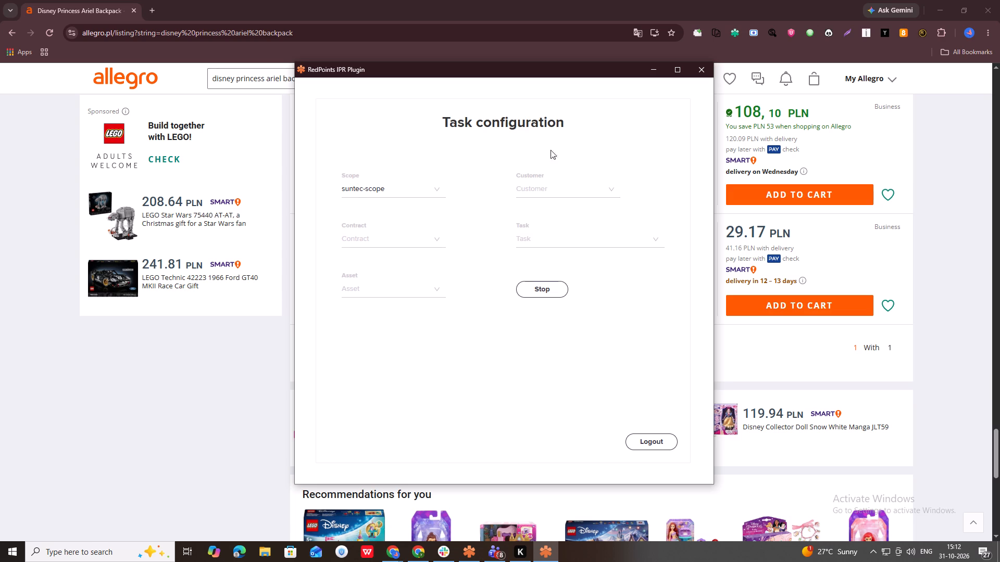
click(536, 289)
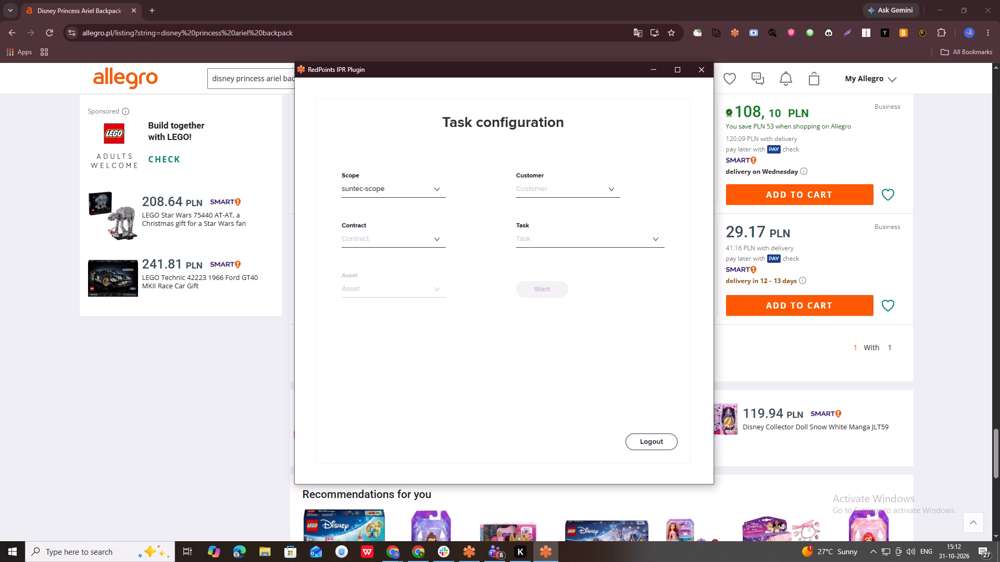
click(555, 191)
click(435, 323)
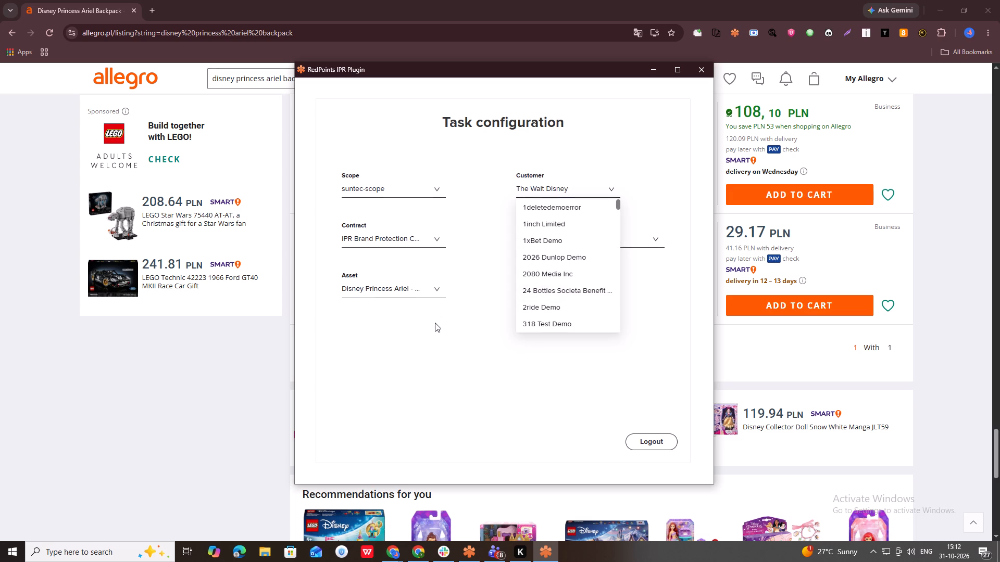
click(392, 285)
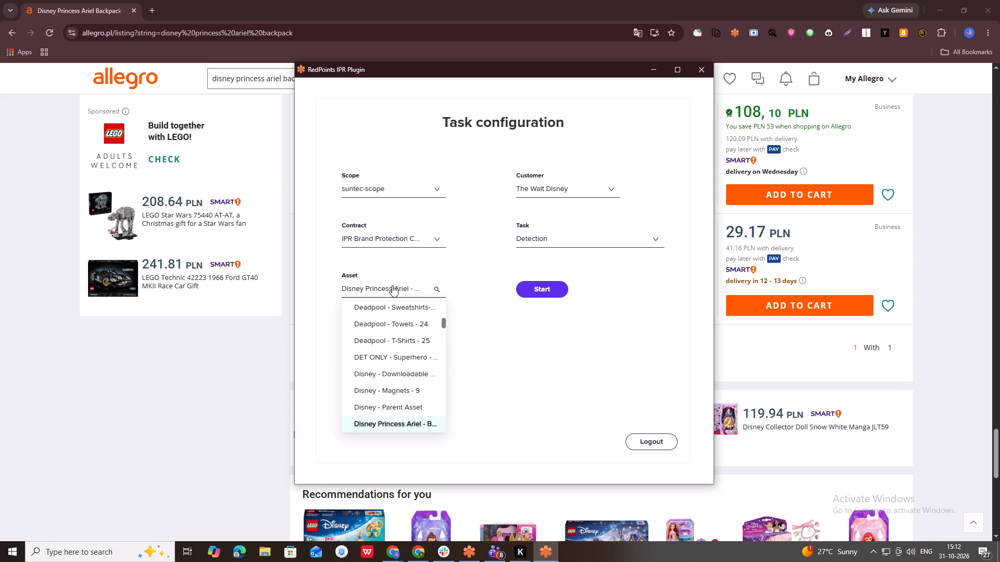
text(mickey)
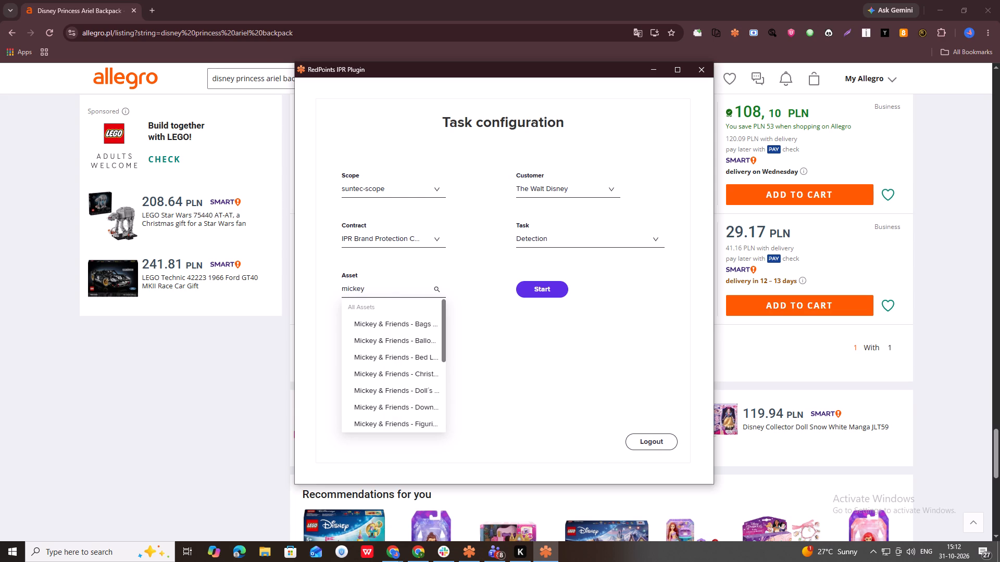
click(409, 323)
click(549, 295)
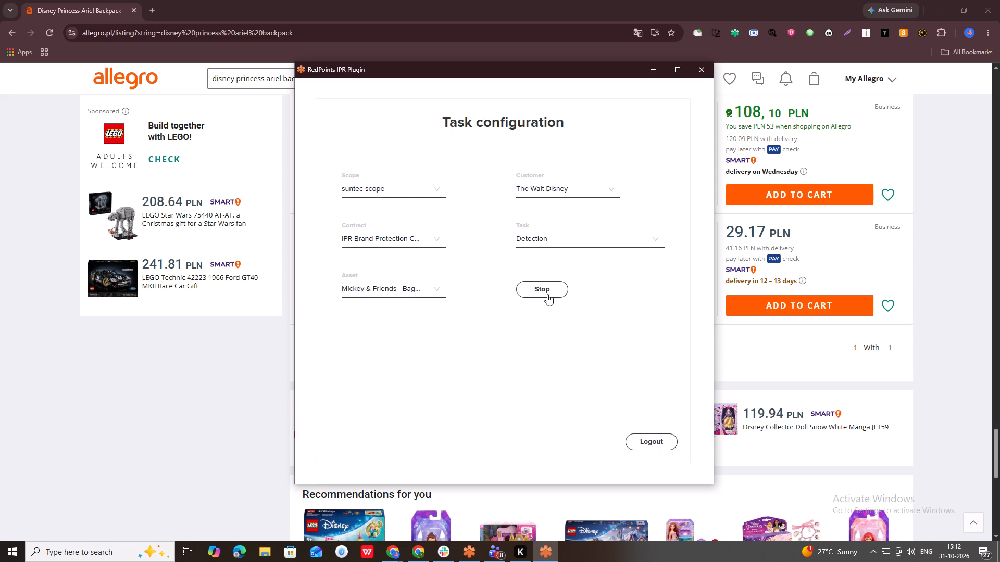
Search Allegro for "mickey bag" and skim the first listings.
click(348, 75)
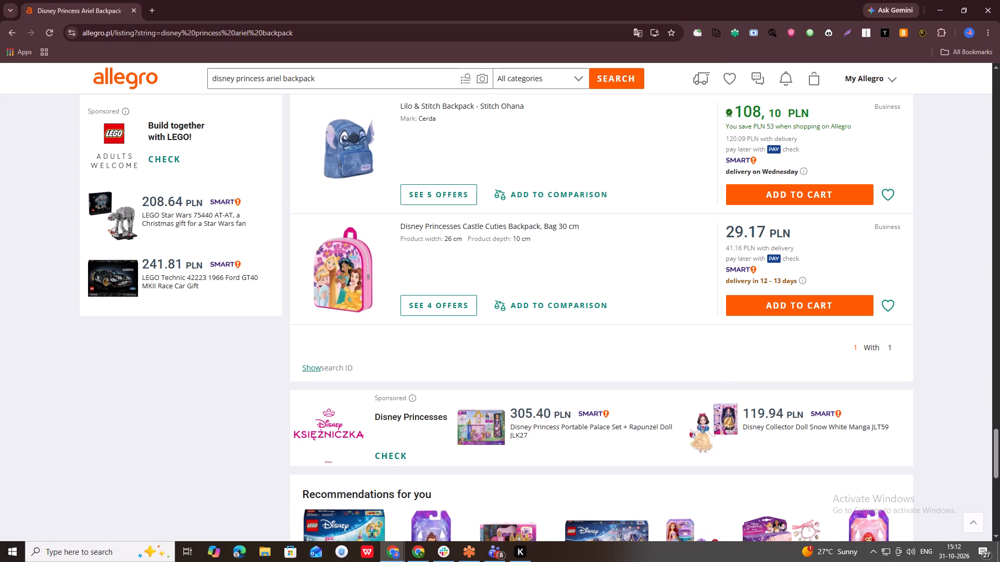
key(ctrl+a)
text(mickey b)
key(a)
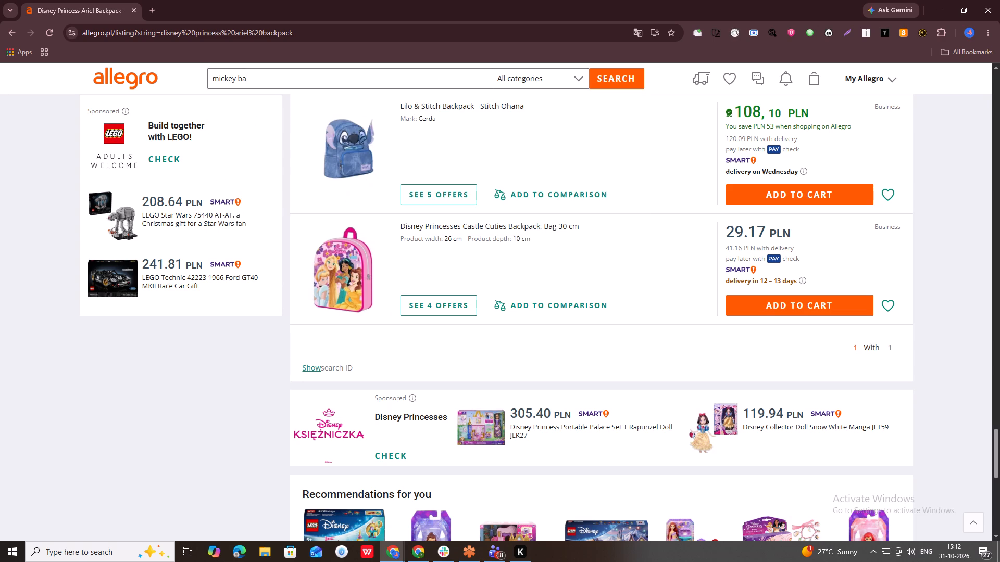
key(g)
key(Return)
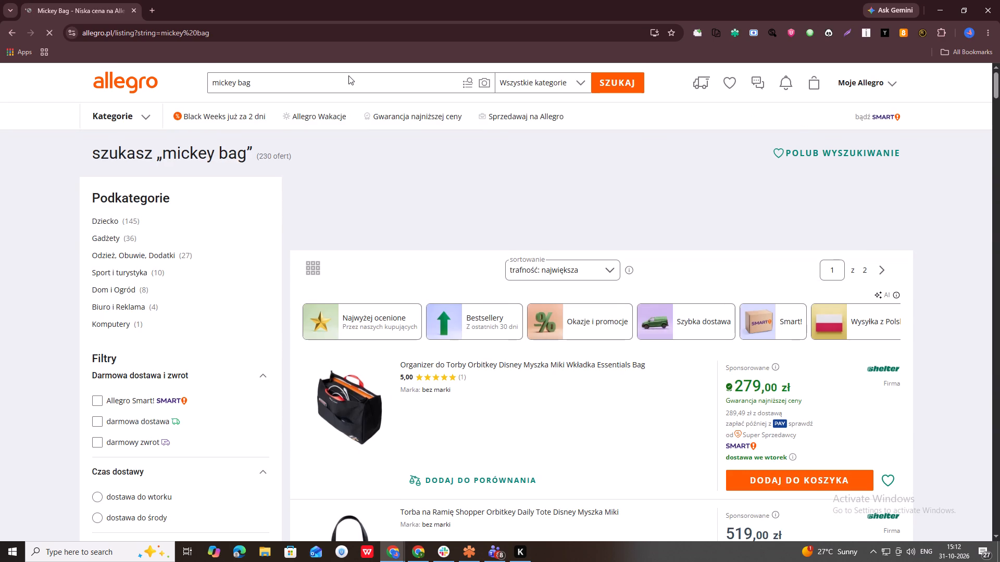
scroll(355, 110, down, 5)
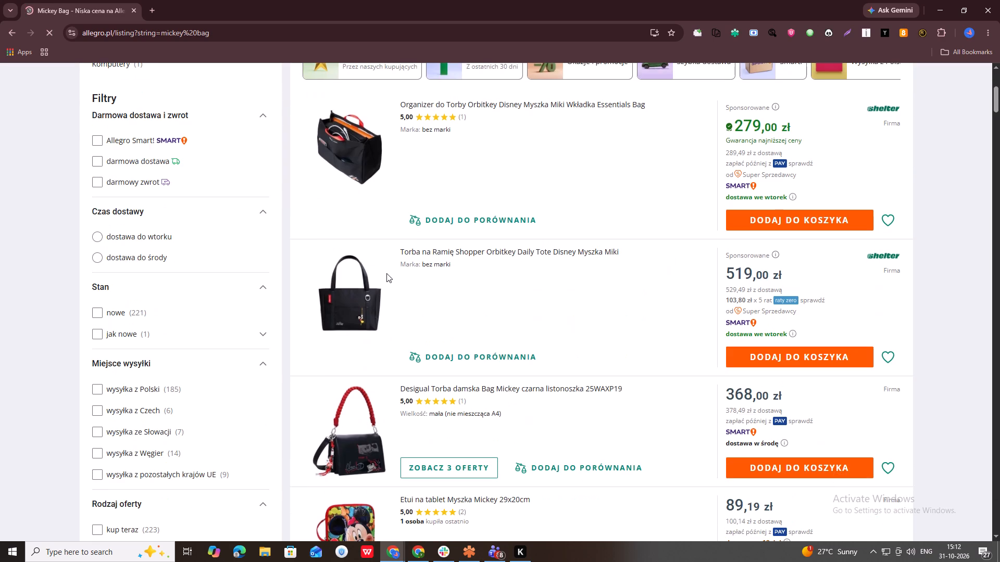
scroll(386, 273, down, 5)
scroll(386, 273, up, 16)
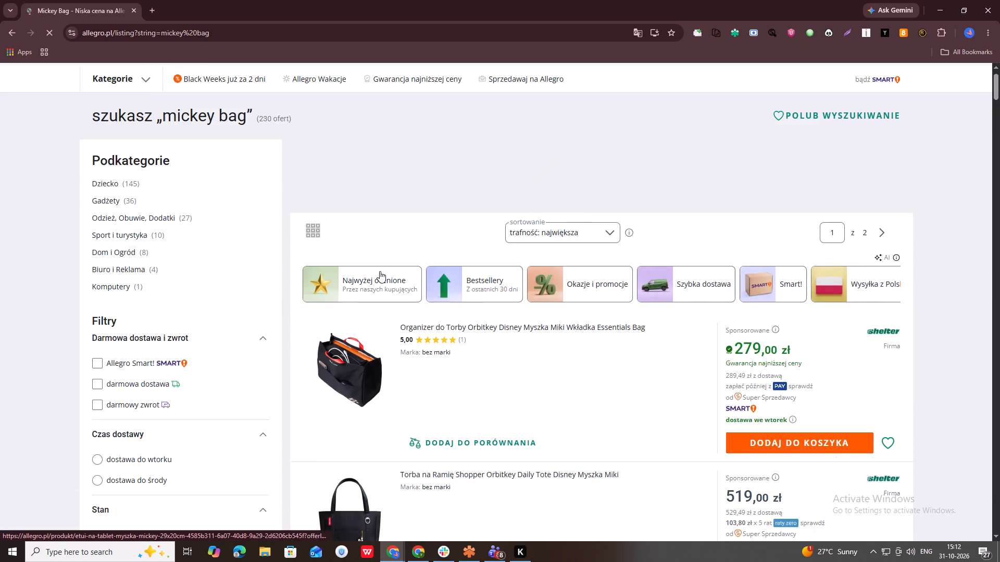
Refine the Allegro search to "mickey mouse bag" and limit the results to new items.
click(235, 80)
key(space)
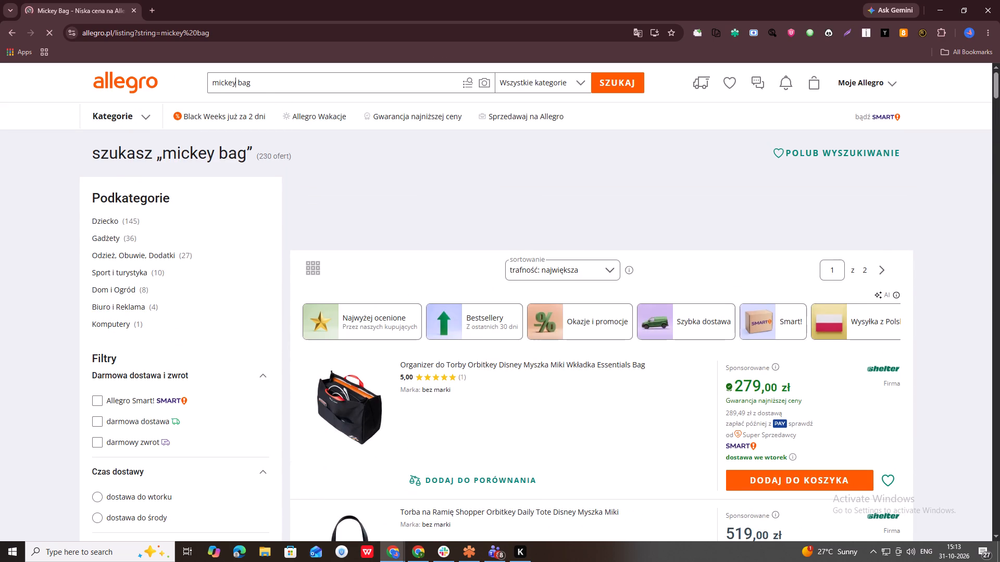
text(mouse)
key(Return)
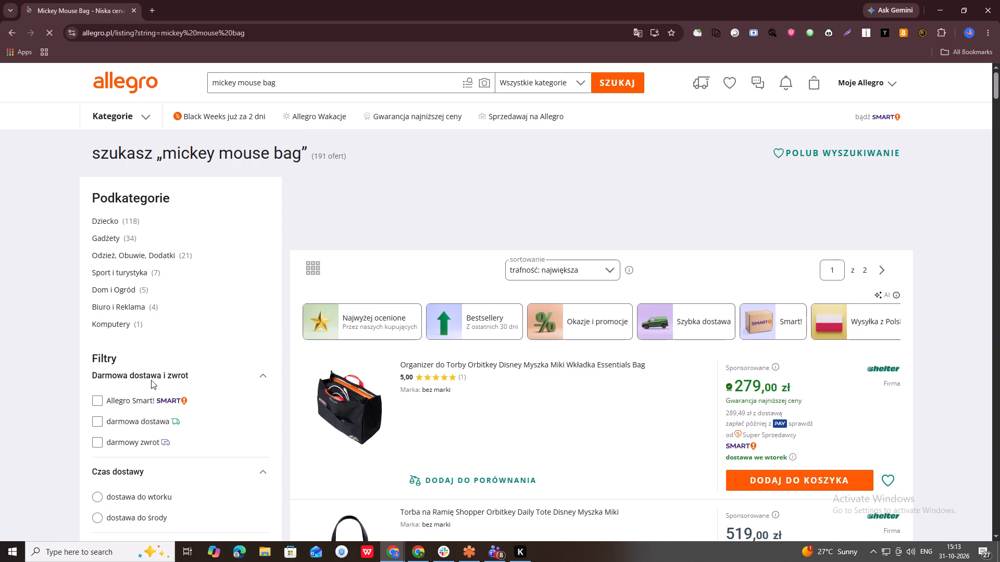
scroll(173, 407, down, 3)
click(105, 415)
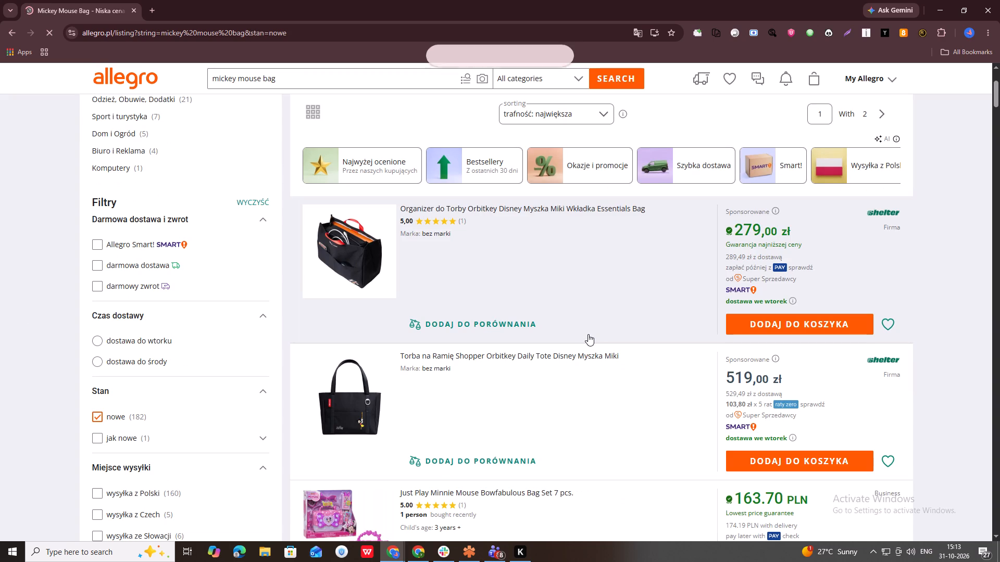
Look through the Allegro Mickey Mouse bag listings for products relevant to detection.
scroll(565, 410, down, 7)
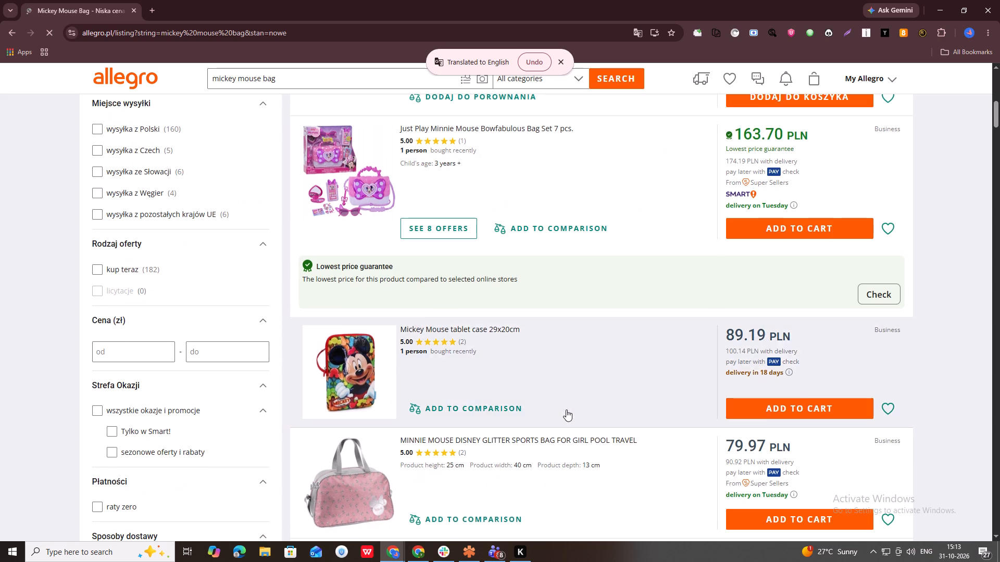
scroll(571, 424, down, 14)
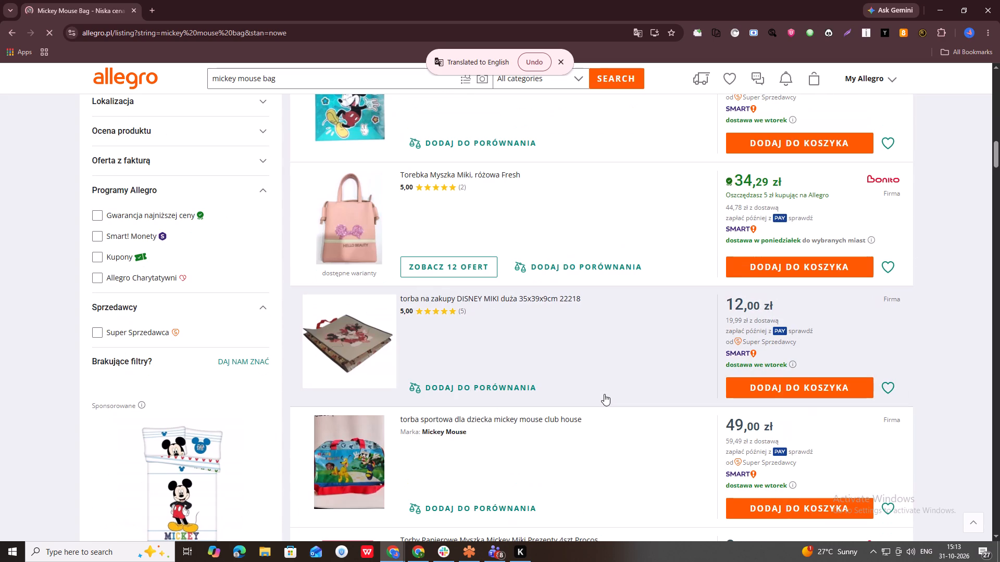
scroll(604, 394, down, 12)
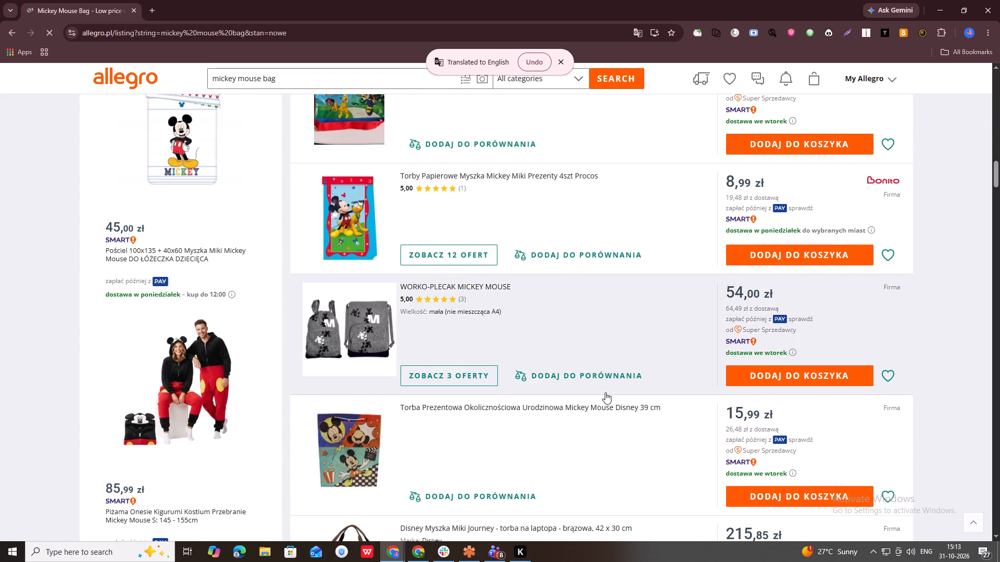
scroll(605, 392, down, 6)
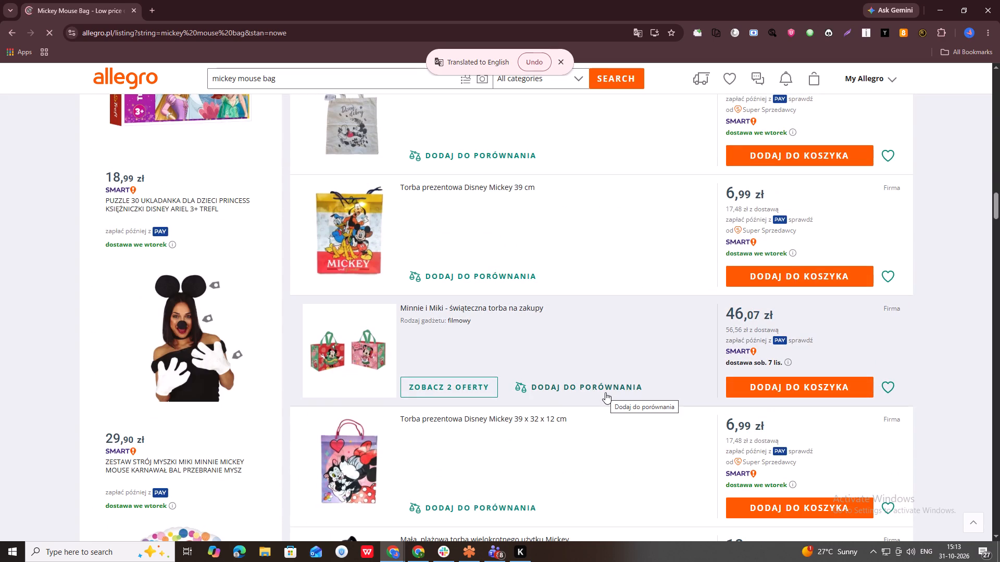
Switch to the open German SHEIN site and search it for "mickey mouse bag".
key(alt+Tab)
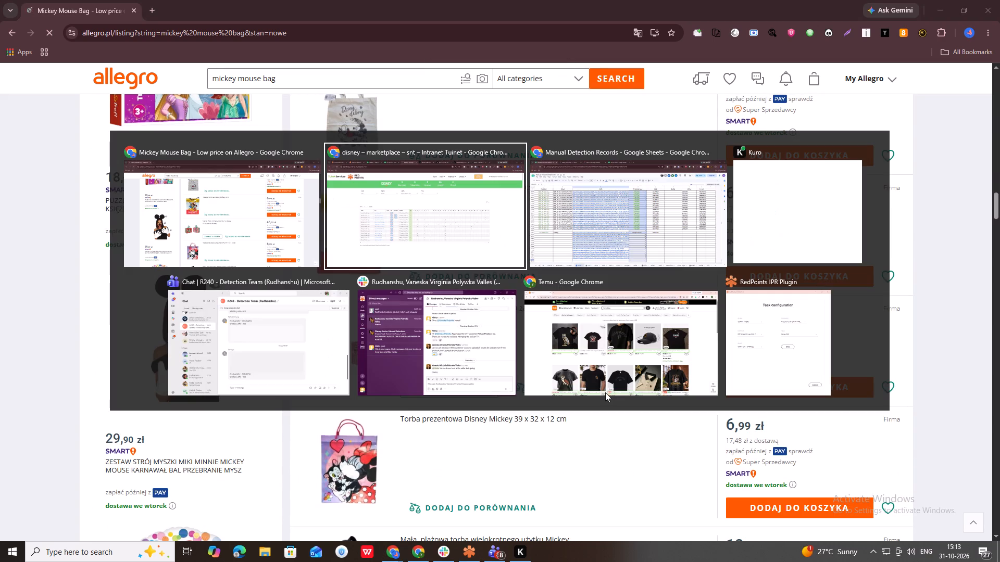
click(528, 0)
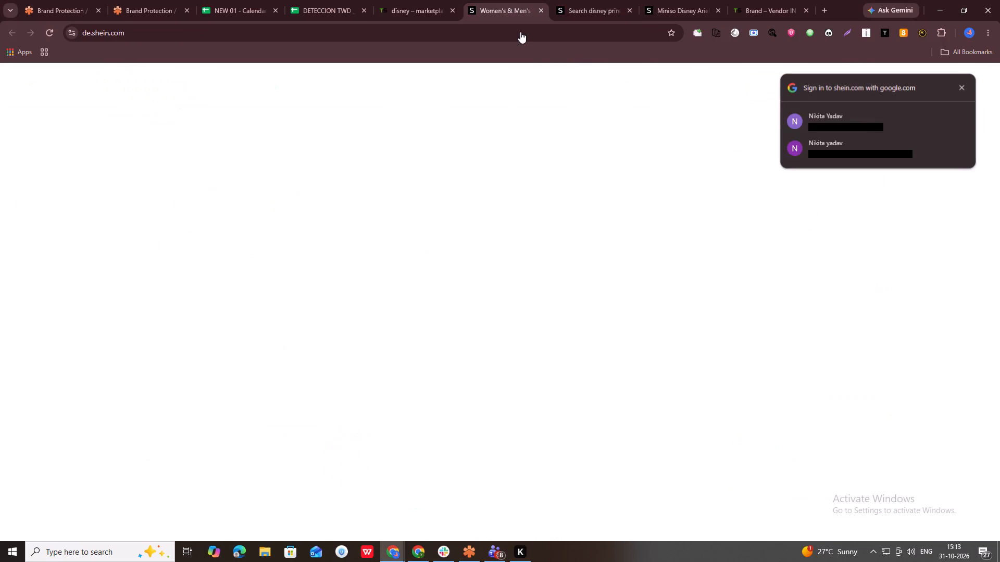
click(414, 101)
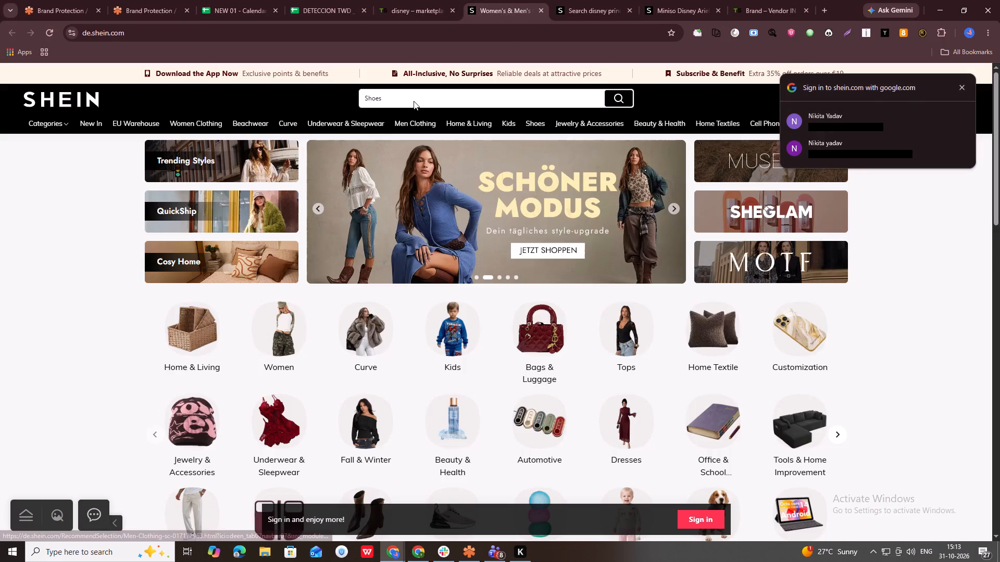
text(mickey)
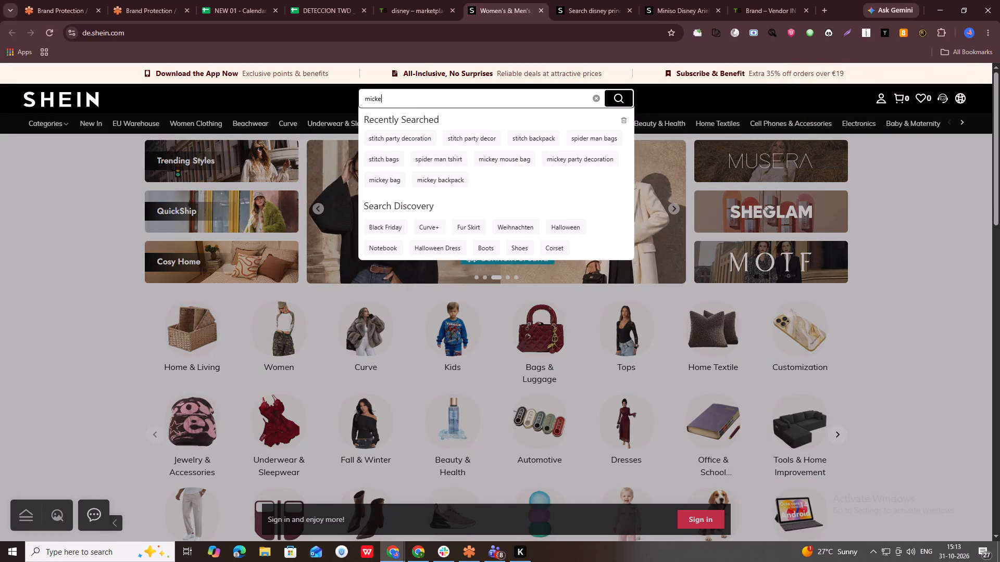
key(space)
text(mouse bag)
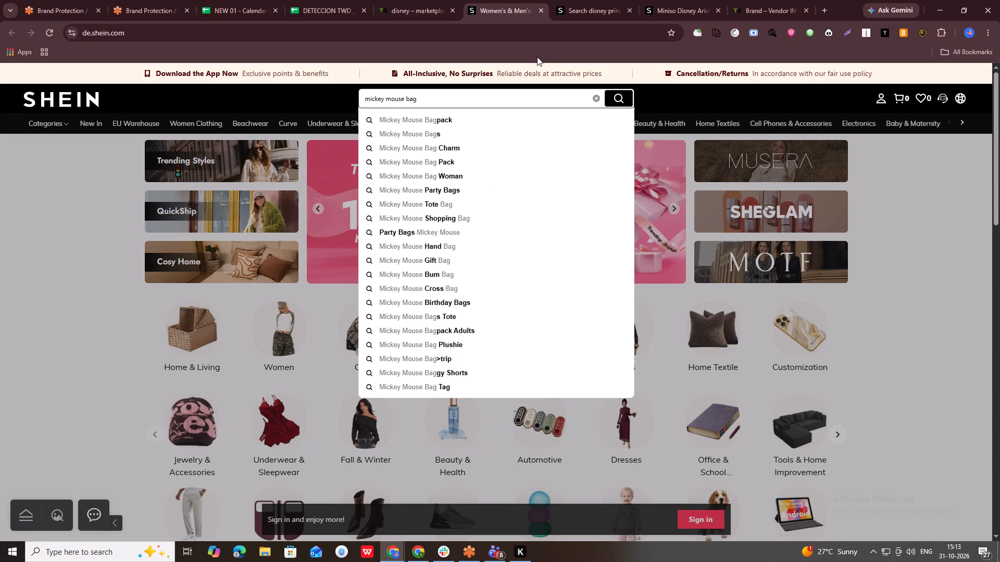
key(Return)
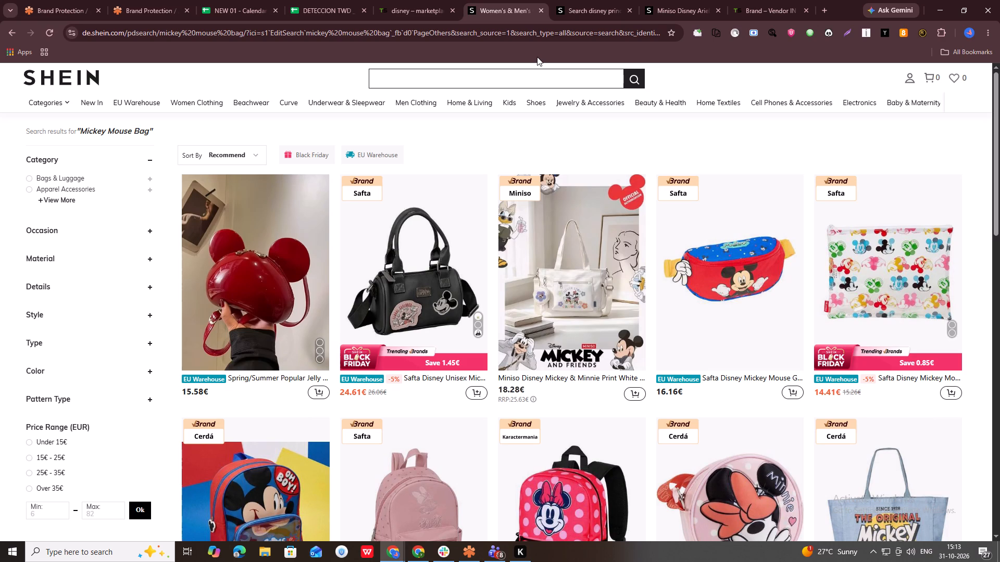
Complete SHEIN's human verification by selecting the car, house and bicycle images in order.
click(418, 321)
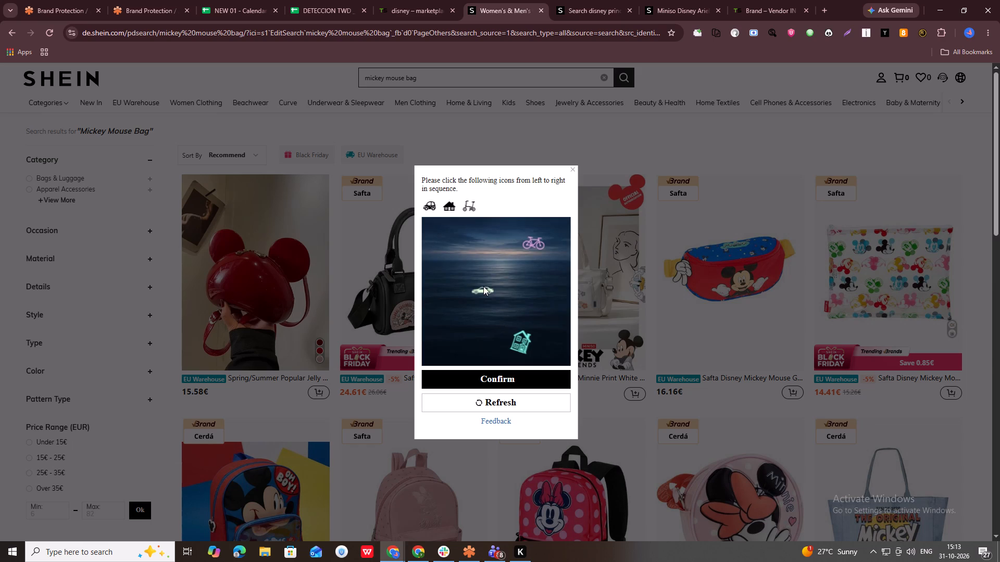
click(483, 286)
click(522, 342)
click(536, 241)
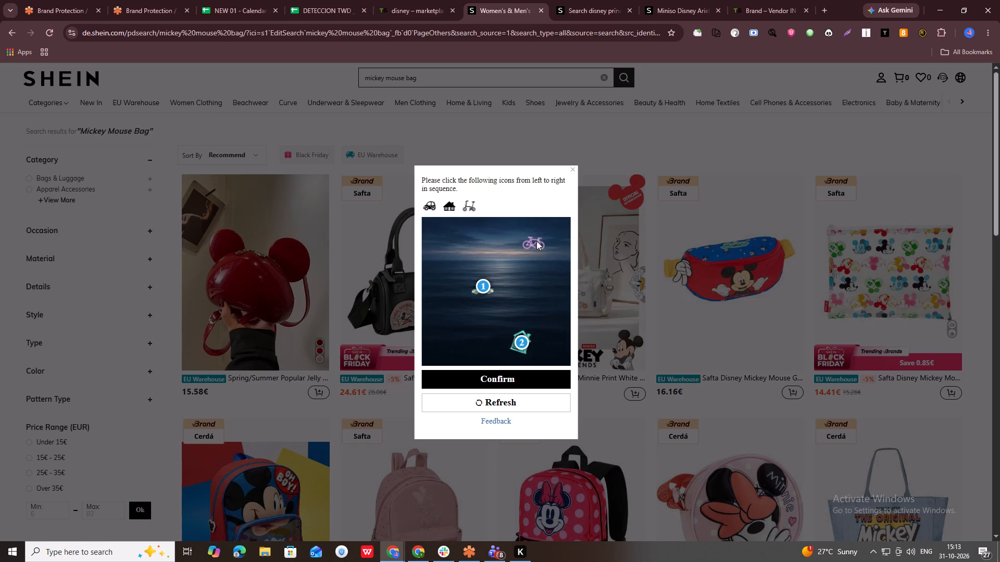
click(497, 377)
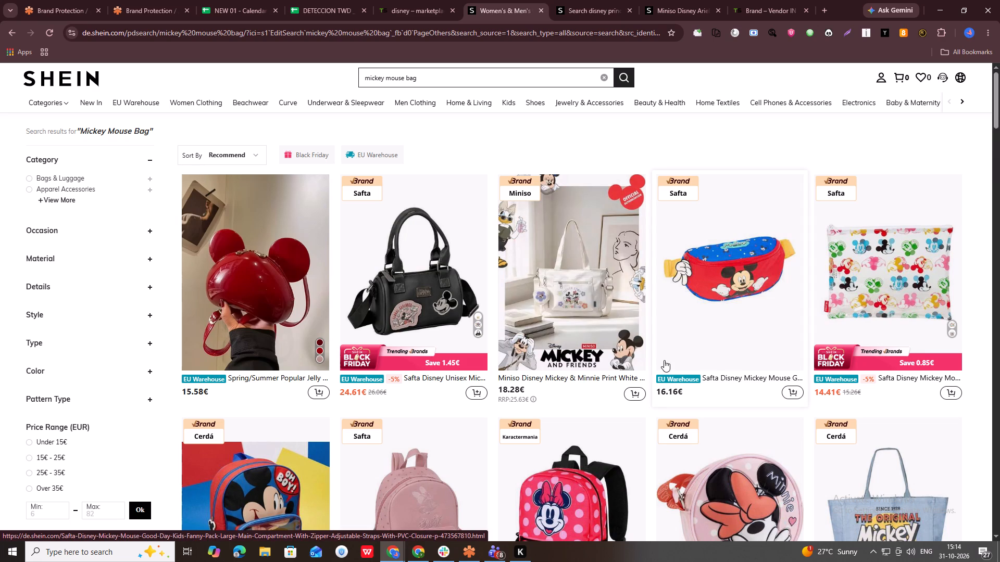
Look through the German SHEIN search results for Mickey Mouse bags.
scroll(592, 334, down, 7)
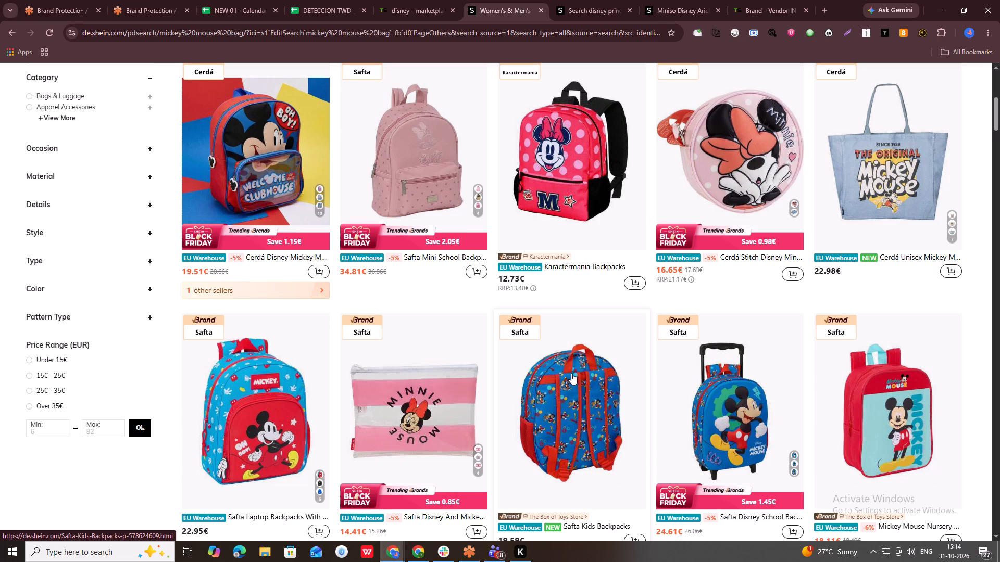
scroll(571, 373, up, 7)
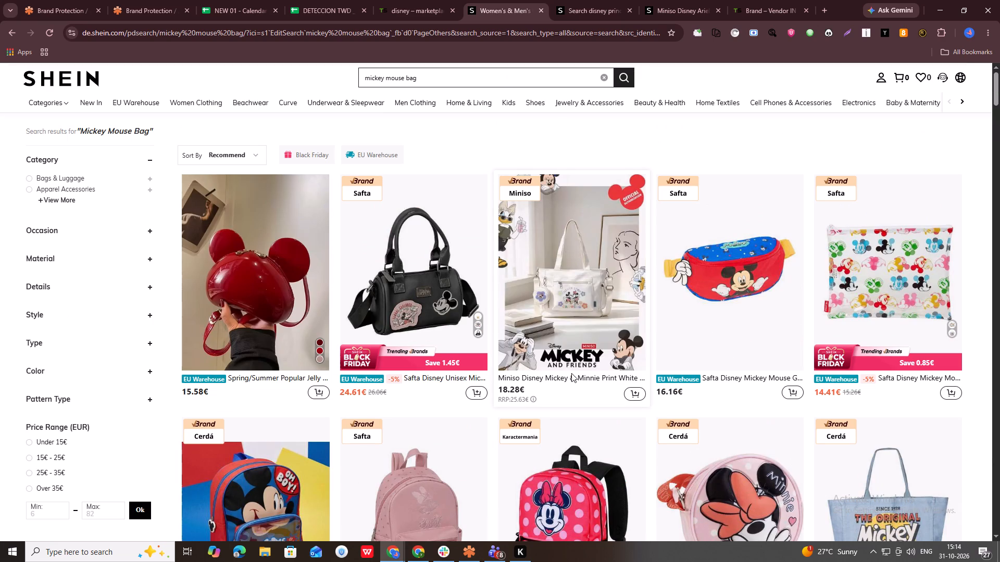
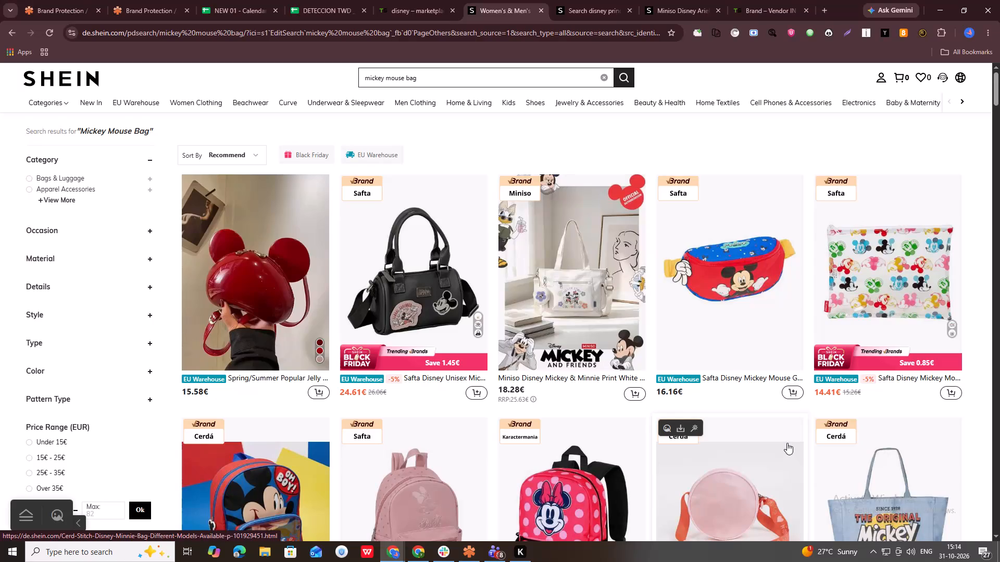
Look through the SHEIN "mickey mouse bag" search results for products relevant to detection.
scroll(589, 426, down, 7)
scroll(591, 428, up, 7)
click(734, 32)
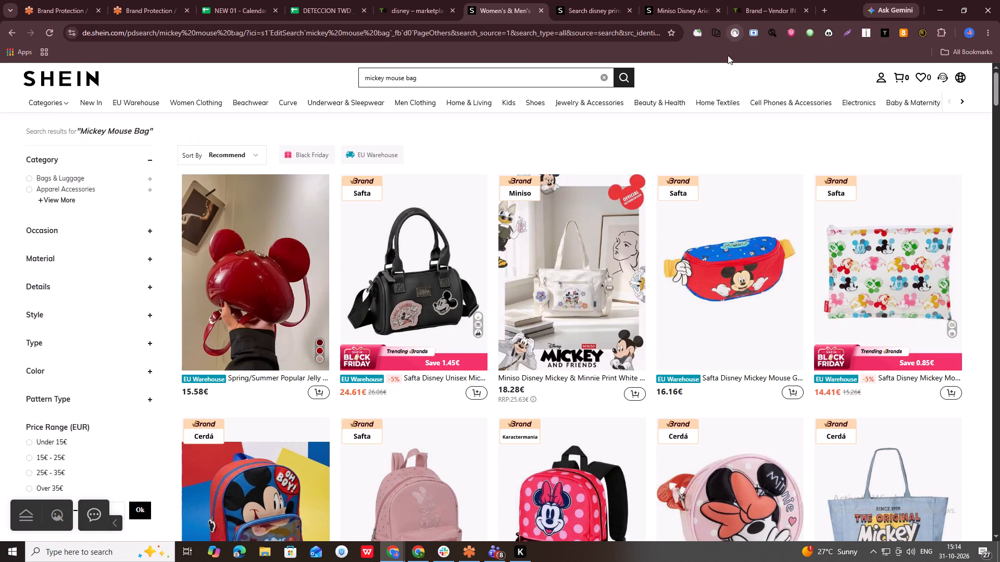
scroll(724, 213, down, 7)
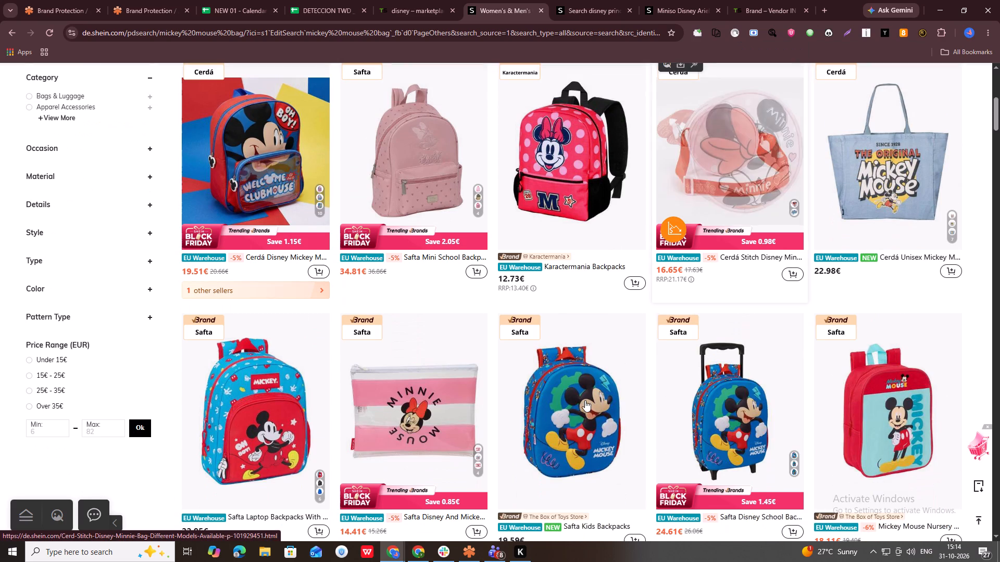
Switch to the RedPoints IPR Plugin window showing the task configuration.
click(469, 552)
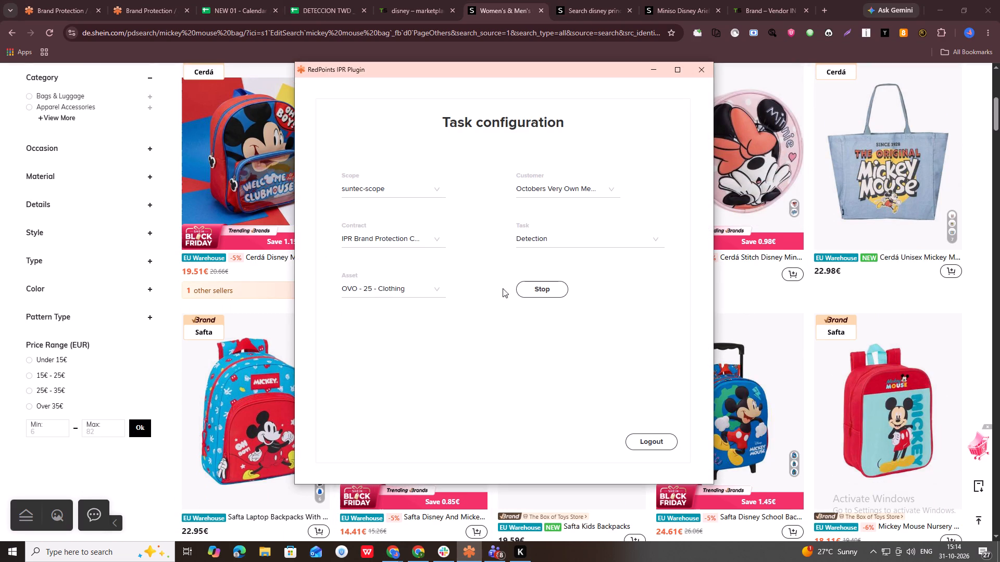
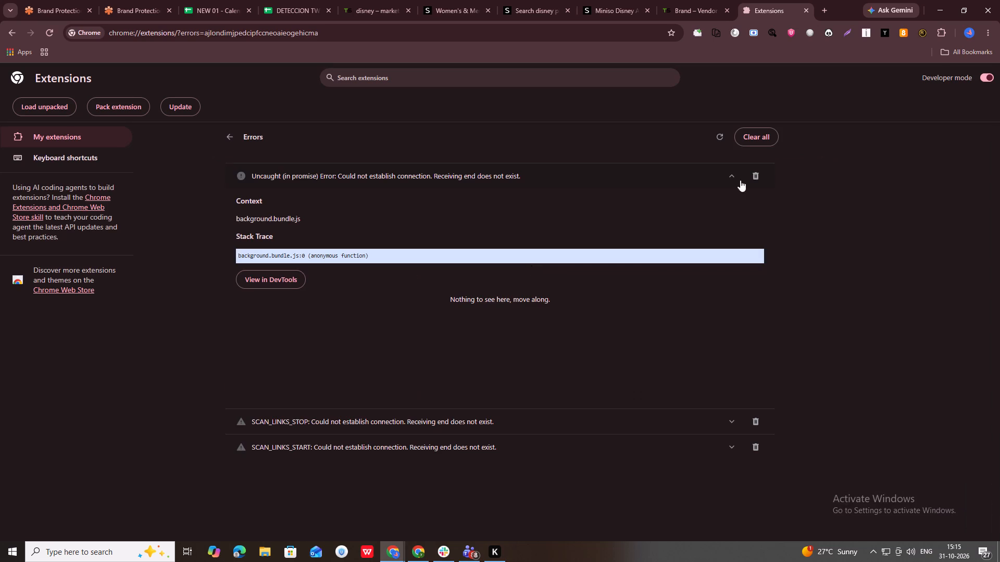
Clear all logged errors of the RedPoints IPR Plugin and reload the extension.
click(768, 138)
click(767, 137)
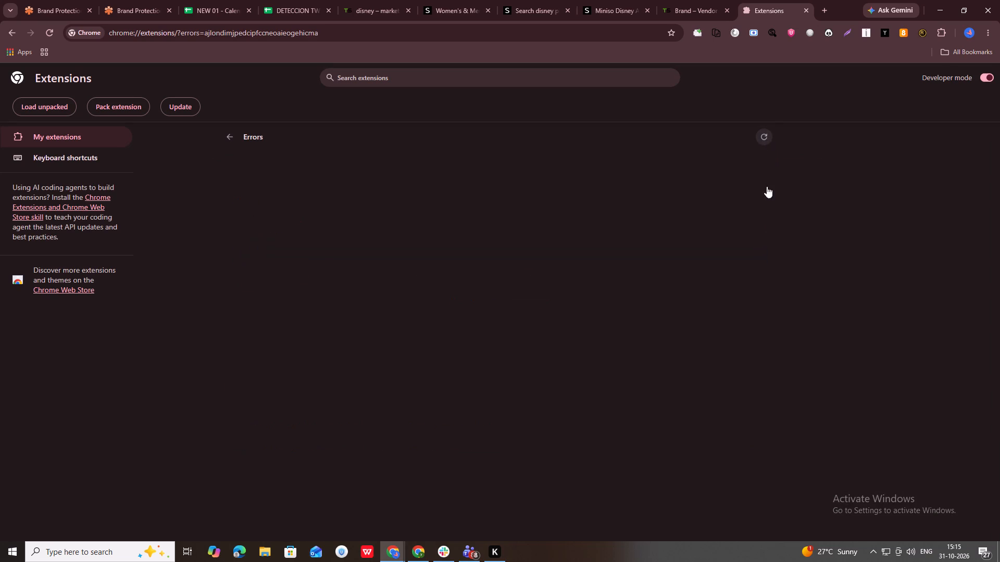
Open the RedPoints IPR Plugin configuration and apply it with suite IPR and environment production.
click(739, 37)
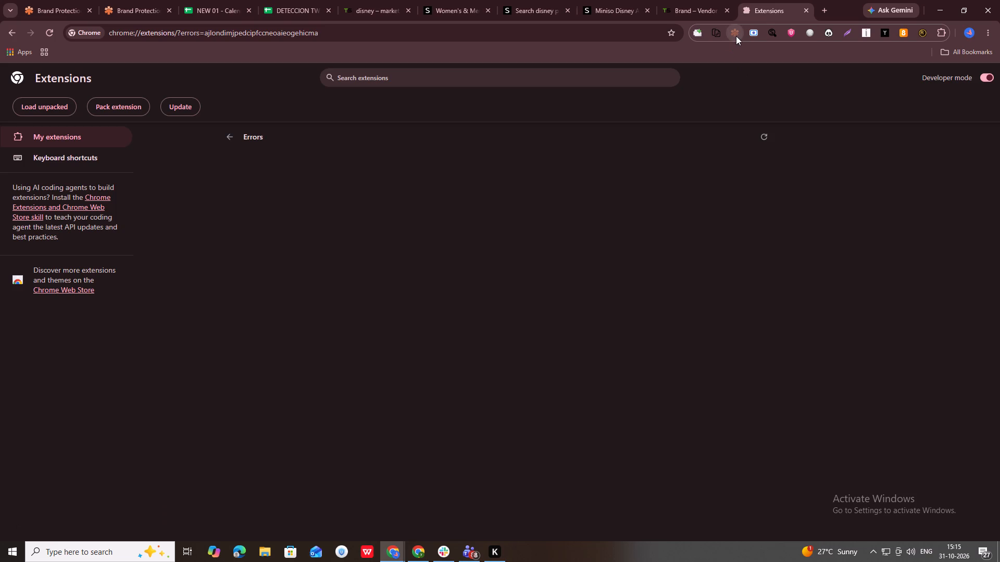
click(626, 190)
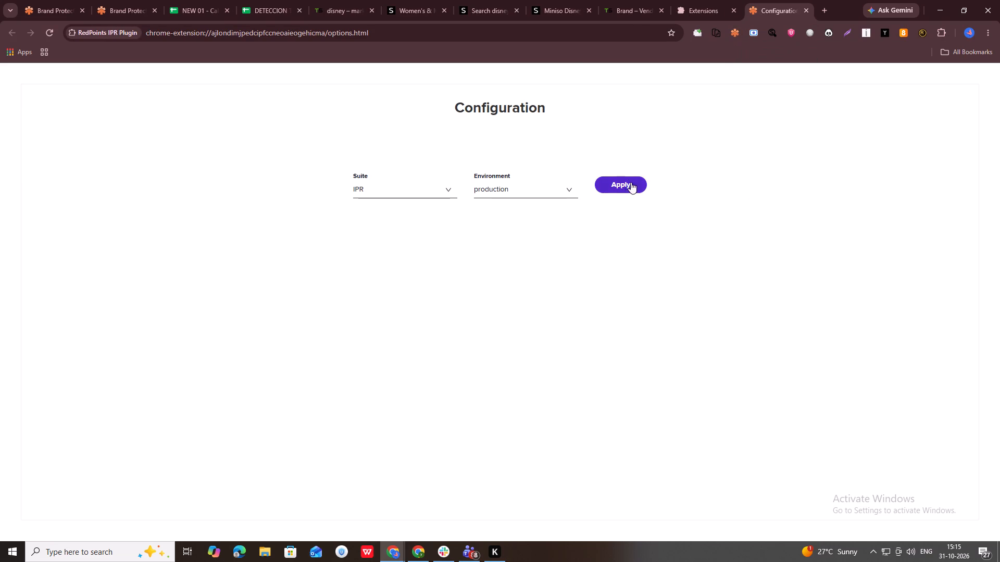
Open the RedPoints IPR Plugin task configuration window, reload it and minimize it.
click(734, 31)
drag(573, 70, 669, 72)
right_click(585, 226)
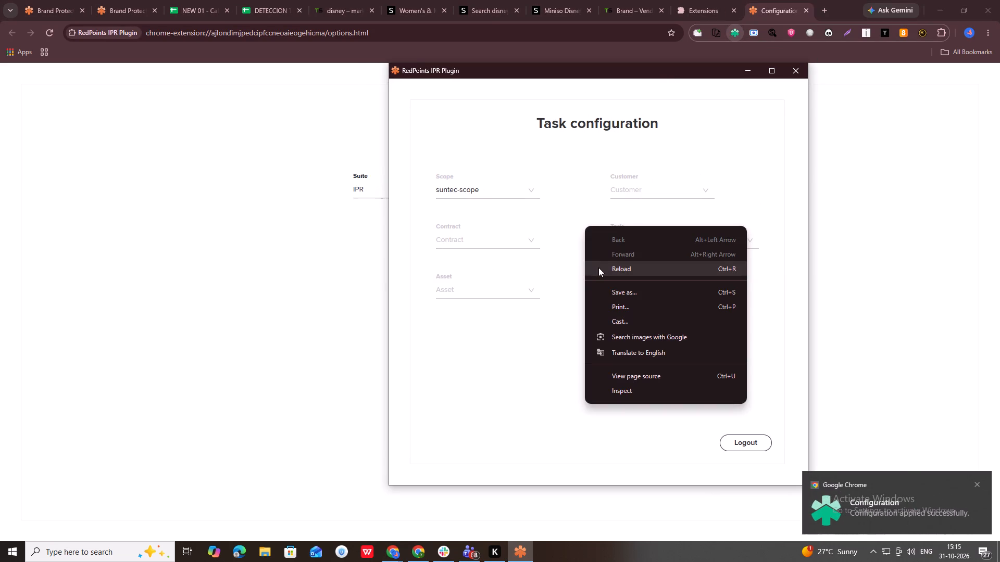
click(609, 266)
click(756, 72)
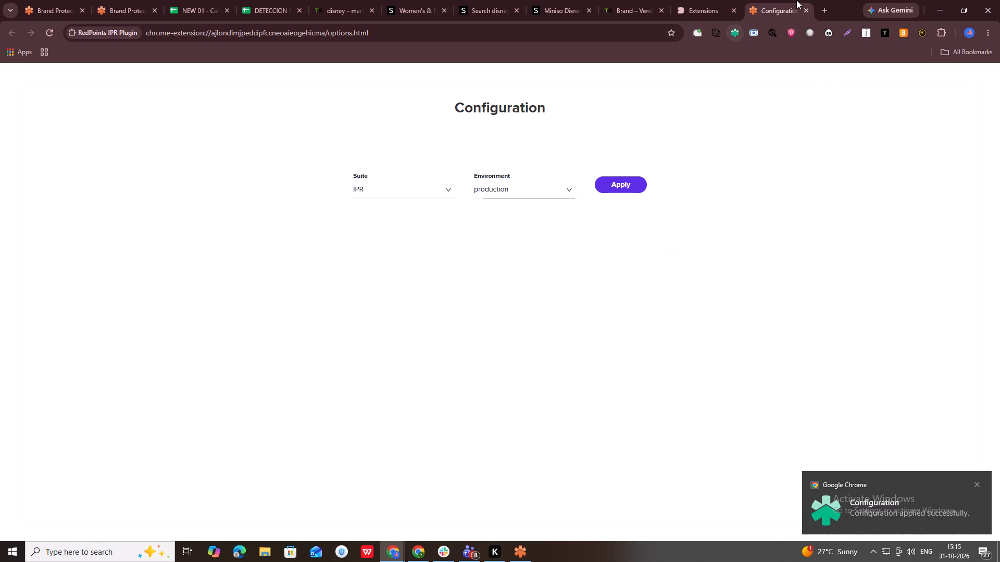
Close the plugin Configuration and Extensions pages and return to the start of the German SHEIN "mickey mouse bag" results.
middle_click(797, 0)
middle_click(777, 0)
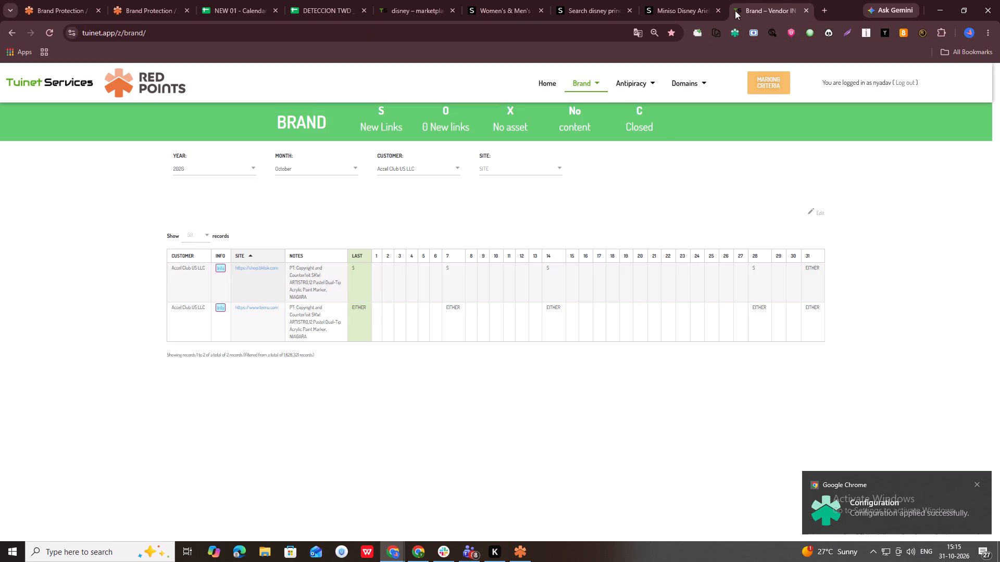
click(504, 0)
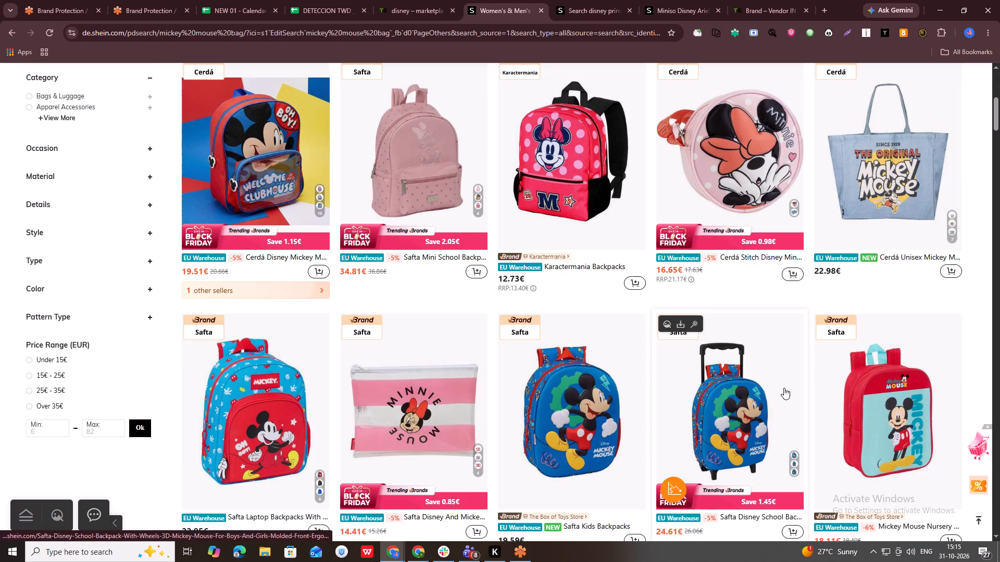
scroll(714, 400, up, 13)
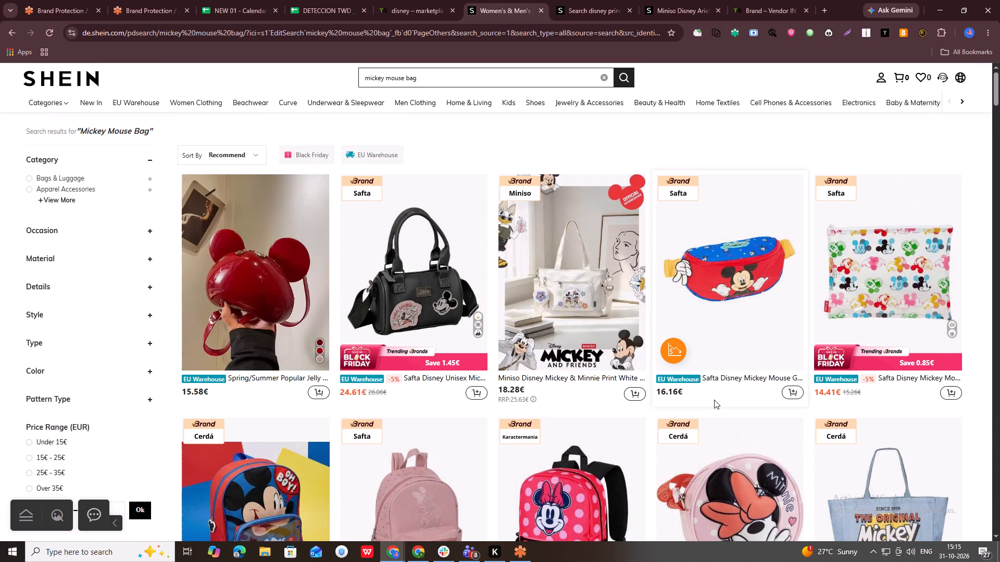
Search the UK SHEIN site for "mickey mouse bag" and browse the listed products.
click(577, 0)
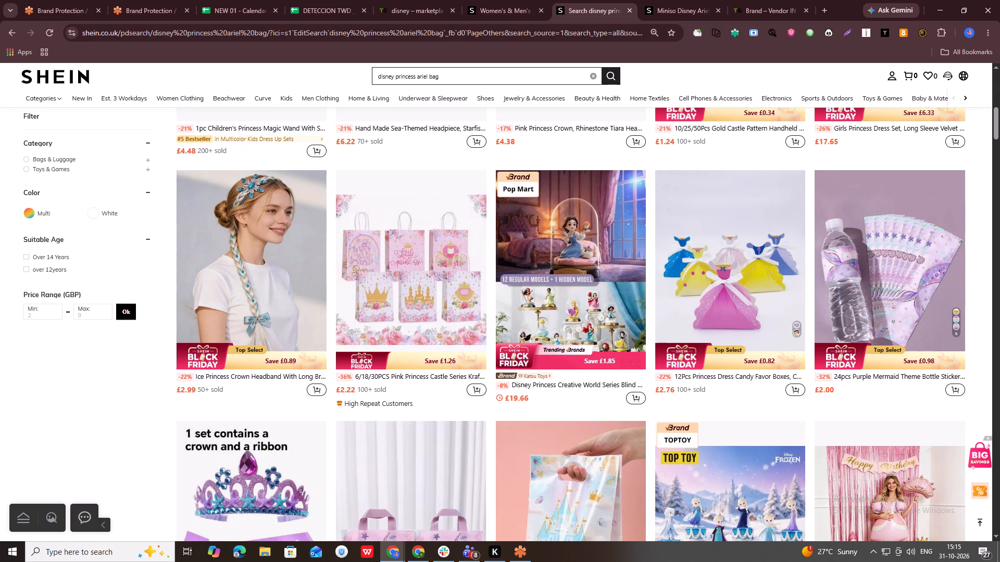
triple_click(420, 75)
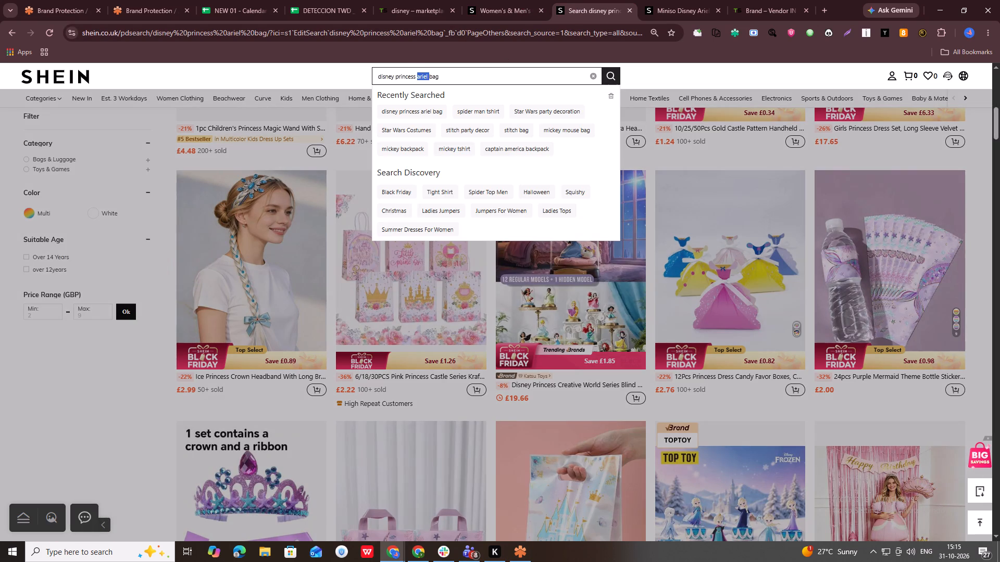
text(mickey)
key(space)
text(mouse)
key(space)
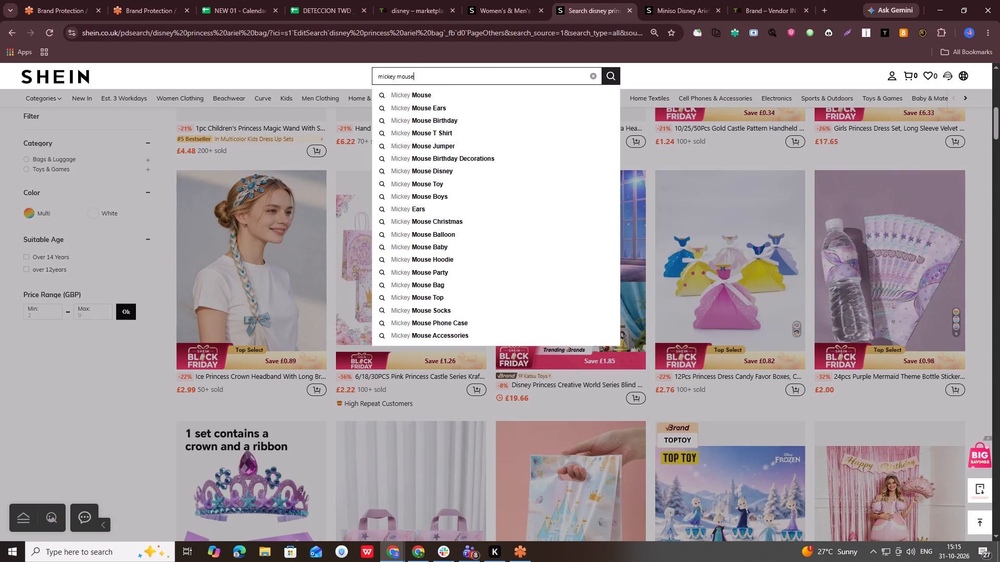
text(bag)
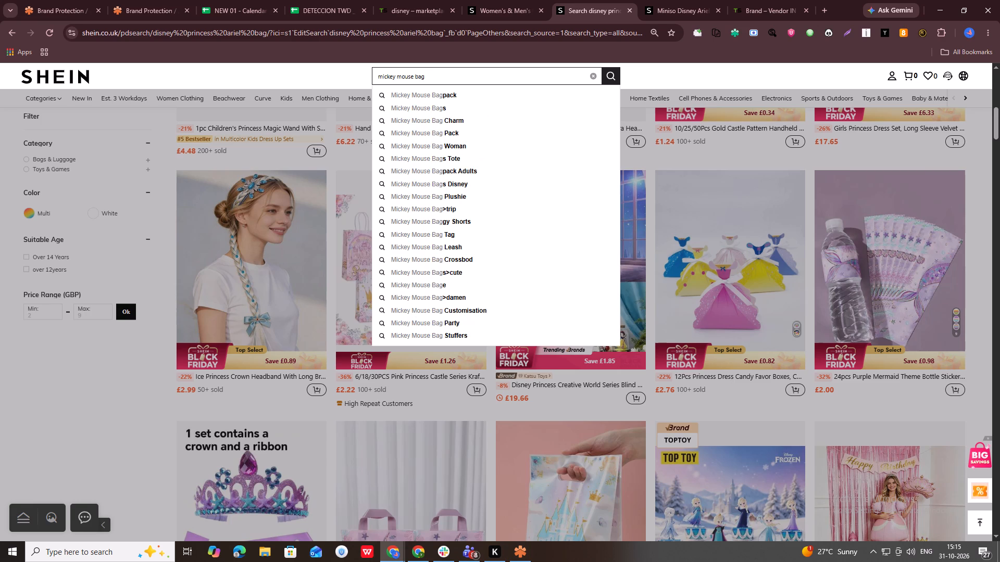
key(Return)
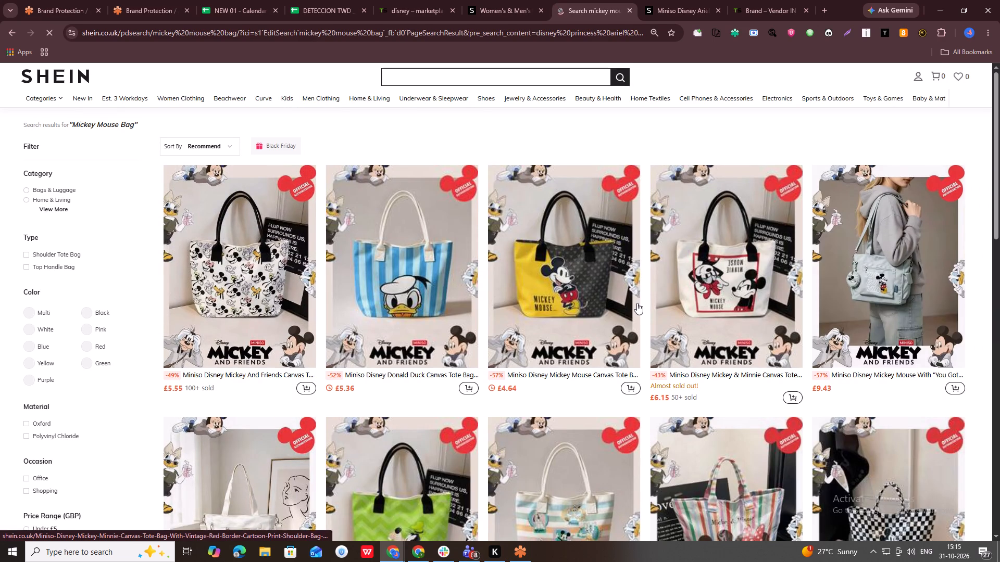
scroll(637, 304, down, 6)
scroll(651, 336, up, 14)
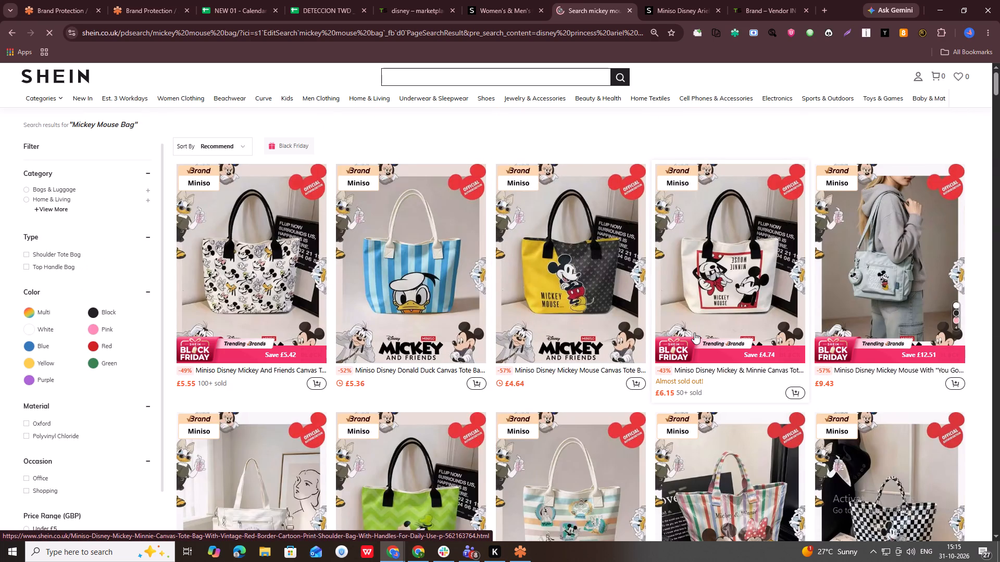
scroll(282, 462, down, 6)
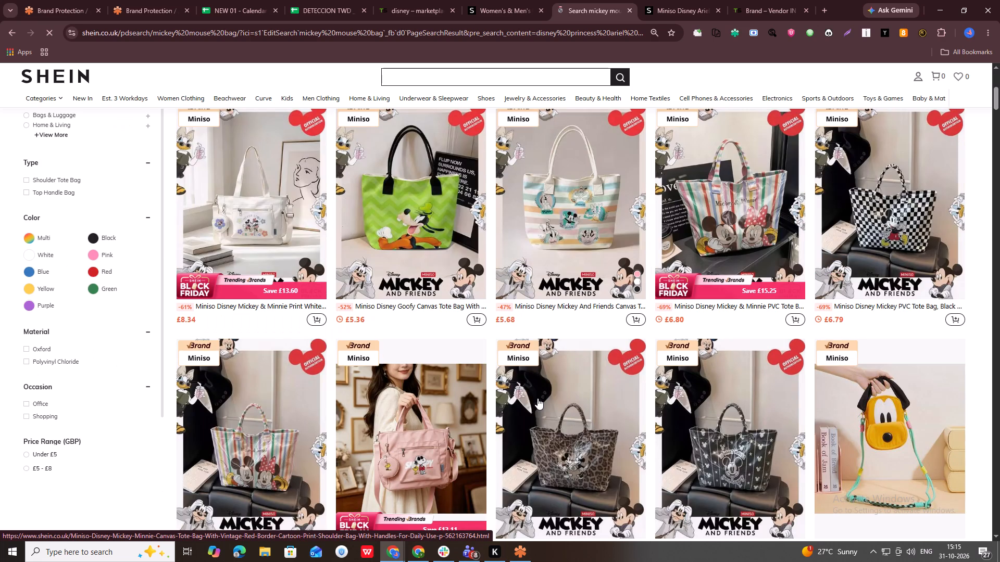
scroll(537, 398, up, 18)
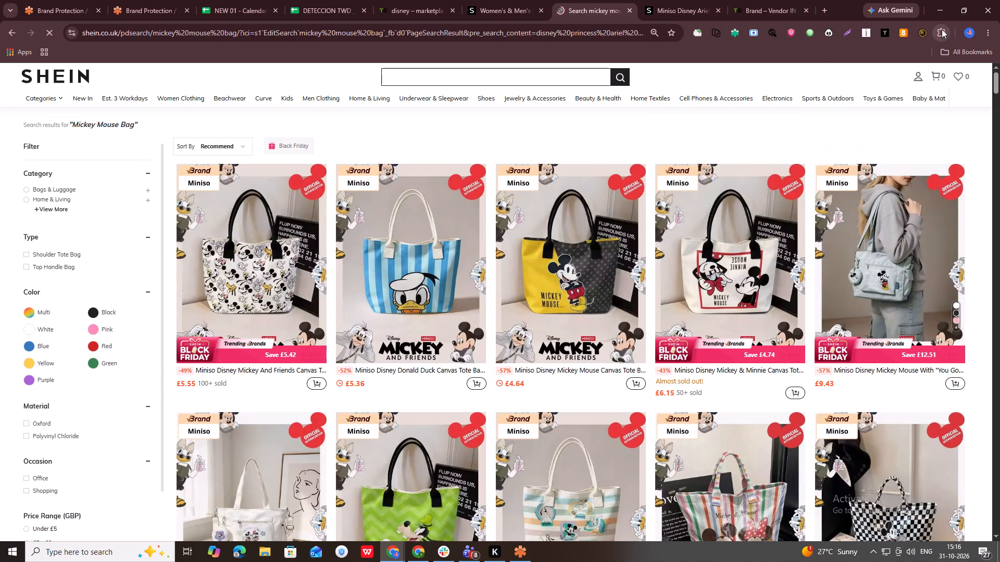
Open the RedPoints IPR Plugin's error log in the extensions manager, clear all errors and reload the extension.
click(942, 29)
click(867, 308)
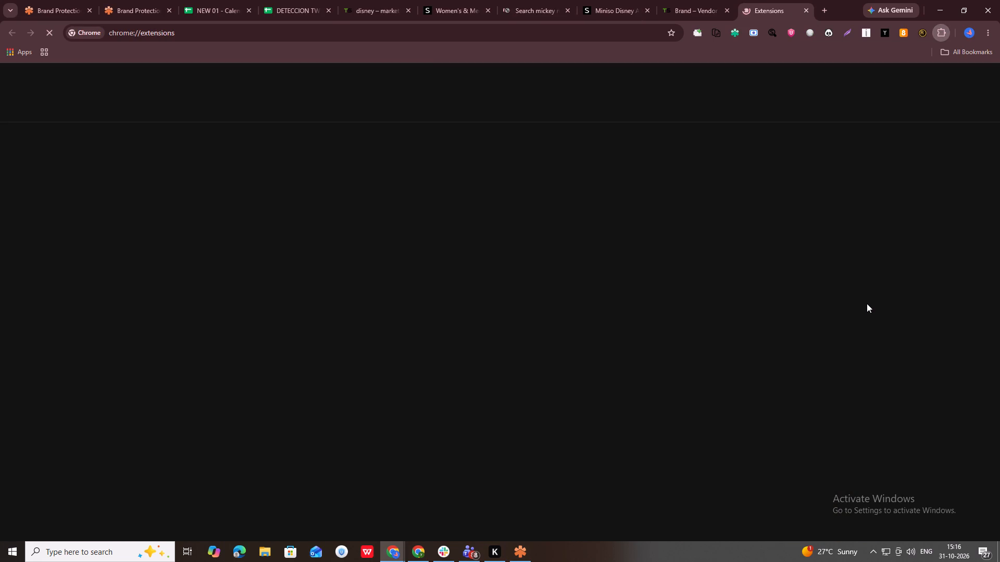
click(532, 270)
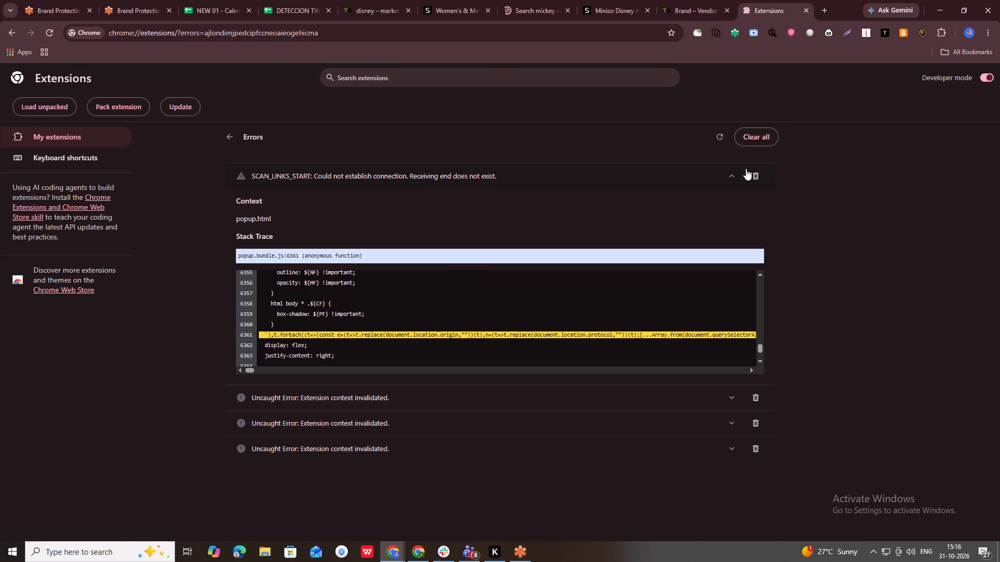
click(751, 135)
click(762, 137)
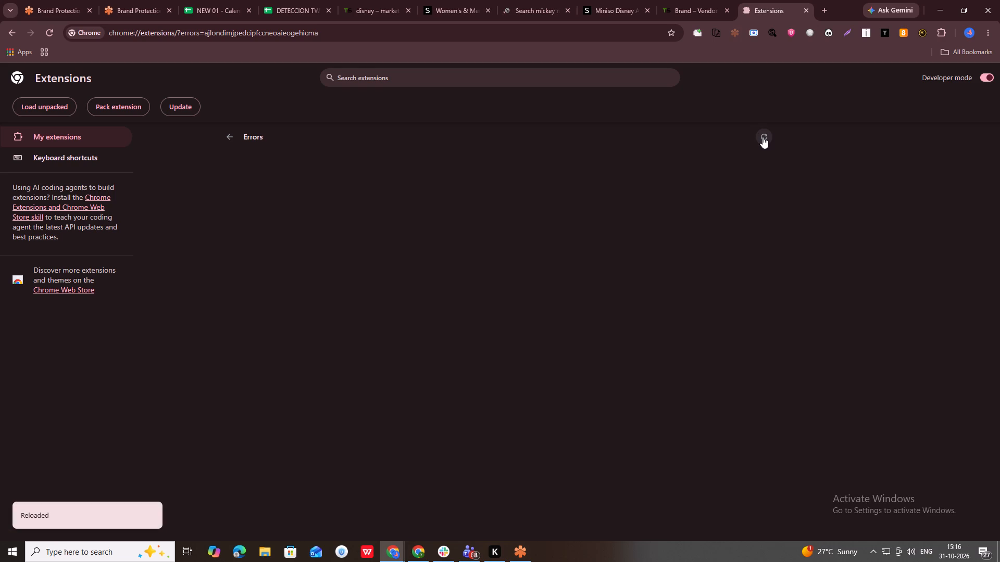
triple_click(762, 137)
triple_click(762, 137)
Go back to the list of all extensions and reload the RedPoints IPR Plugin repeatedly from there.
click(232, 141)
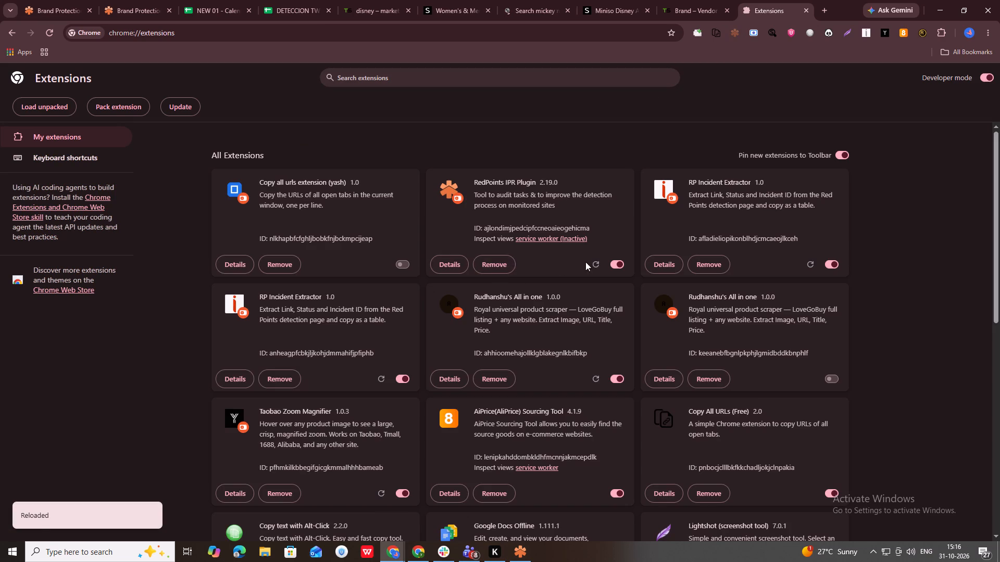
triple_click(597, 265)
triple_click(597, 265)
triple_click(597, 265)
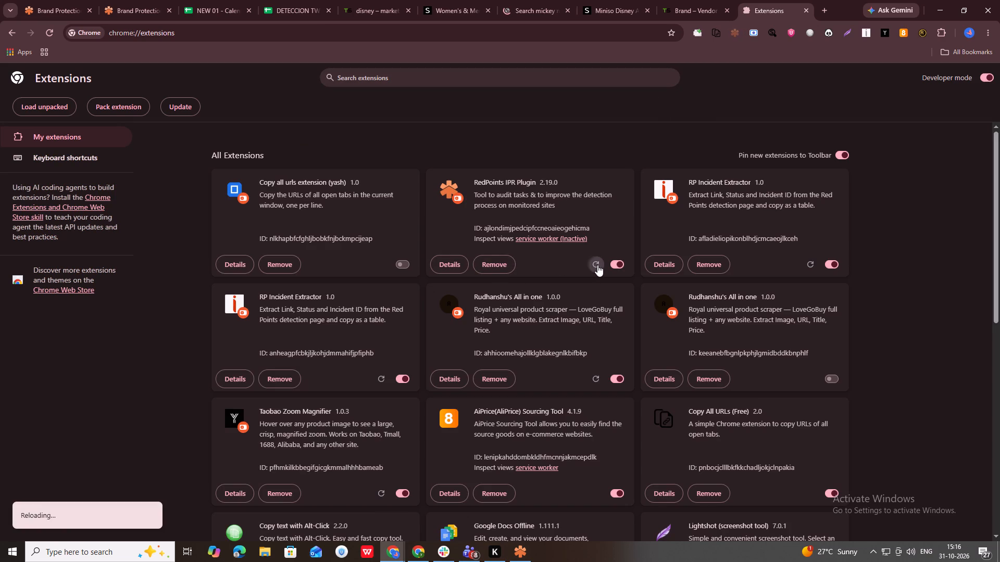
double_click(597, 265)
Apply the RedPoints IPR Plugin configuration with suite IPR and environment production, and launch the plugin window.
click(736, 35)
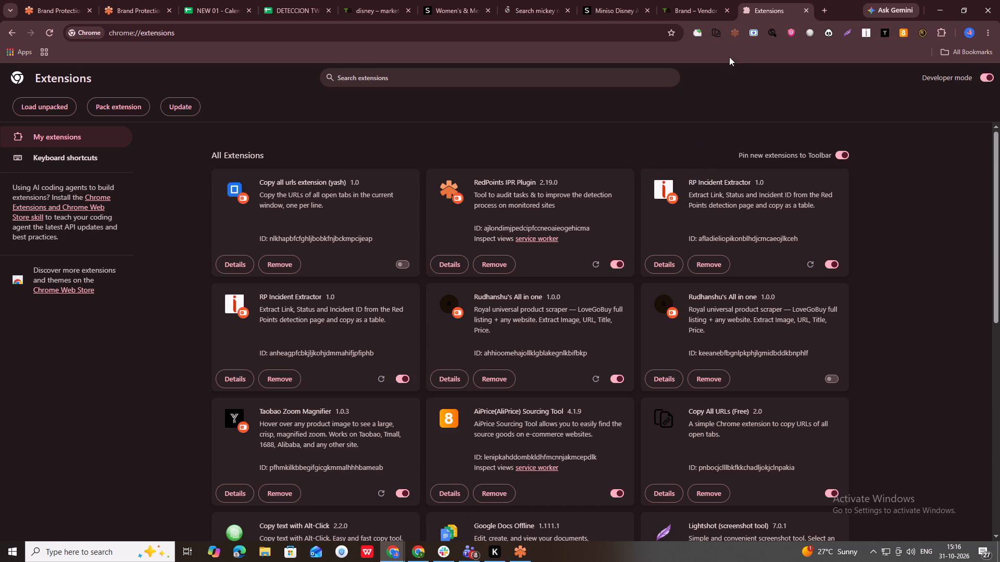
click(737, 32)
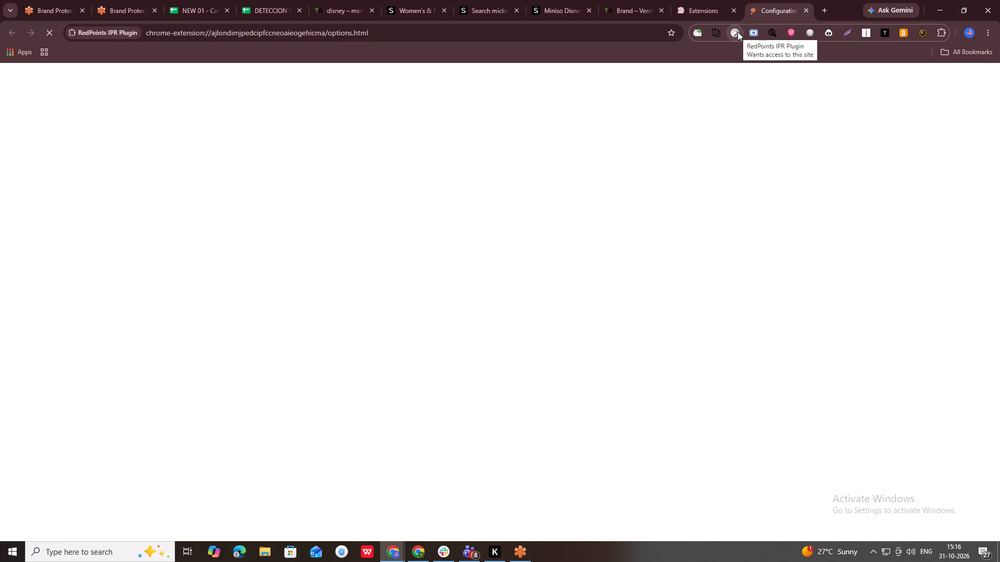
click(606, 186)
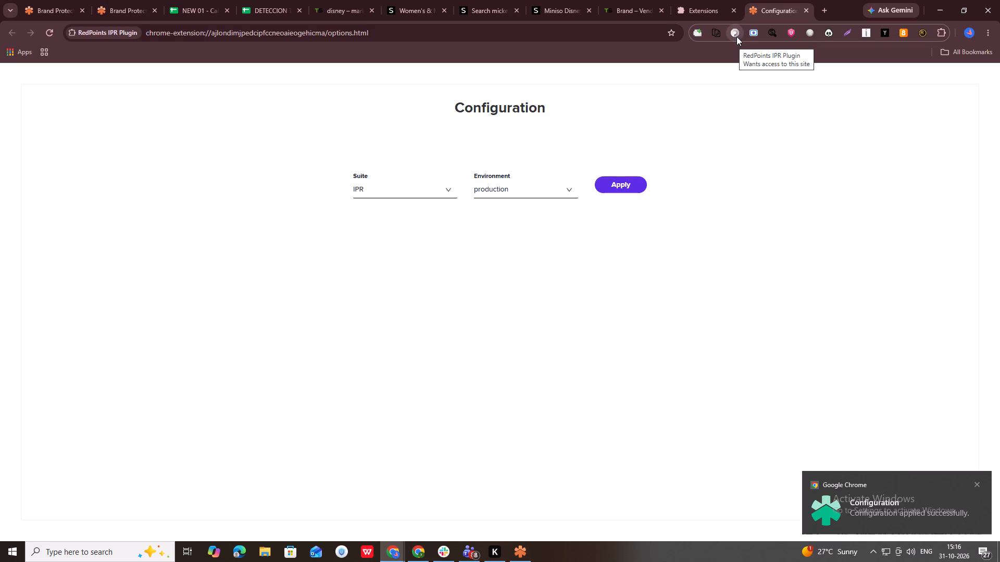
click(612, 187)
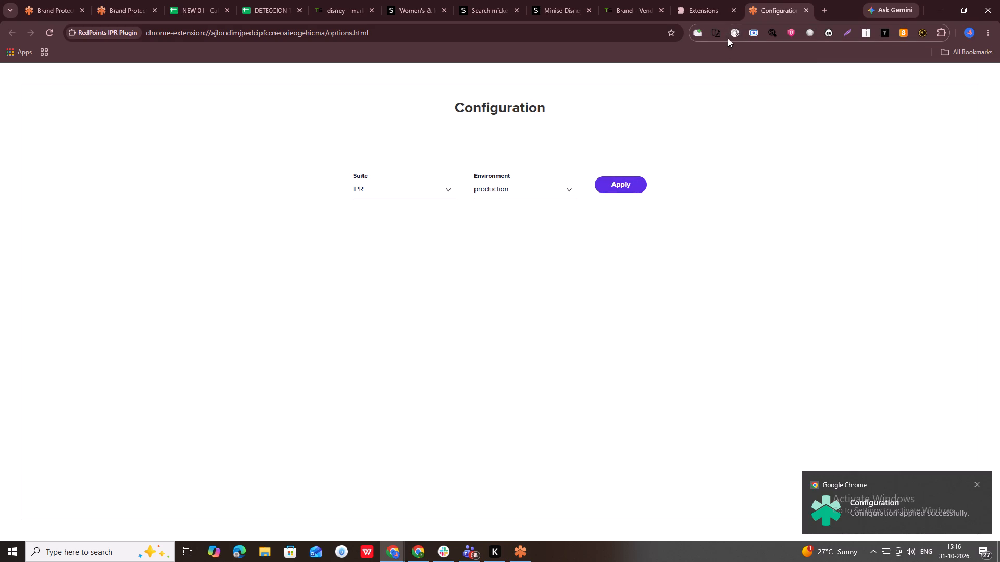
click(734, 31)
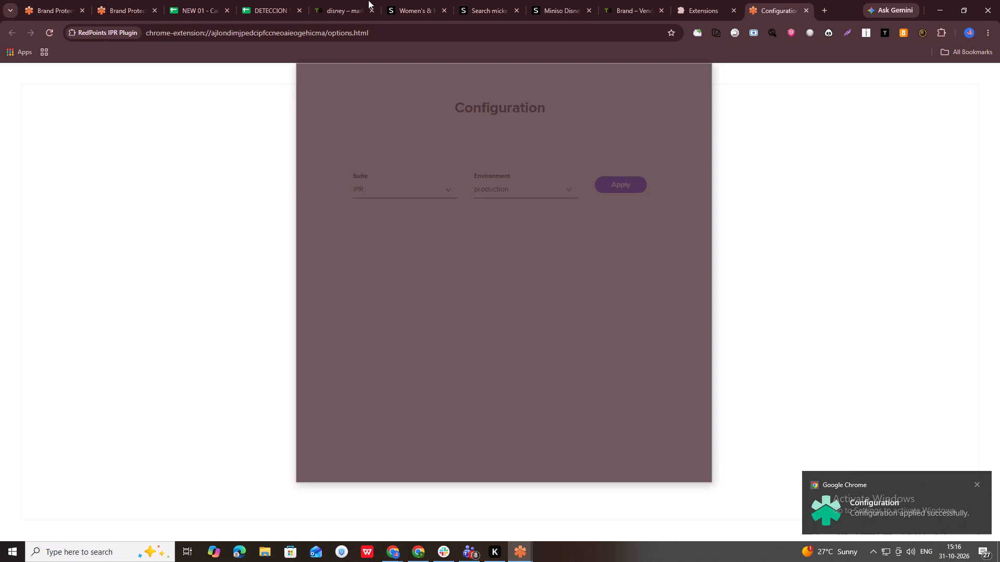
Return to the German SHEIN "mickey mouse bag" results and close the plugin Configuration page.
click(406, 0)
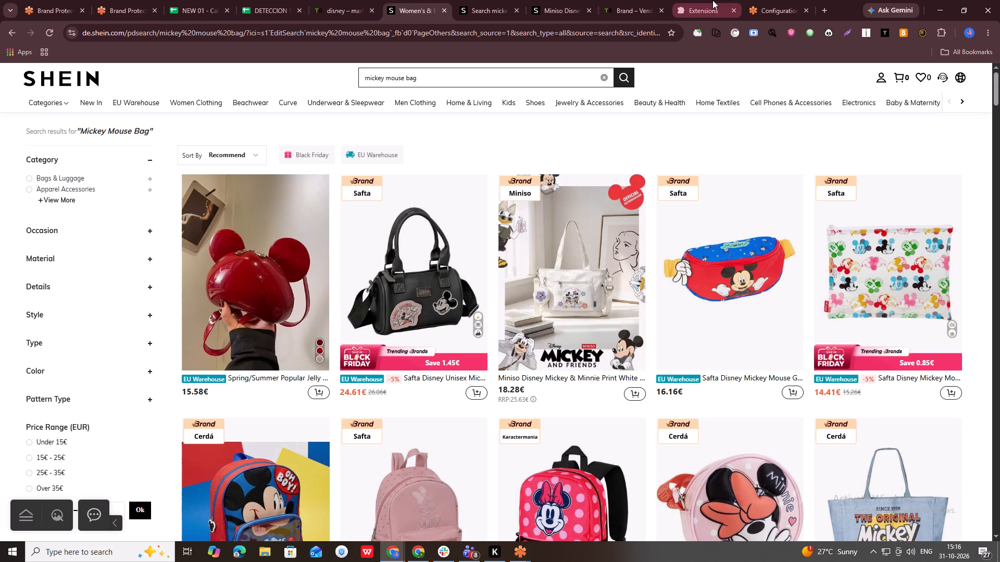
middle_click(766, 0)
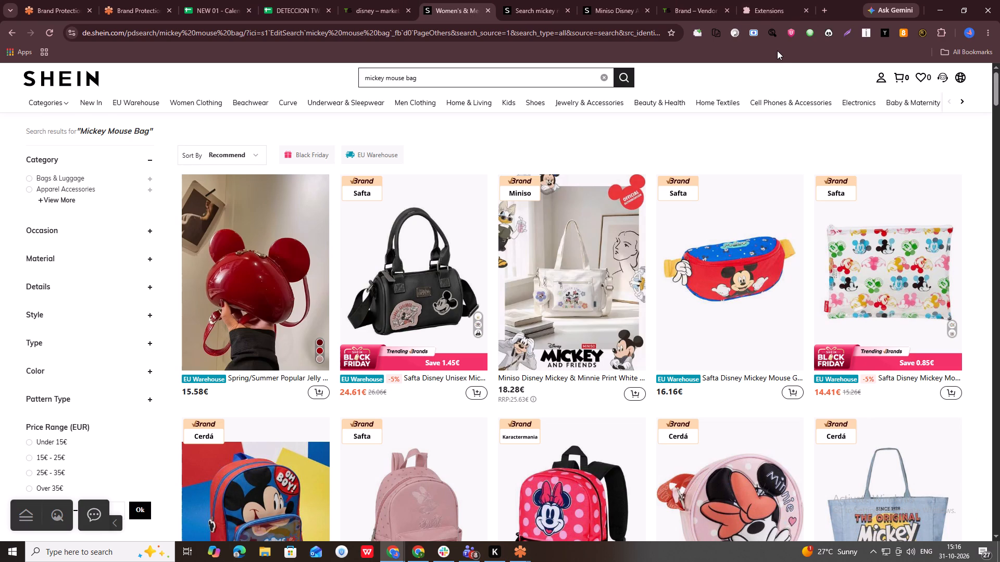
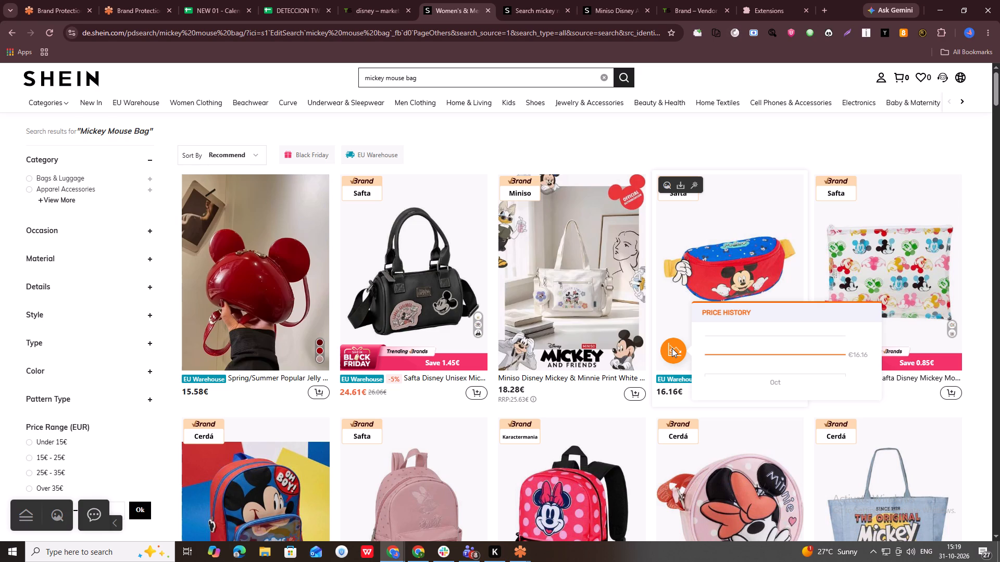
Switch to the extensions manager, launch the RedPoints IPR Plugin window and minimise it.
click(750, 0)
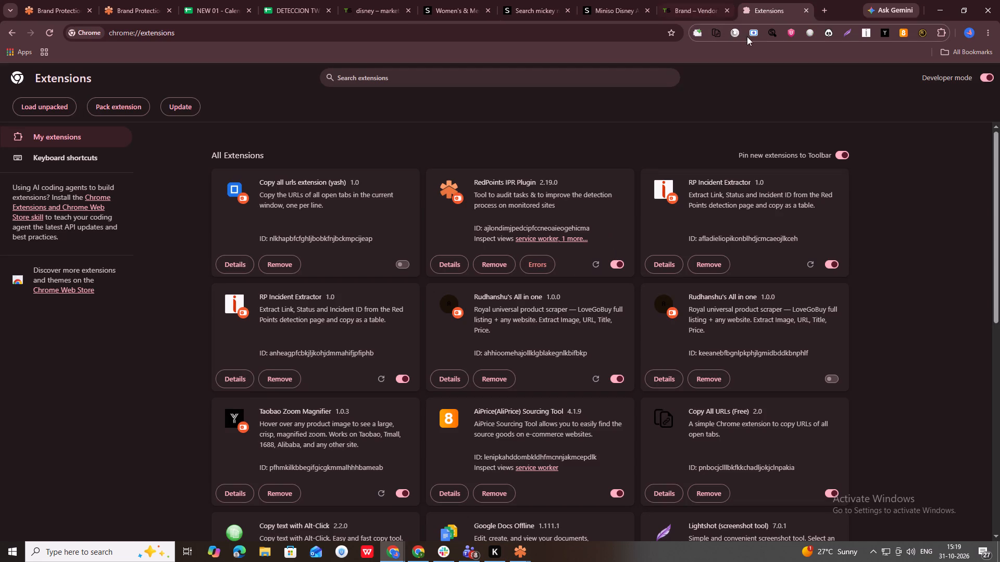
click(733, 33)
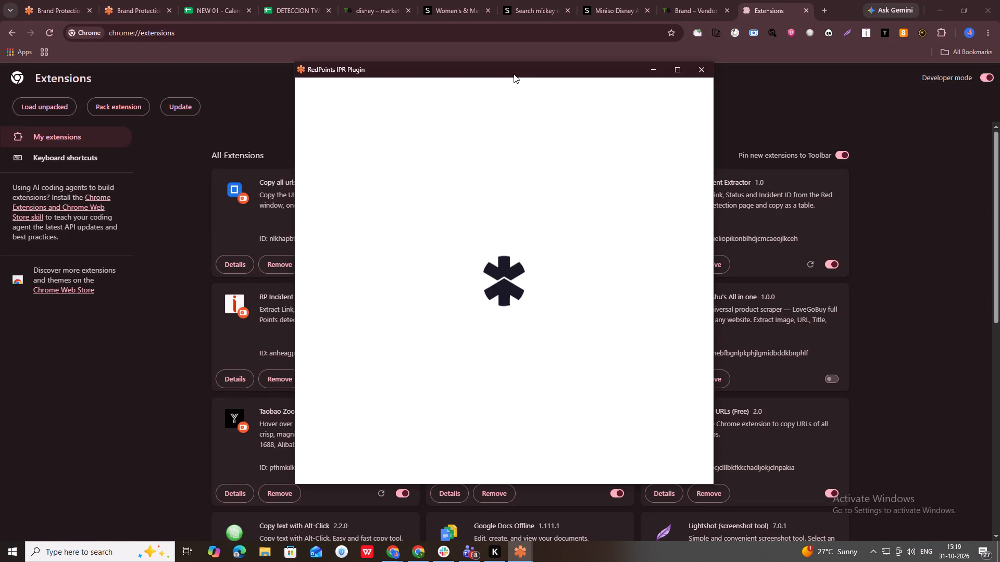
drag(514, 72, 524, 82)
click(546, 299)
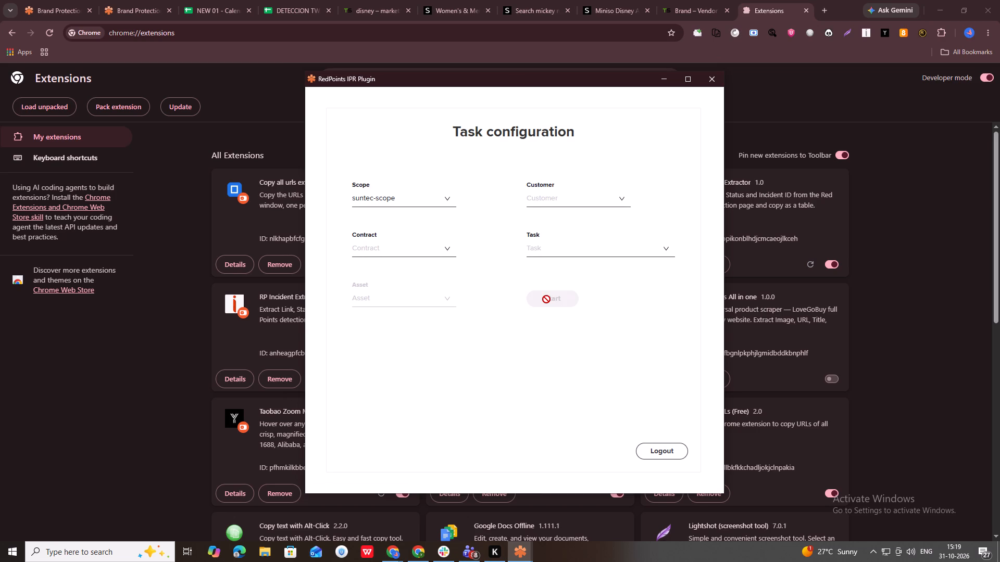
click(663, 75)
Open the RedPoints IPR Plugin's error log, delete each listed error individually and reload the extension.
click(530, 266)
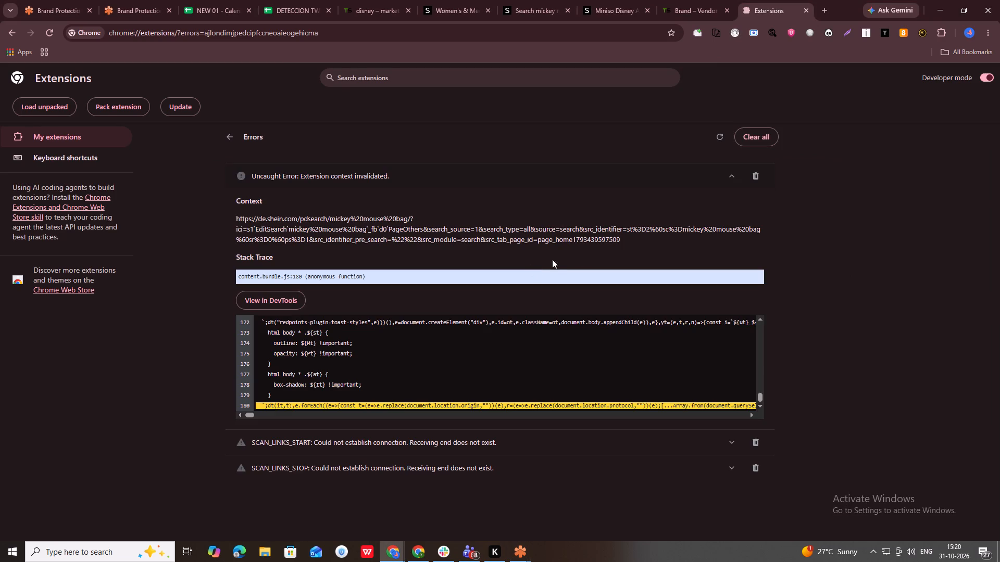
click(757, 174)
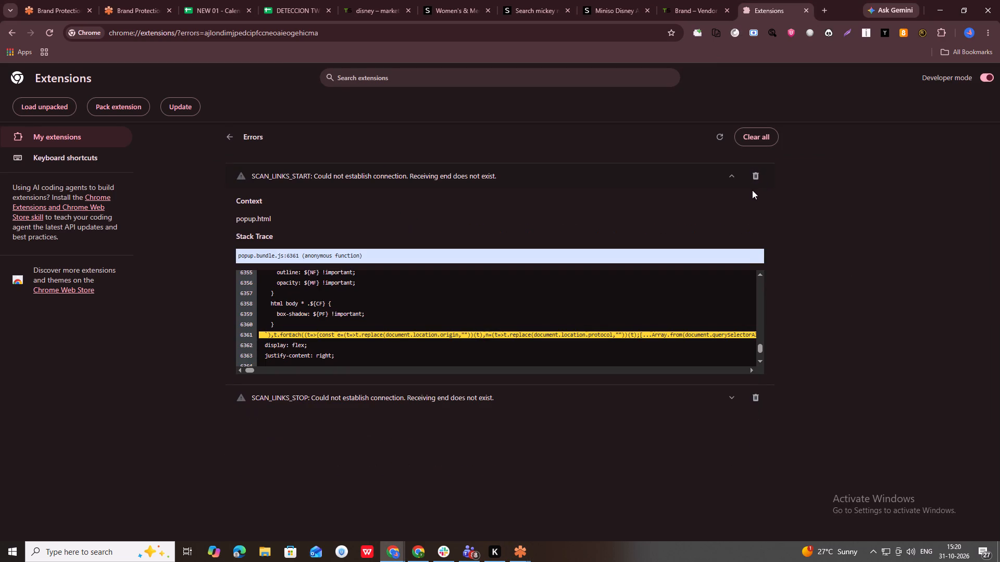
click(756, 172)
click(756, 172)
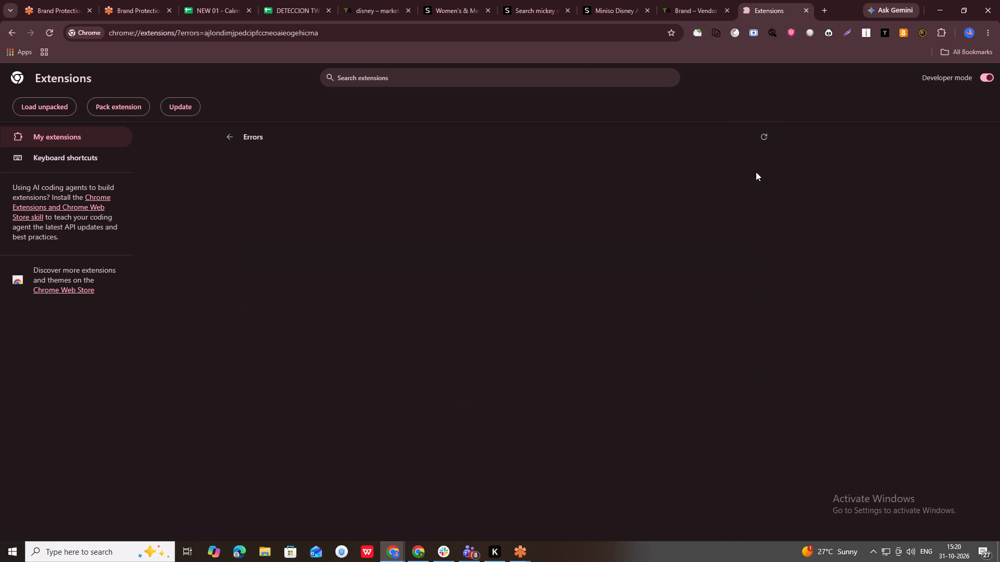
click(761, 140)
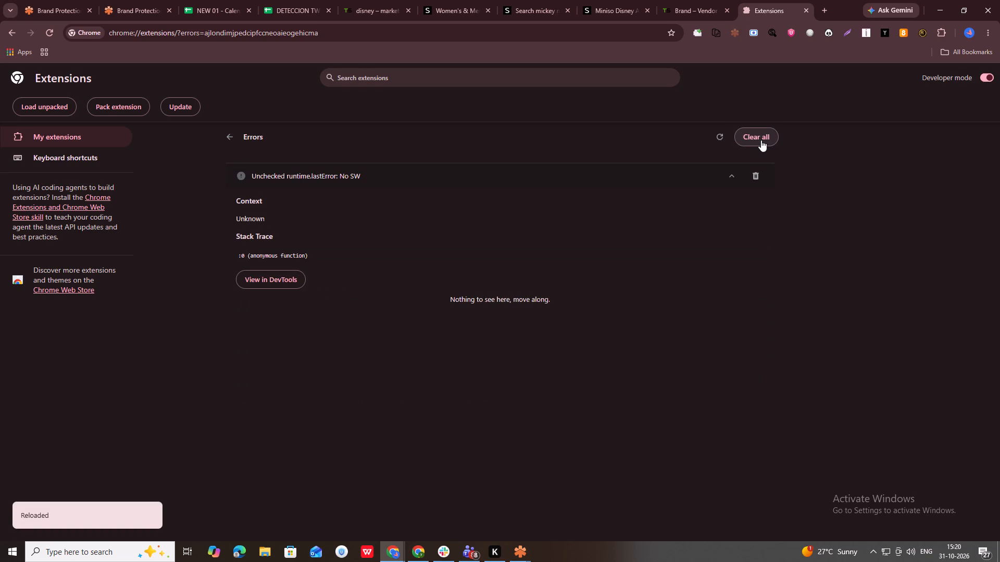
Try to clear the "Unchecked runtime.lastError: No SW" error from the plugin's log and reload the extension again.
click(761, 140)
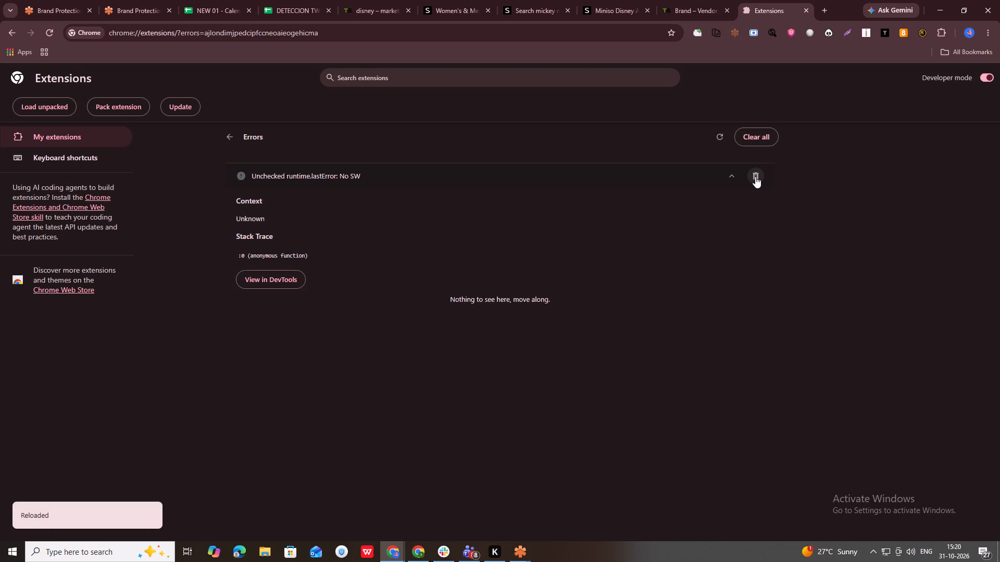
click(755, 176)
click(755, 178)
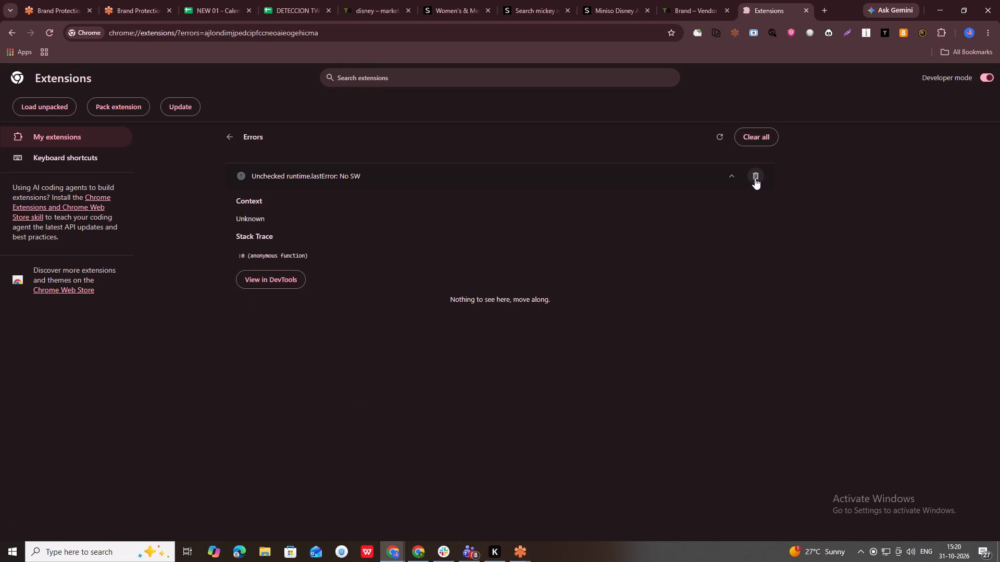
click(761, 147)
click(761, 139)
triple_click(757, 136)
triple_click(721, 135)
Open the RedPoints IPR Plugin configuration and apply it with suite IPR and environment production.
click(735, 25)
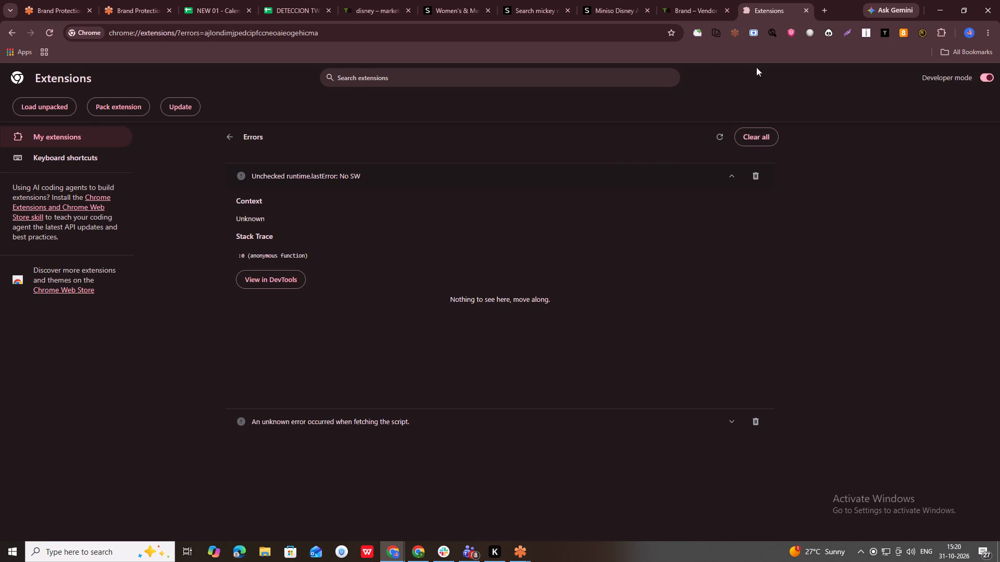
click(734, 33)
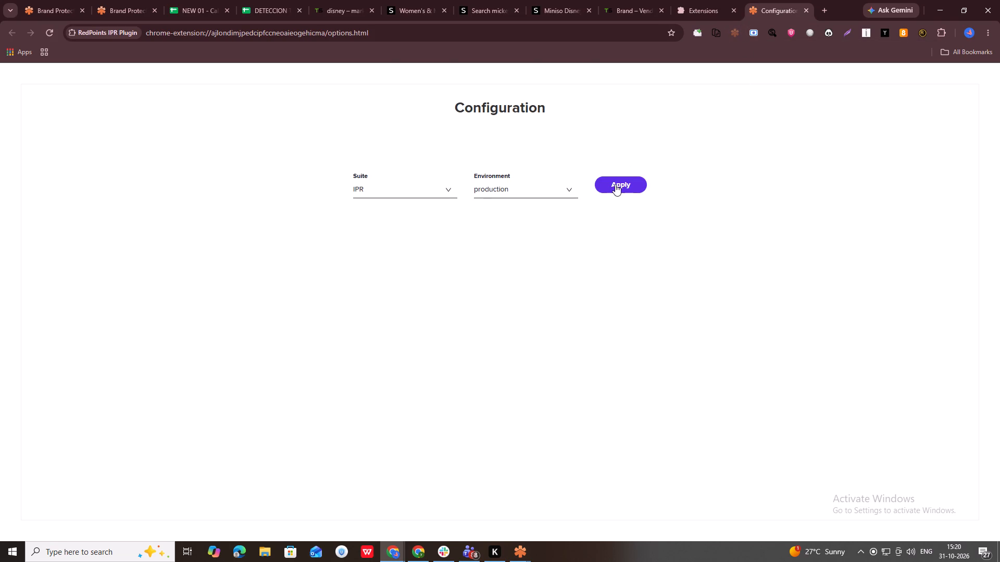
click(615, 184)
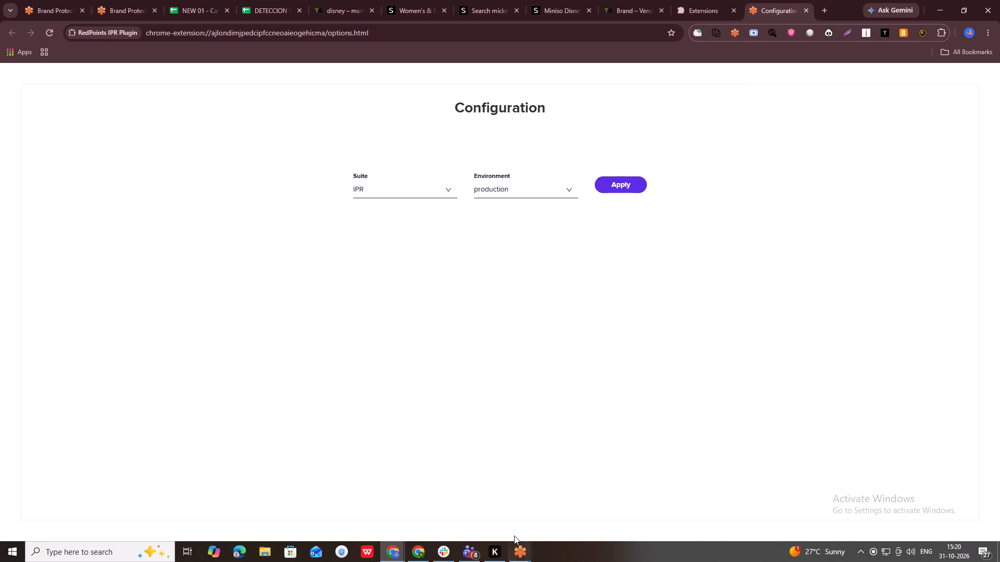
Bring up the leftover plugin windows from before the reload and close them.
click(517, 550)
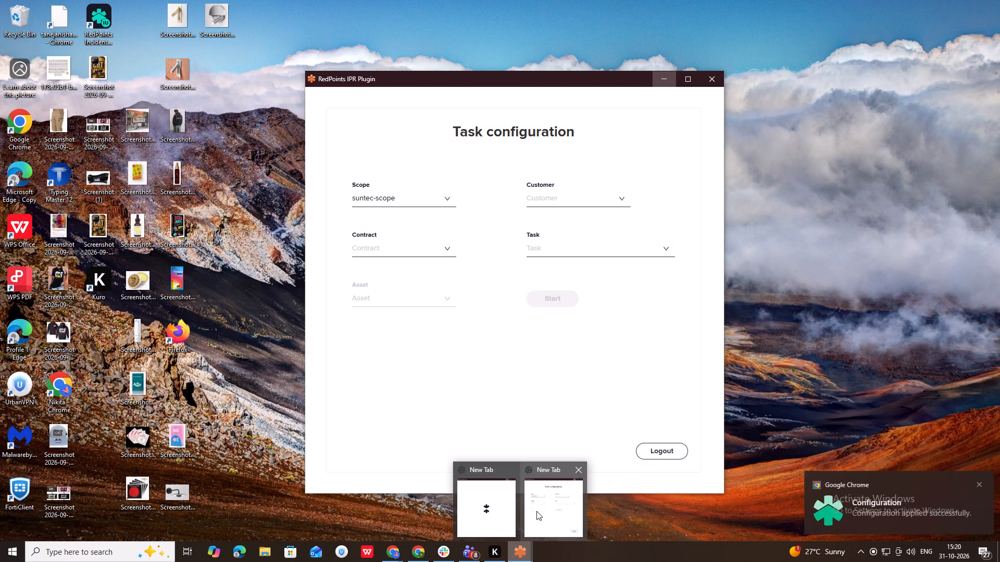
click(536, 511)
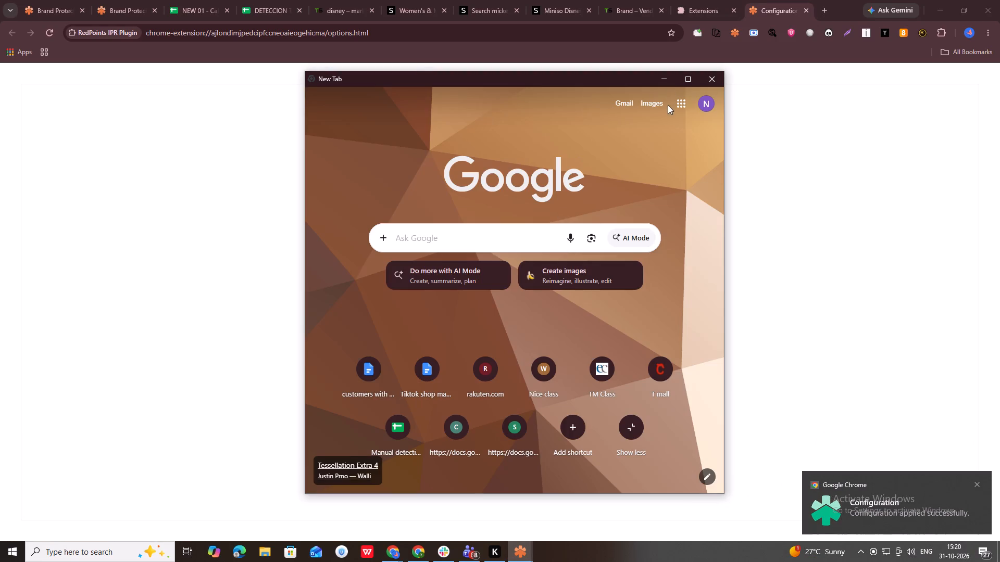
click(711, 74)
click(515, 549)
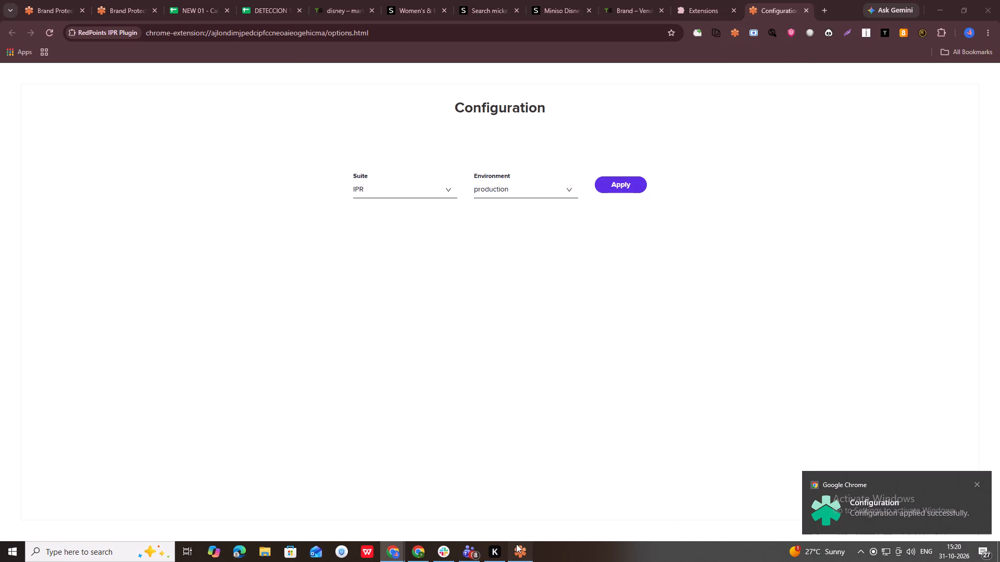
click(794, 73)
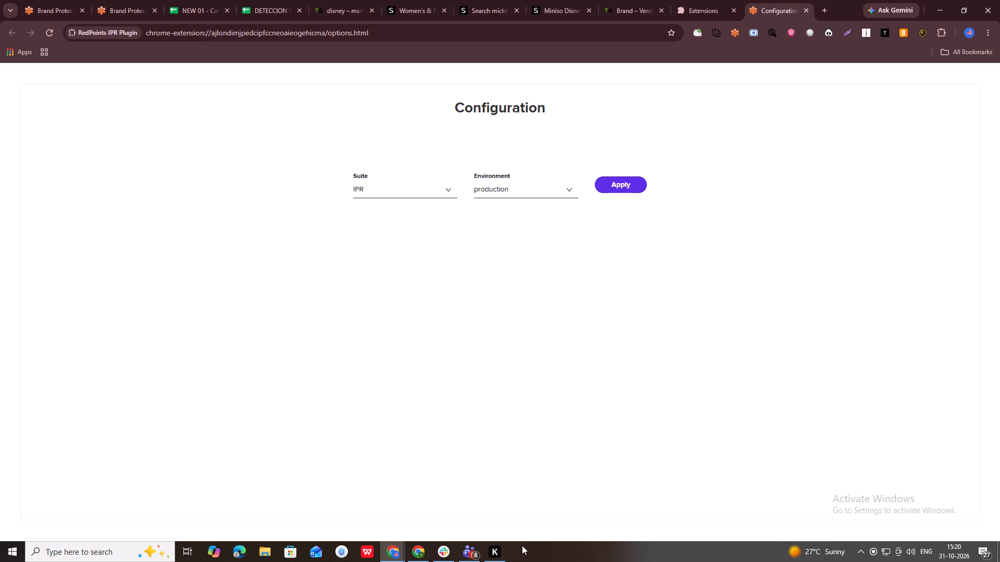
Launch a fresh RedPoints IPR Plugin window and choose The Walt Disney as the task's customer.
click(735, 31)
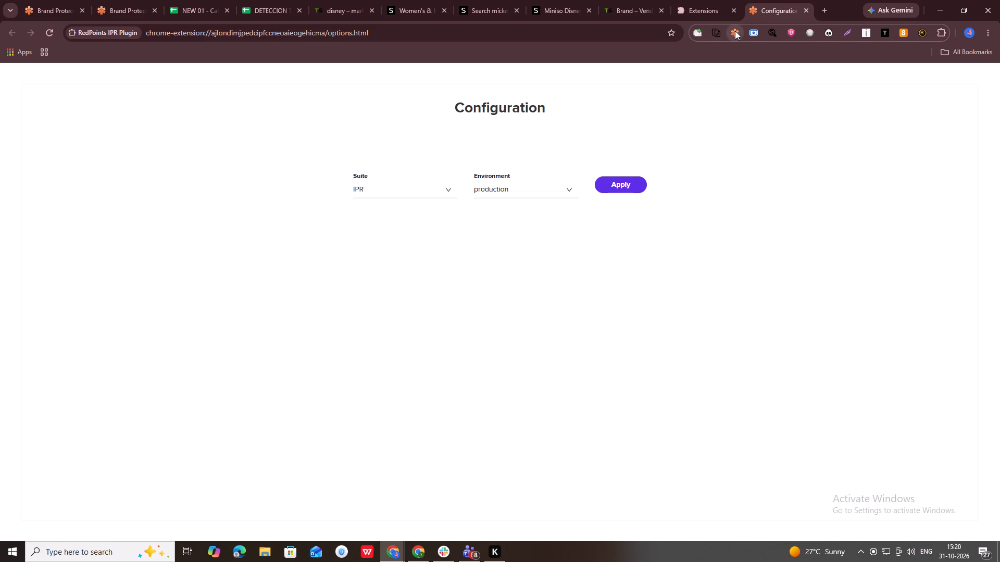
drag(548, 65, 510, 102)
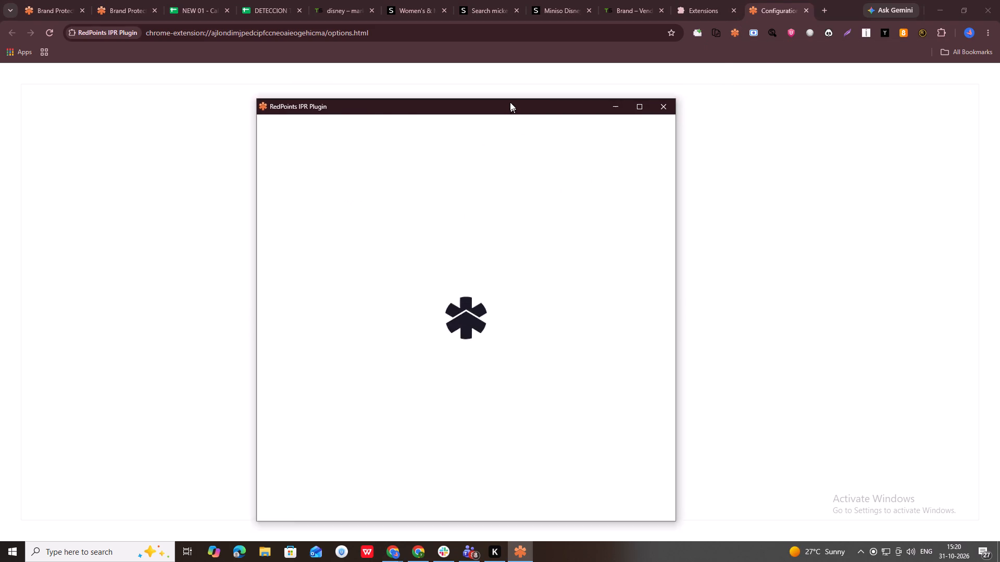
drag(510, 102, 598, 70)
click(604, 193)
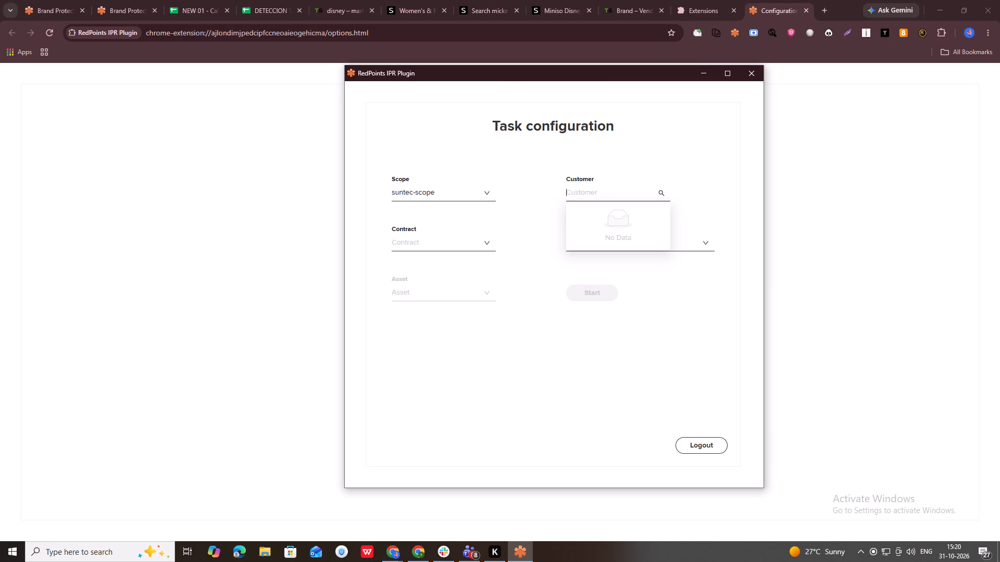
text(walt)
key(space)
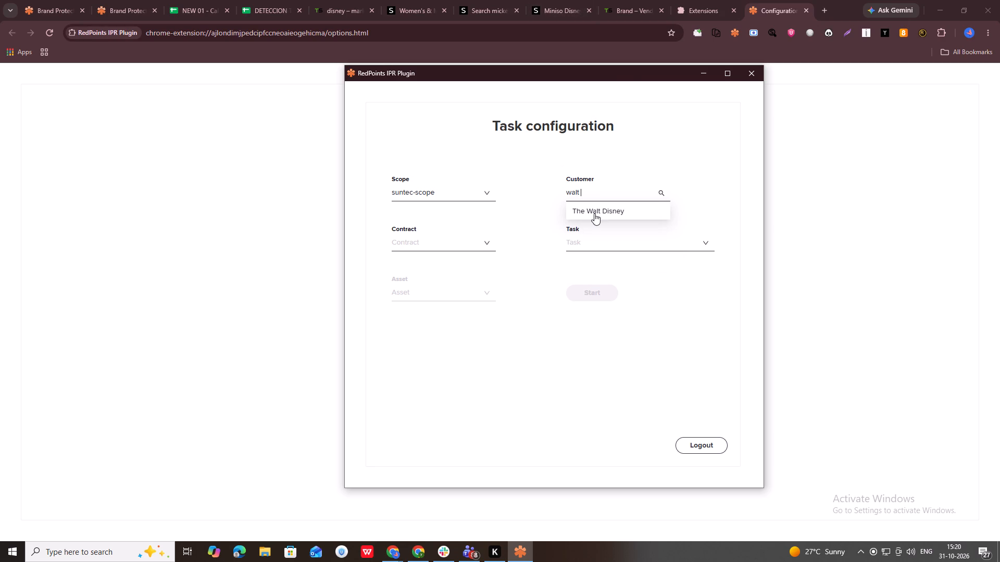
click(594, 213)
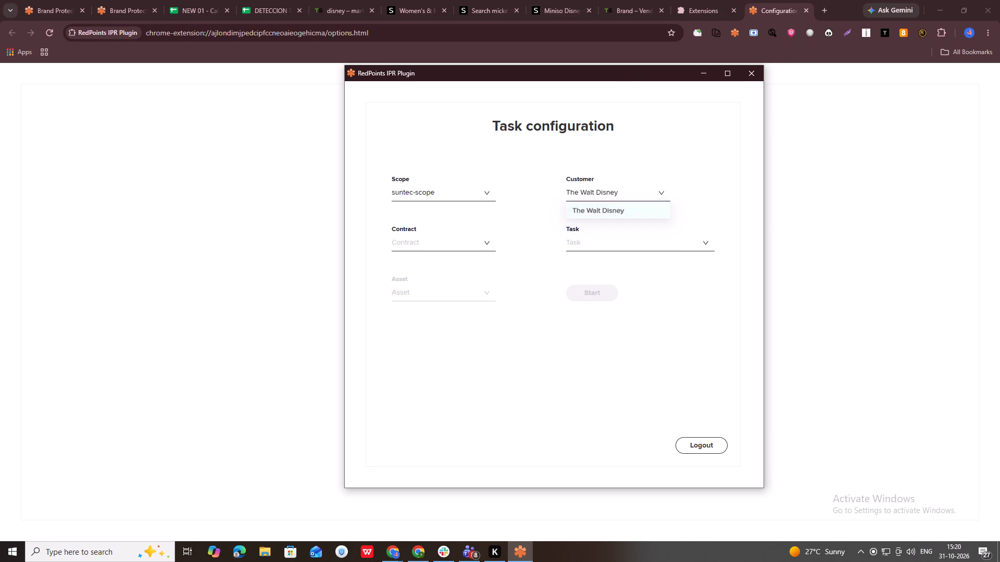
Set the task to Detection with the IPR Brand Protection contract and the Mickey & Friends - Bags asset, and start it.
click(593, 245)
click(587, 280)
click(430, 245)
click(423, 264)
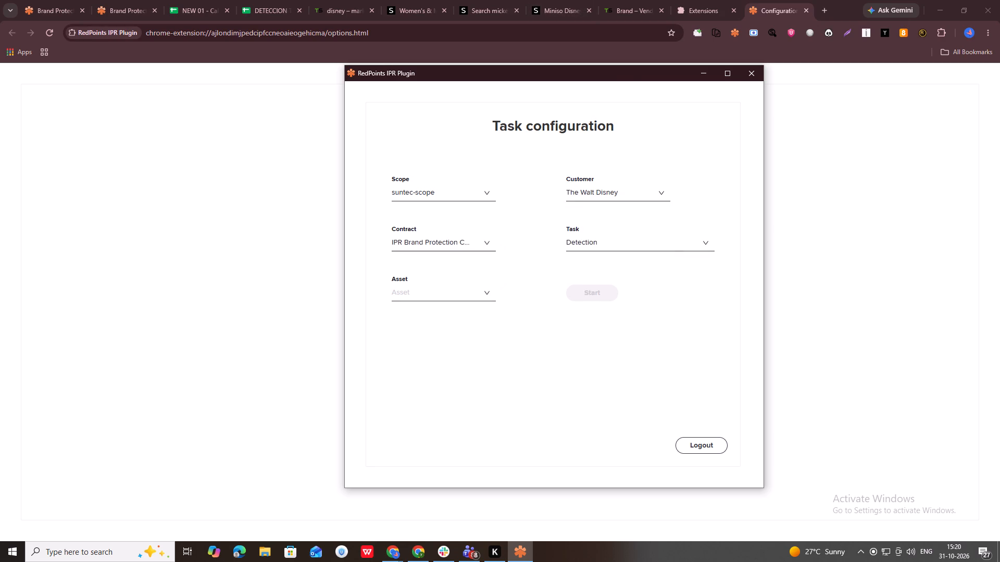
click(427, 291)
text(mickey)
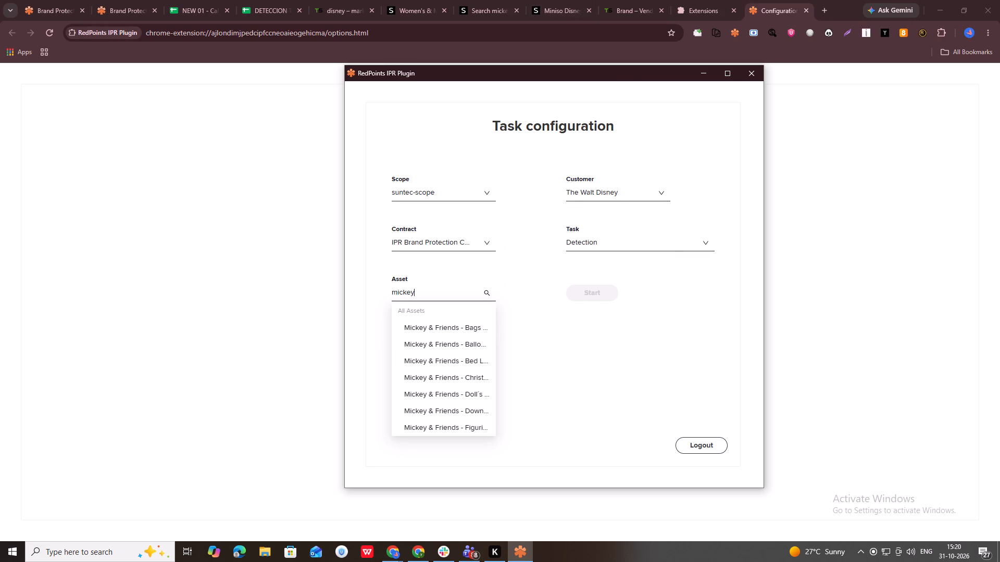
click(436, 329)
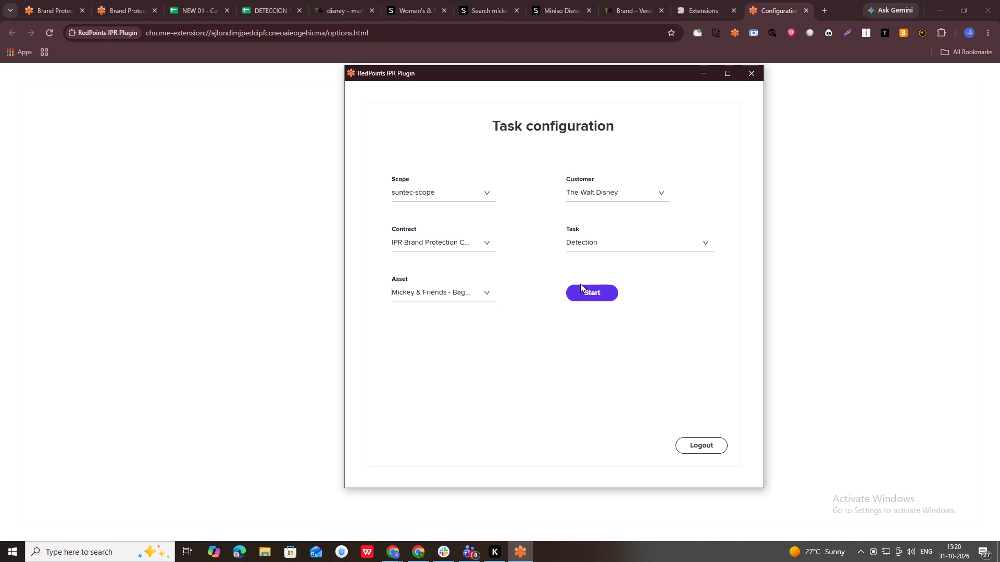
click(584, 292)
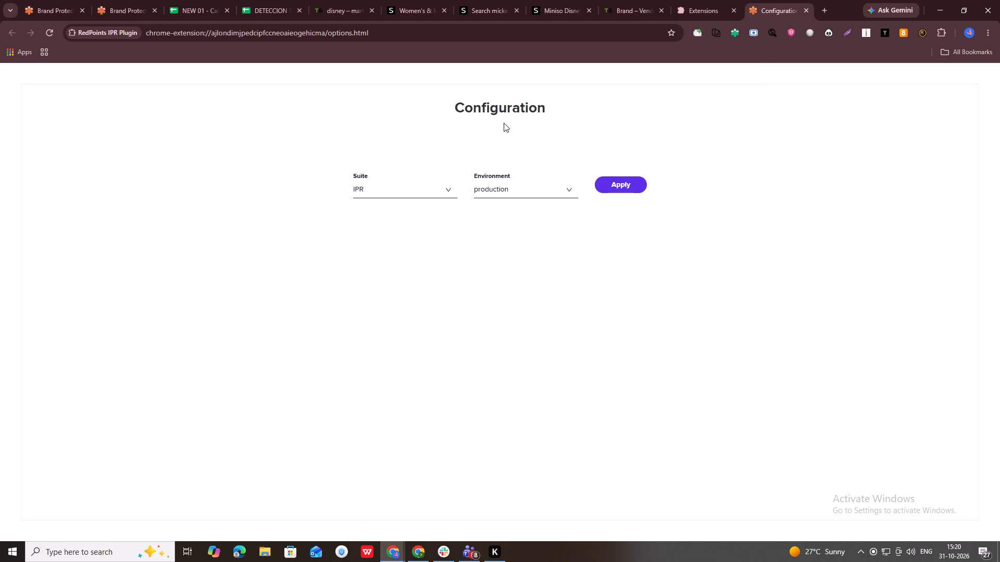
Return to the German SHEIN "mickey mouse bag" results after a brief look at the UK SHEIN search.
click(445, 0)
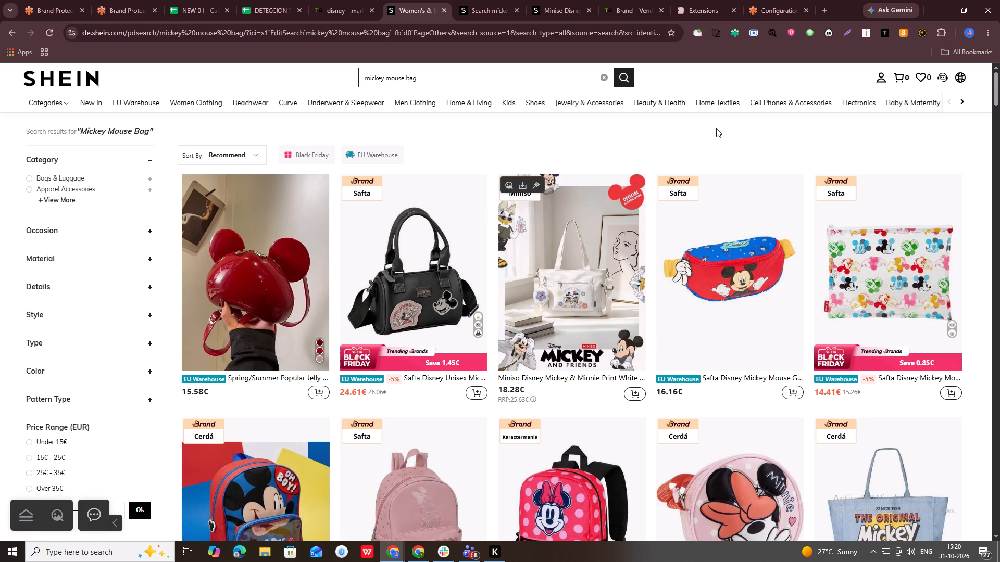
click(466, 0)
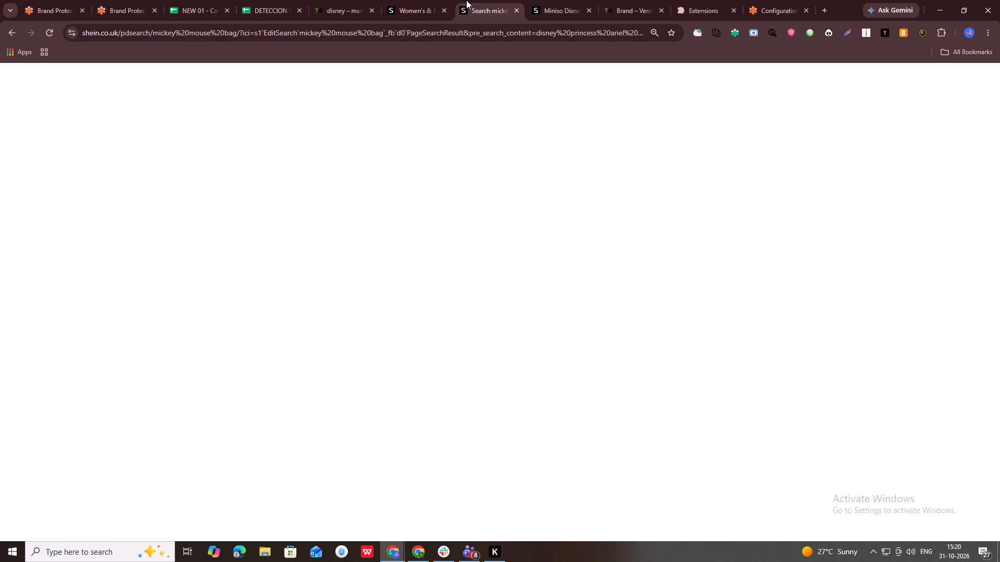
click(406, 0)
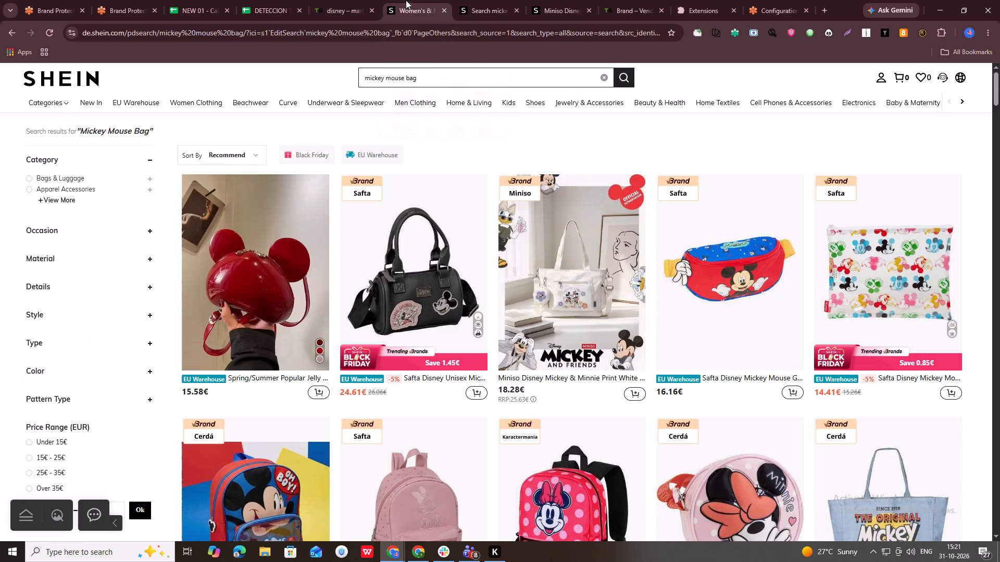
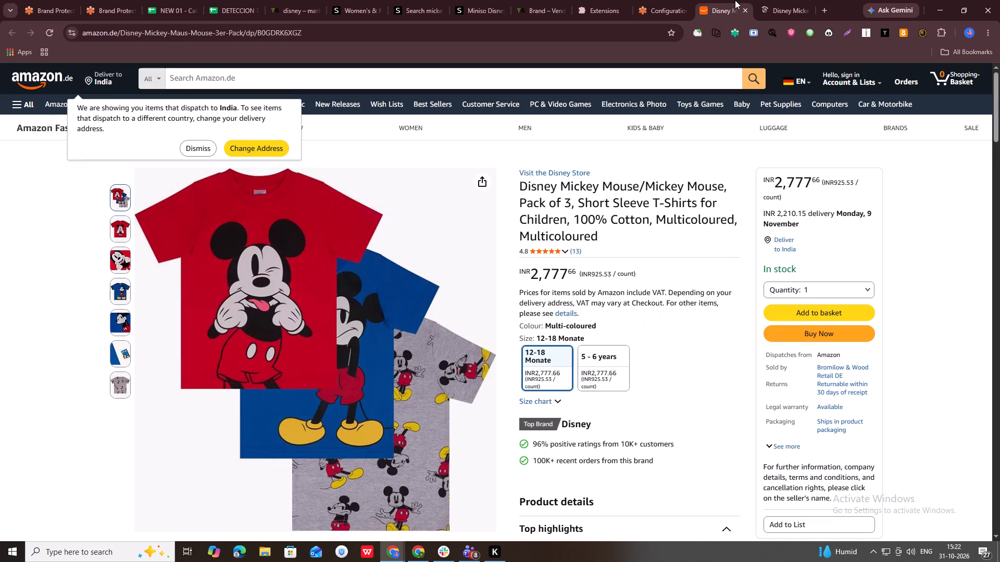
Switch to the Amazon.de listing for the Disney Mickey Mouse Lean Men's T-Shirt to examine it.
click(783, 0)
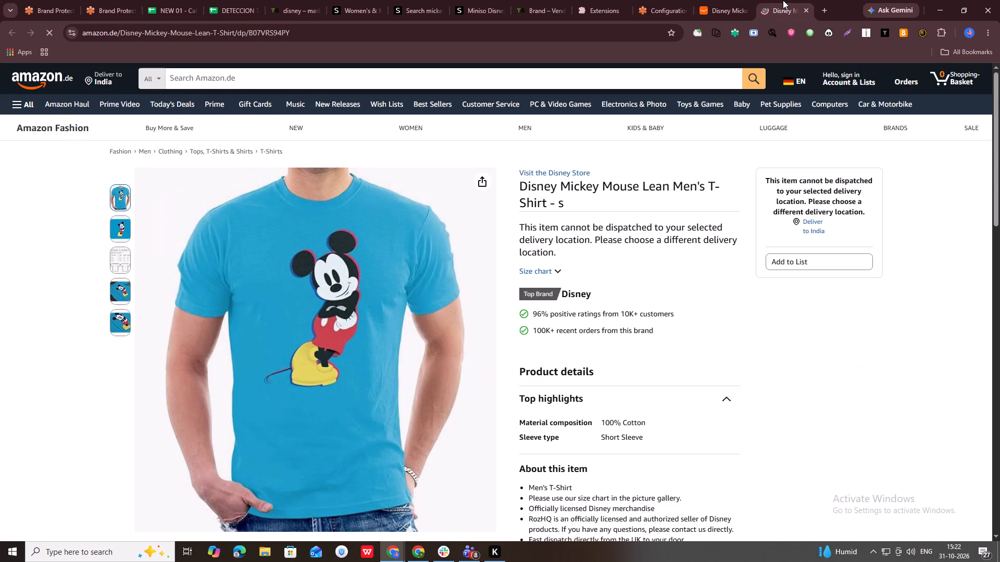
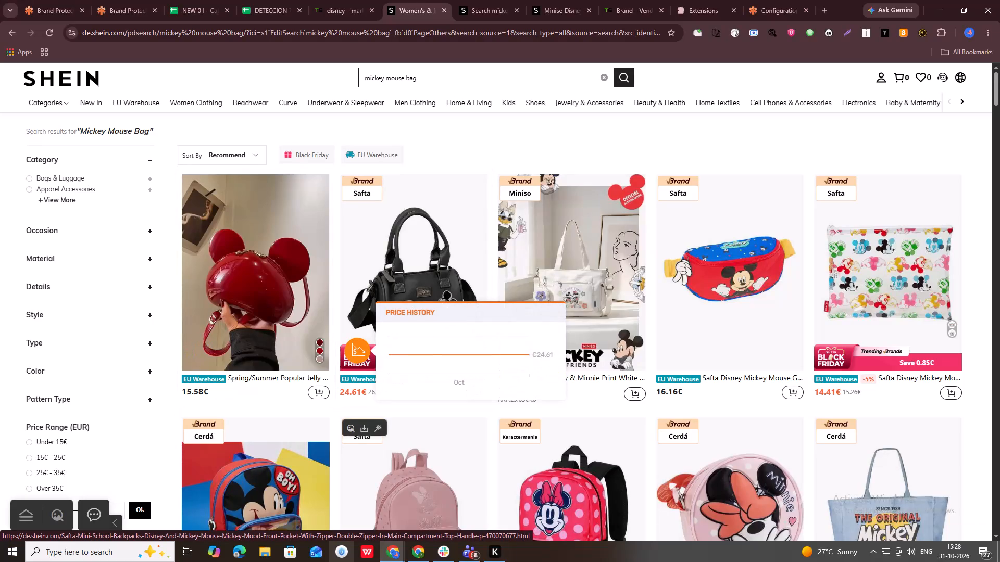
Examine the SHEIN UK search results for "mickey mouse bag" for Disney Mickey & Friends listings.
click(476, 0)
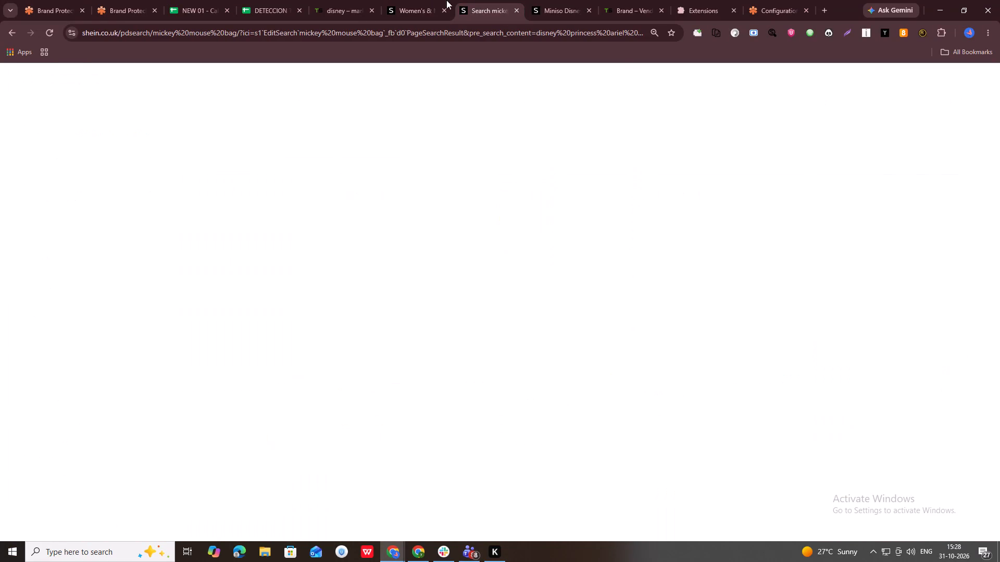
click(435, 0)
click(483, 0)
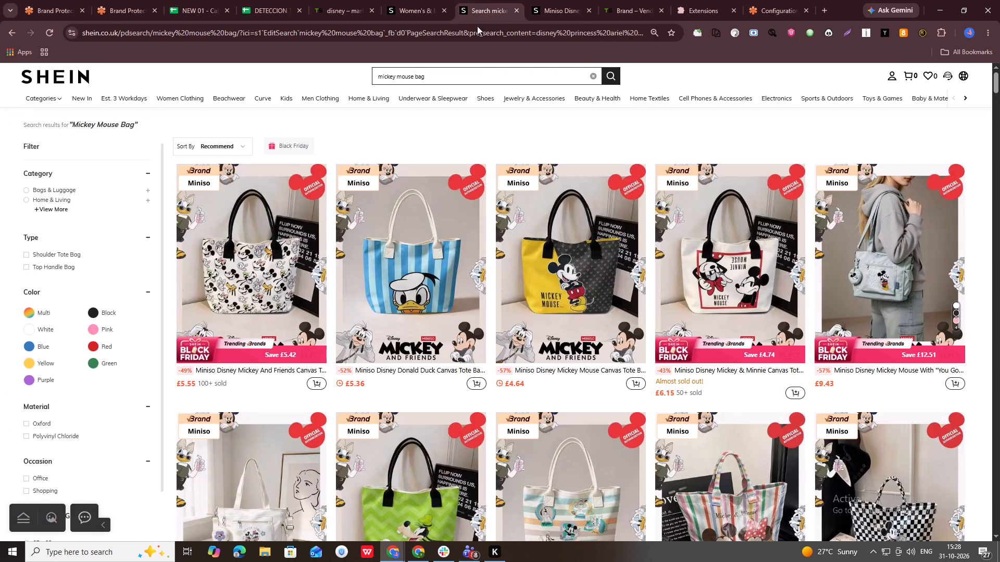
scroll(566, 274, down, 7)
scroll(609, 280, down, 8)
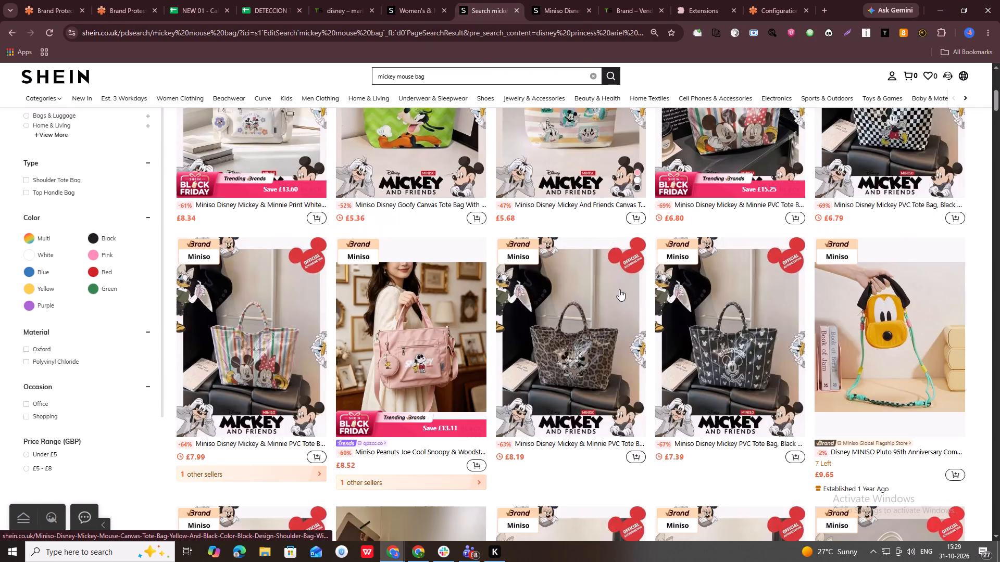
scroll(619, 289, down, 14)
scroll(629, 275, up, 19)
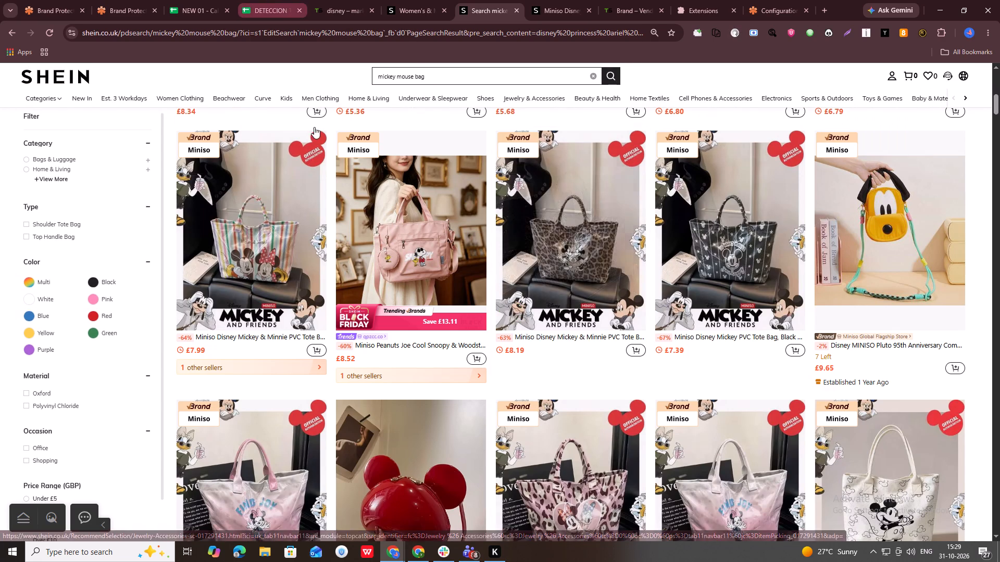
scroll(492, 308, down, 20)
scroll(492, 308, down, 8)
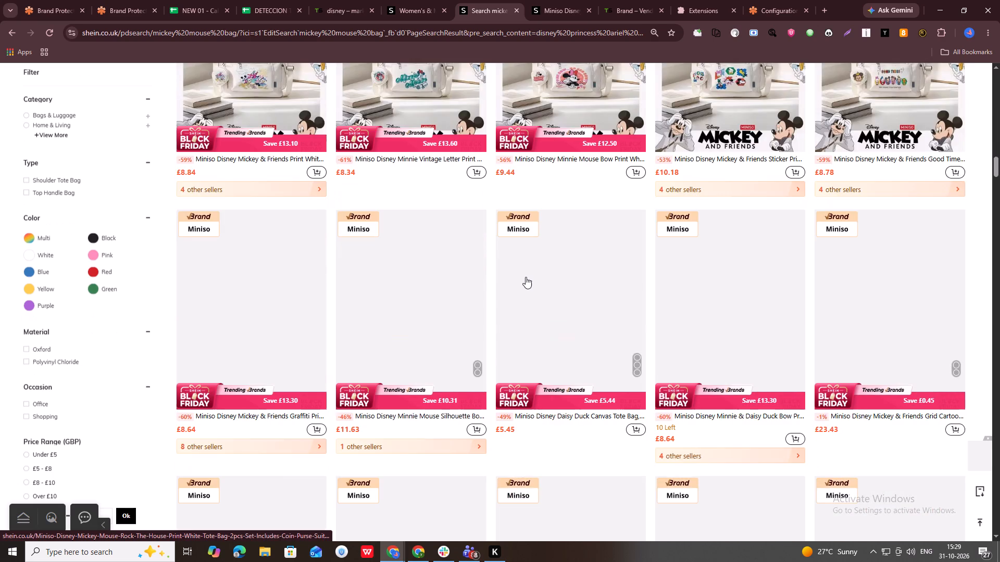
scroll(526, 277, up, 1)
scroll(526, 277, down, 20)
scroll(526, 277, down, 16)
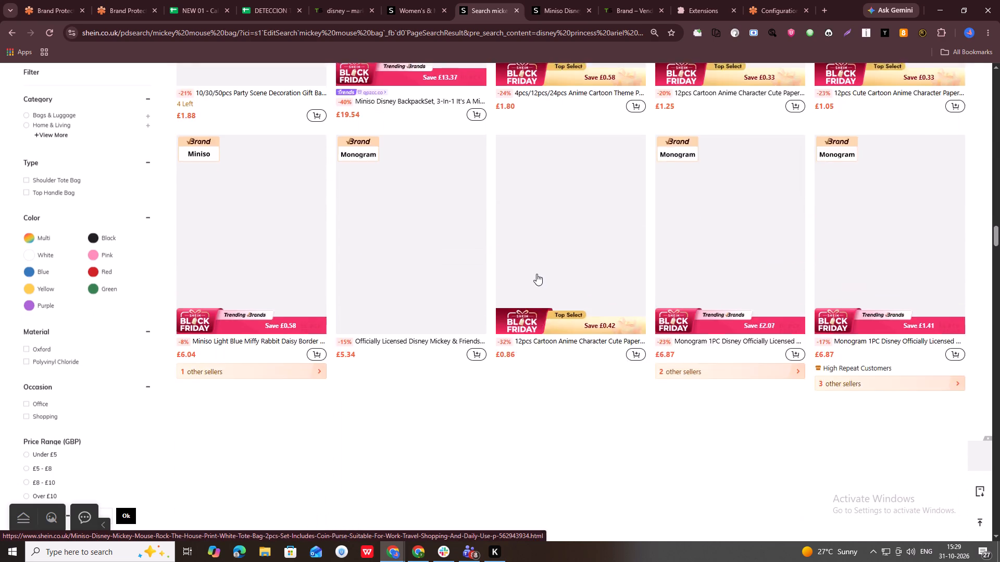
scroll(536, 274, down, 20)
scroll(536, 274, down, 14)
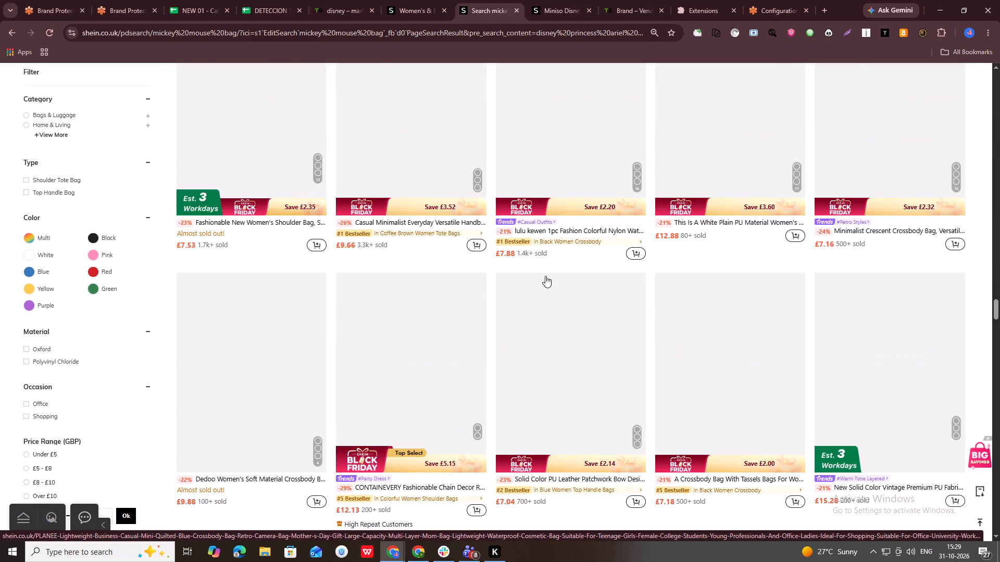
scroll(545, 276, down, 19)
Close the browser tabs for Configuration, the DETECCION TWD _ SUNTEC sheet and the second Brand Protection page.
middle_click(773, 0)
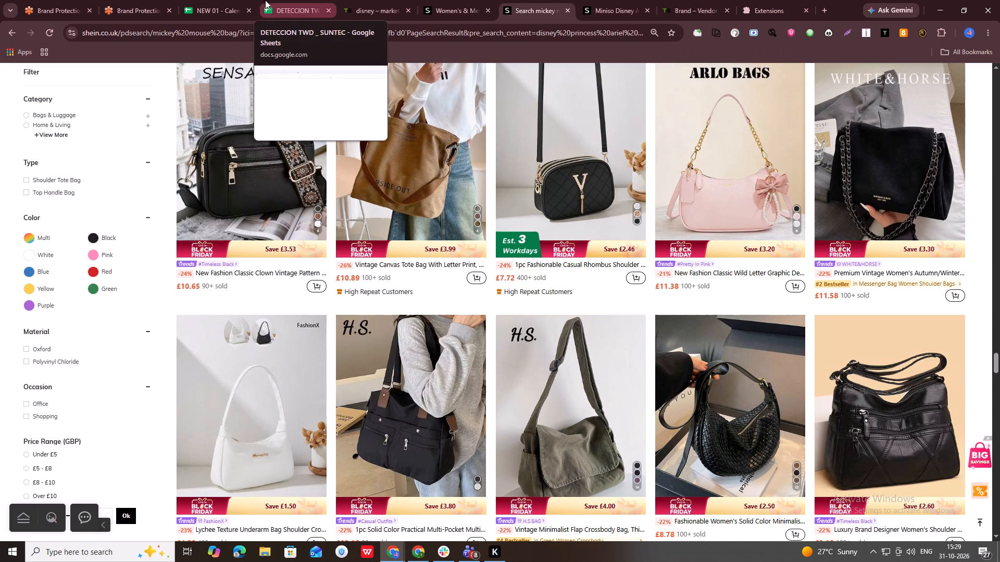
middle_click(307, 0)
middle_click(118, 0)
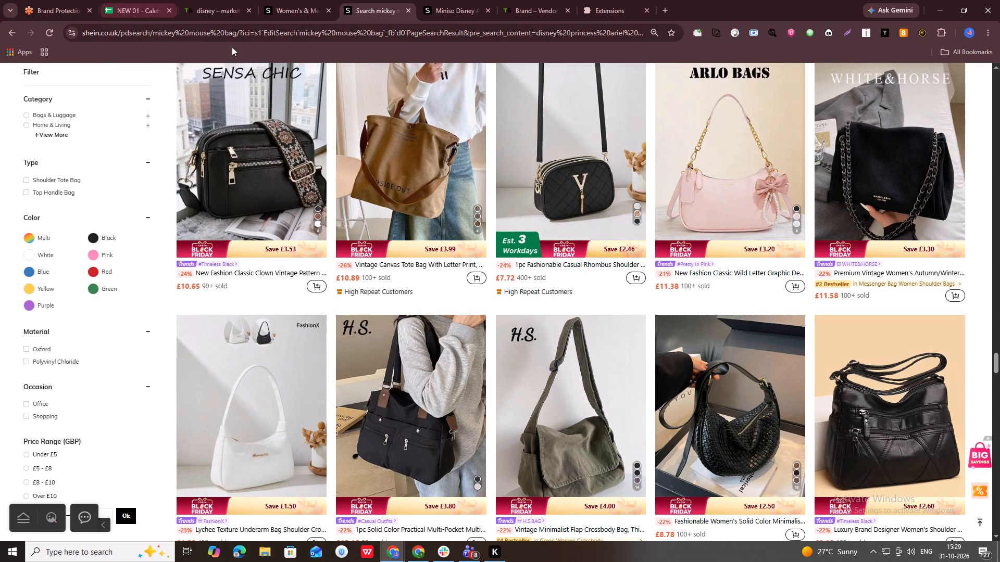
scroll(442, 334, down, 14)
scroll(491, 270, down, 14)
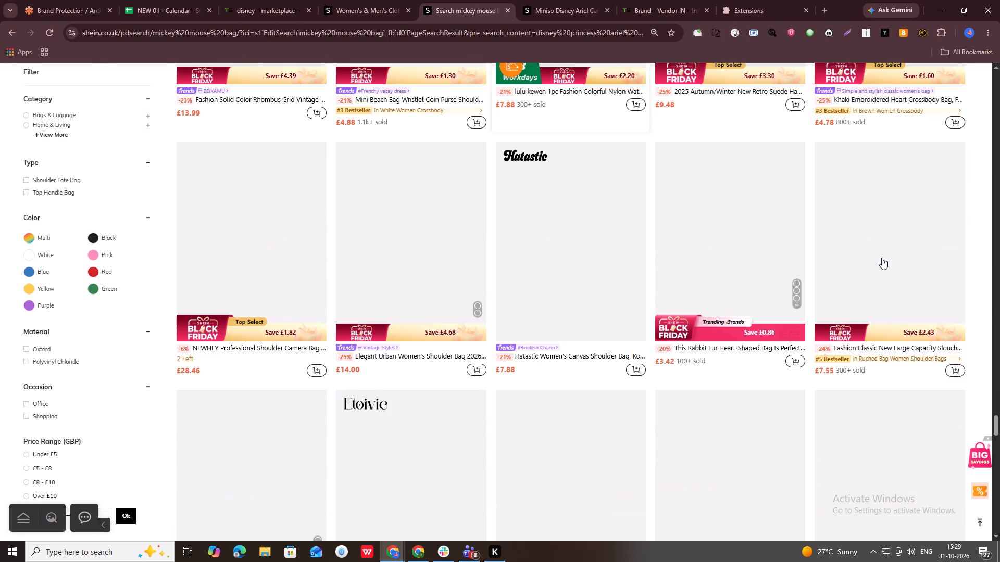
Close the Temu, Allegro and Kuro windows and return to the SHEIN UK search results window.
key(alt+Tab)
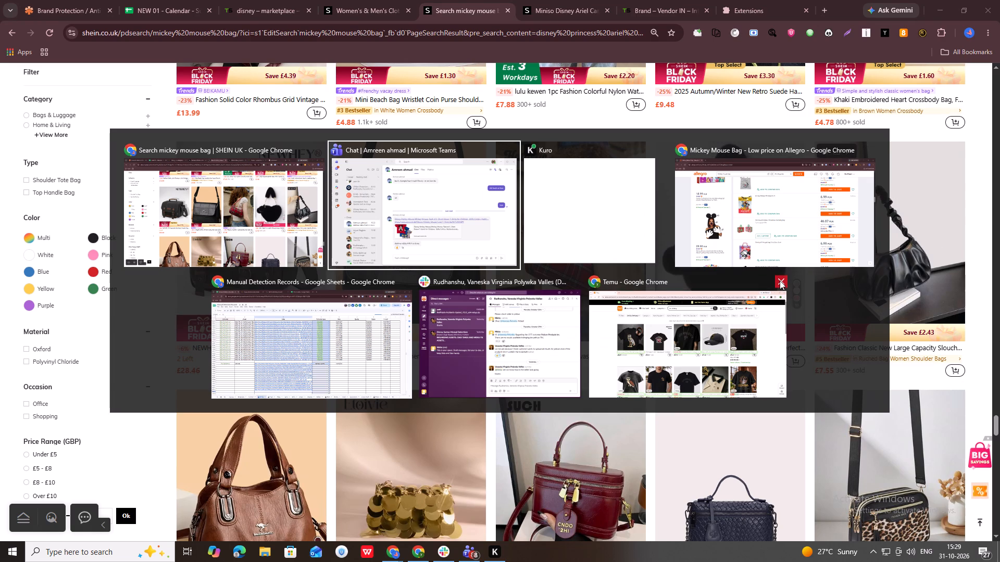
alt+click(780, 280)
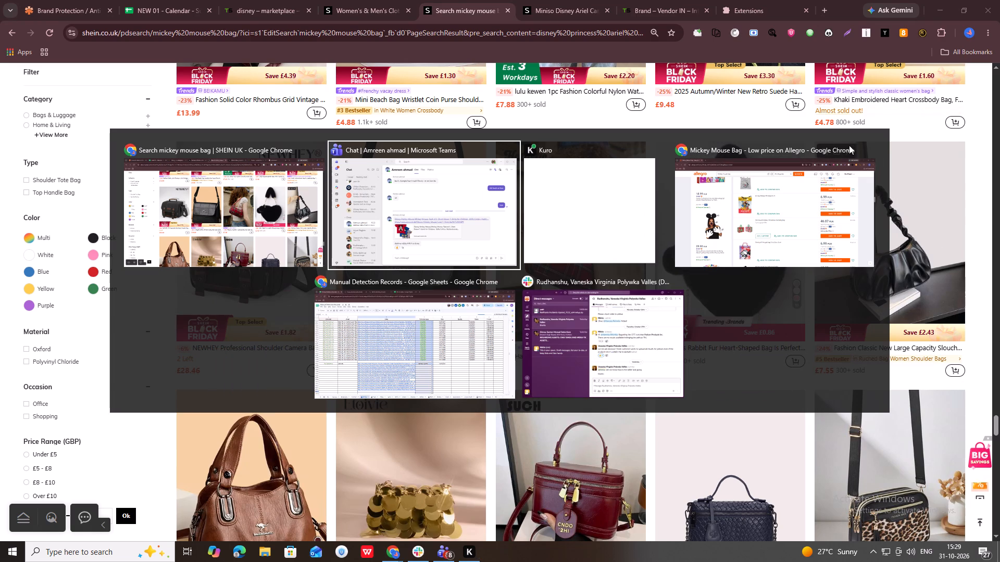
alt+click(867, 148)
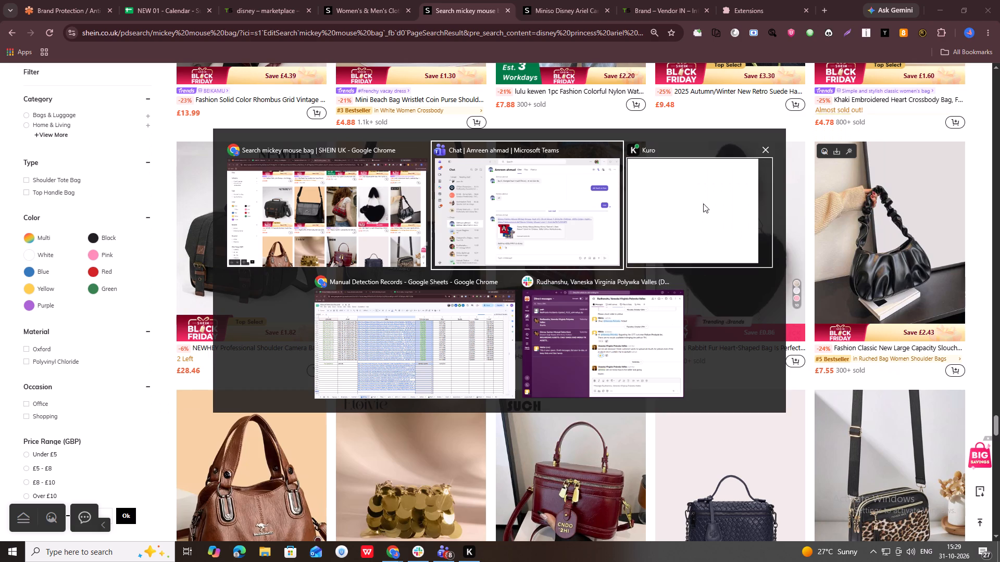
alt+click(766, 147)
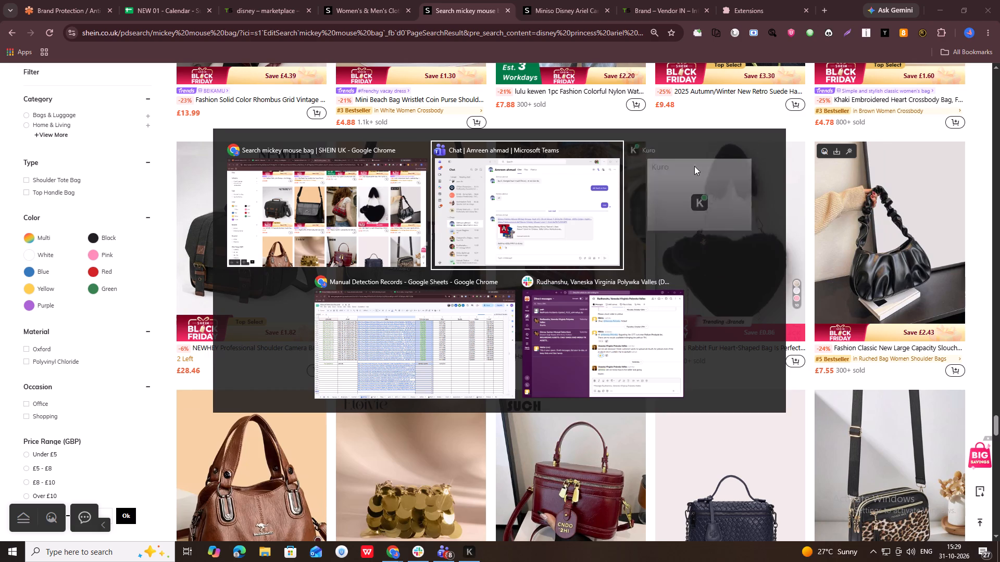
alt+click(399, 232)
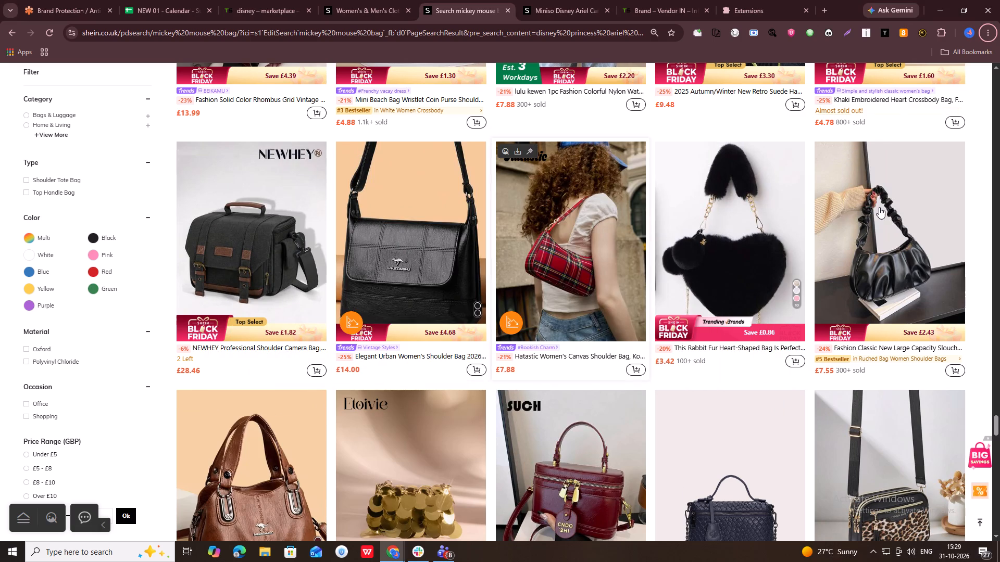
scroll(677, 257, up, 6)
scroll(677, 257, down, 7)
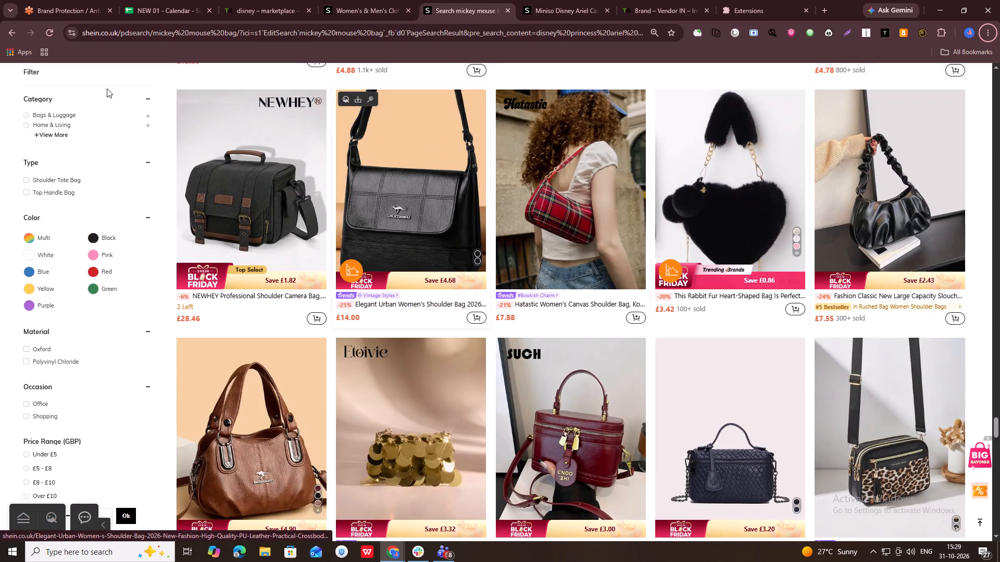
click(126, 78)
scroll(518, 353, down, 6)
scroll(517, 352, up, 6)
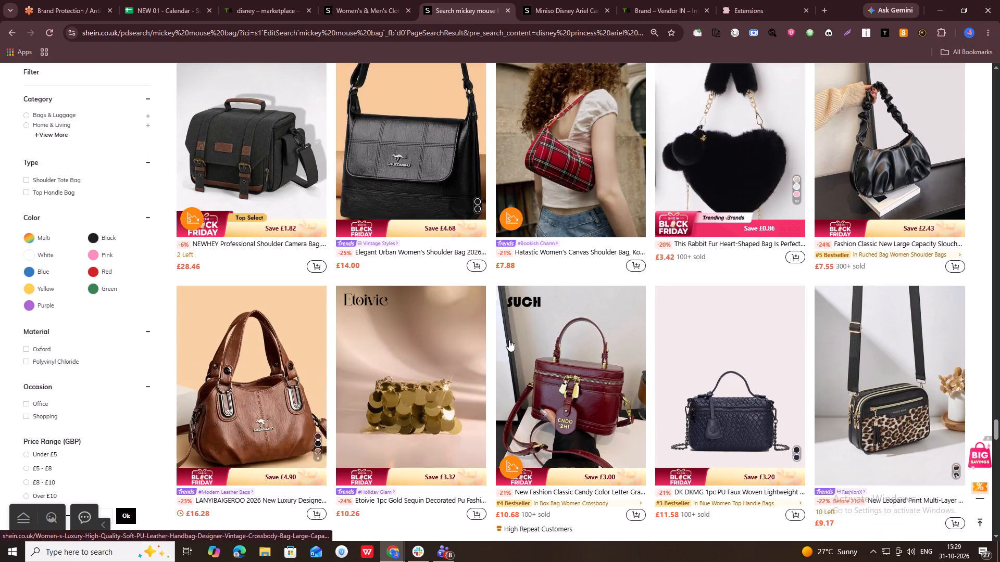
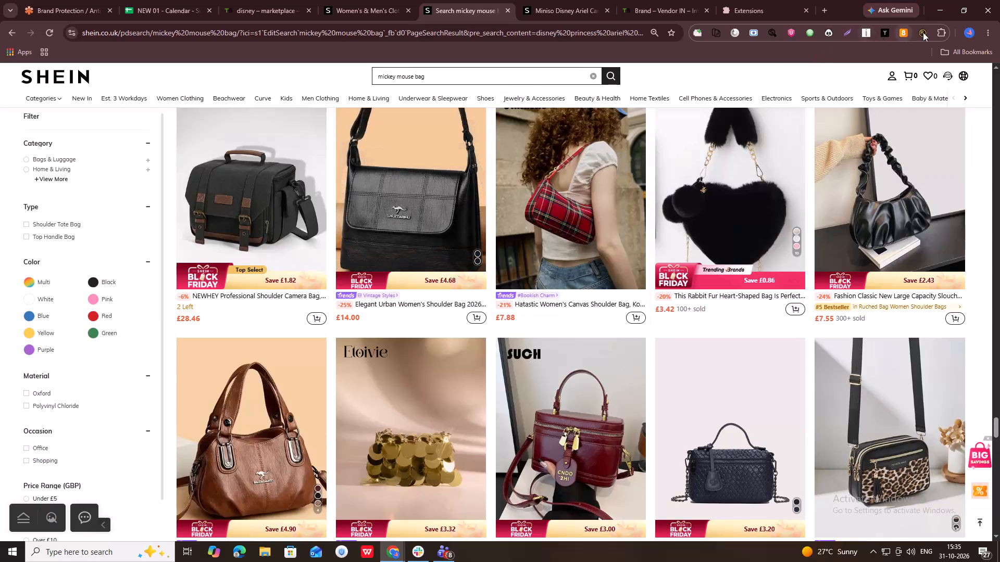
Clear all logged errors for the RedPoints IPR Plugin on the browser's extensions page.
click(942, 32)
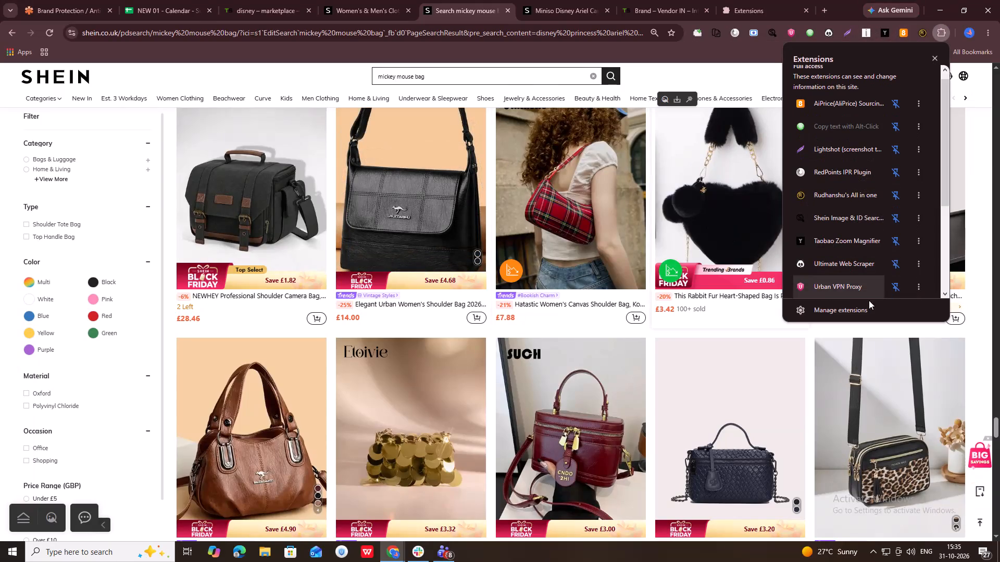
click(847, 306)
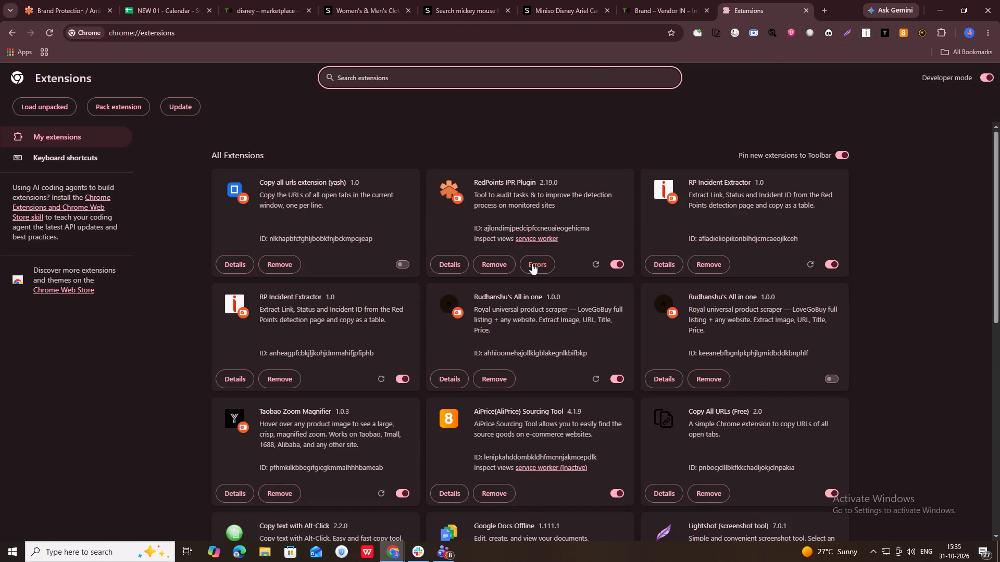
click(532, 263)
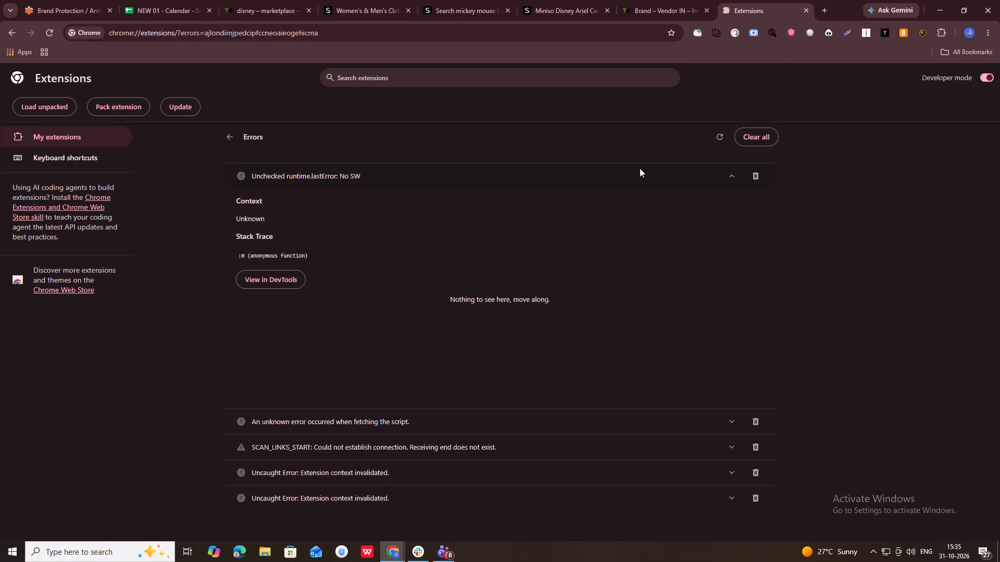
click(761, 138)
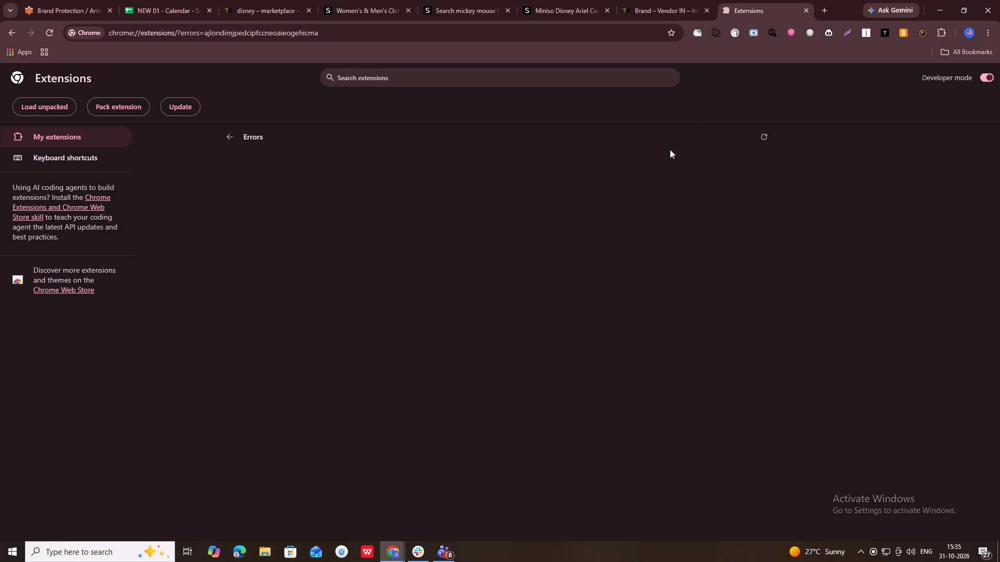
Reload the RedPoints IPR Plugin from its errors page and try to open the plugin.
triple_click(761, 136)
triple_click(761, 136)
triple_click(761, 136)
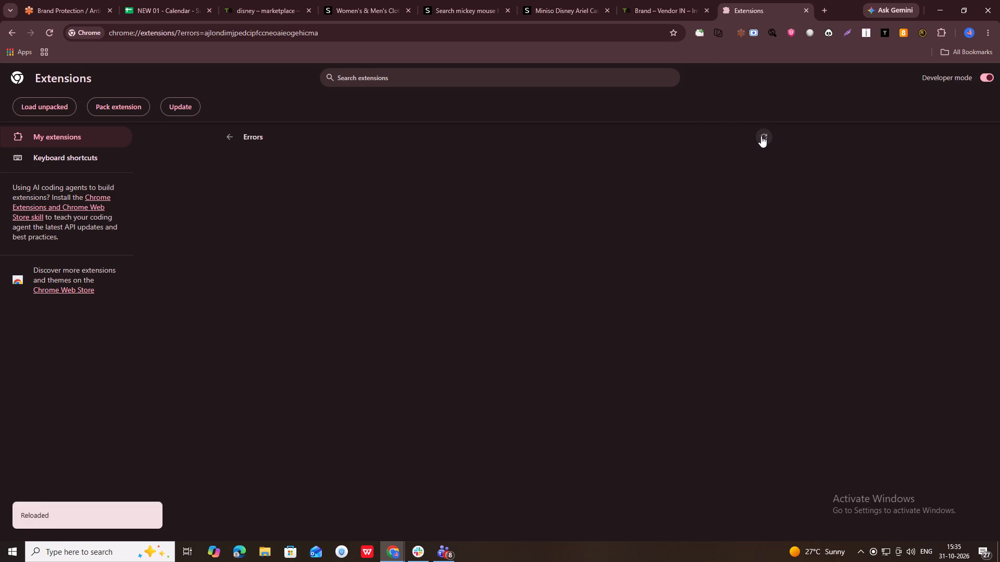
triple_click(761, 136)
click(734, 34)
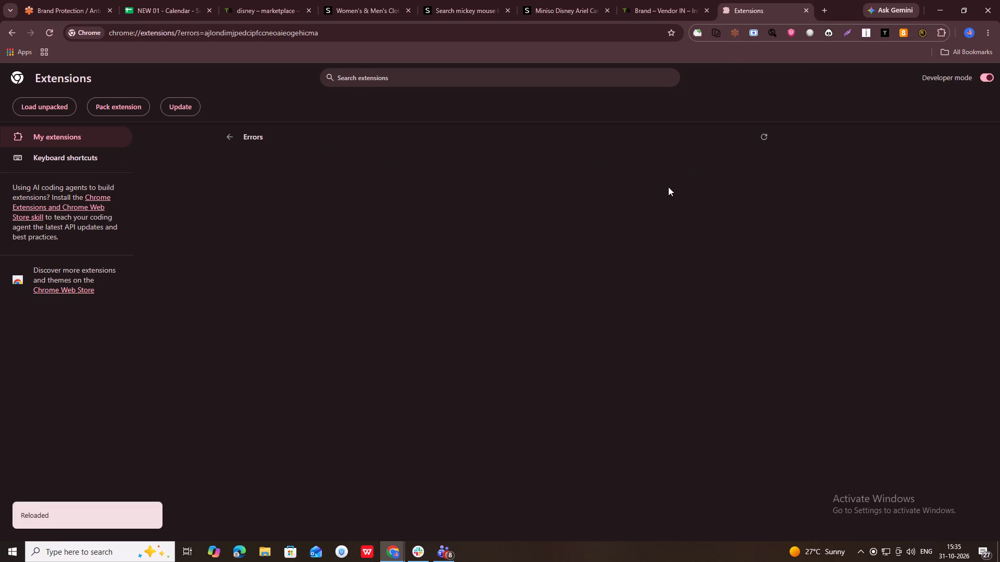
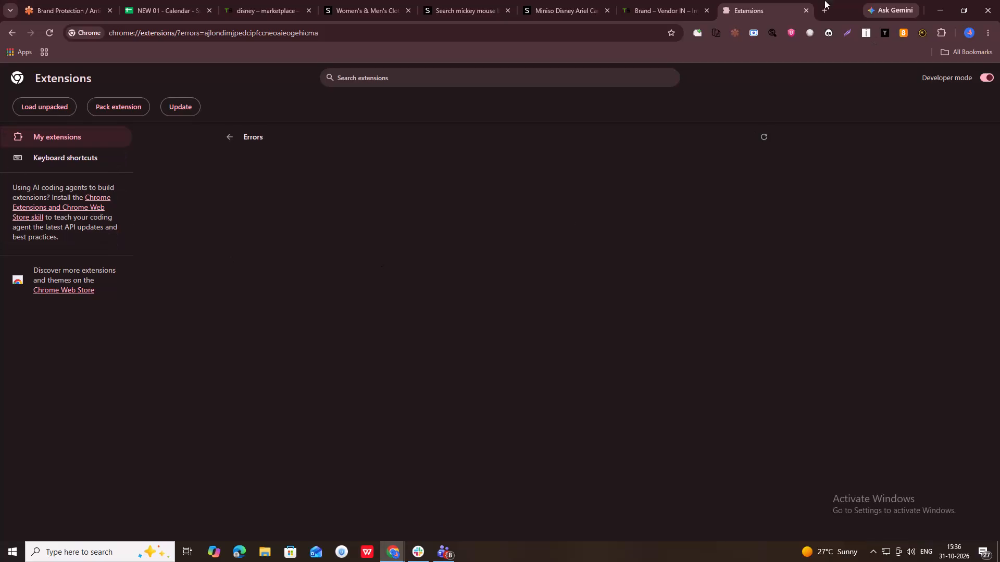
Open the RedPoints IPR Plugin's configuration page and apply the IPR suite with the production environment.
click(738, 31)
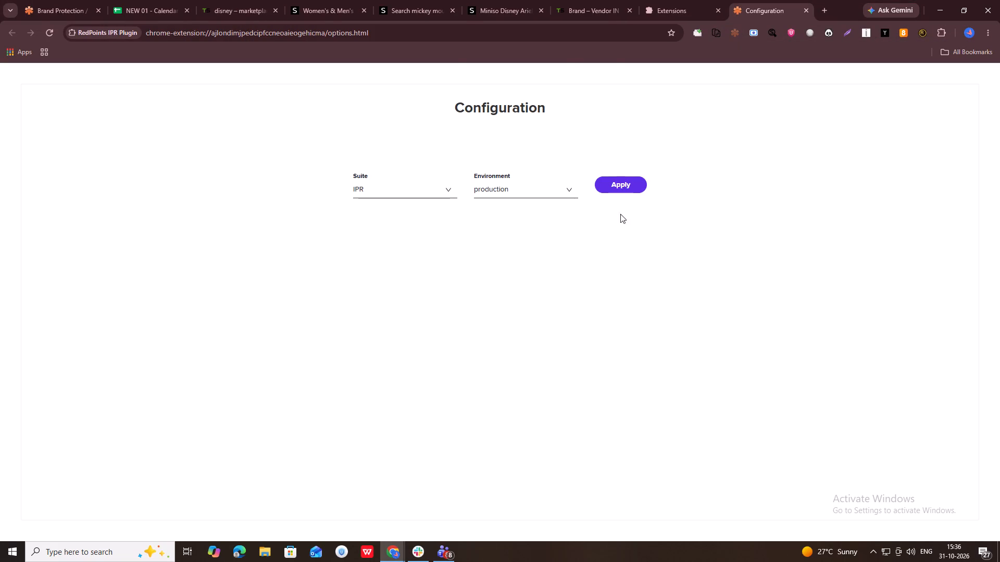
click(629, 187)
double_click(629, 187)
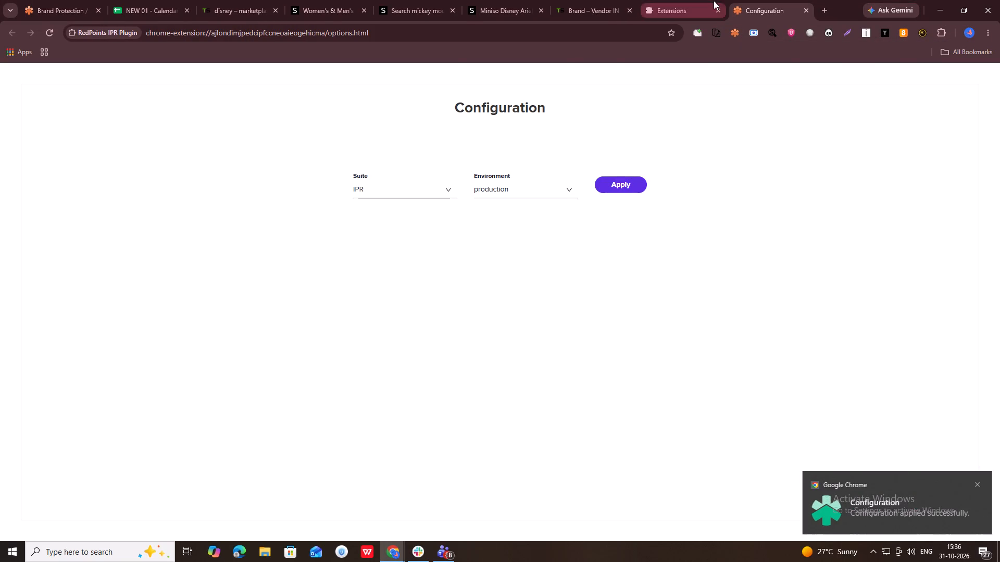
Open the RedPoints IPR Plugin's task configuration window and reload it twice.
click(732, 36)
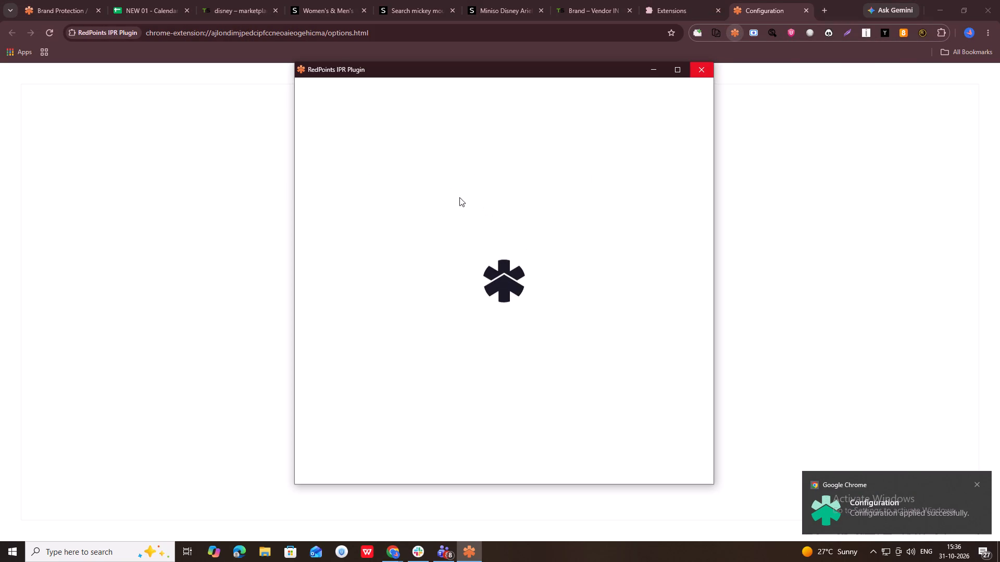
right_click(500, 232)
click(546, 276)
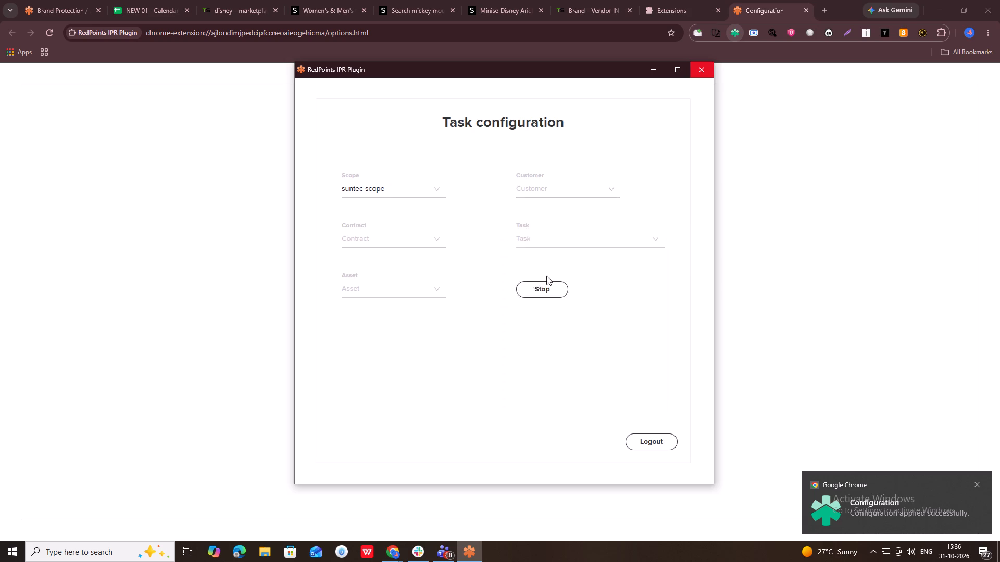
right_click(466, 212)
click(510, 256)
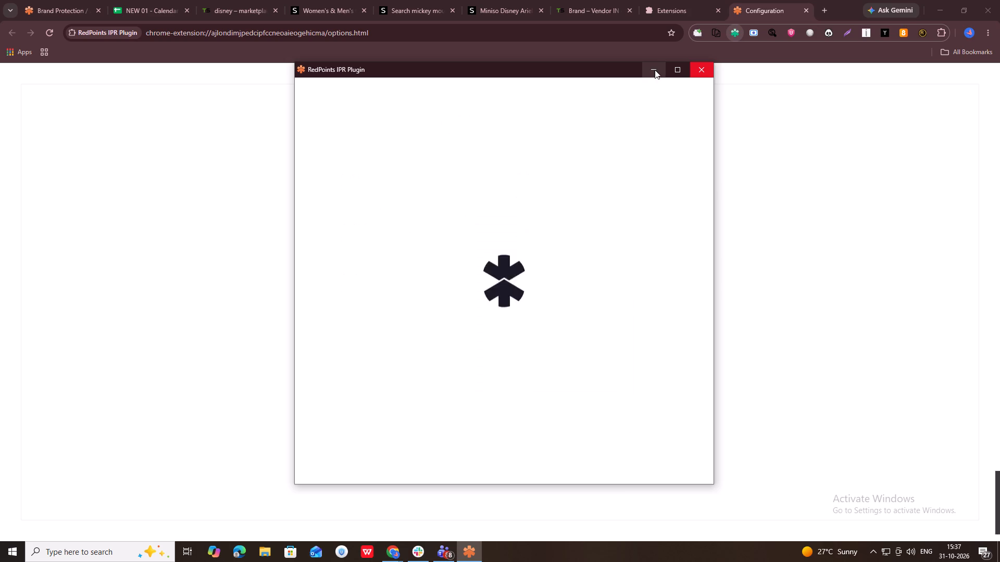
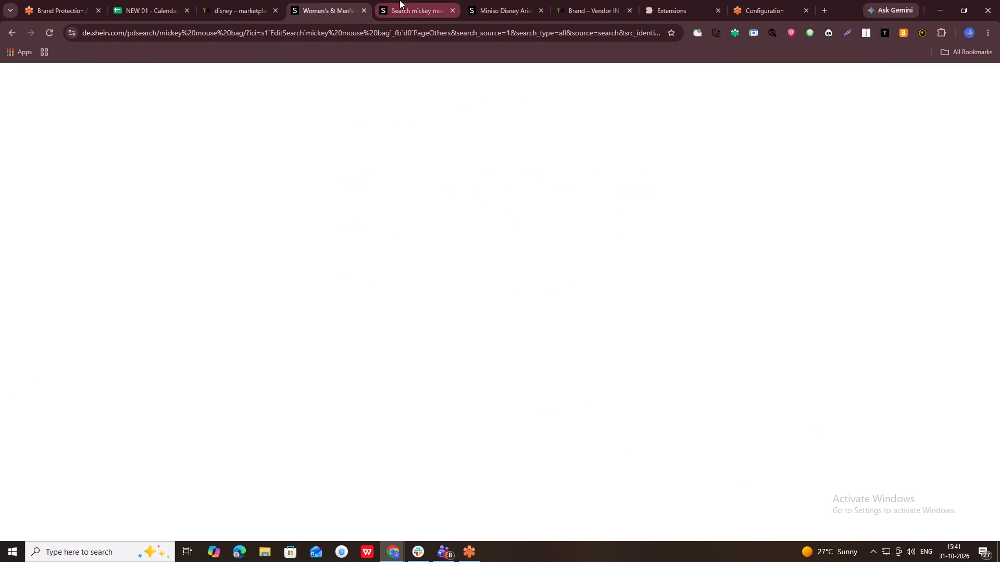
Go back through the SHEIN UK search results for "mickey mouse bag" to look for Disney Mickey & Friends listings.
click(399, 0)
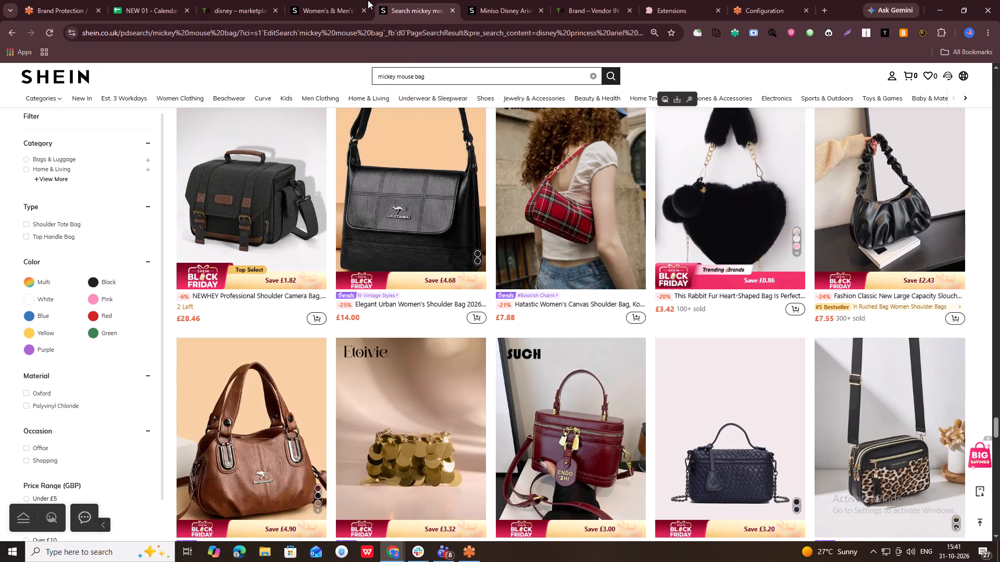
scroll(527, 369, up, 7)
scroll(523, 364, up, 15)
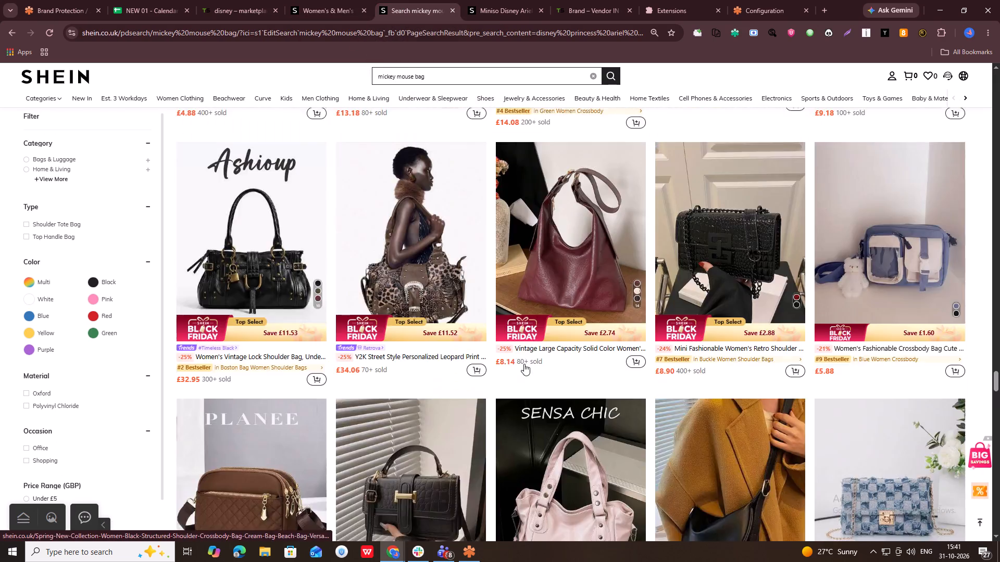
scroll(524, 364, up, 20)
scroll(524, 364, up, 20)
scroll(524, 364, up, 9)
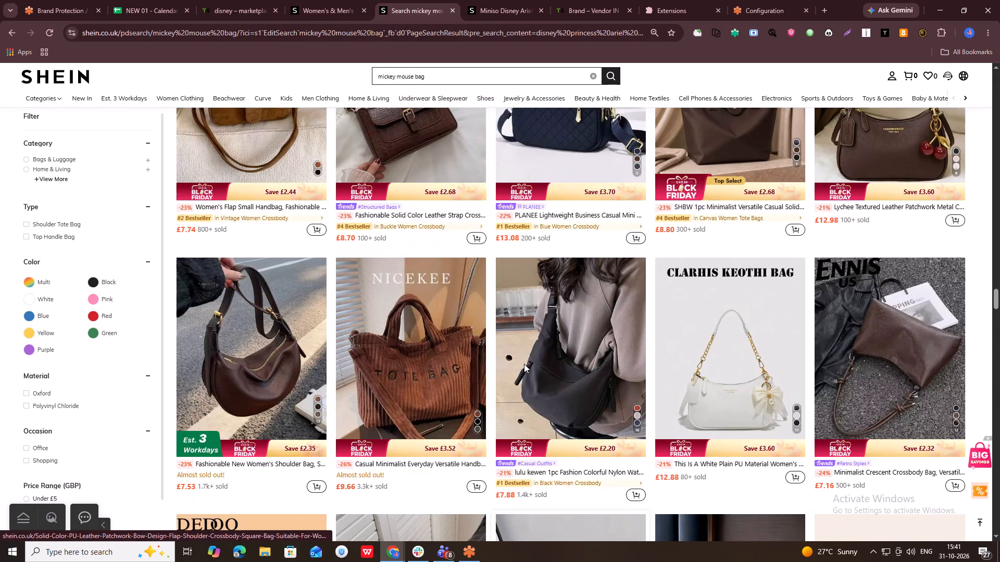
scroll(524, 364, up, 19)
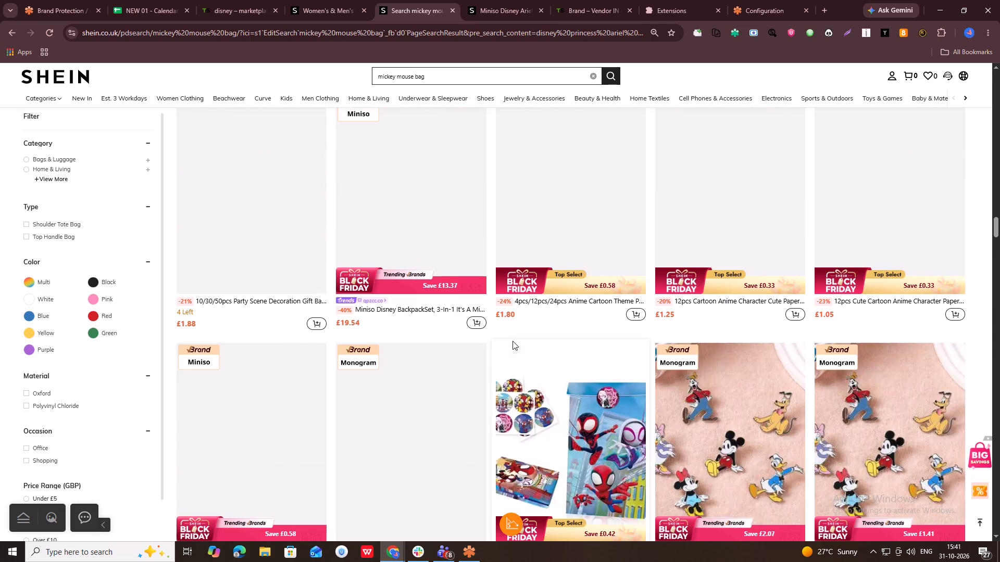
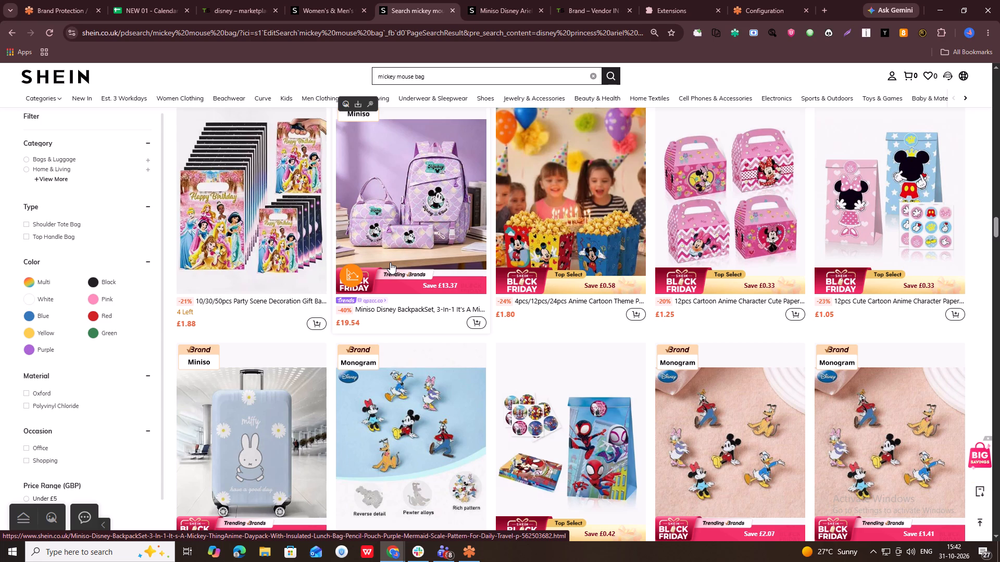
Open the RedPoints IPR Plugin from the "mickey mouse bag" results and reload its Task configuration window repeatedly.
scroll(509, 336, up, 7)
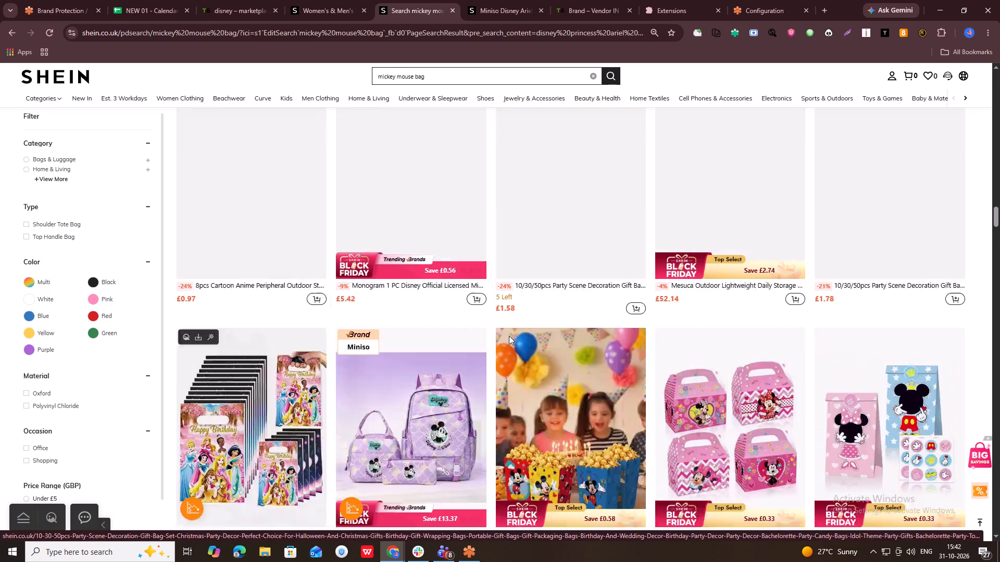
scroll(509, 336, up, 20)
scroll(509, 336, up, 20)
scroll(509, 336, up, 6)
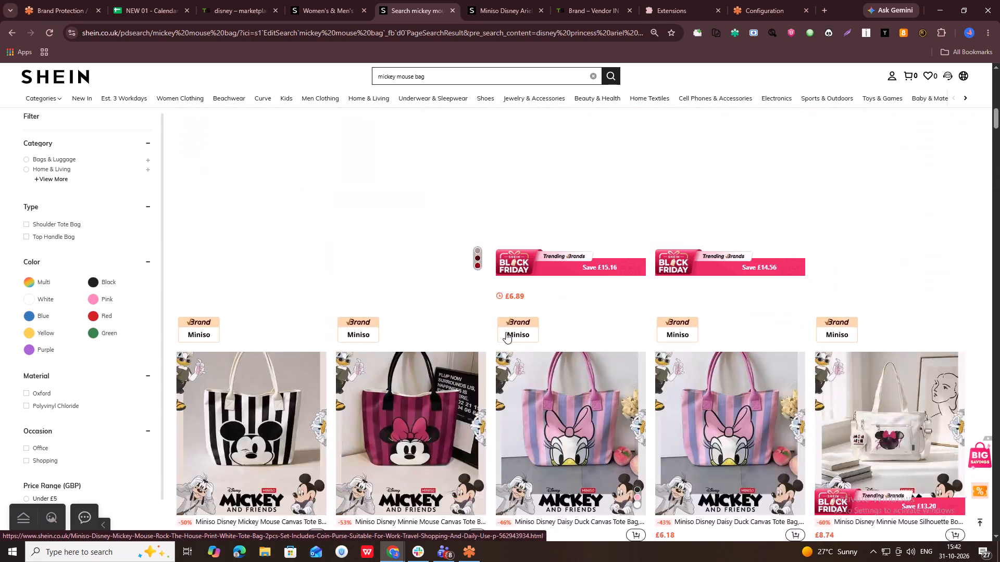
scroll(506, 332, up, 20)
scroll(506, 332, up, 9)
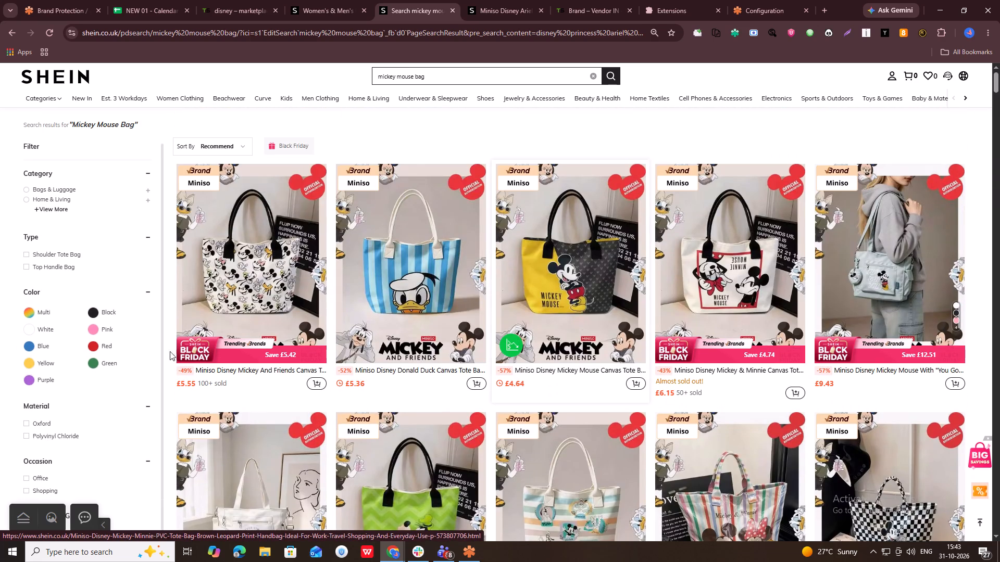
click(738, 35)
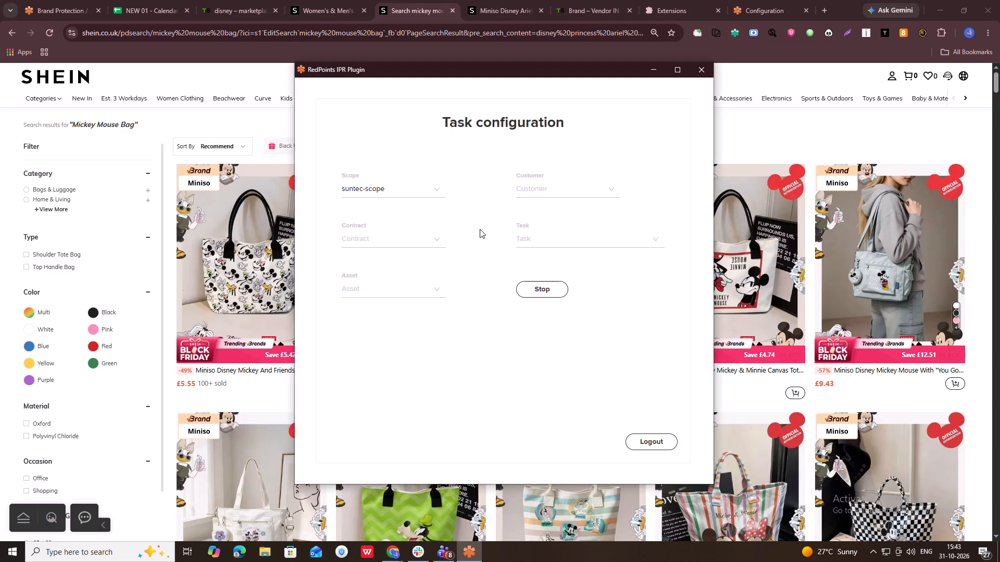
right_click(481, 226)
click(507, 265)
right_click(478, 211)
click(499, 248)
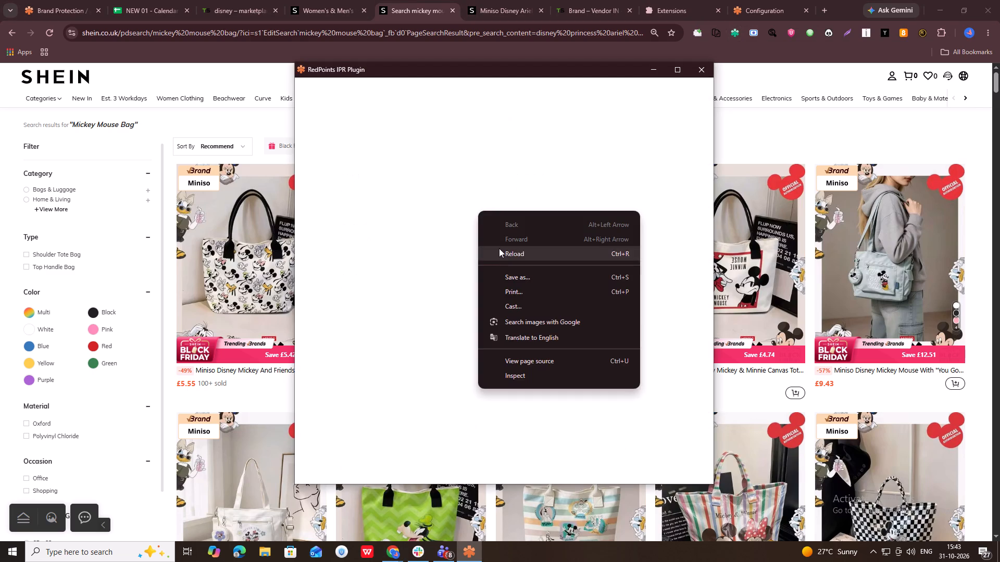
right_click(474, 178)
click(489, 220)
right_click(477, 172)
click(495, 216)
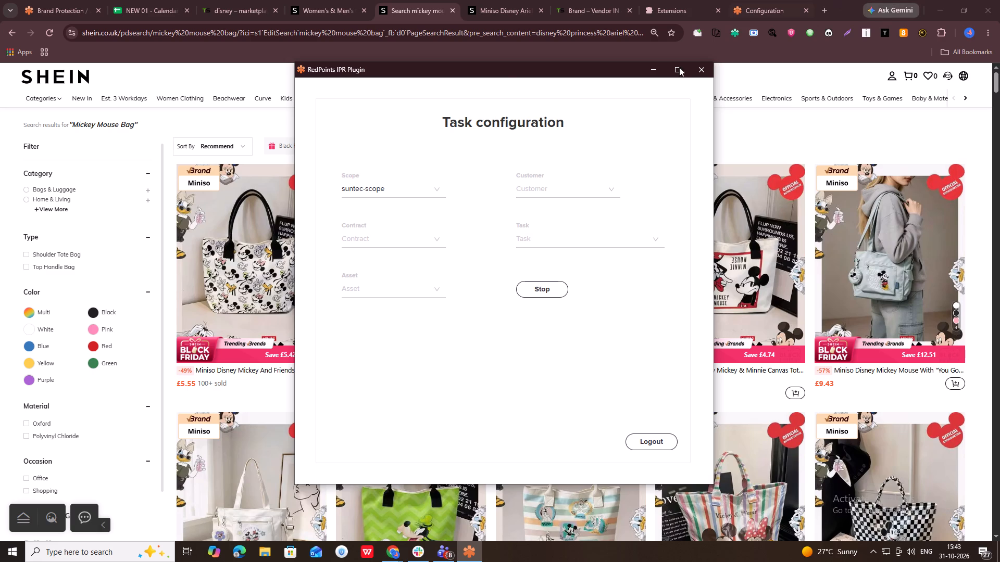
Check the open Miniso Disney Ariel tote bag listing against the "mickey mouse bag" search results, ending on the results.
click(489, 0)
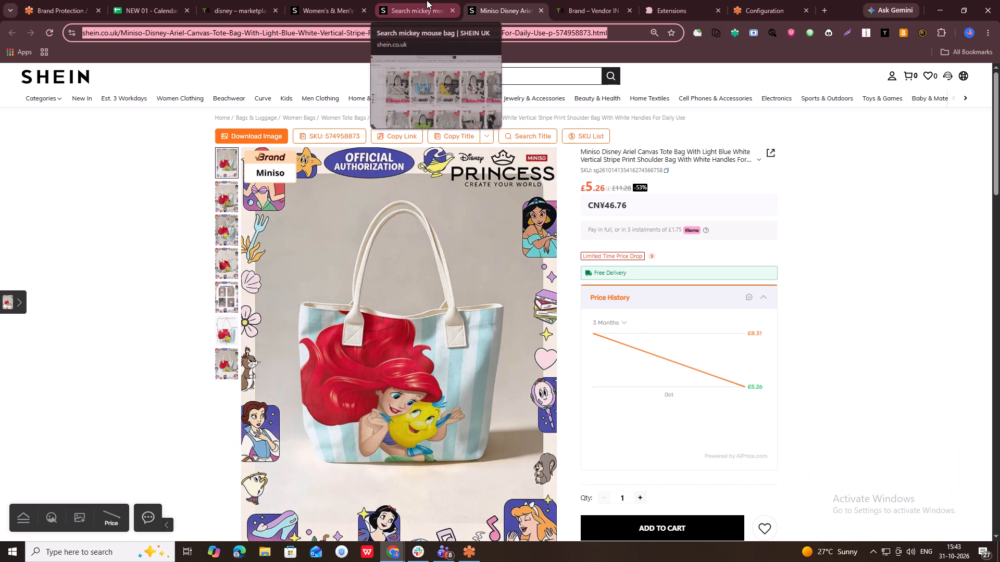
click(427, 0)
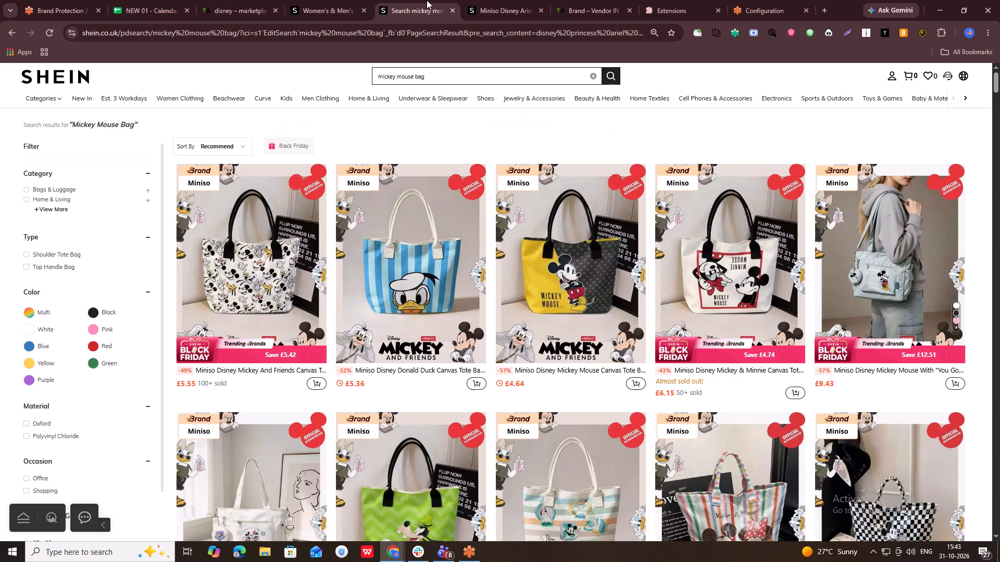
click(489, 0)
click(401, 0)
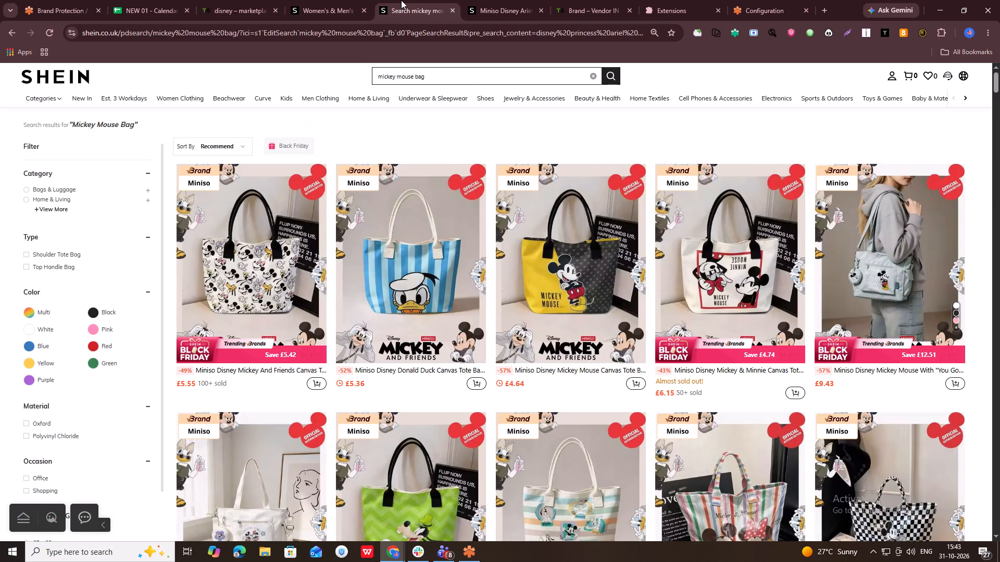
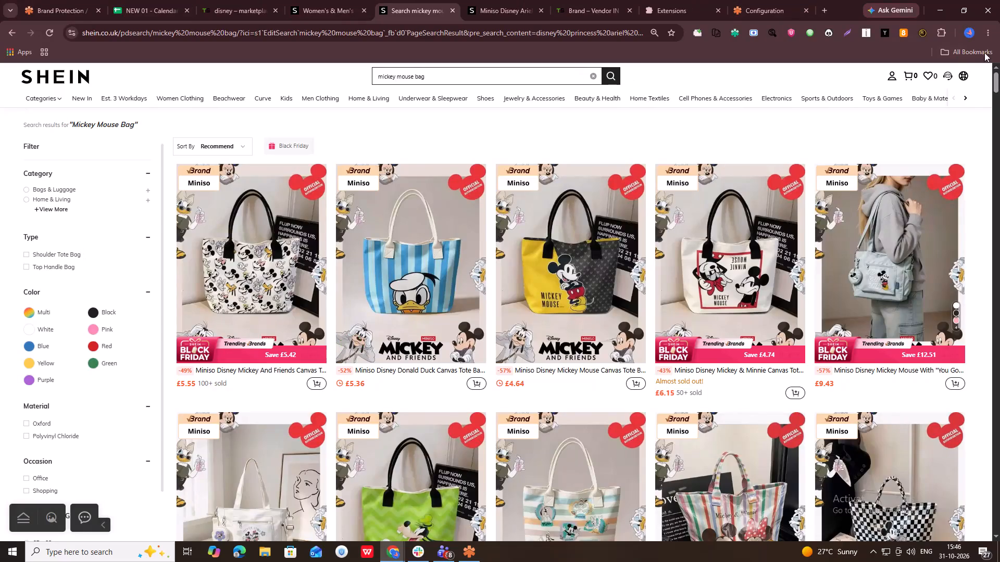
click(968, 31)
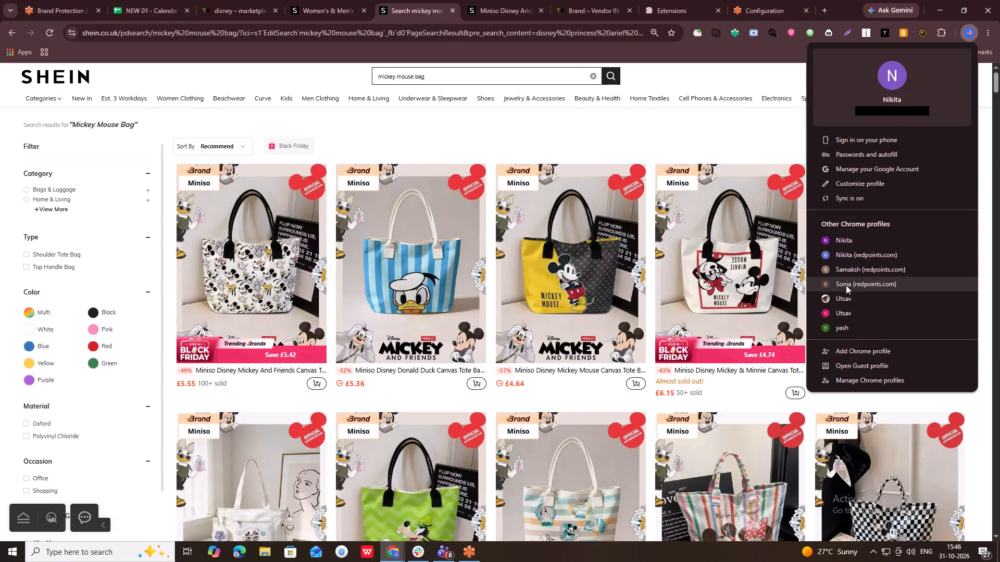
click(847, 269)
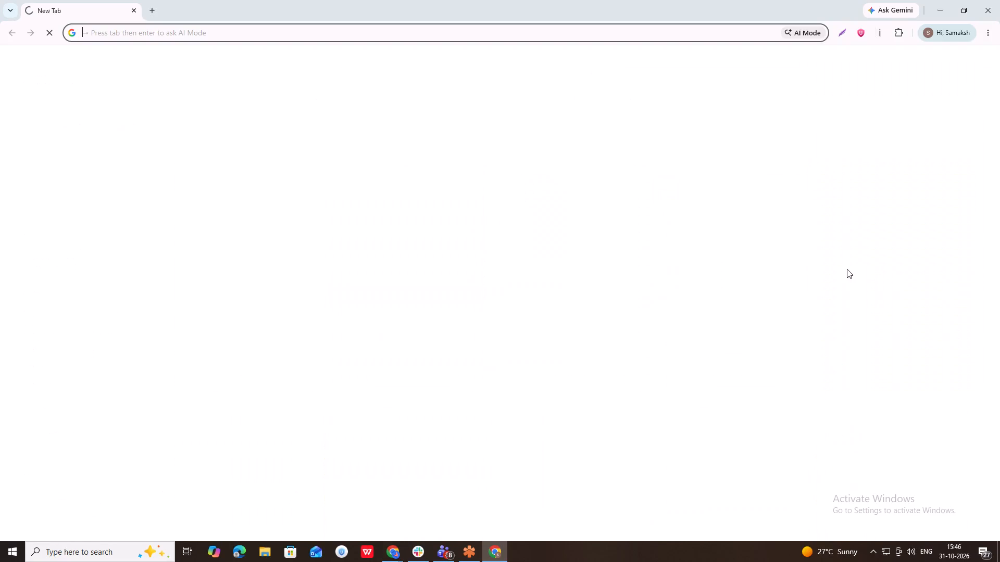
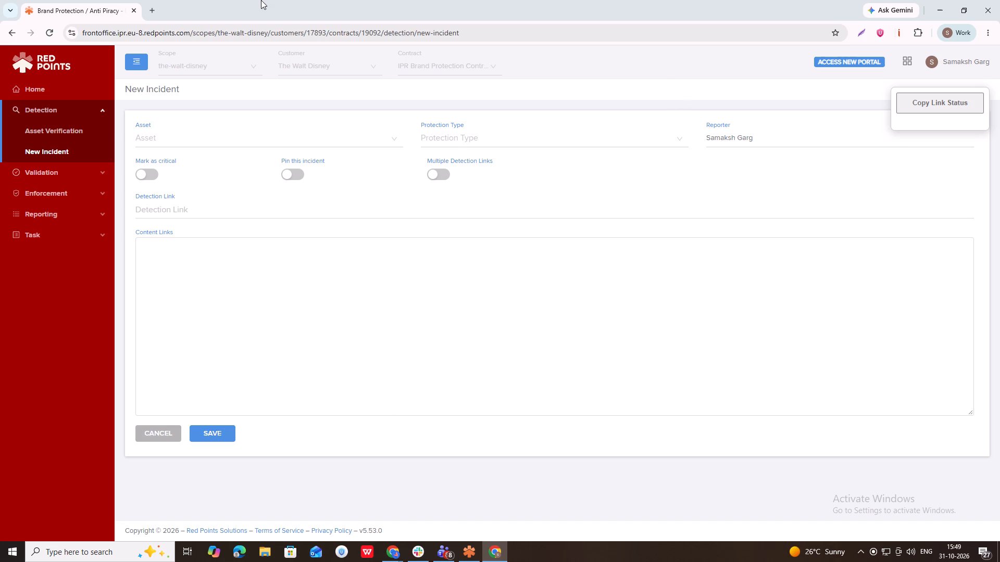
Switch to the Manual Detection Records spreadsheet and reload it.
key(Return)
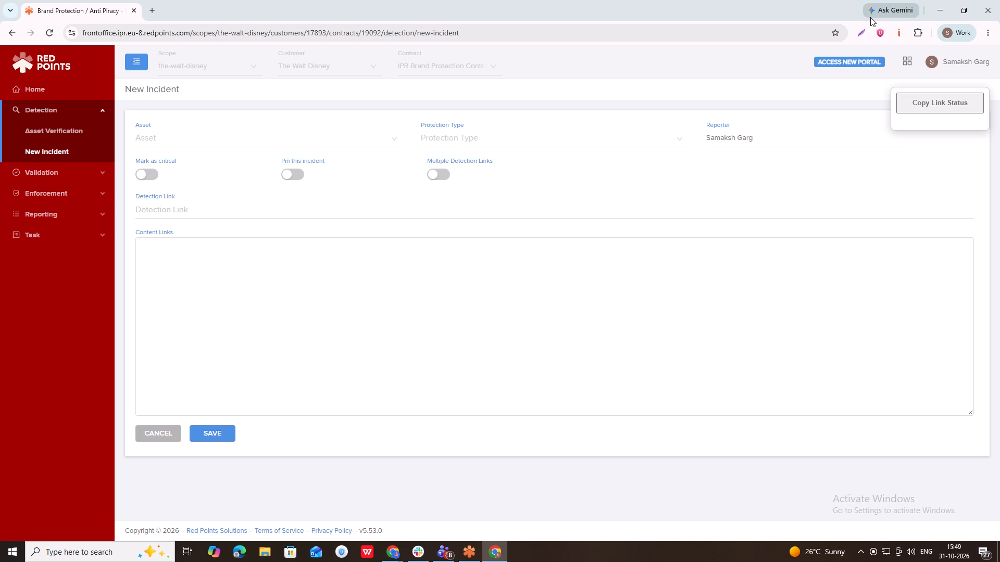
key(alt+Tab)
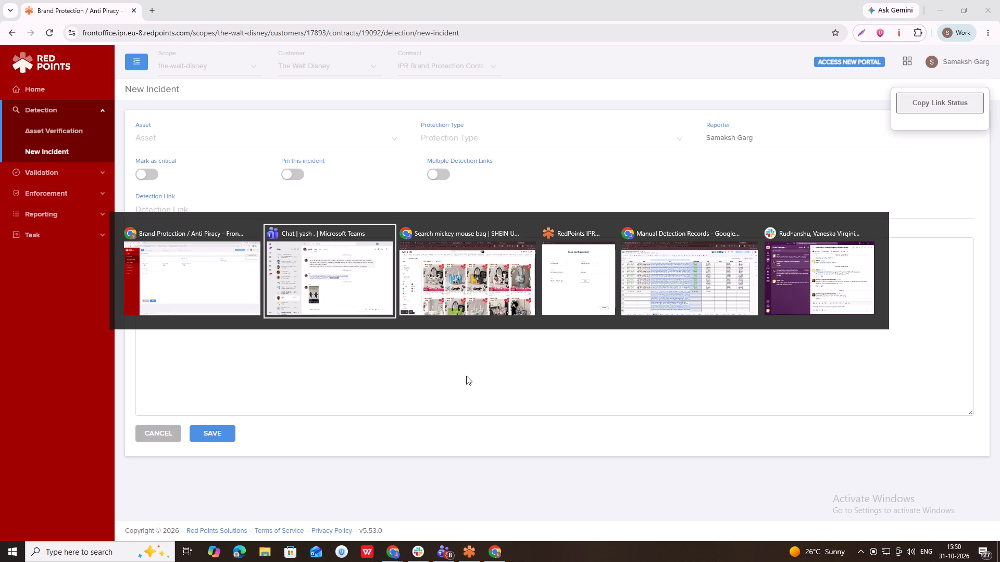
key(alt+Tab)
key(alt+Tab)
key(alt+Tab)
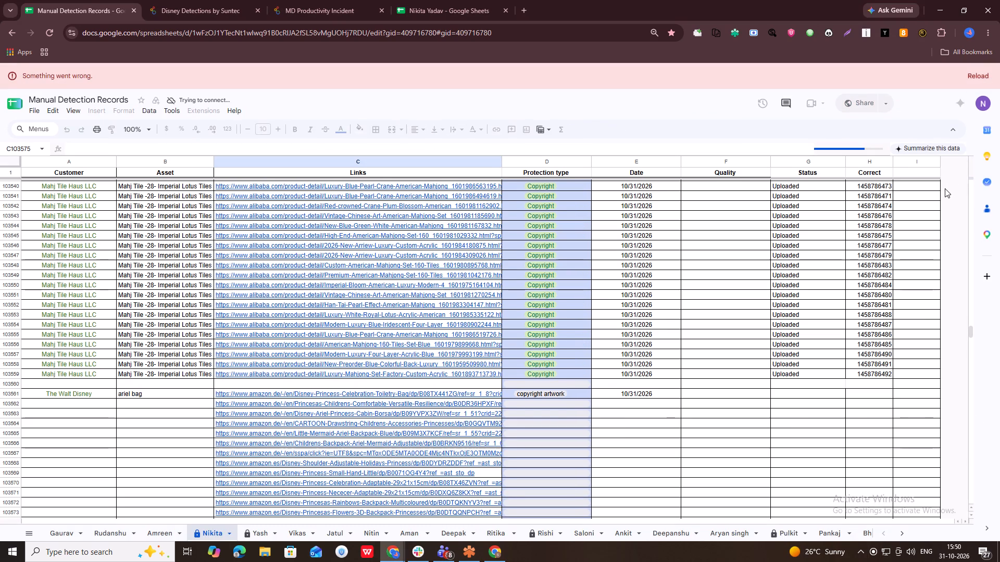
click(976, 81)
click(977, 76)
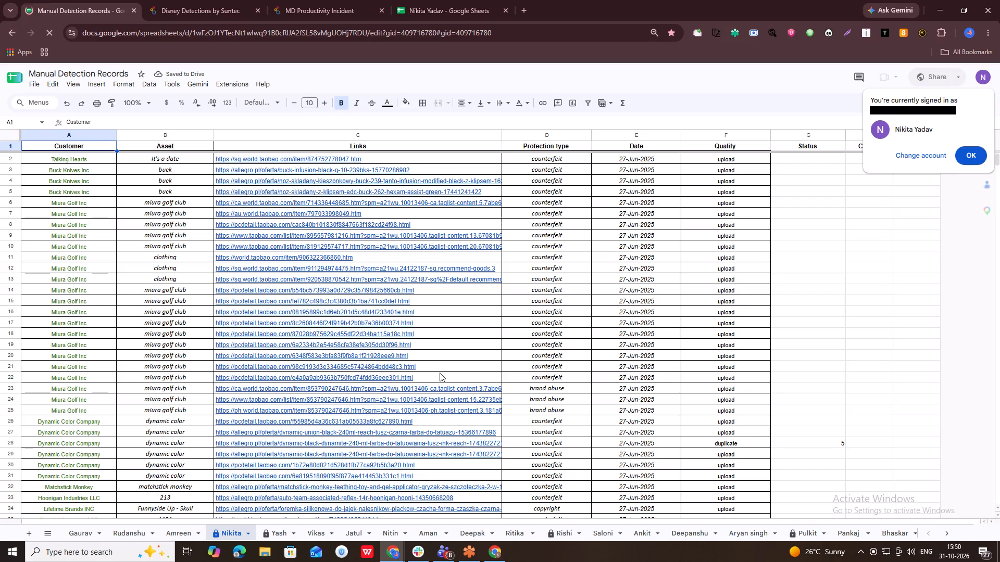
Copy the ariel bag links in rows 103561 to 103574 of the Nikita sheet's Links column.
key(ctrl+End)
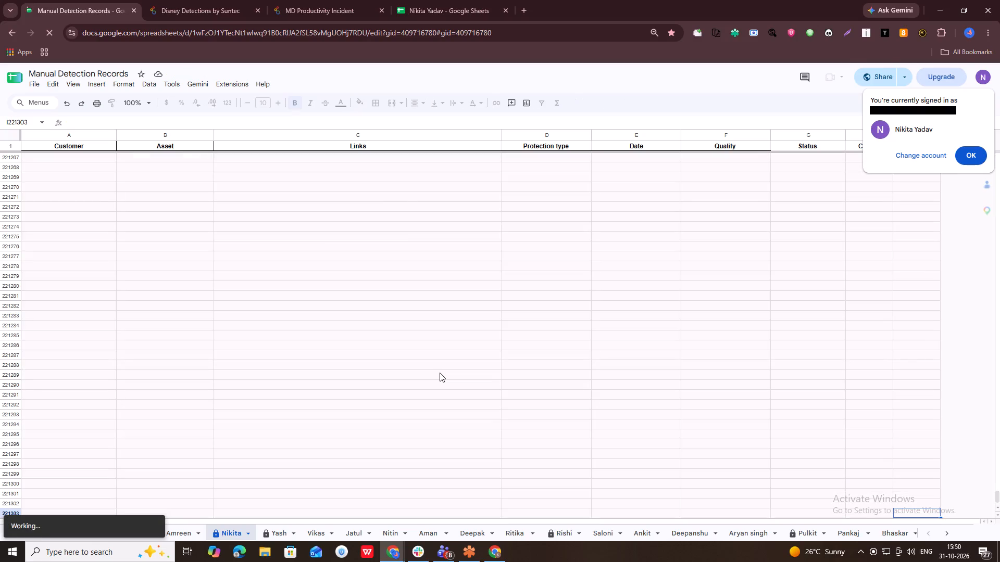
key(Left)
key(Left)
key(Left)
key(Left)
key(Left)
key(Left)
key(Left)
key(Left)
key(Left)
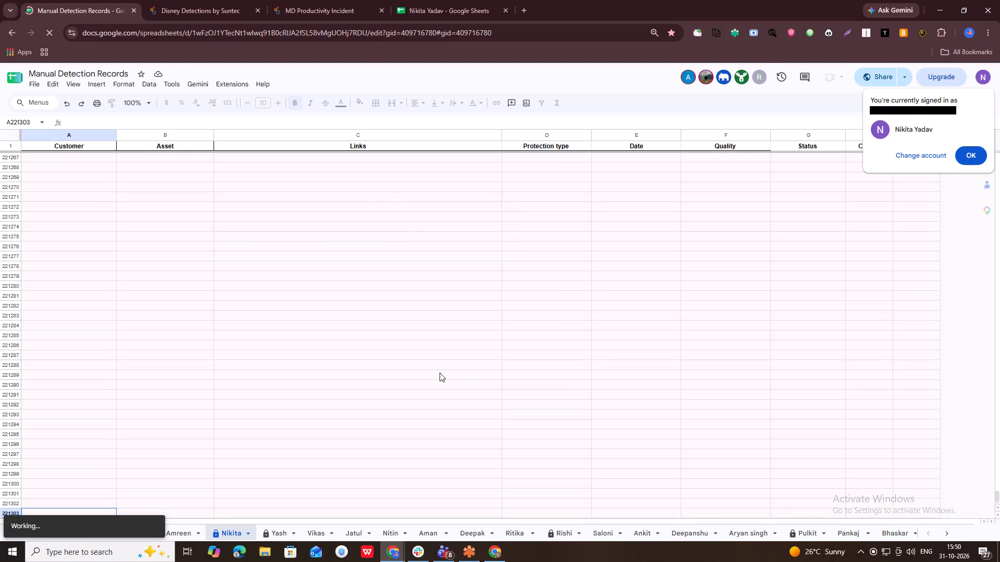
key(Right)
key(Right)
key(Right)
key(Left)
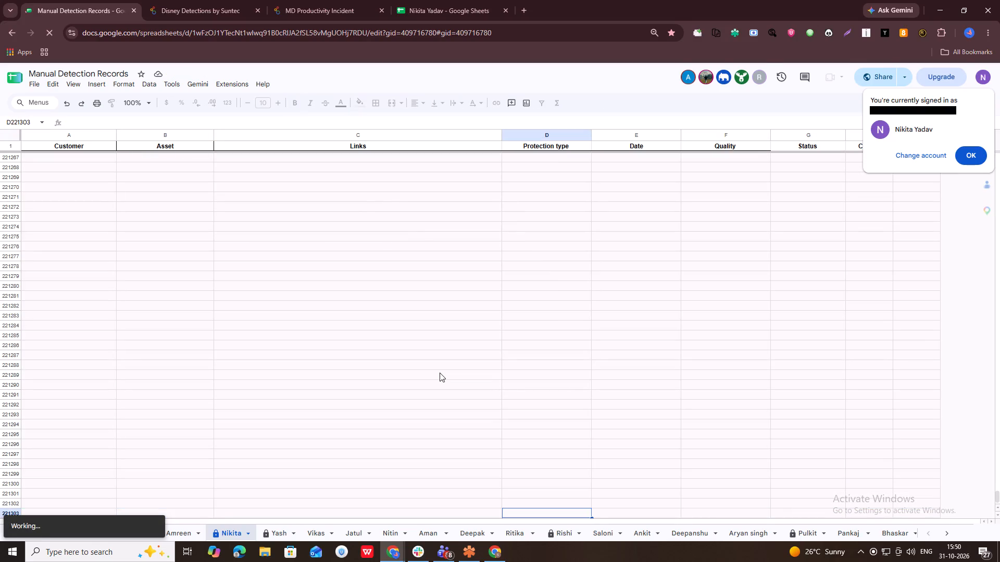
key(Up)
key(Up)
key(Up)
key(Up)
key(Up)
key(Up)
key(Up)
key(Up)
key(Up)
key(Up)
key(Up)
key(Up)
key(Up)
key(Up)
key(Up)
key(Up)
key(Up)
key(Up)
key(Up)
key(Up)
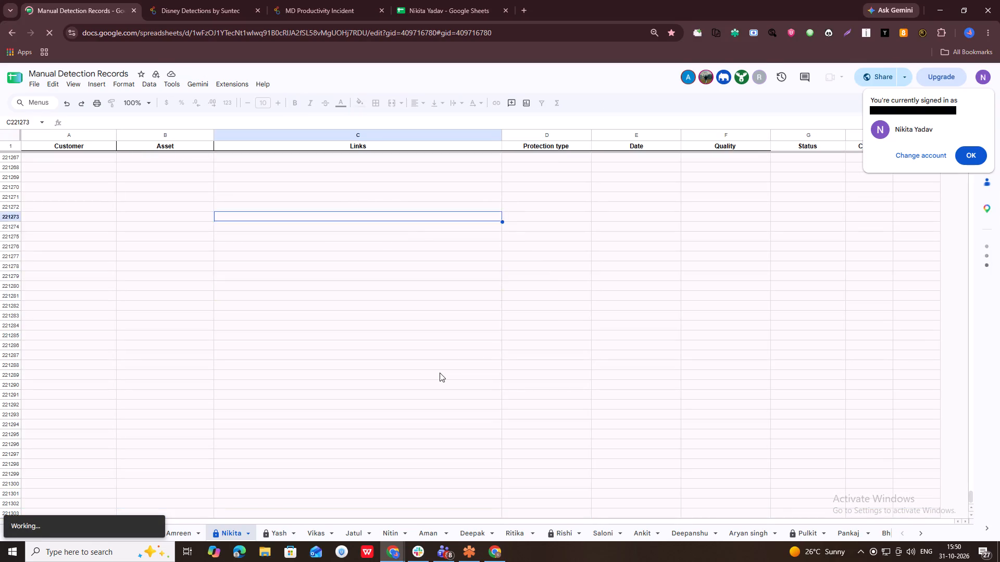
key(Up)
key(Up)
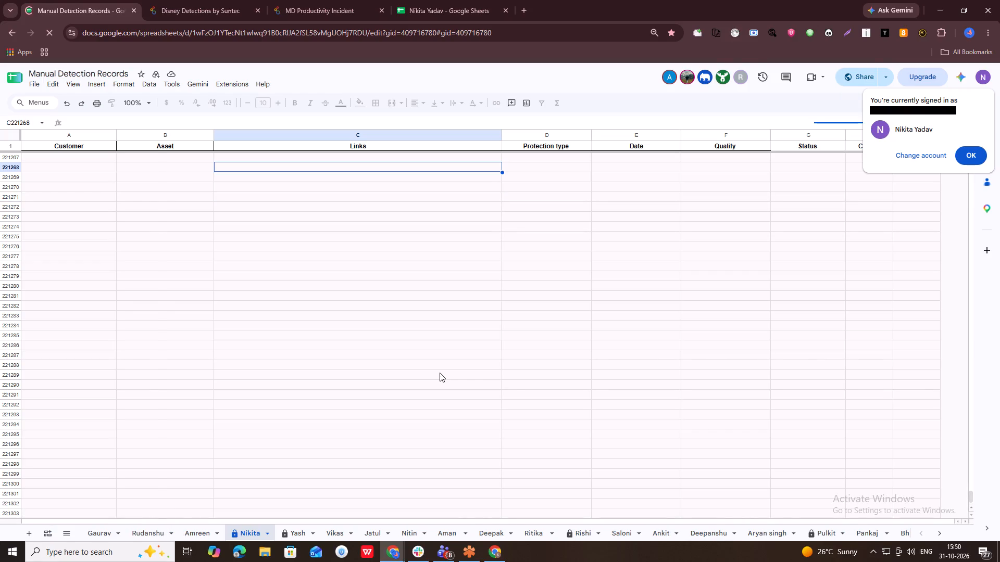
scroll(405, 354, up, 6)
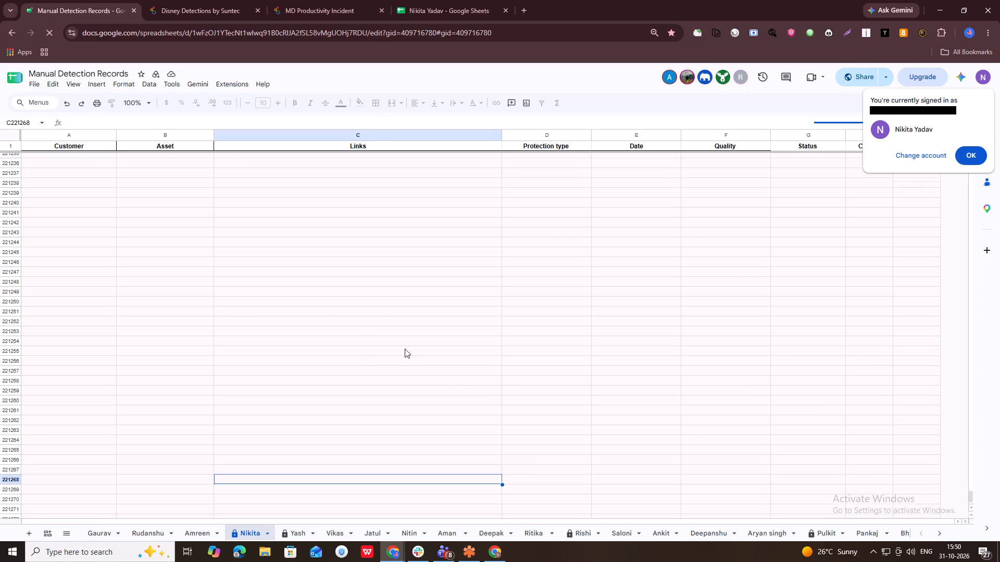
scroll(403, 349, up, 17)
click(970, 159)
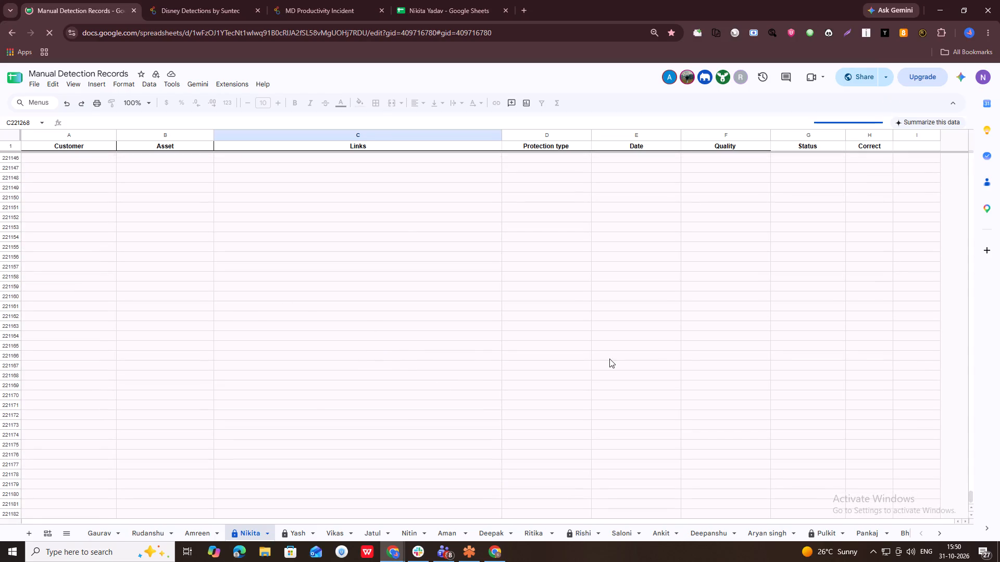
scroll(300, 357, up, 20)
scroll(300, 357, up, 17)
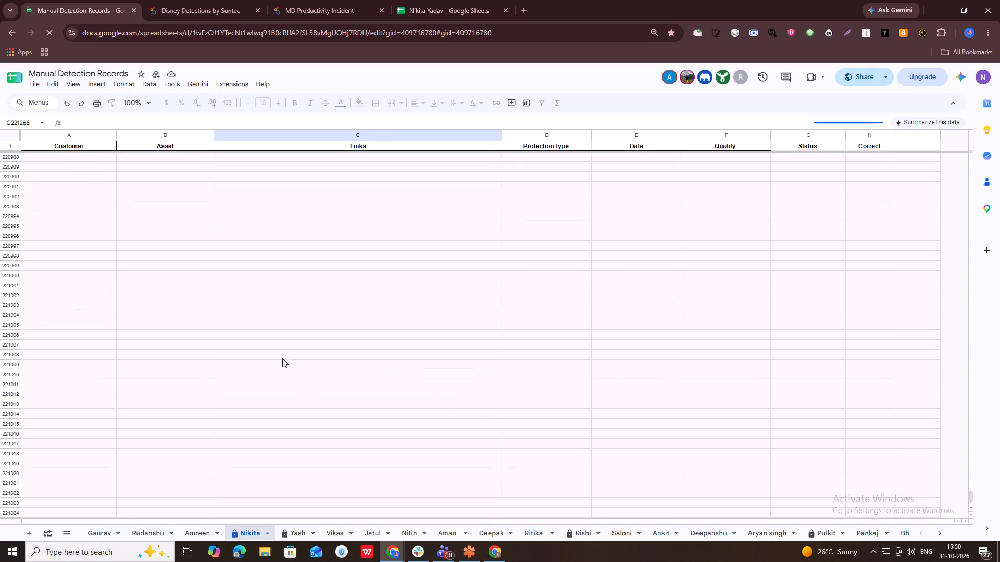
scroll(282, 358, up, 20)
scroll(282, 358, up, 5)
click(322, 329)
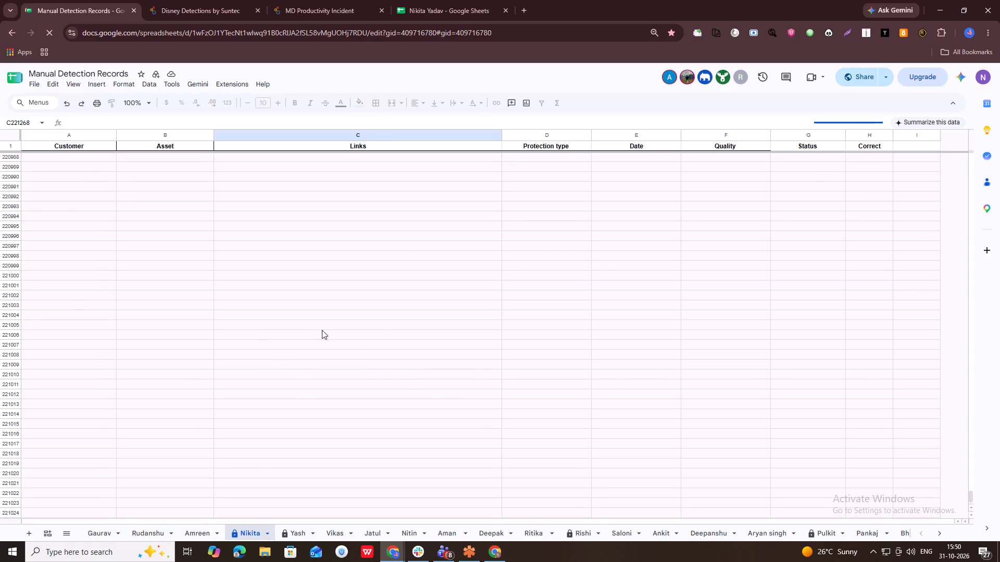
scroll(322, 329, up, 10)
click(321, 328)
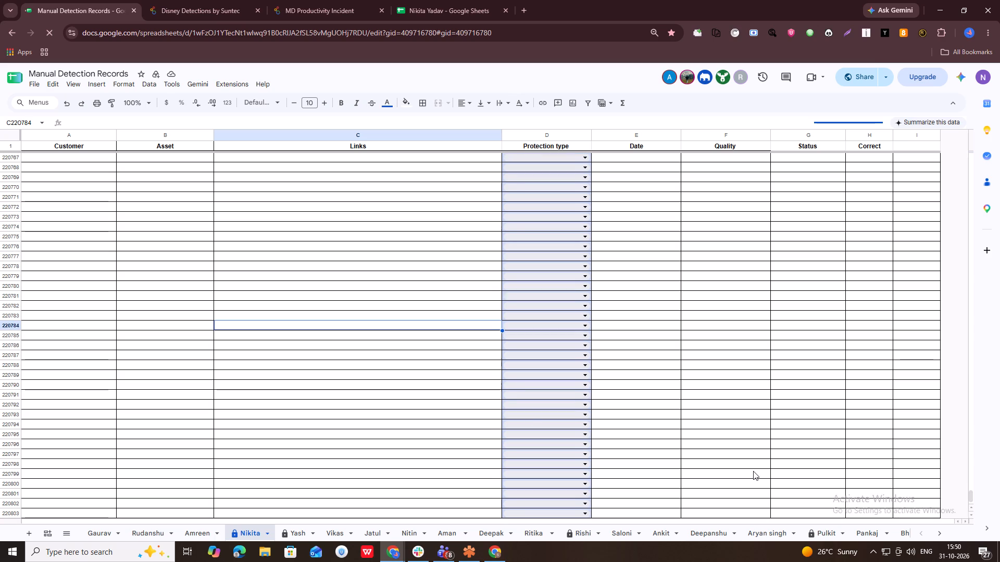
key(ctrl+Up)
scroll(353, 368, up, 4)
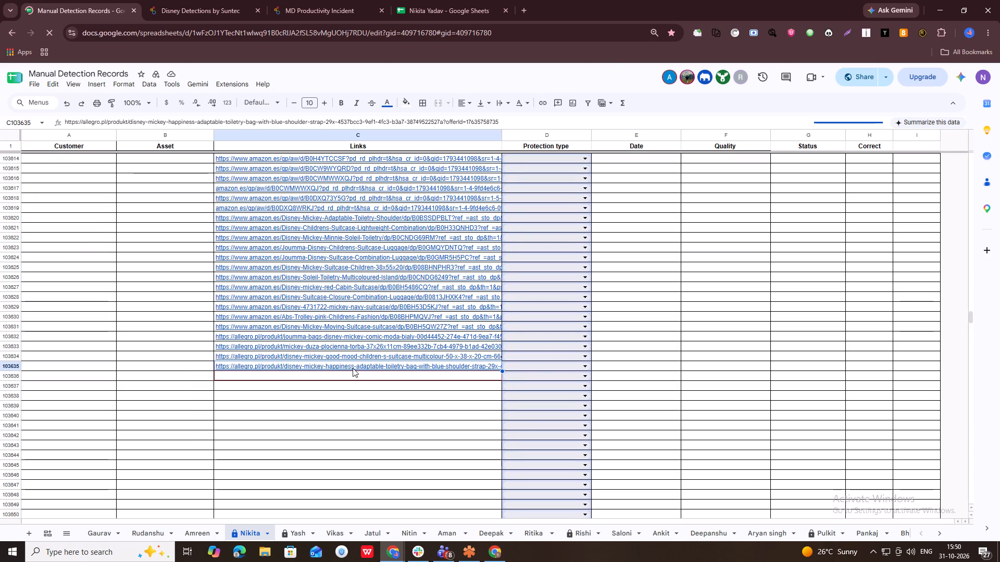
scroll(446, 362, up, 11)
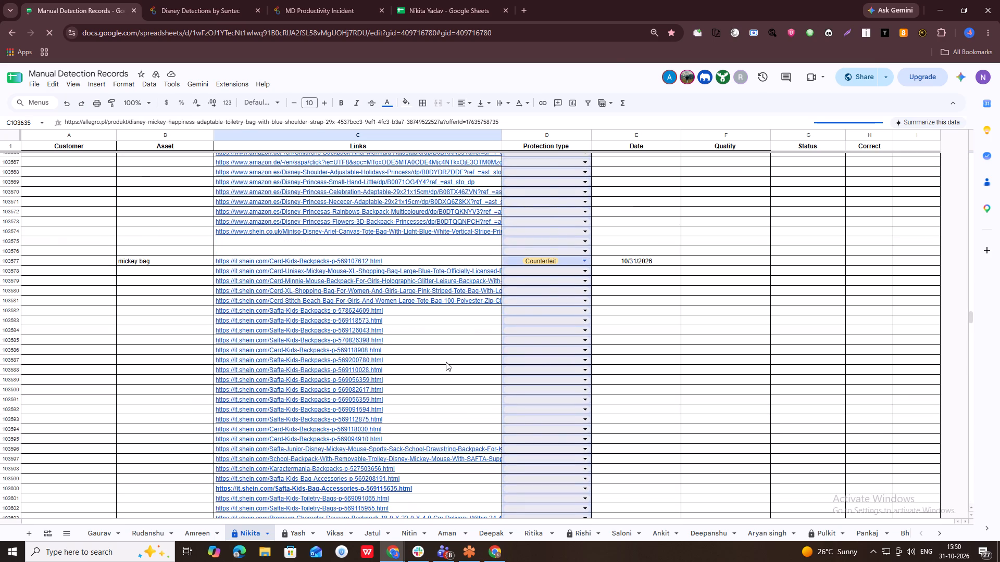
scroll(446, 362, up, 2)
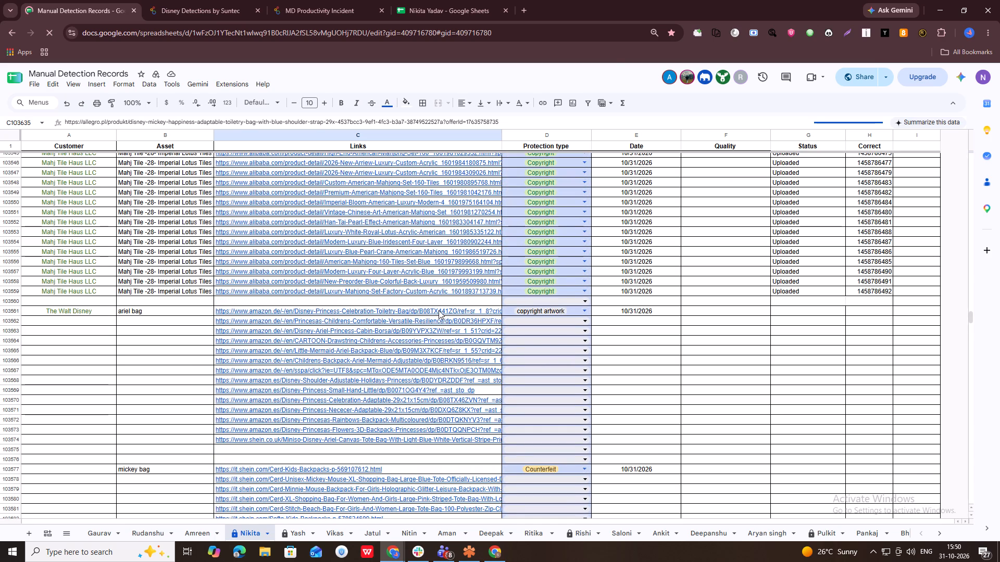
click(439, 311)
shift+click(441, 442)
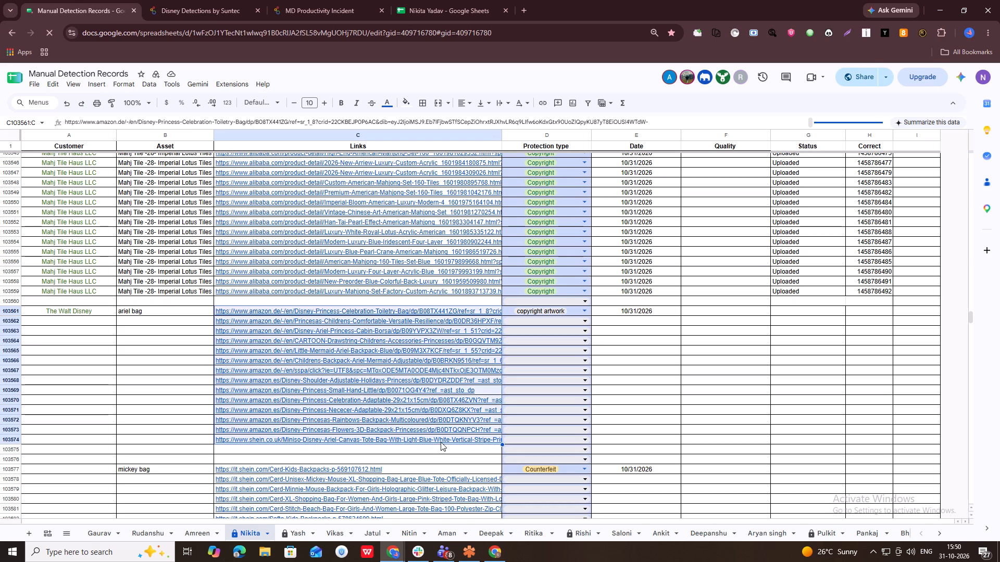
key(ctrl+c)
key(ctrl+c)
key(ctrl+c)
key(ctrl+c)
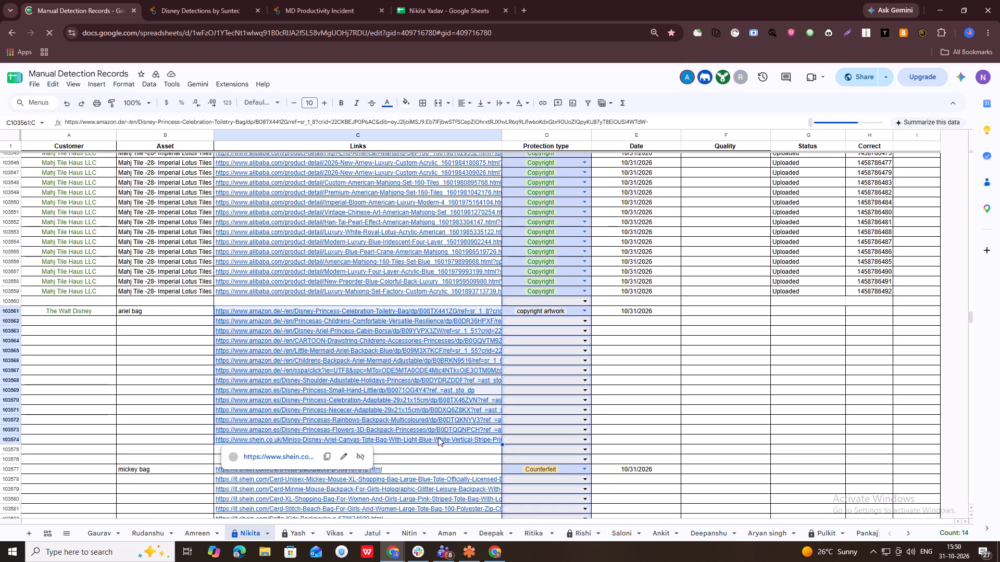
In the Red Points New Incident form, set the asset to Disney Princess Ariel - Bags - 18 and protection type to Copyright artwork.
key(alt+Tab)
click(266, 146)
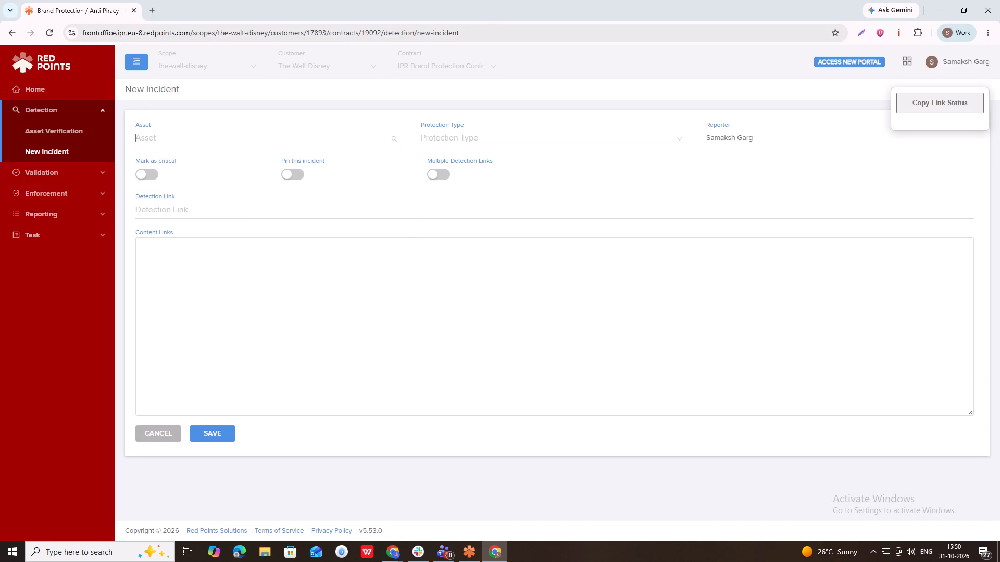
text(disney)
click(221, 191)
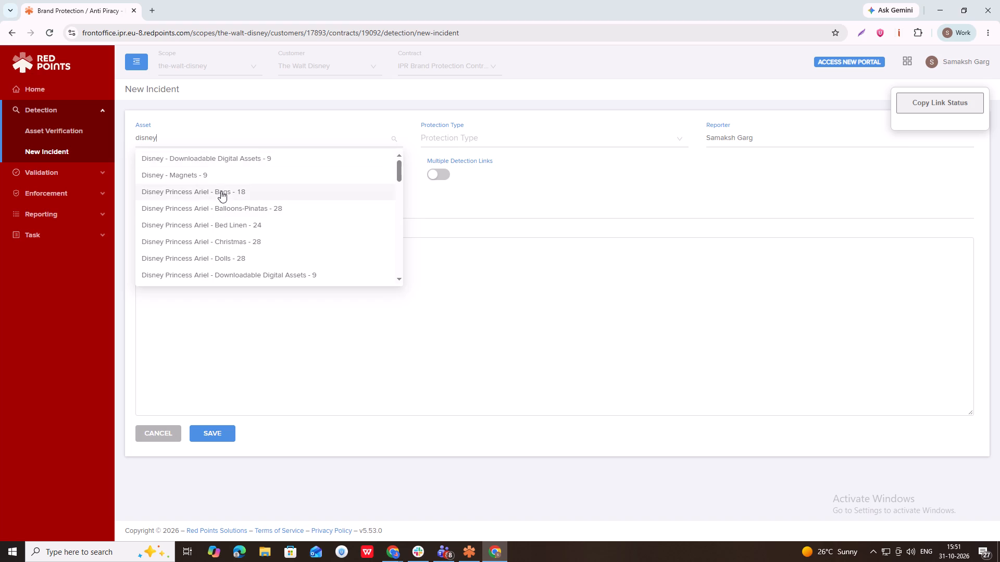
click(468, 145)
click(472, 172)
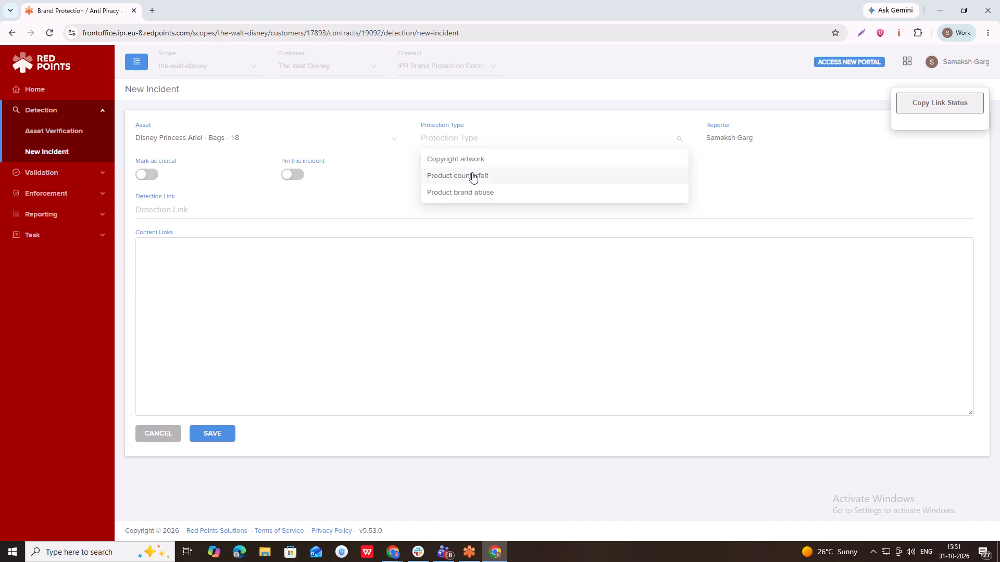
click(470, 136)
click(466, 155)
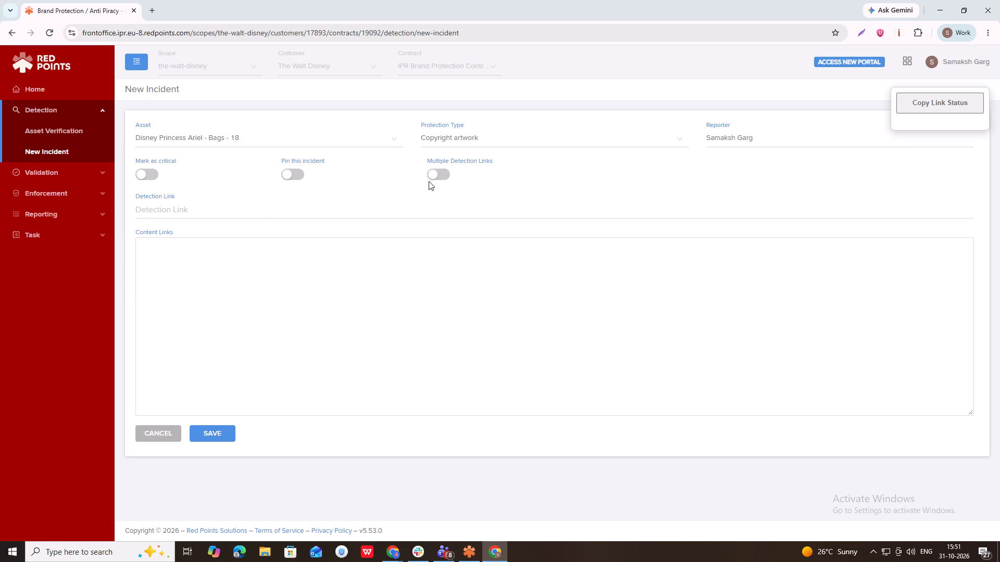
Enable multiple detection links for the incident and paste the copied ariel bag links into Detection Links.
click(434, 173)
click(441, 285)
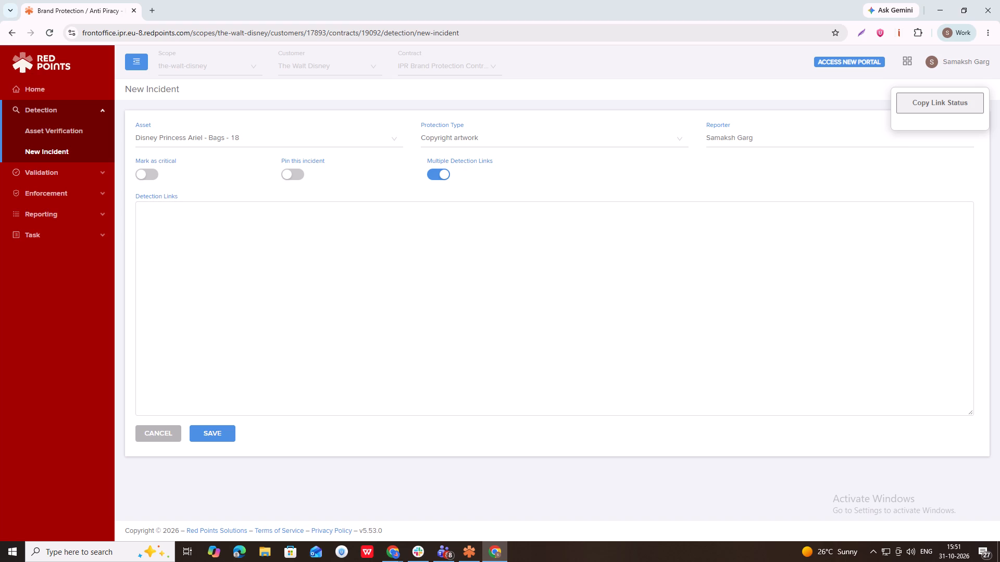
key(ctrl+v)
Check the pasted detection links for the first ariel bag link, copied from row 103561 of the sheet.
key(alt+Tab)
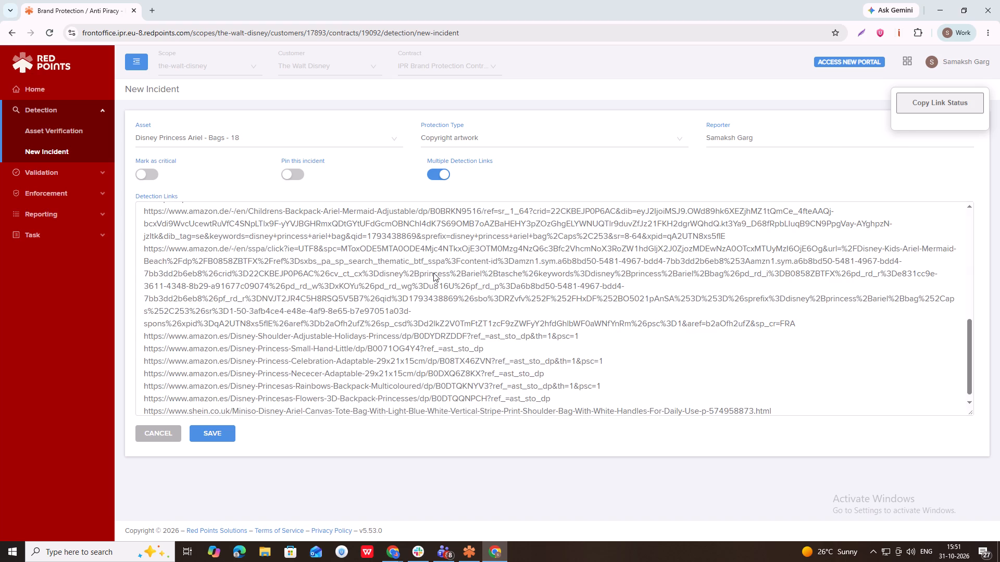
click(347, 312)
key(ctrl+c)
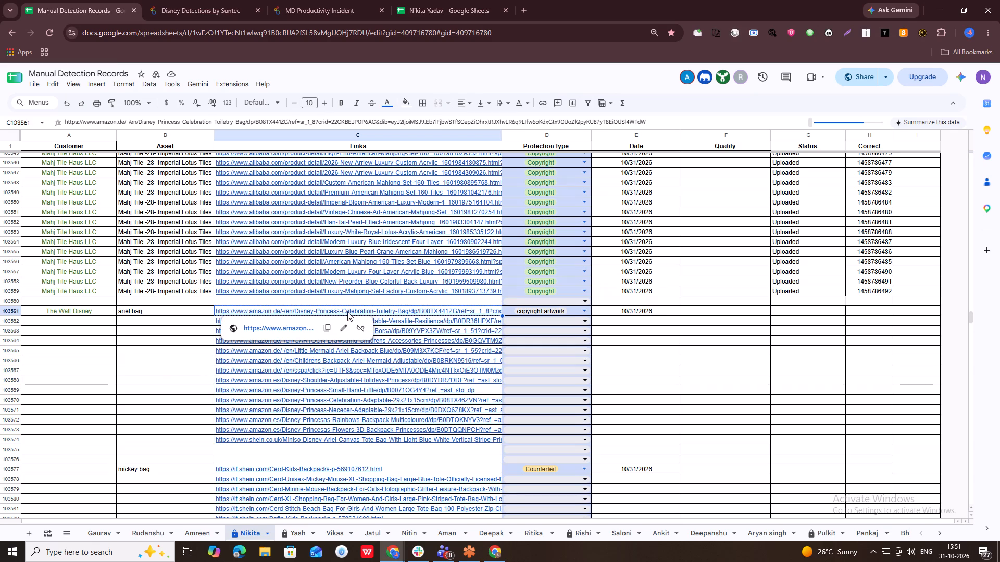
key(ctrl+c)
key(ctrl+c)
key(alt+Tab)
key(ctrl+f)
key(ctrl+v)
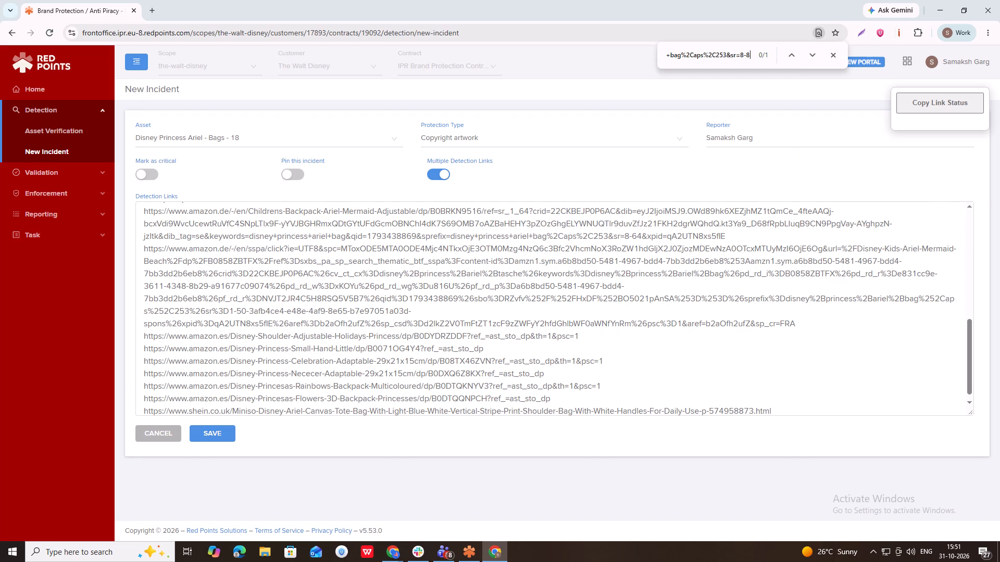
Check the pasted detection links for the last ariel bag link, the shein.co.uk one from row 103574 of the sheet.
key(alt+Tab)
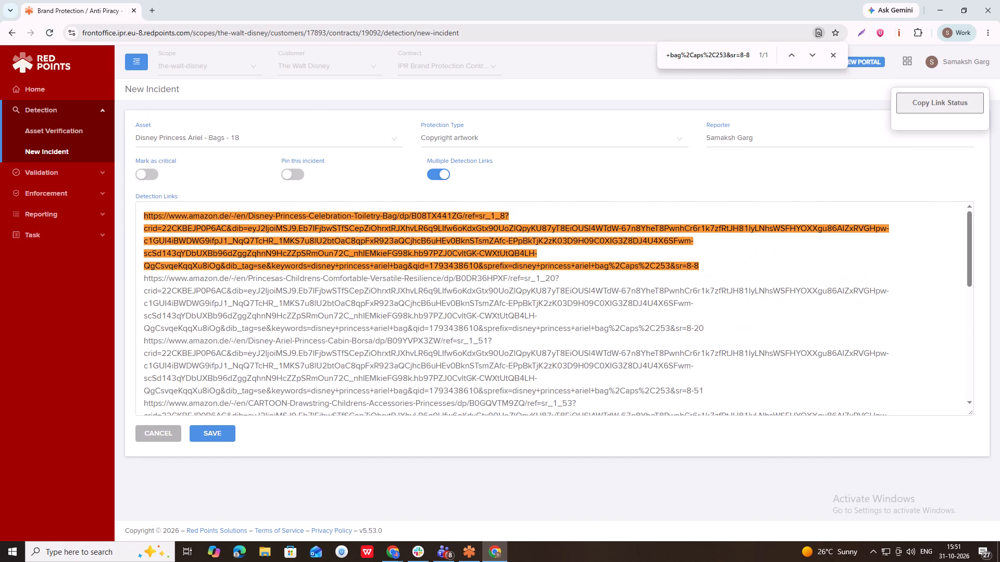
key(ctrl+Down)
key(ctrl+c)
key(alt+Tab)
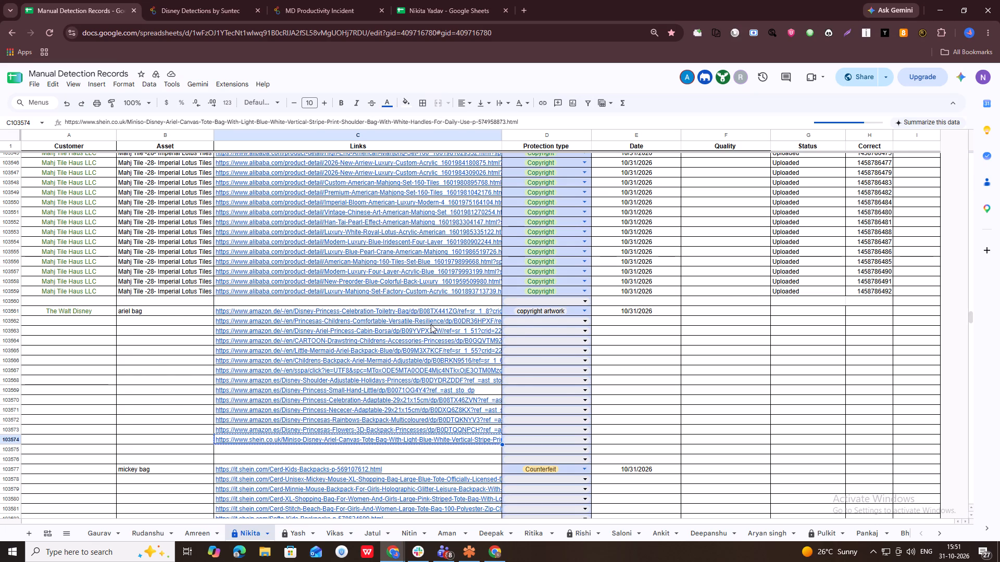
key(ctrl+f)
key(ctrl+v)
scroll(509, 302, down, 6)
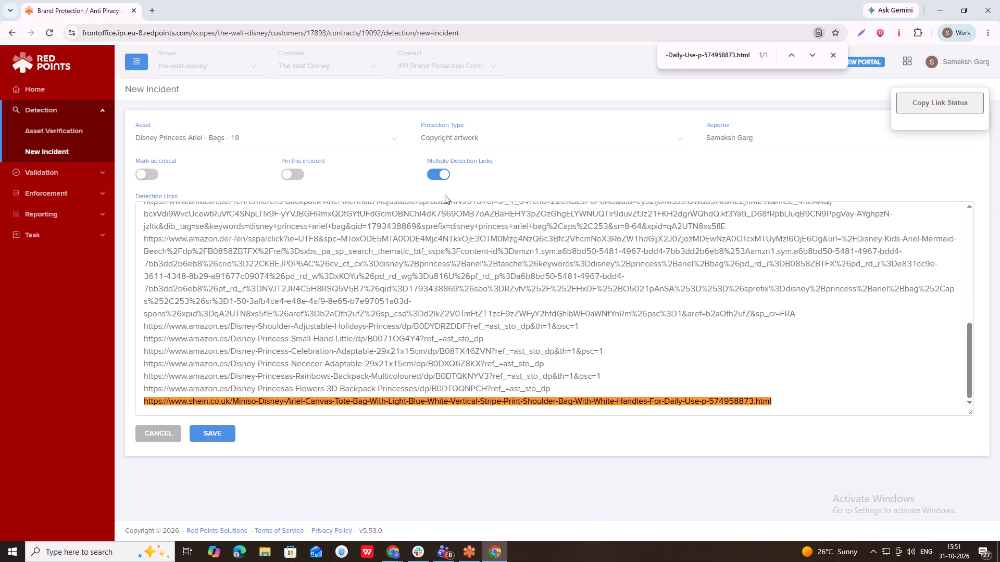
key(alt+Tab)
key(alt+Tab)
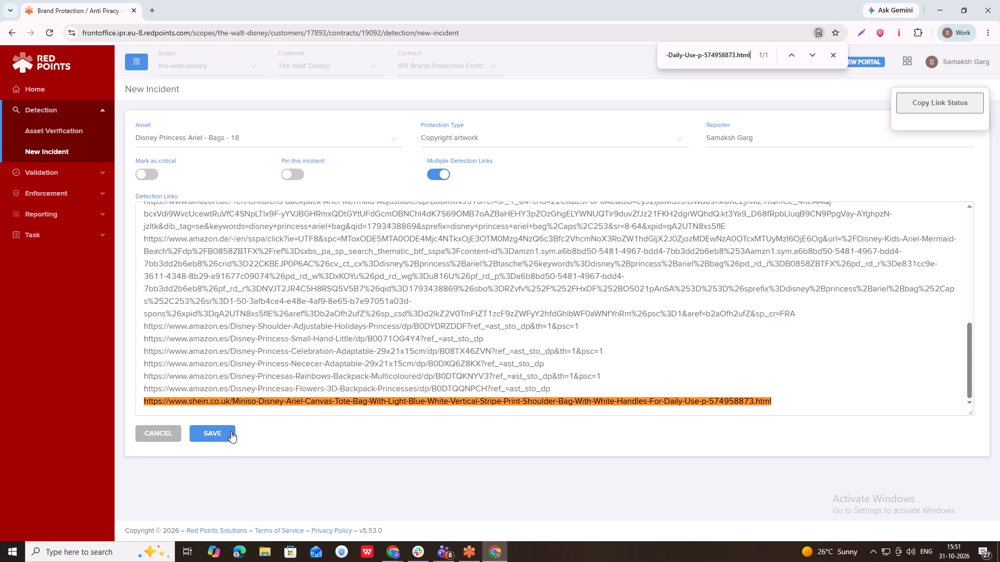
Save the new incidents for the pasted ariel bag links and close the page search.
click(231, 431)
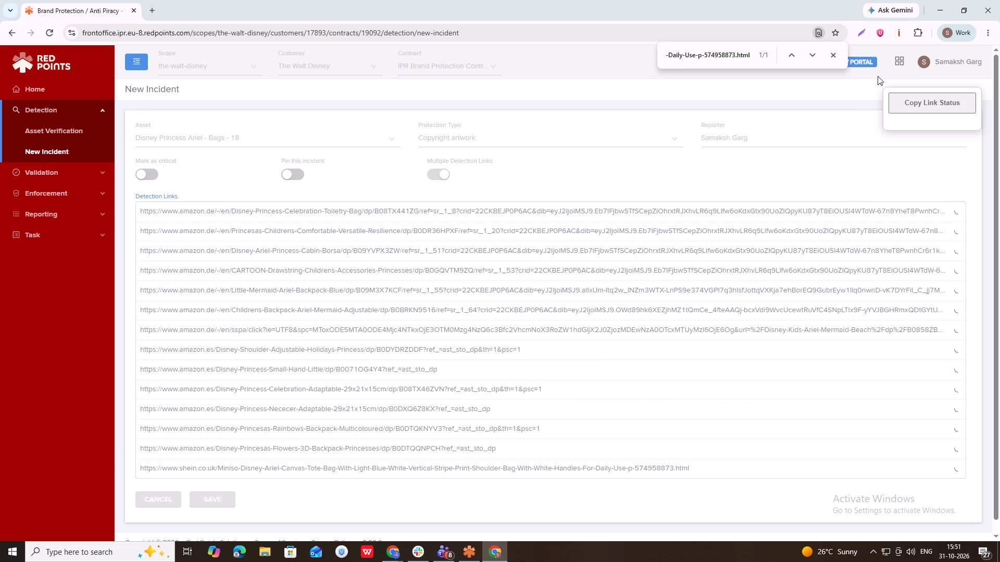
click(831, 54)
alt+click(172, 139)
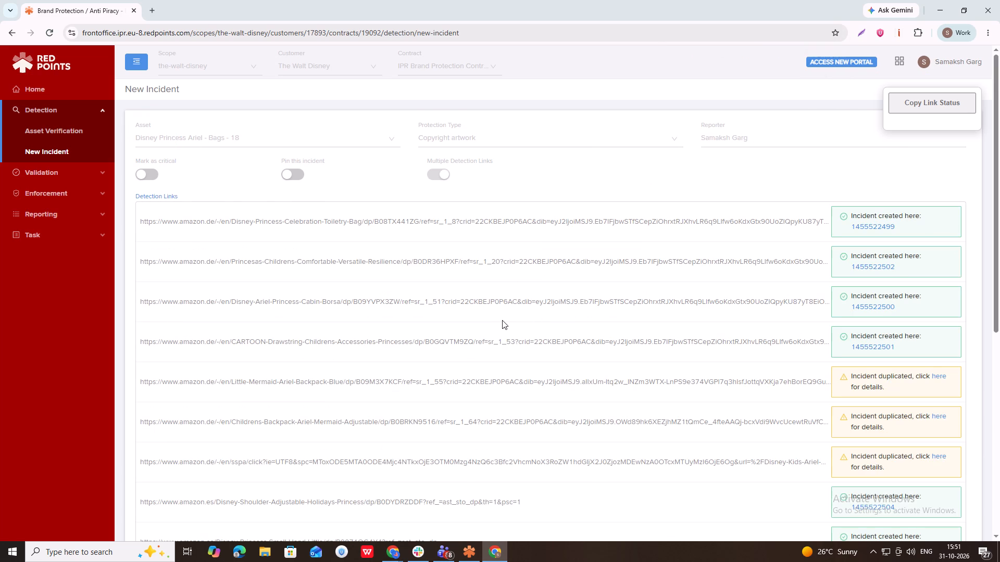
Copy the link status of the submitted ariel bag detection links.
key(alt+Tab)
key(alt+Tab)
alt+click(220, 135)
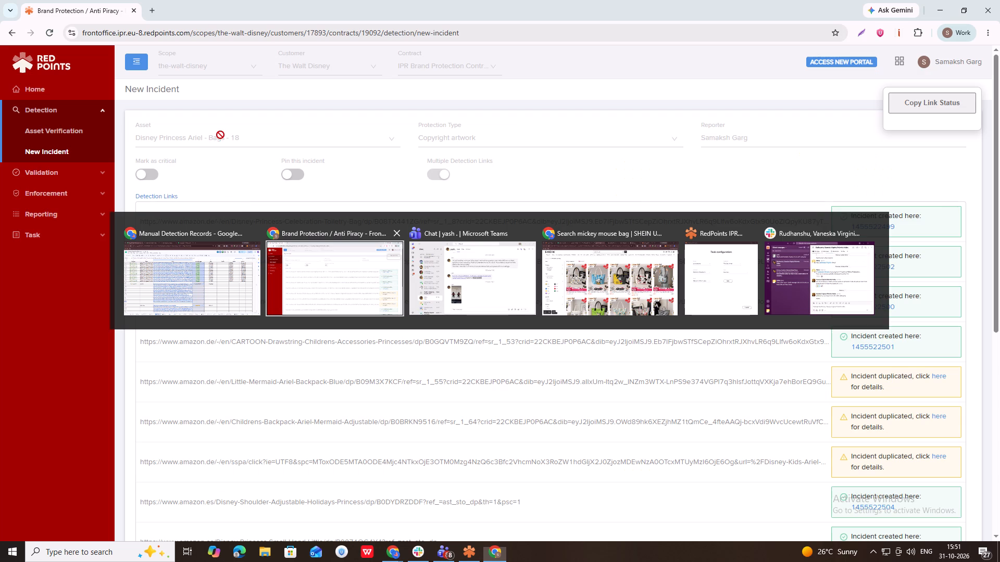
click(235, 140)
click(933, 99)
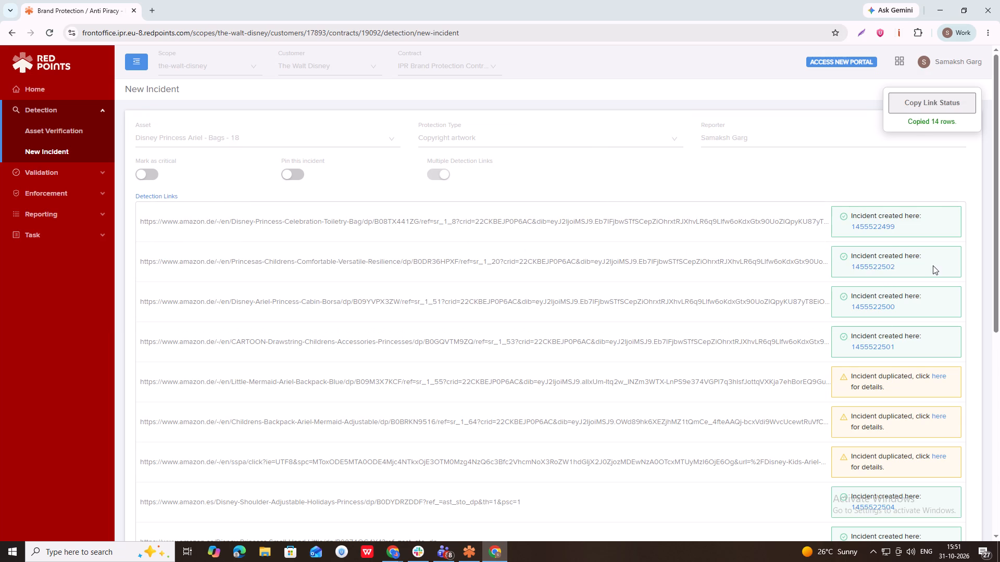
Paste the copied link status beside the ariel bag rows in Manual Detection Records and clear its header cells in row 103560.
key(alt+Tab)
click(743, 298)
key(ctrl+v)
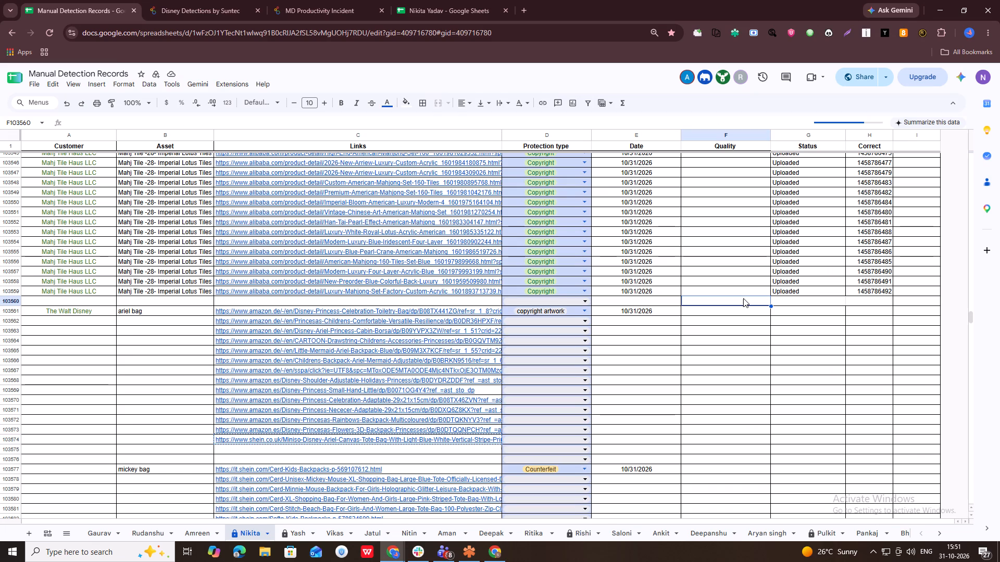
key(Left)
key(shift+Right)
key(shift+Right)
key(shift+Right)
key(Delete)
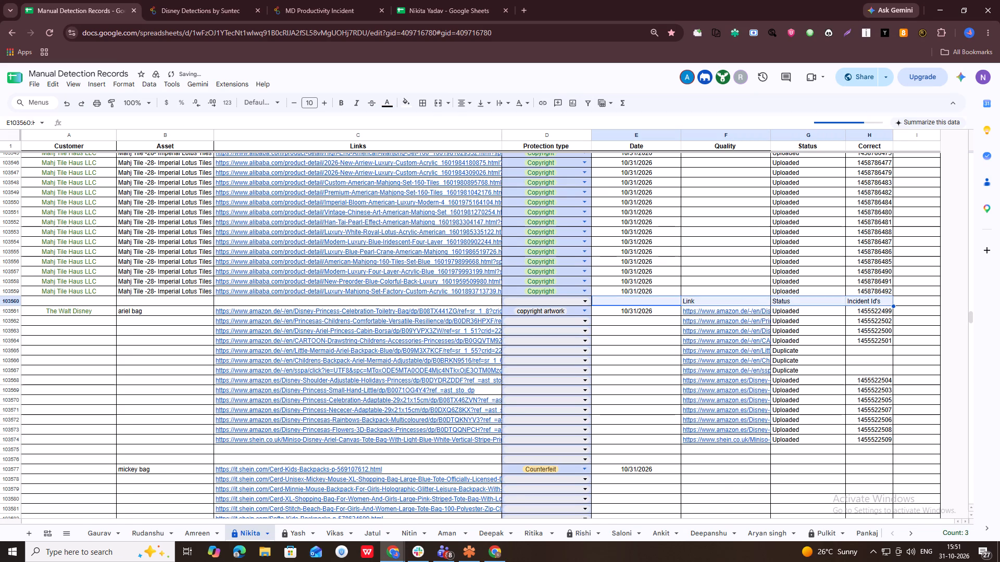
Clear the pasted links from the Quality column of ariel bag rows 103561 to 103574.
key(Down)
key(Right)
key(shift+Down)
key(ctrl+shift+Down)
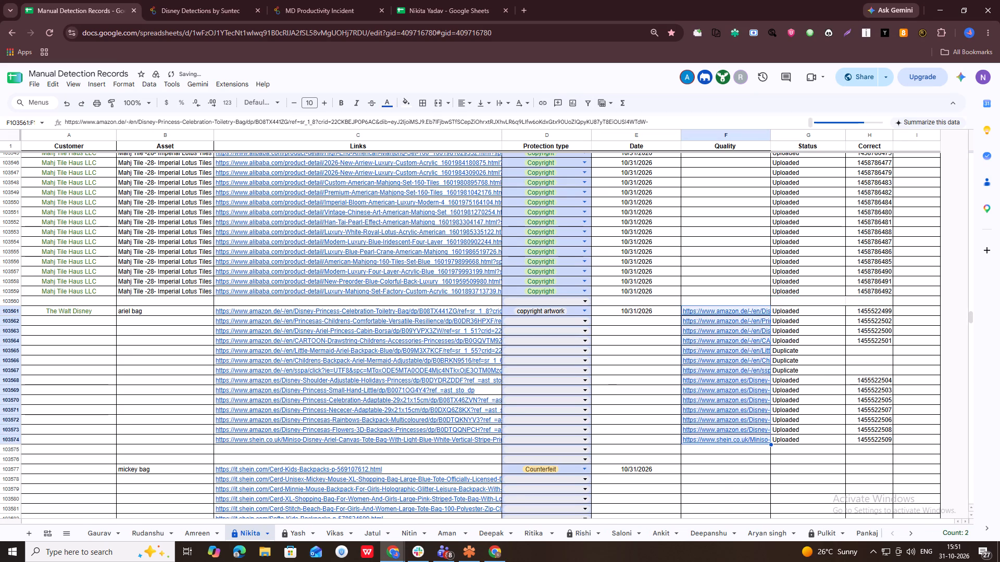
key(Delete)
Fill the copyright artwork protection type and the date 10/31/2026 down through ariel bag rows 103561 to 103574.
key(Left)
key(shift+Left)
key(ctrl+space)
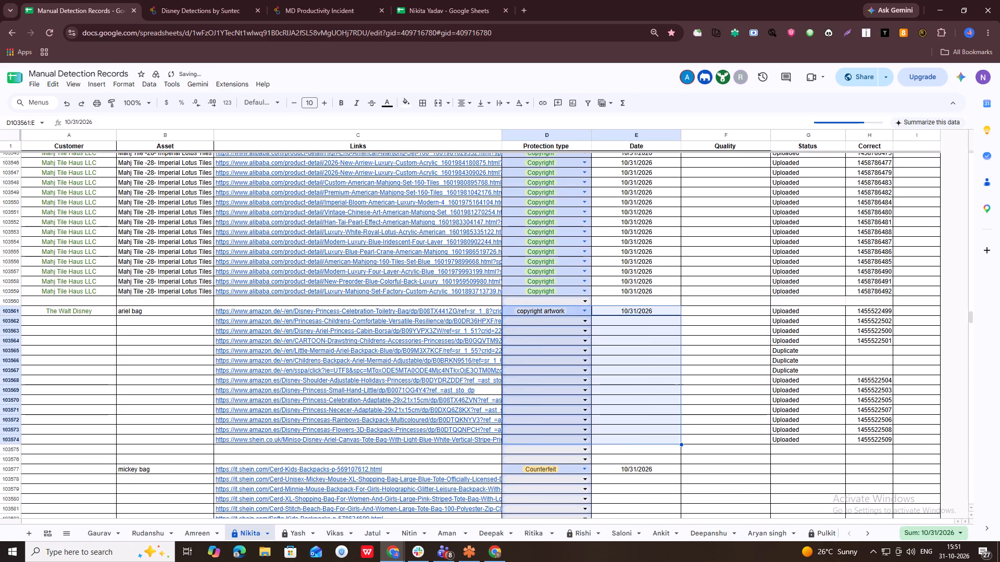
key(ctrl+d)
Copy all the mickey bag links from rows 103577 to 103635 of the sheet.
key(ctrl+Down)
key(Left)
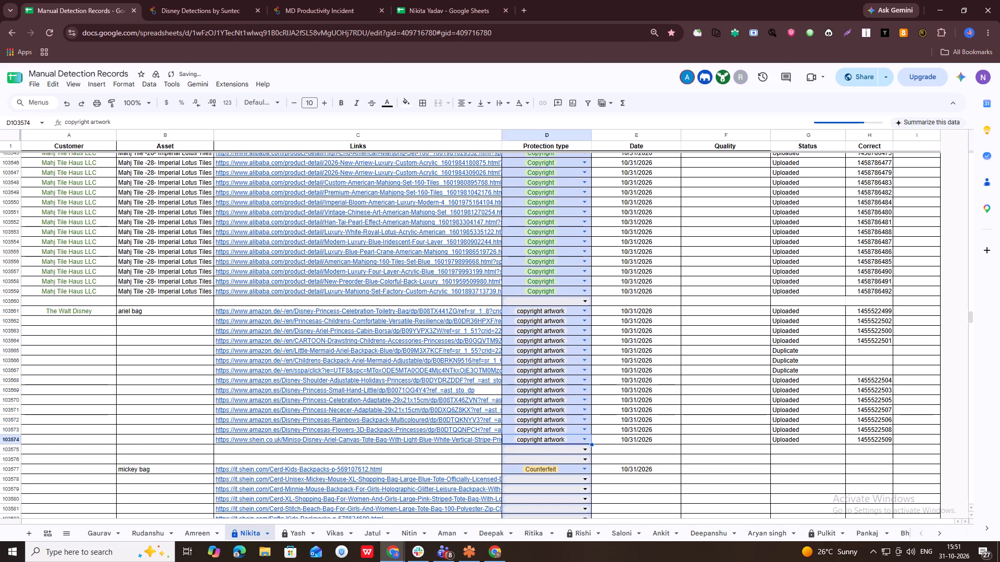
key(Left)
key(ctrl+Down)
key(ctrl+shift+Down)
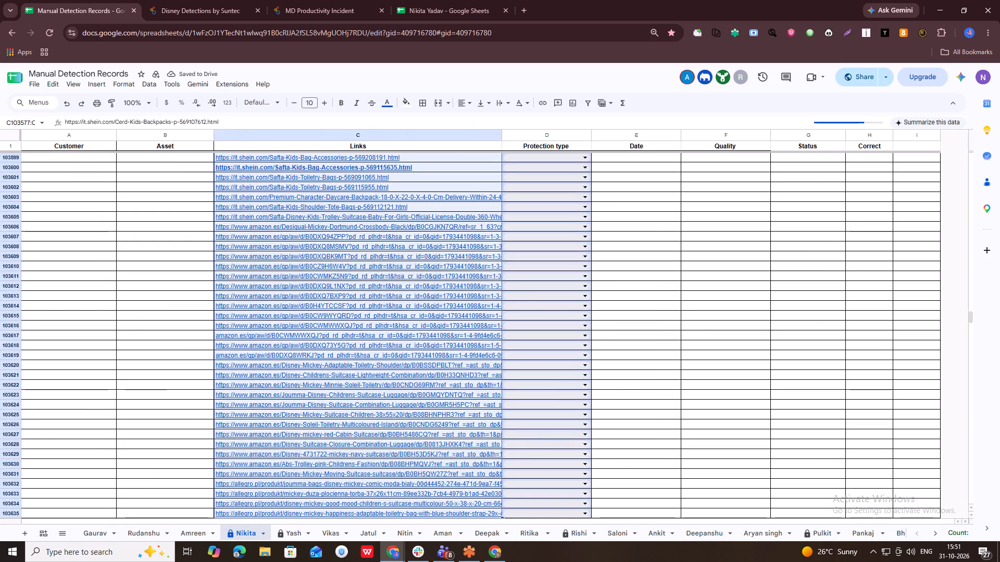
scroll(552, 304, down, 3)
key(ctrl+c)
key(ctrl+c)
key(ctrl+c)
key(ctrl+c)
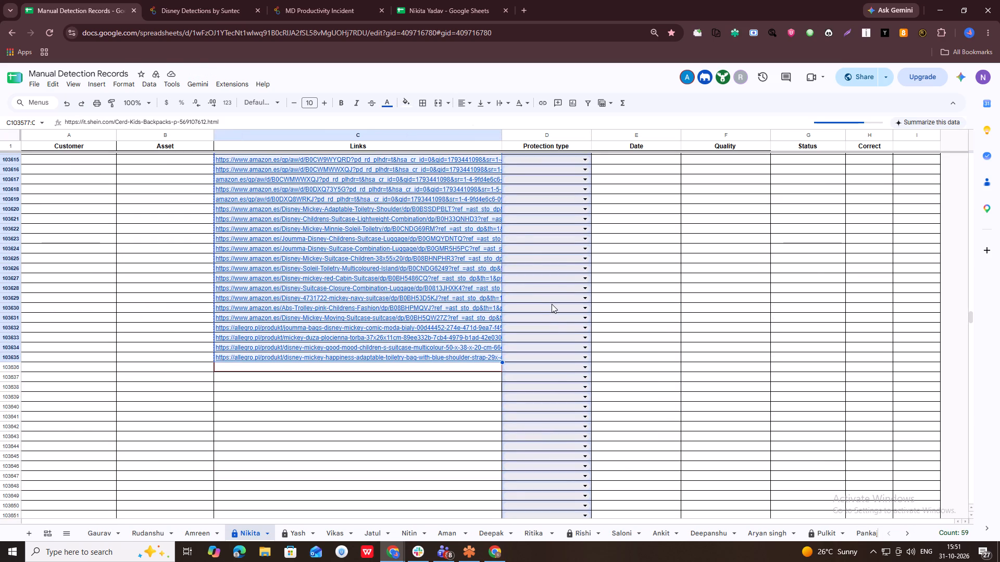
In Red Points, clear the submitted list and set the new incident's asset to Mickey & Friends - Bags - 18 and protection type to Product counterfeit.
key(alt+Tab)
scroll(589, 360, down, 15)
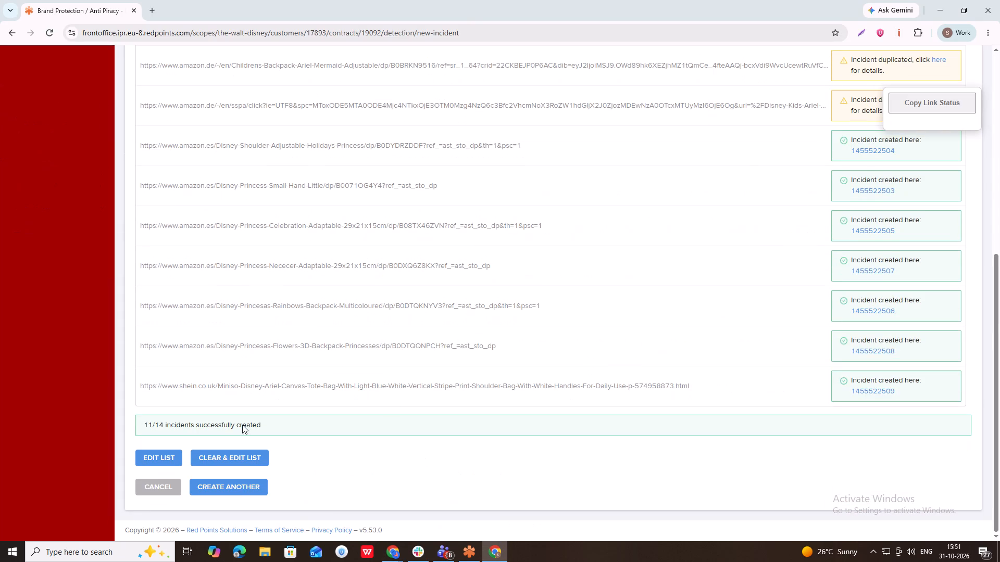
click(230, 464)
click(234, 145)
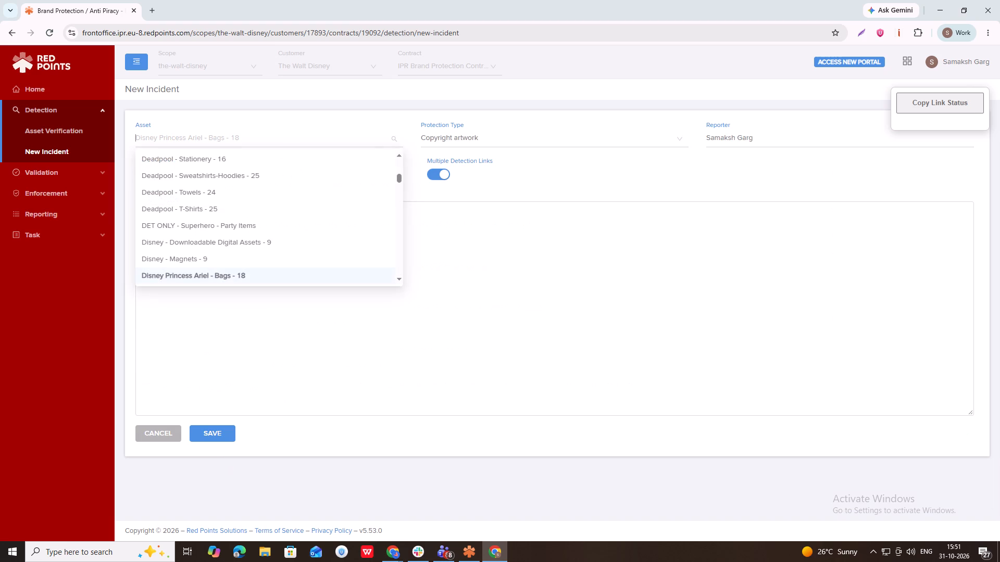
text(mickey)
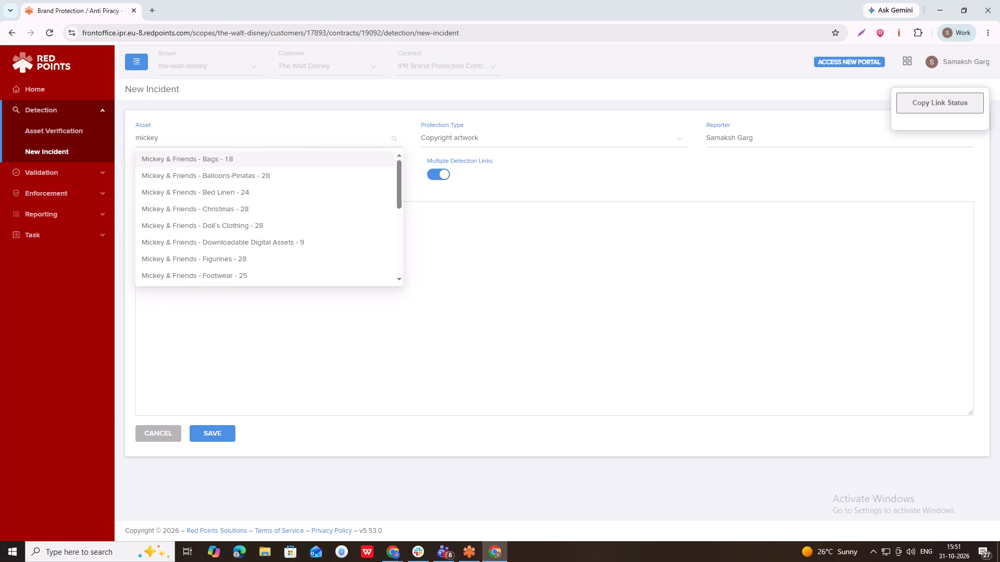
click(182, 158)
click(358, 339)
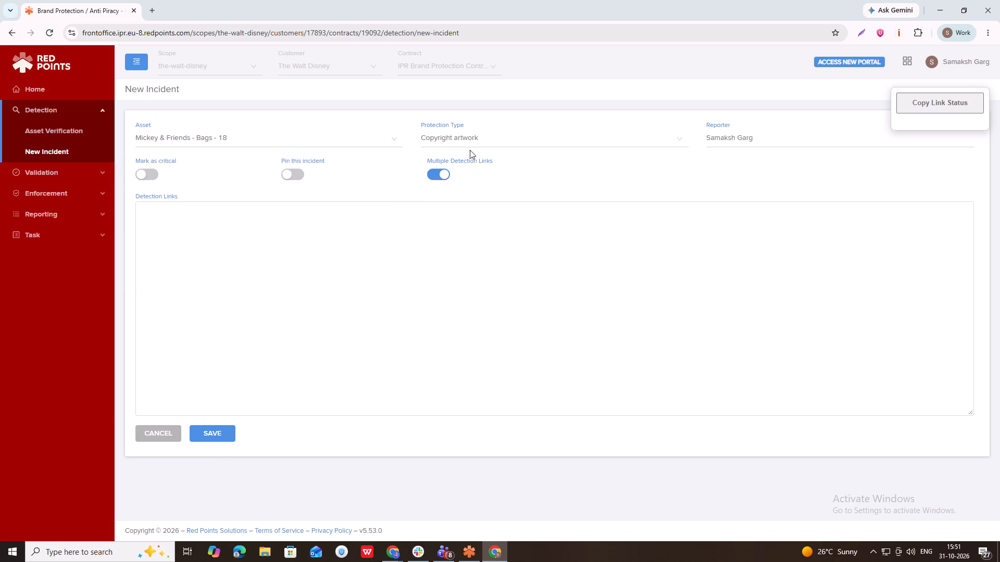
click(481, 139)
click(473, 175)
Paste the copied mickey bag links into the new incident's detection links.
click(407, 320)
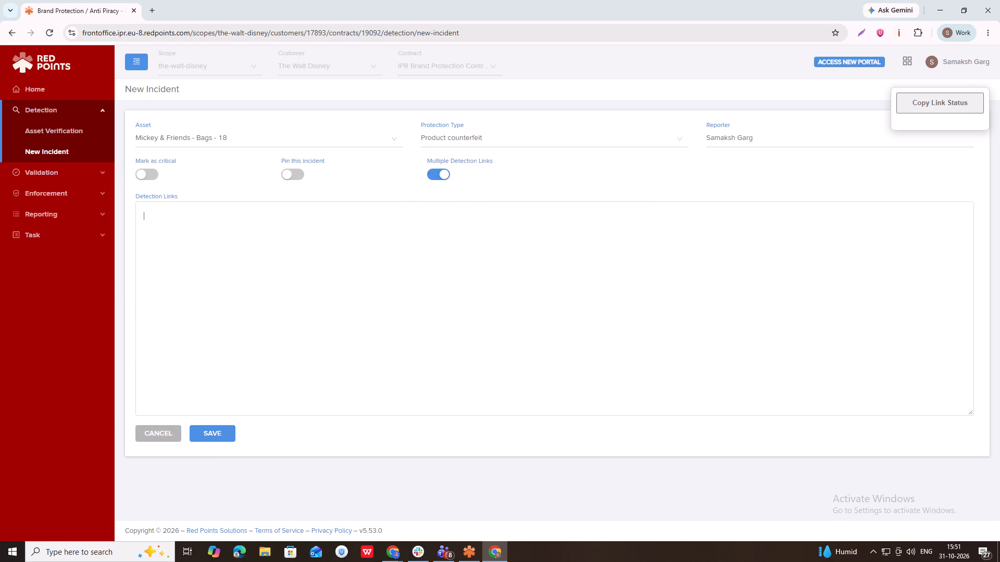
key(alt+Tab)
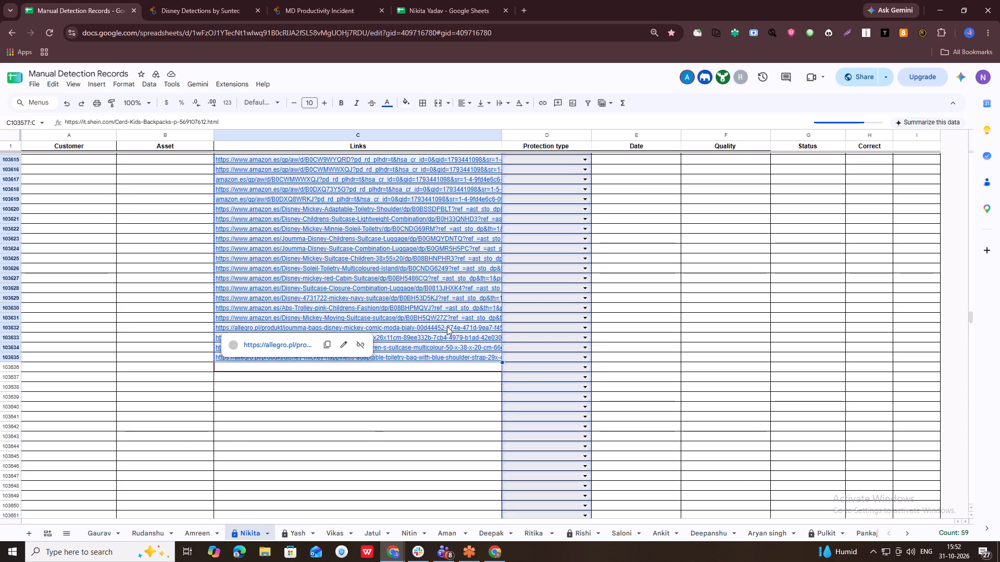
key(alt+Tab)
key(ctrl+v)
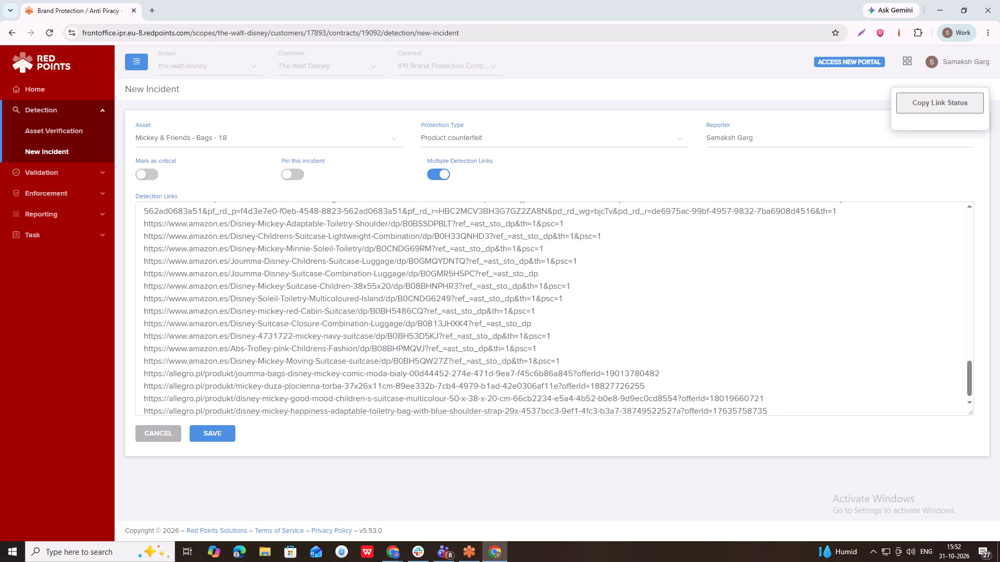
Check the pasted detection links for the first mickey bag link, copied from row 103577 of the sheet.
key(alt+Tab)
scroll(329, 340, up, 10)
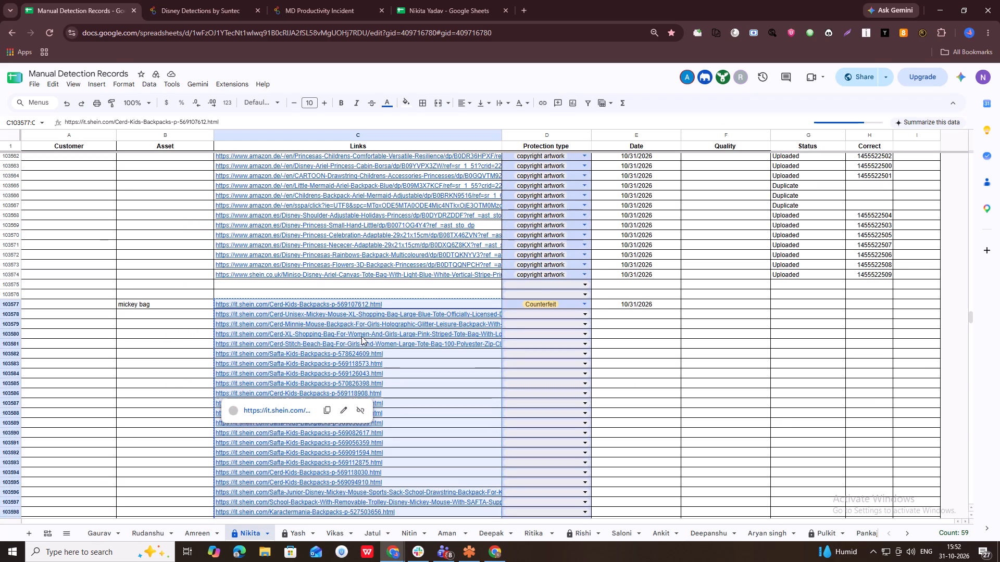
click(381, 305)
key(ctrl+c)
key(ctrl+c)
key(ctrl+c)
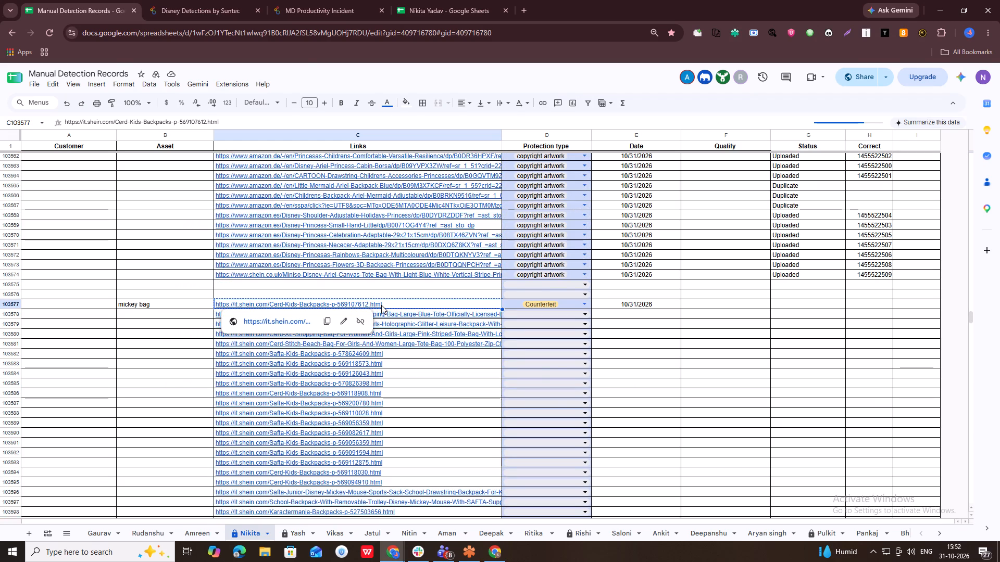
key(alt+Tab)
key(ctrl+f)
key(ctrl+v)
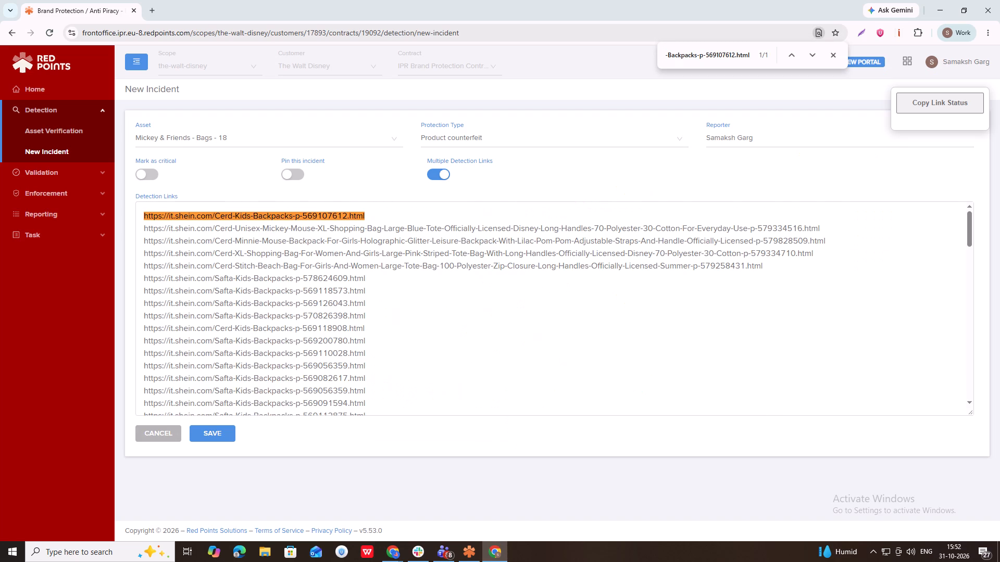
Check the pasted detection links for the last mickey bag link, the allegro.pl one from row 103635 of the sheet.
key(alt+Tab)
key(ctrl+Down)
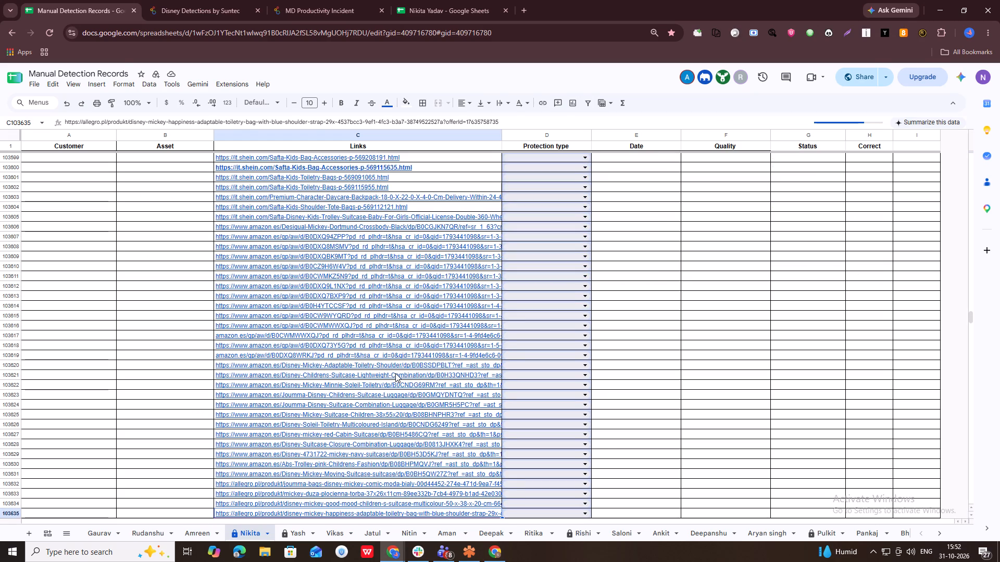
key(ctrl+c)
key(alt+Tab)
key(ctrl+f)
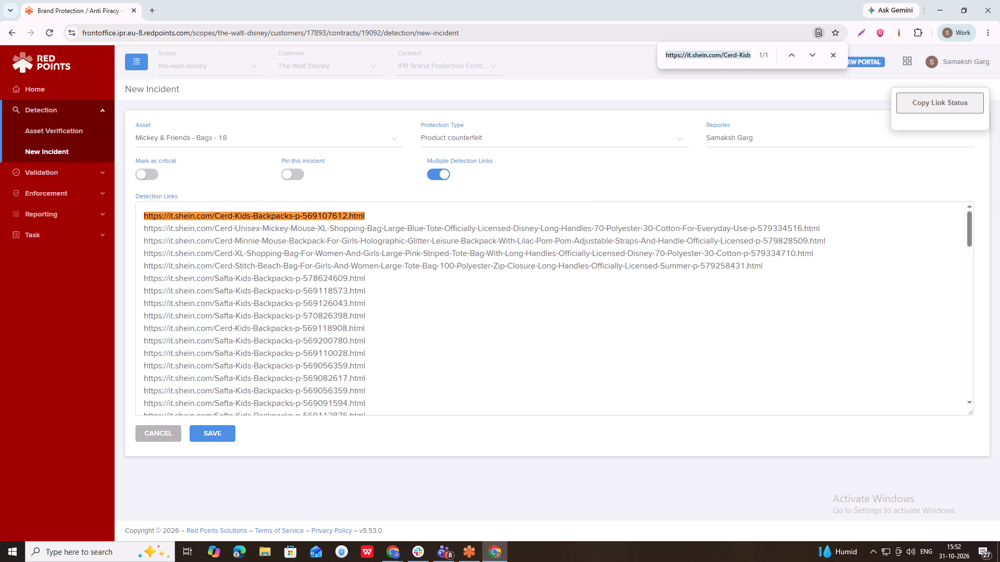
key(ctrl+v)
scroll(445, 313, down, 5)
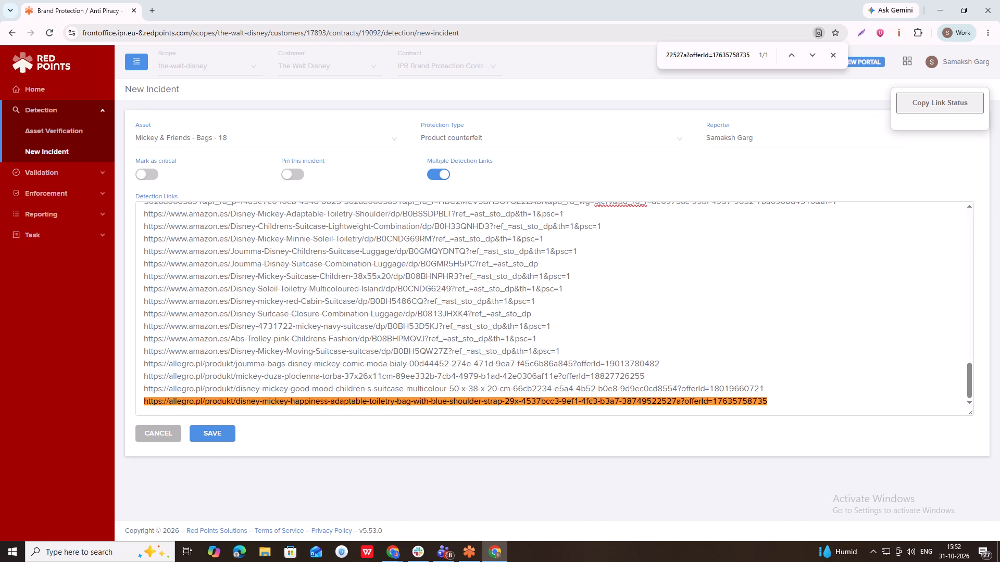
Save the new incidents for the pasted mickey bag links.
click(216, 437)
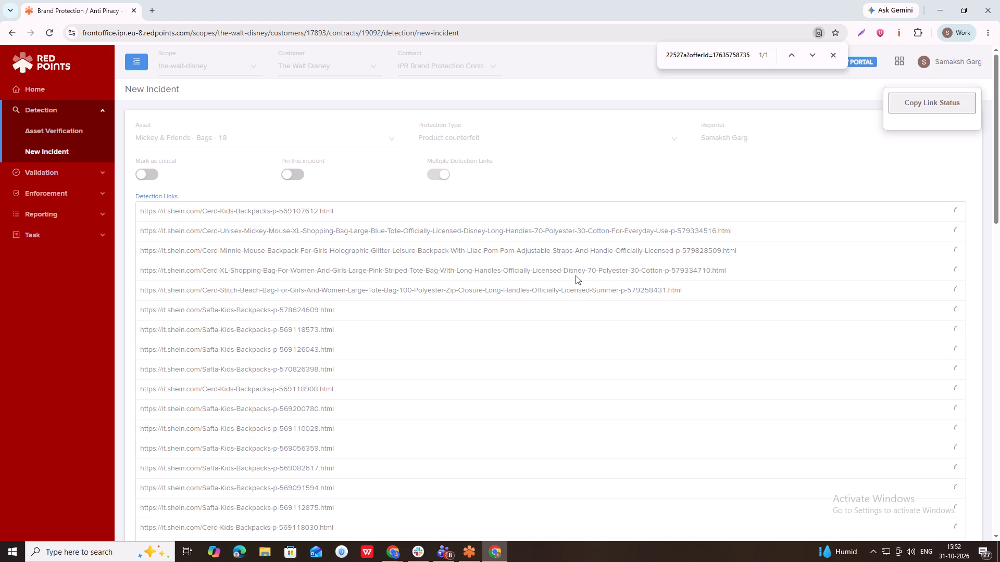
In the sheet, fill the Counterfeit protection type and the date 10/31/2026 down from row 103577 through the mickey bag rows.
key(alt+Tab)
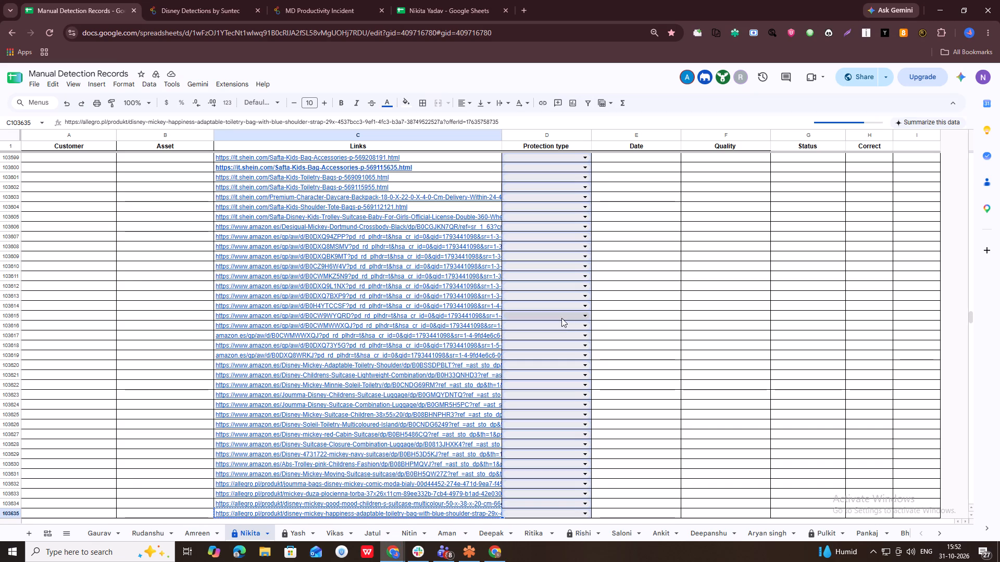
scroll(611, 333, up, 7)
click(635, 304)
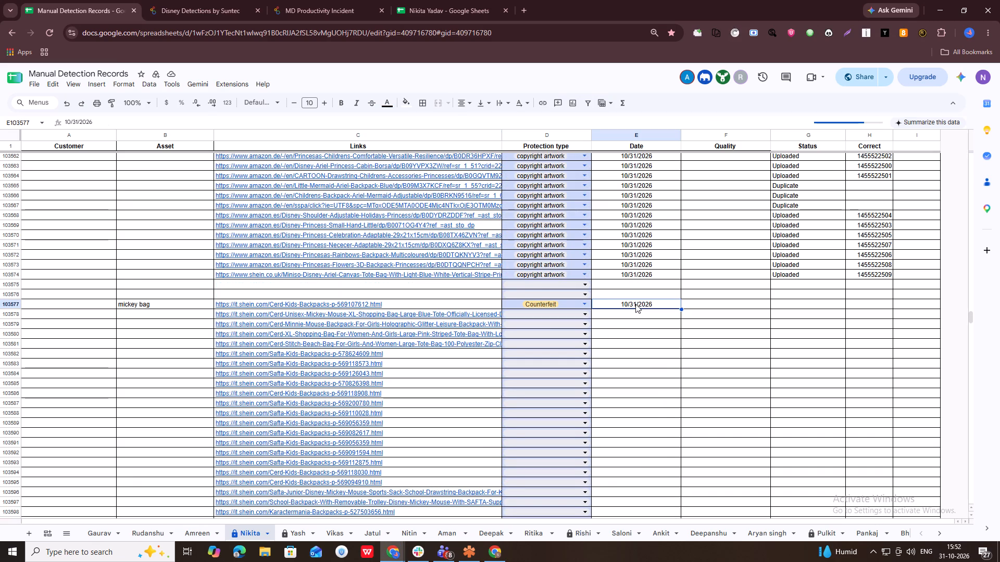
key(Left)
key(shift+Right)
key(ctrl+space)
key(ctrl+d)
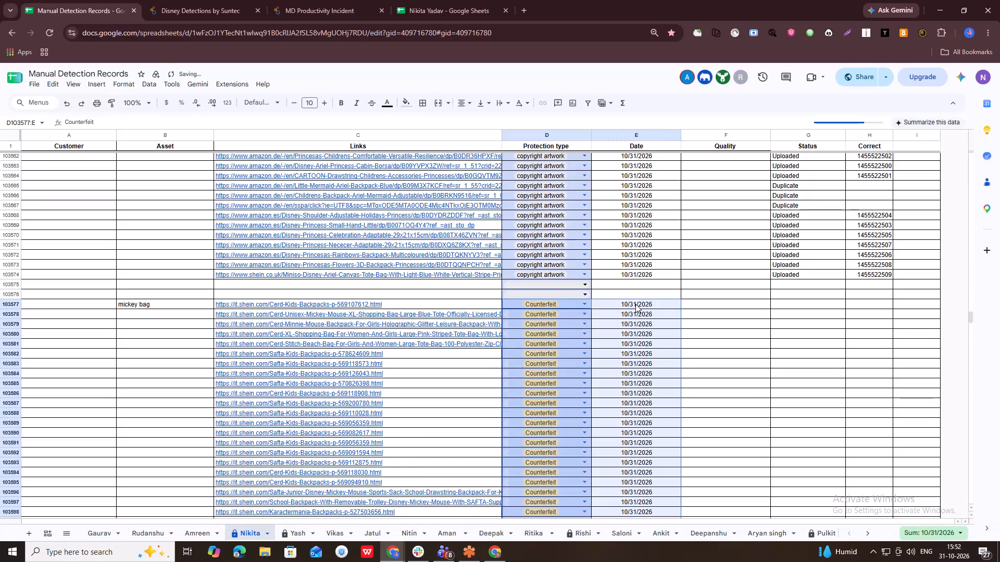
Copy The Walt Disney from A103561 and fill the customer and ariel bag asset down through row 103574.
key(ctrl+Left)
key(ctrl+Left)
key(ctrl+Left)
key(ctrl+Left)
key(ctrl+Left)
key(ctrl+Left)
key(ctrl+Left)
key(ctrl+Left)
key(ctrl+Left)
key(ctrl+Up)
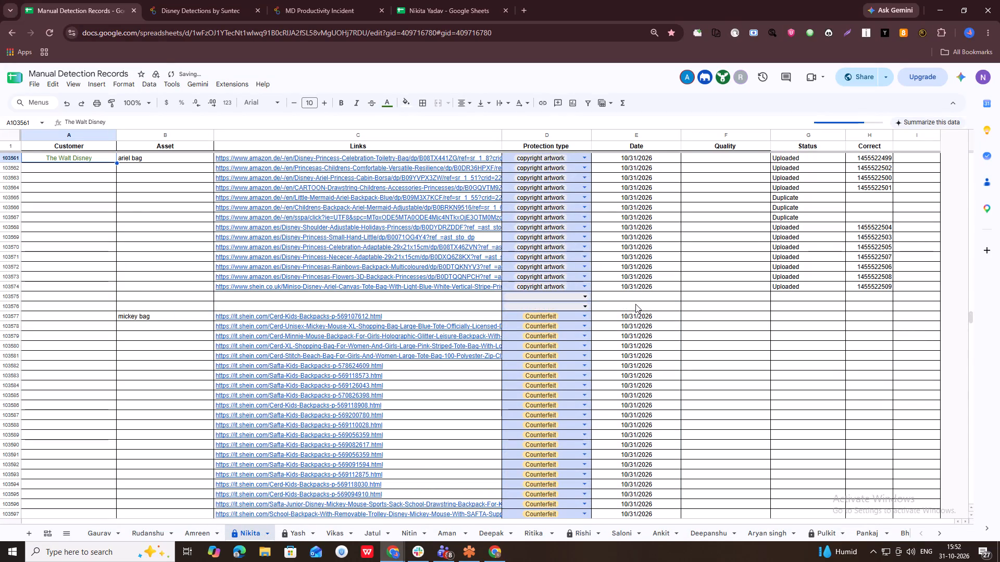
key(ctrl+c)
key(shift+Right)
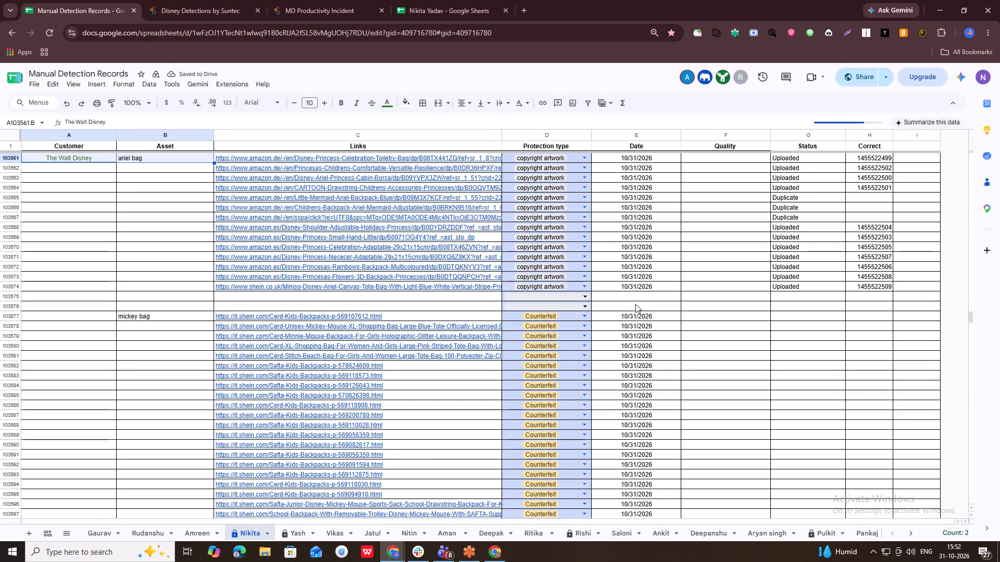
key(ctrl+space)
key(ctrl+d)
Paste The Walt Disney as customer in row 103577 and fill it and the mickey bag asset down through the mickey bag rows.
key(ctrl+Down)
key(Right)
key(ctrl+Down)
key(ctrl+Left)
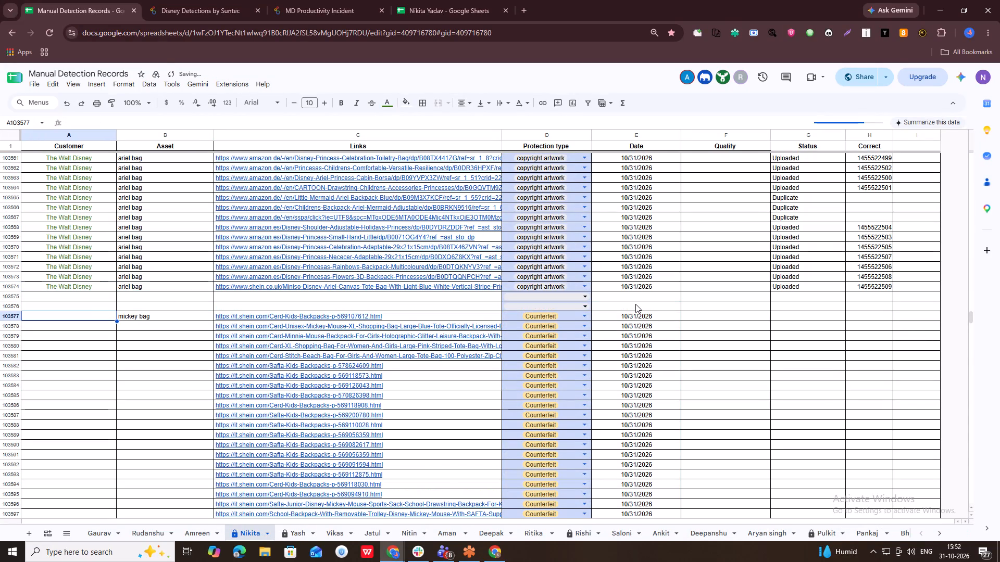
key(ctrl+v)
key(shift+Right)
key(ctrl+space)
key(ctrl+d)
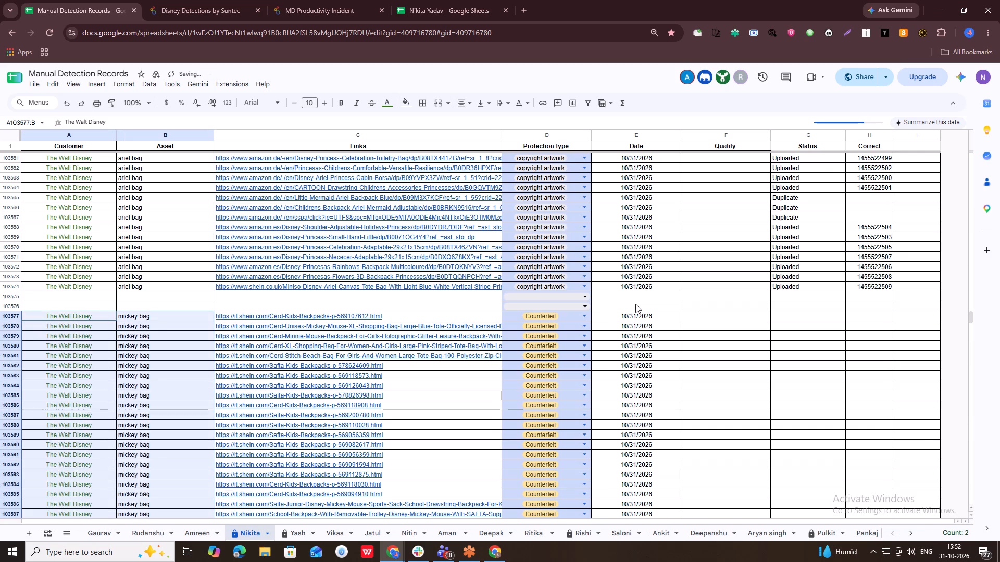
key(Right)
Copy the link status of the submitted mickey bag detection links in Red Points.
key(alt+Tab)
click(924, 100)
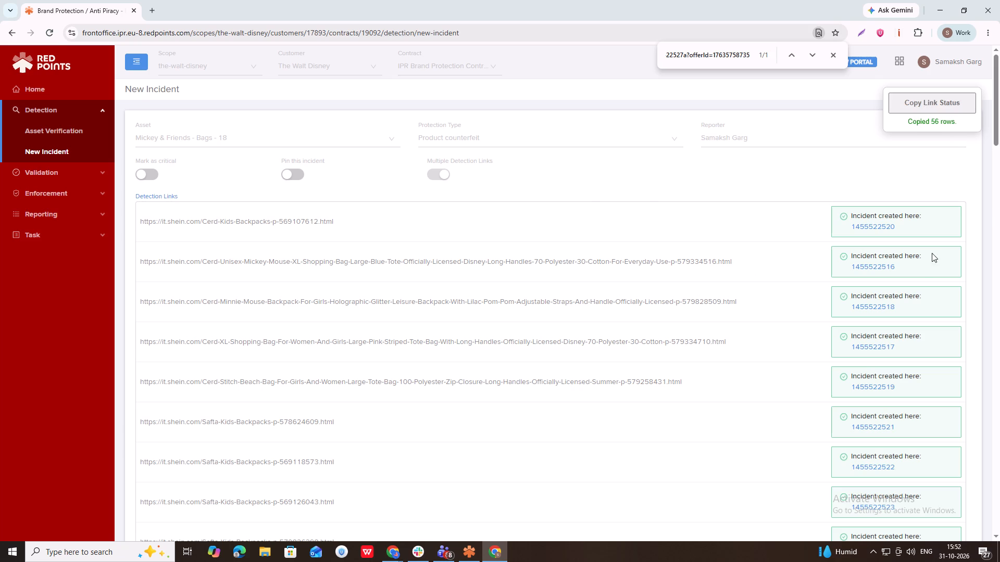
Paste the copied link status beside the mickey bag rows in the sheet and clear its header cells in row 103576.
key(alt+Tab)
click(717, 309)
key(ctrl+v)
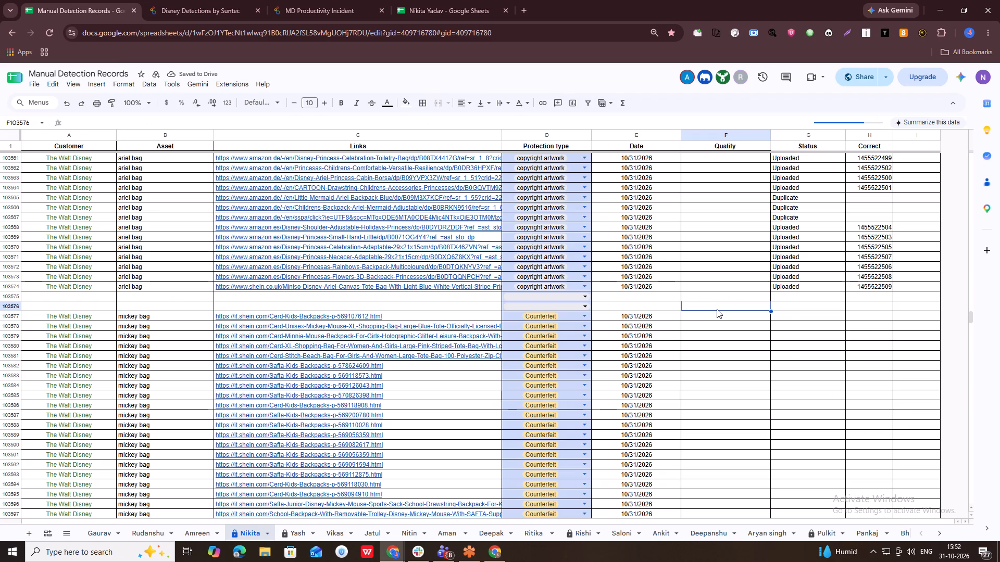
key(Left)
key(Right)
key(shift+Right)
key(shift+Right)
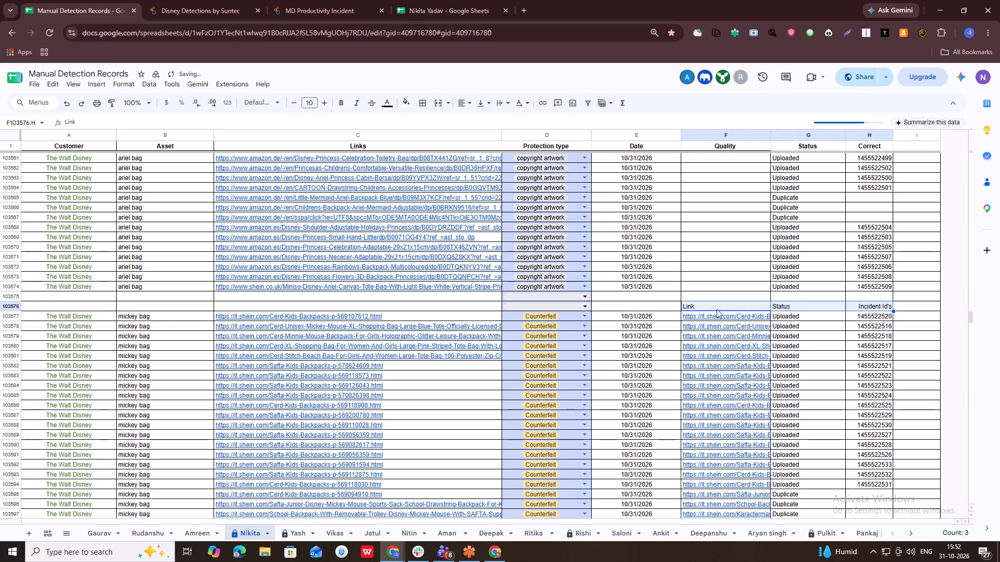
key(Delete)
Clear the pasted links from the Quality column of the mickey bag rows, starting at row 103577.
key(Down)
key(ctrl+shift+Down)
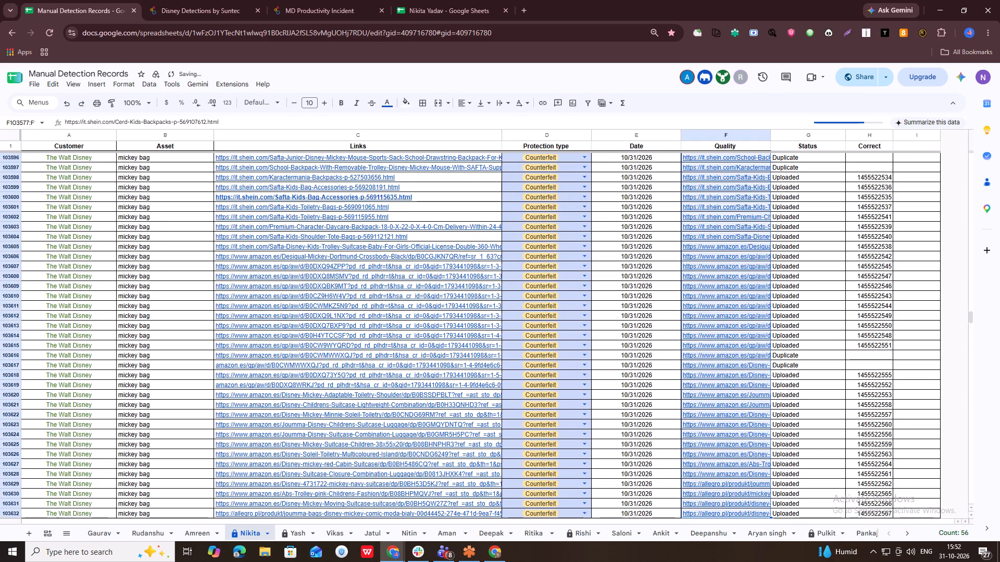
key(Delete)
Select the incident IDs in the Correct column from row 103577 through row 103632 and display their Count instead of the sum.
key(Right)
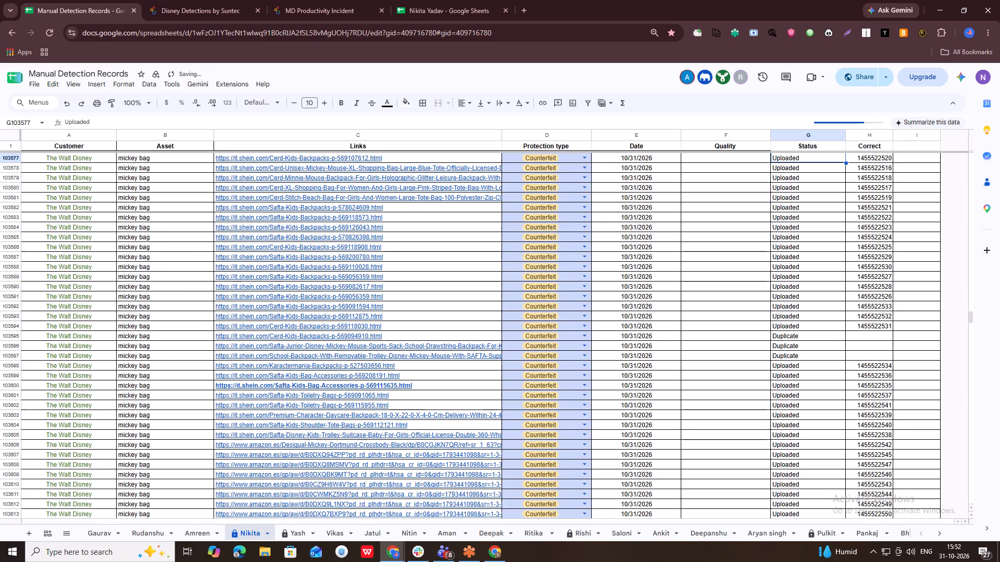
key(Right)
key(Up)
key(Down)
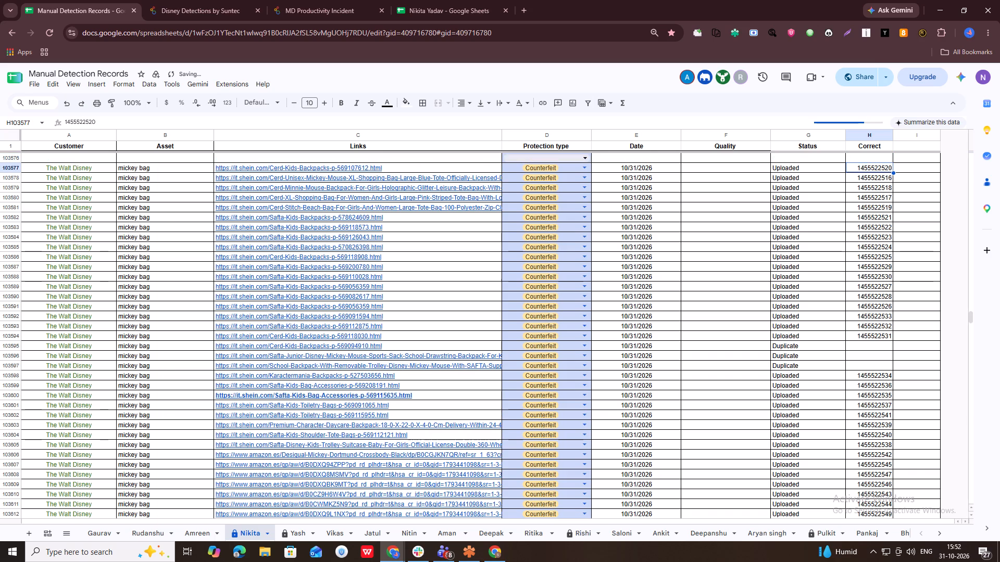
key(ctrl+shift+Down)
key(ctrl+shift+Down)
key(ctrl+shift+Down)
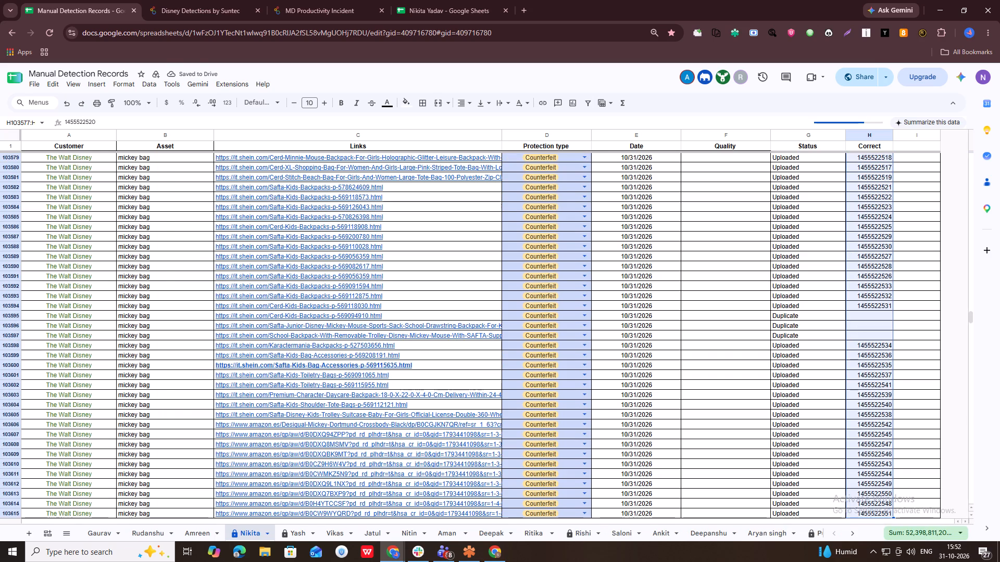
scroll(171, 357, down, 4)
shift+click(855, 471)
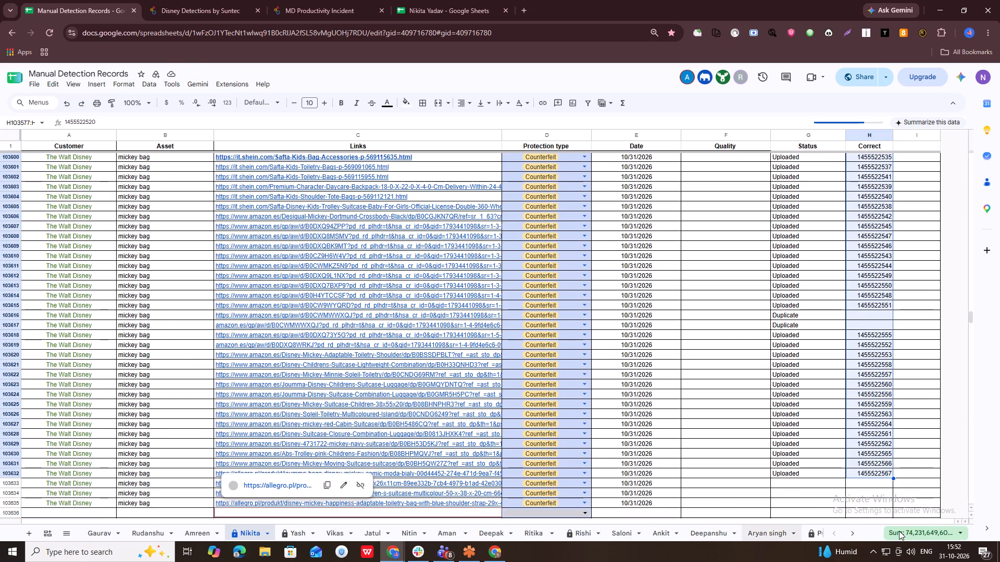
click(957, 531)
click(913, 517)
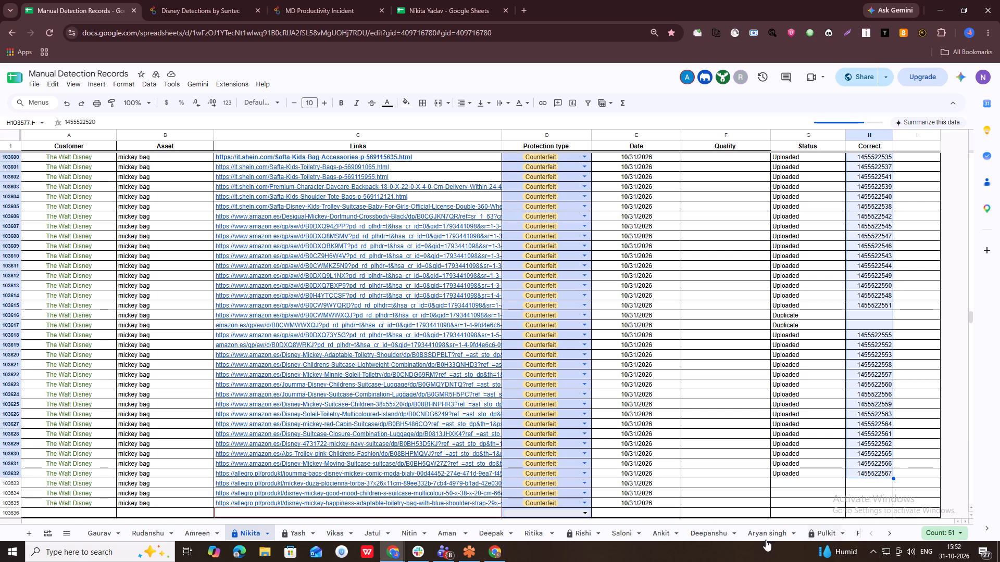
Remove duplicates from the Links column of the mickey bag rows, C103577 to C103635, and check the end of the list.
click(457, 506)
scroll(482, 446, up, 4)
scroll(469, 400, up, 4)
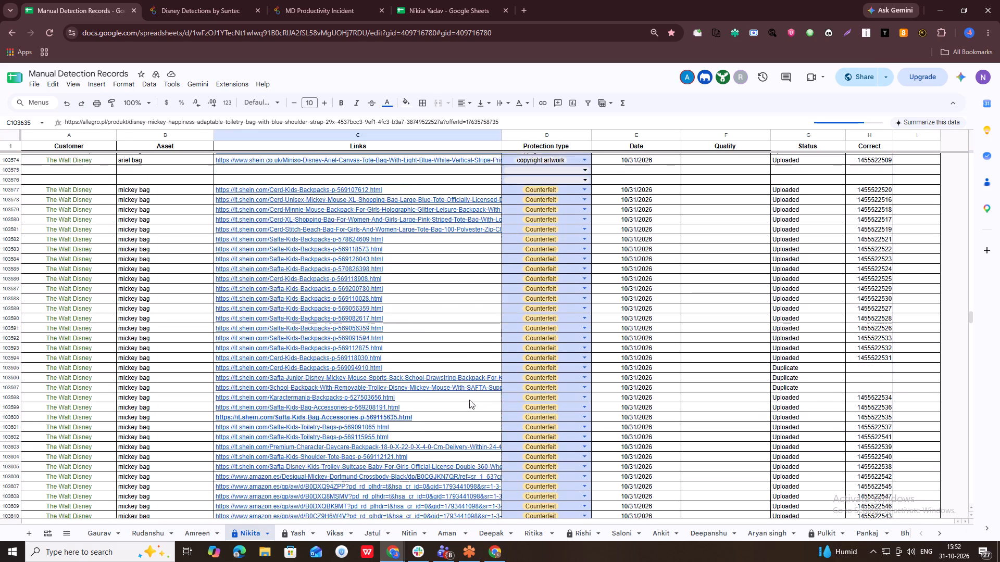
shift+click(462, 348)
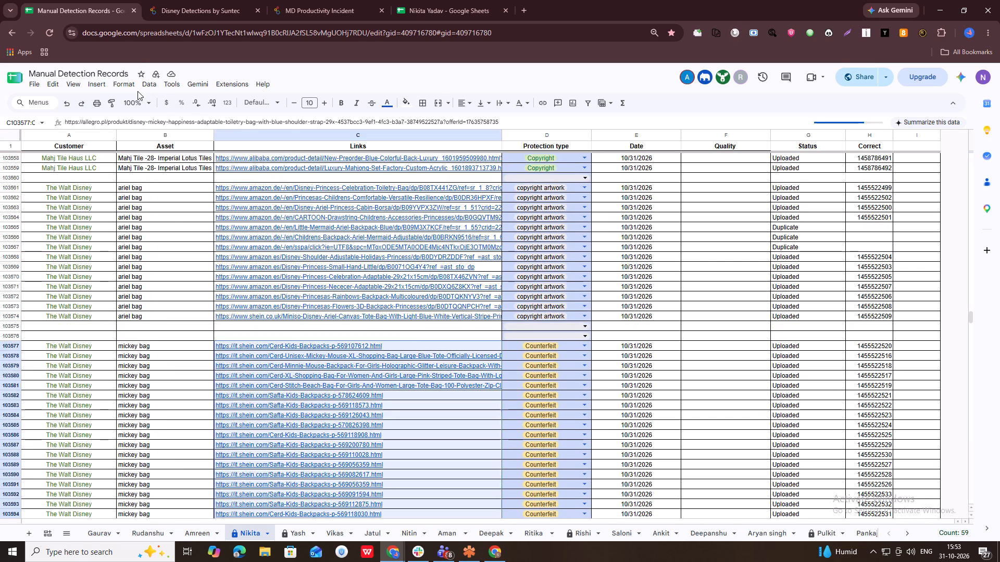
click(155, 83)
click(181, 341)
click(322, 357)
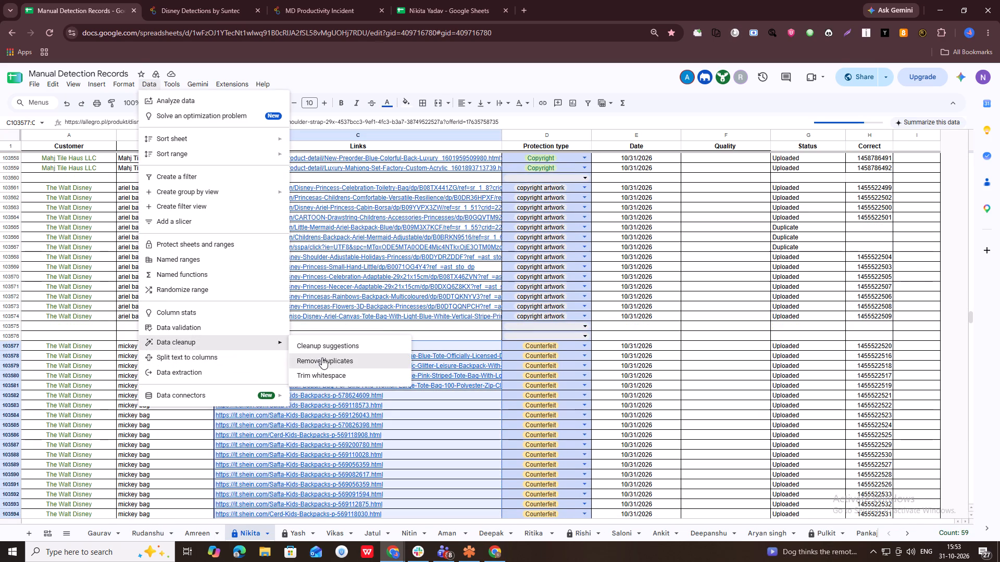
click(519, 365)
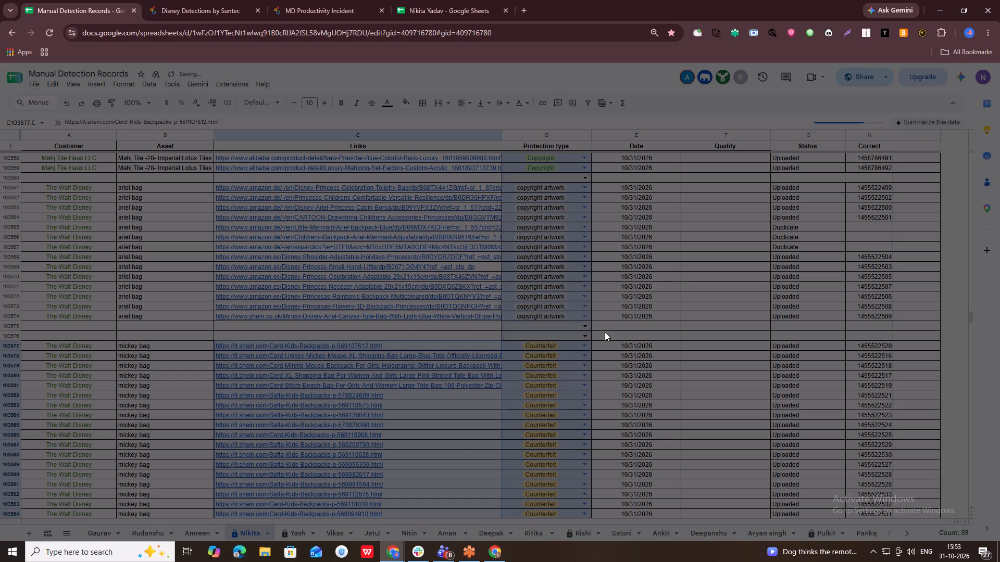
click(596, 331)
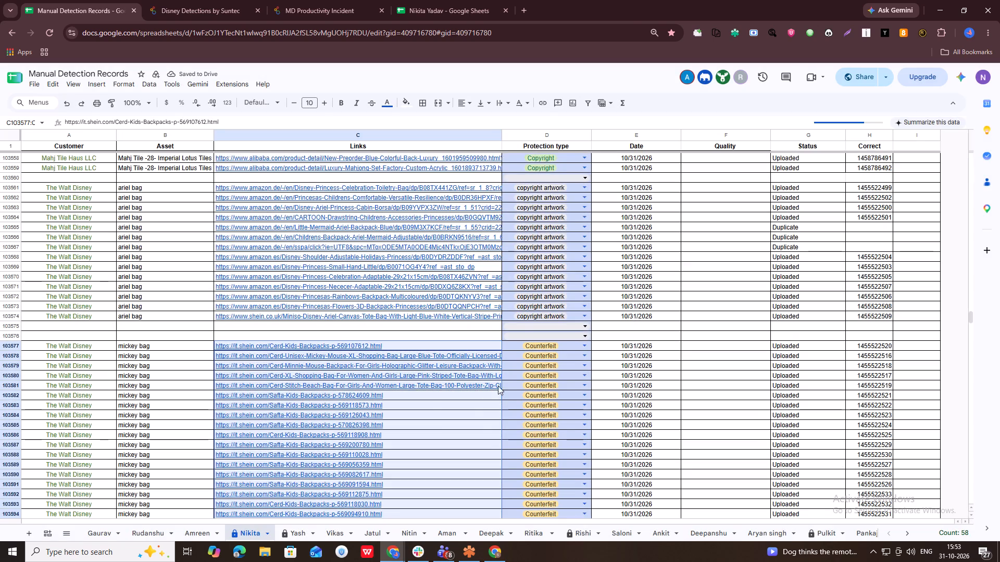
scroll(498, 386, down, 12)
click(456, 354)
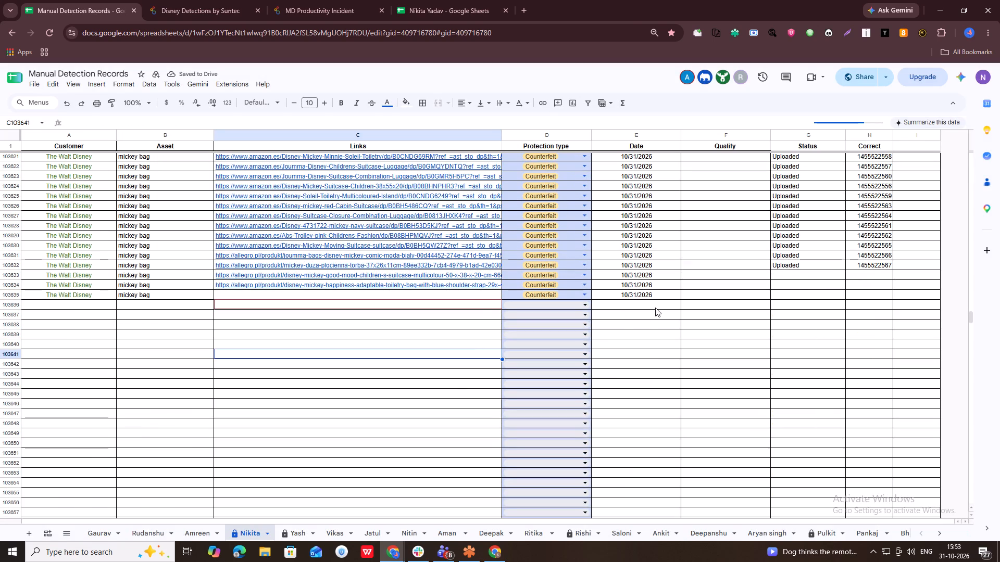
Count the incident IDs in the Correct column across the ariel bag and mickey bag rows, 103561 to 103632.
scroll(790, 379, up, 1)
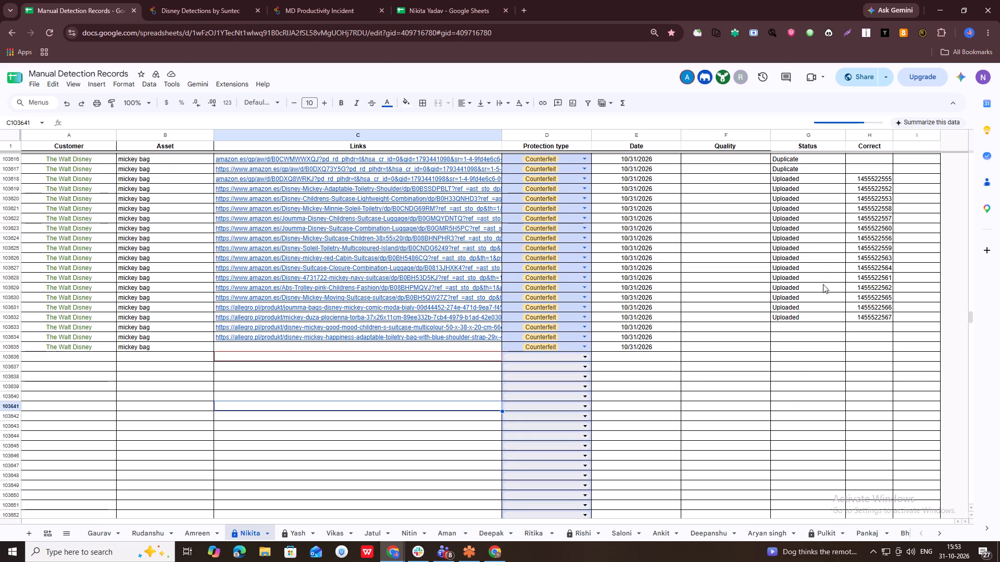
click(853, 315)
scroll(917, 274, up, 12)
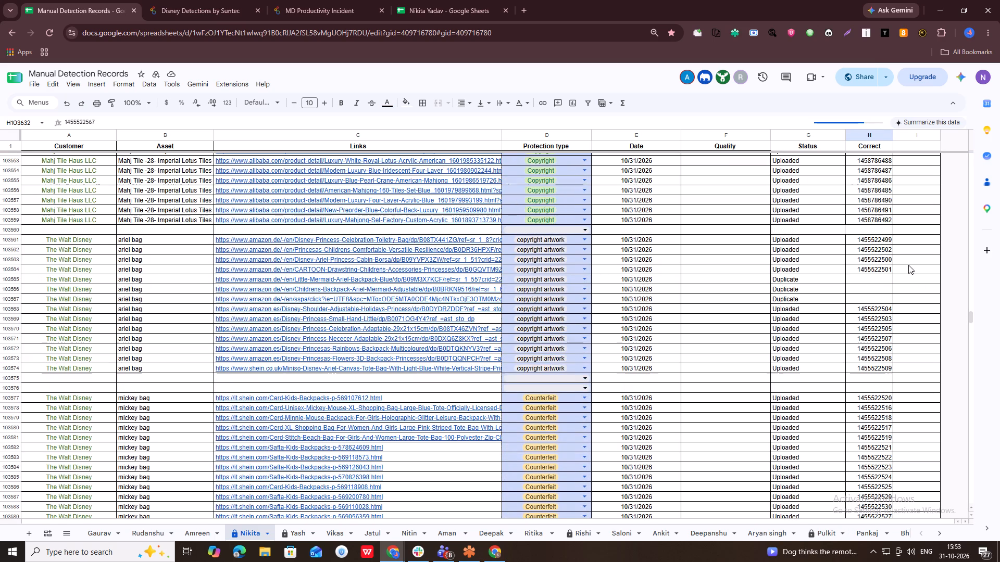
shift+click(859, 240)
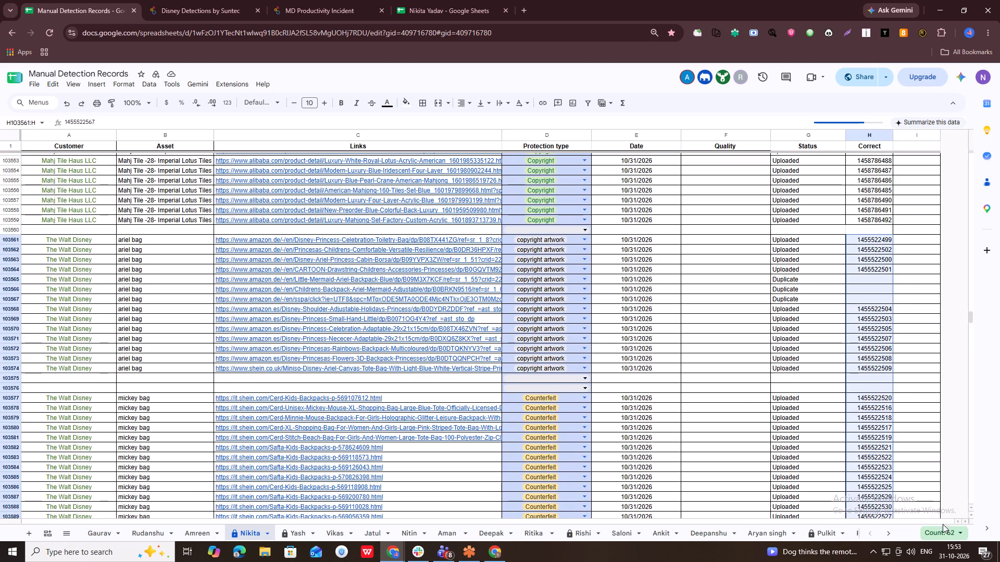
Fill the empty separator row 103560 above the ariel bag rows with light purple.
click(0, 229)
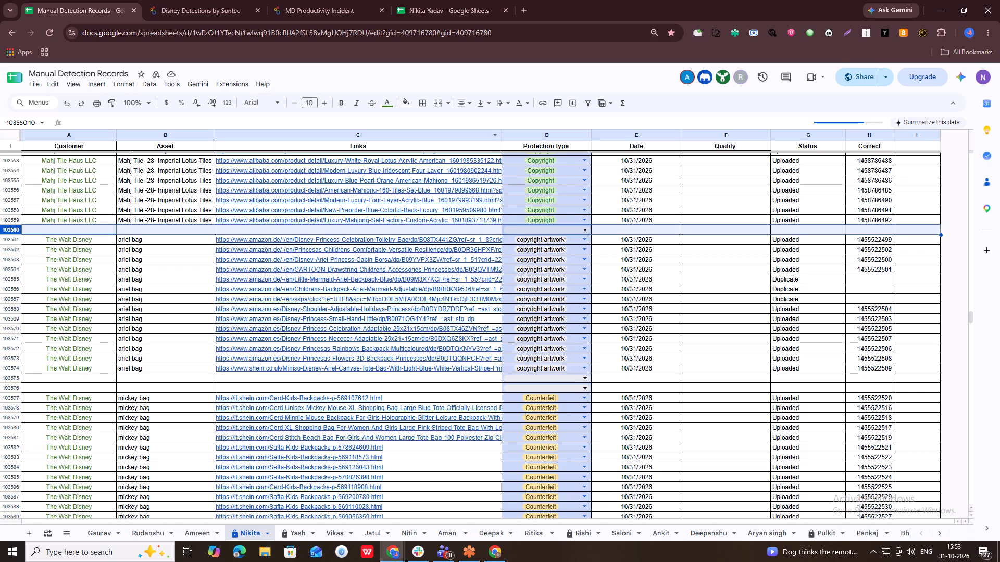
click(407, 102)
click(485, 154)
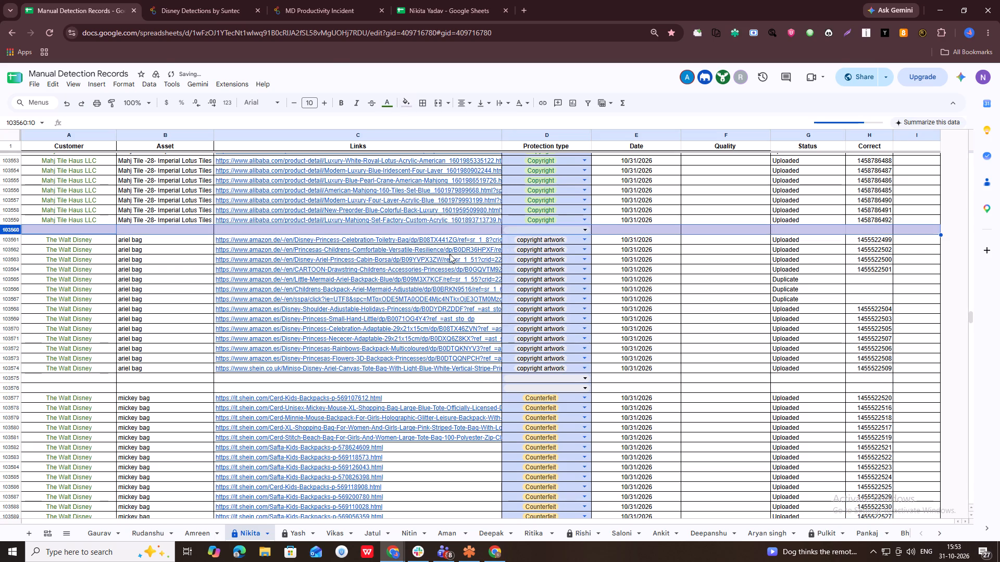
click(747, 329)
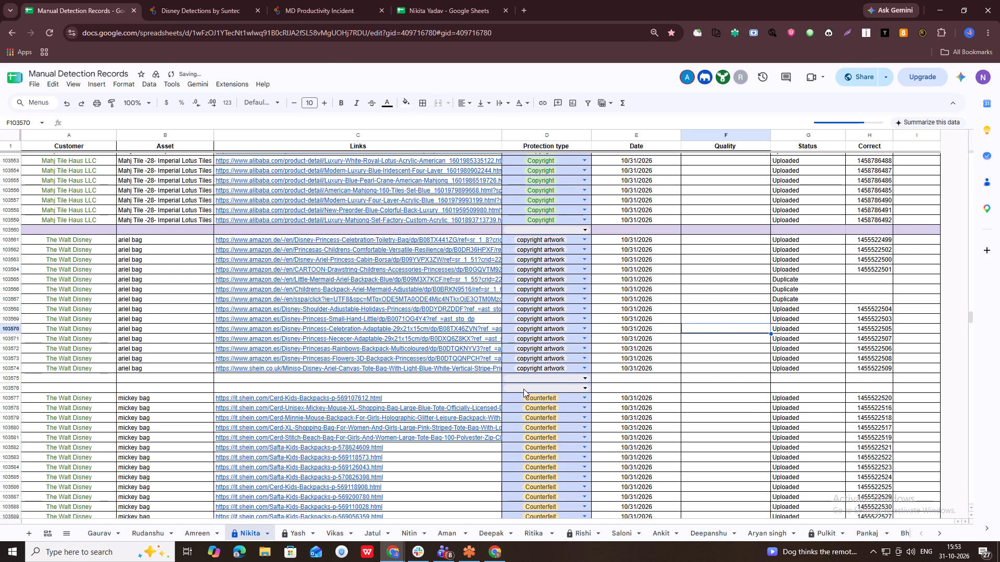
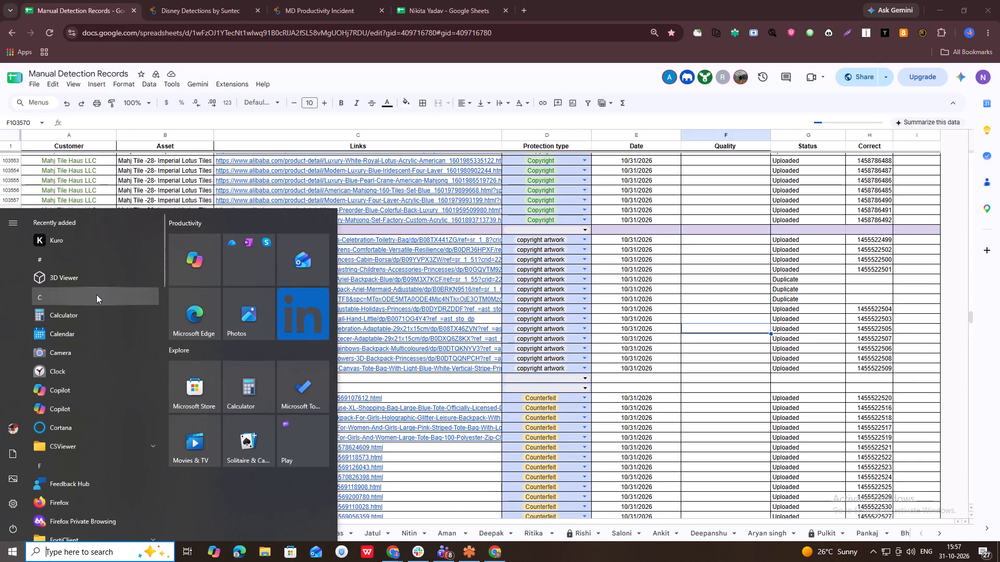
Launch the Kuro application.
click(53, 238)
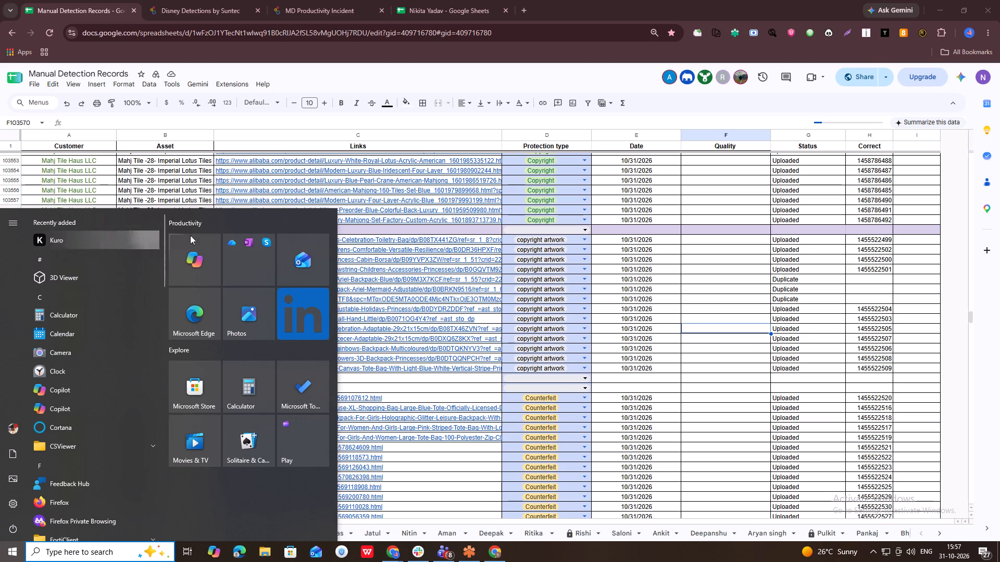
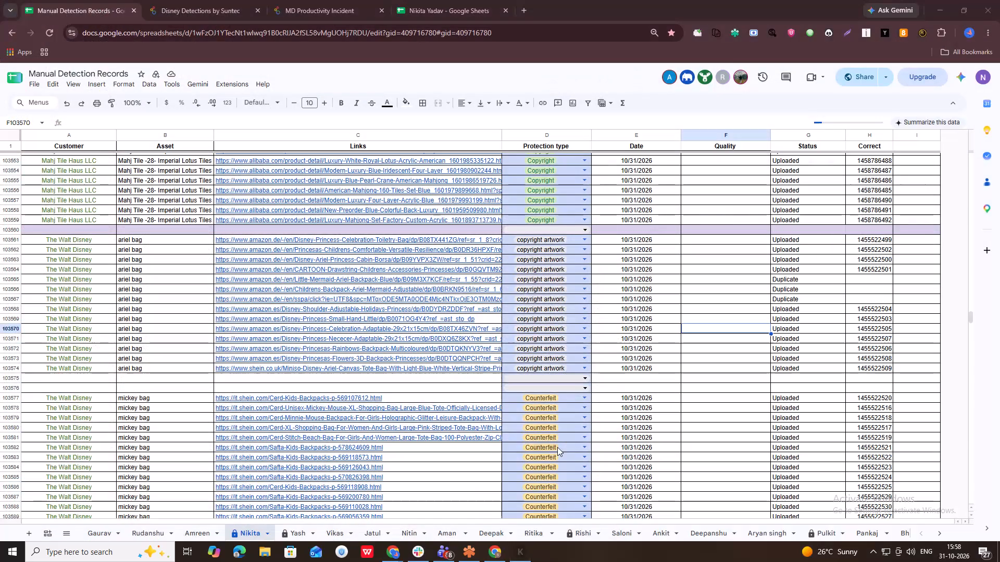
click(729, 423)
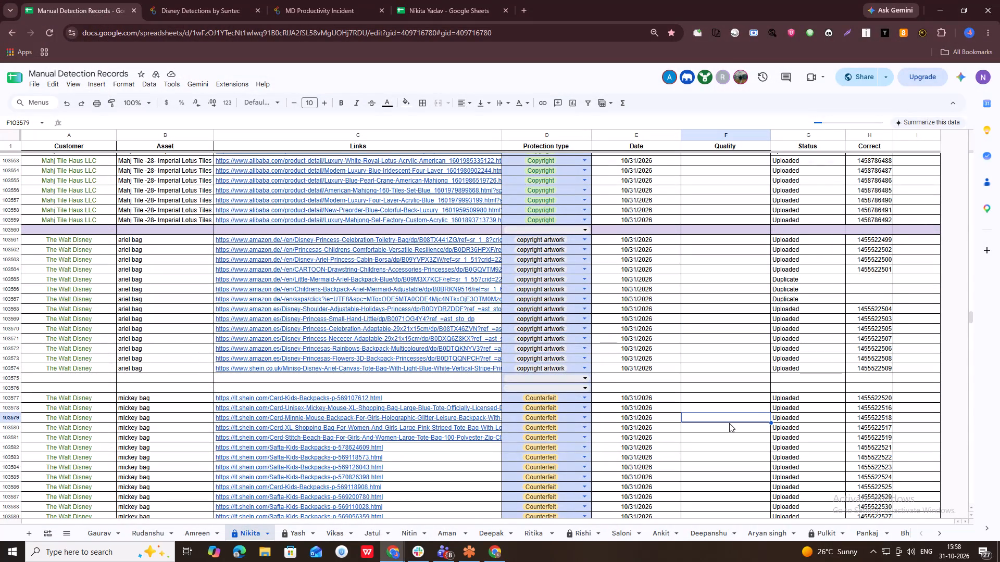
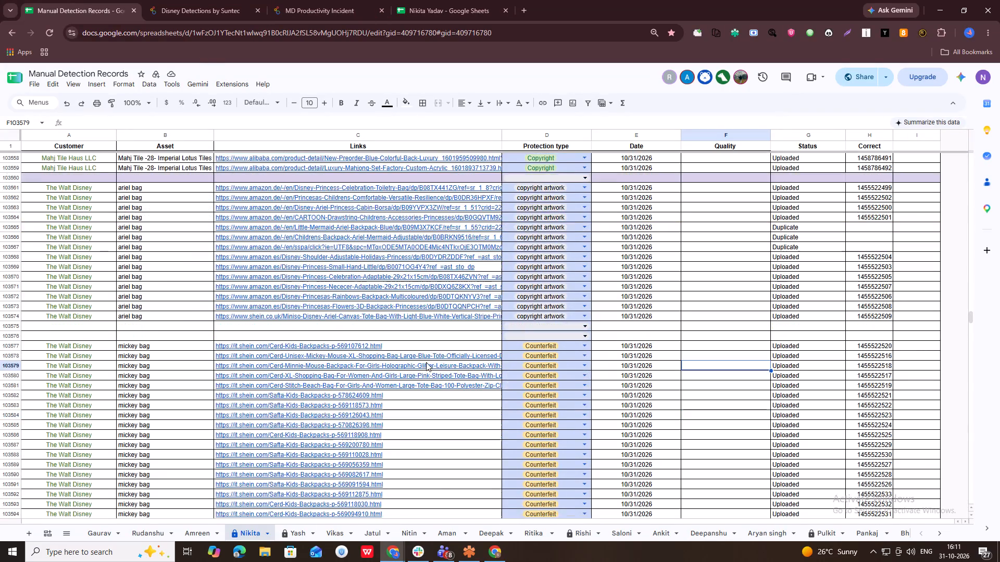
Copy the mickey bag links that have no status yet, C103636 to C103642.
scroll(426, 362, down, 9)
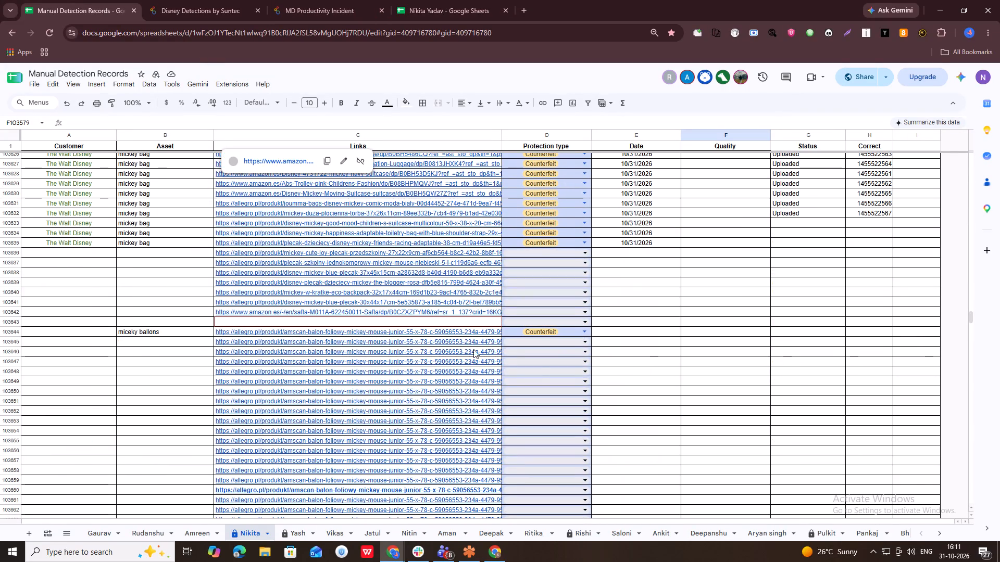
scroll(473, 349, up, 11)
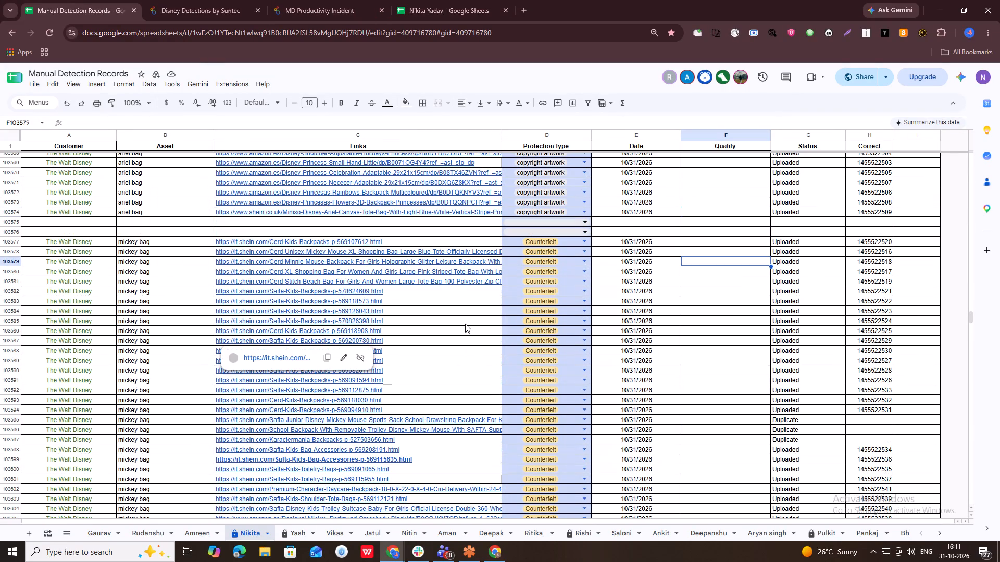
scroll(455, 298, down, 7)
scroll(456, 354, down, 4)
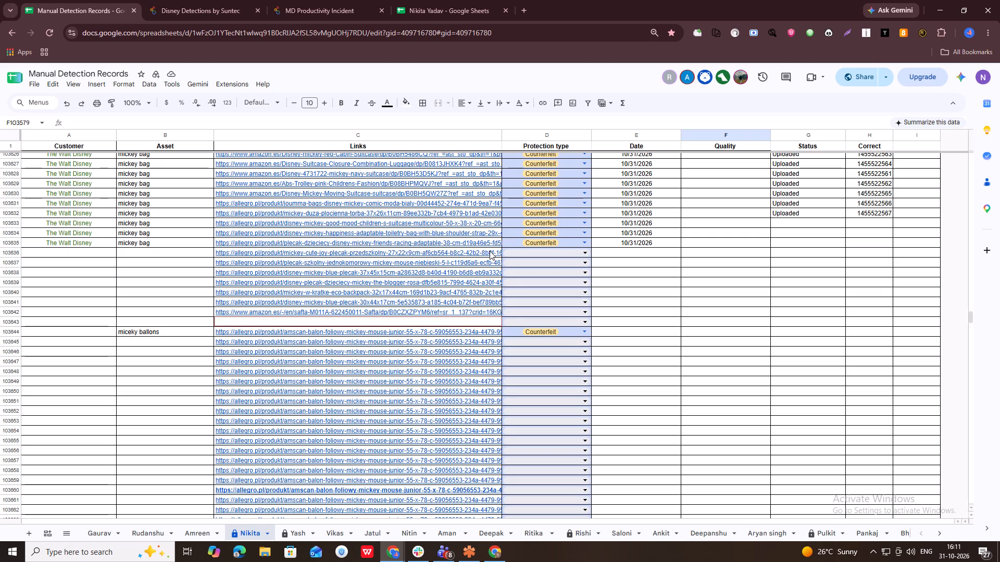
click(490, 251)
shift+click(480, 309)
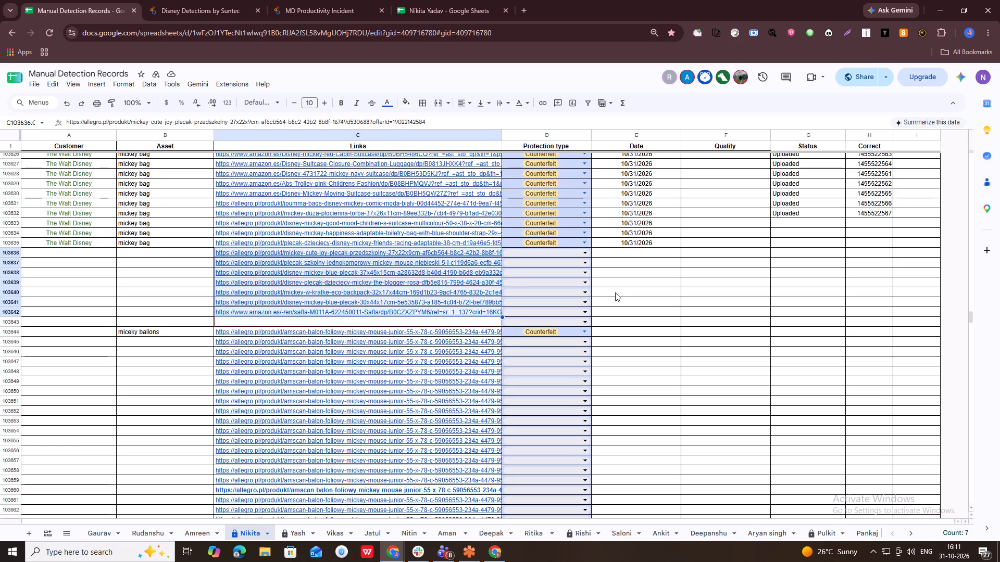
key(ctrl+c)
key(ctrl+c)
key(ctrl+c)
key(ctrl+c)
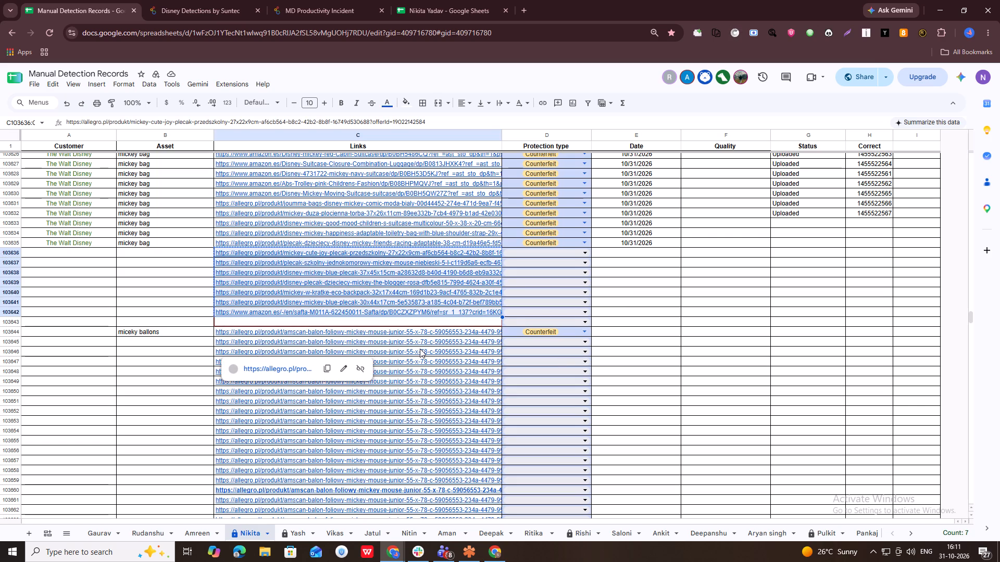
Switch to the Red Points New Incident form, clear the old list and save the copied mickey bag links as new incidents.
key(alt+Tab)
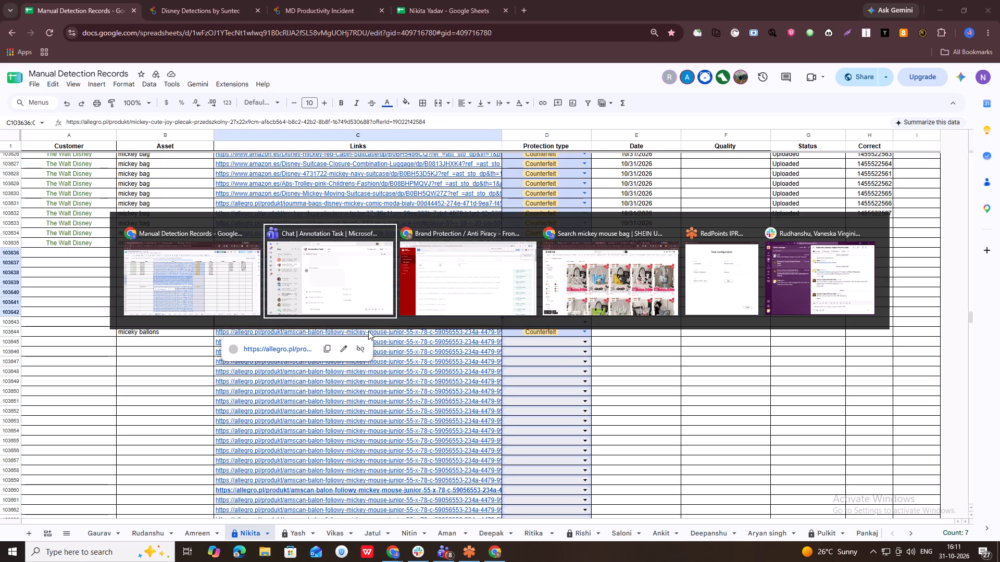
key(alt+Tab)
scroll(416, 366, down, 20)
scroll(416, 366, down, 14)
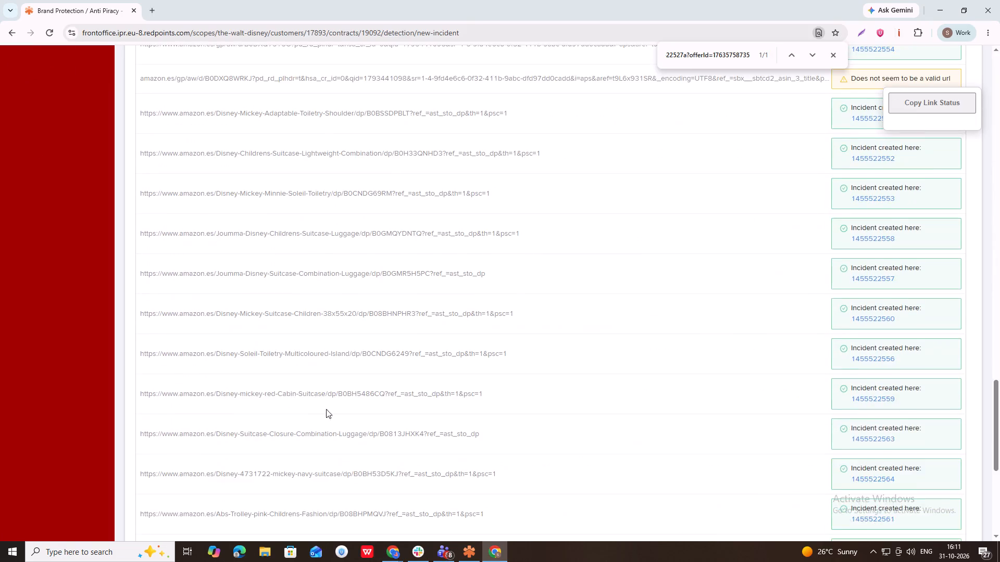
scroll(323, 399, down, 10)
click(242, 456)
click(389, 290)
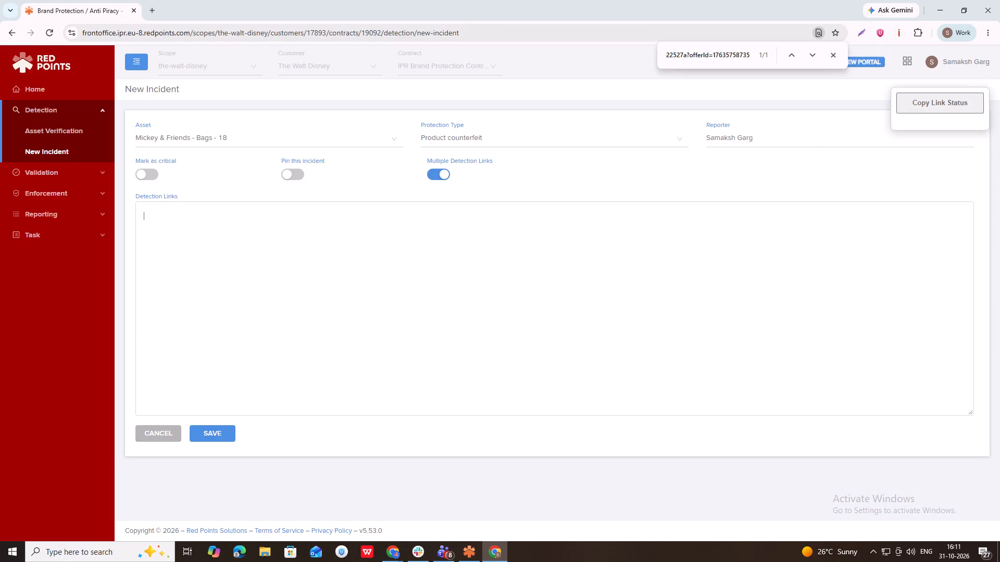
key(ctrl+v)
click(214, 433)
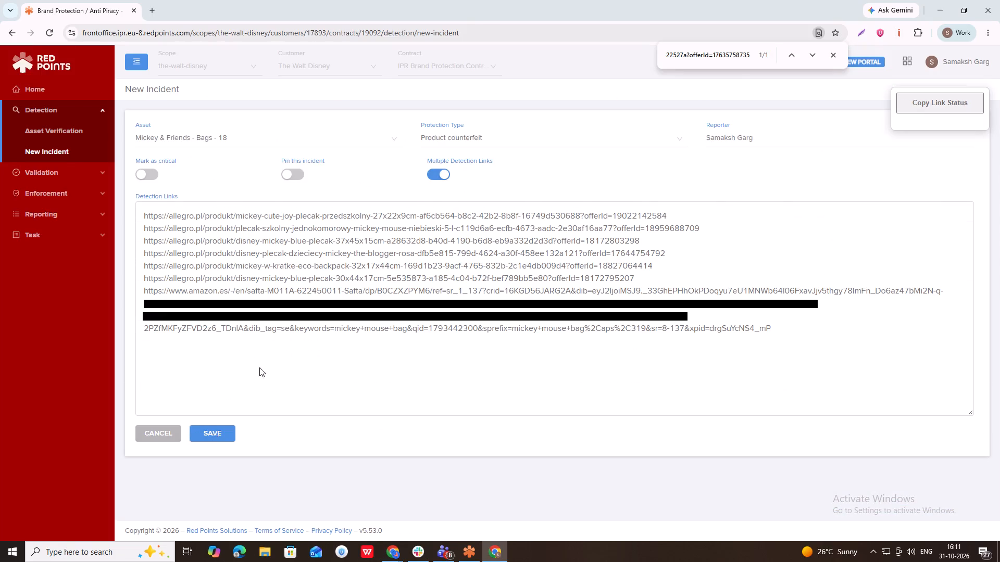
click(834, 57)
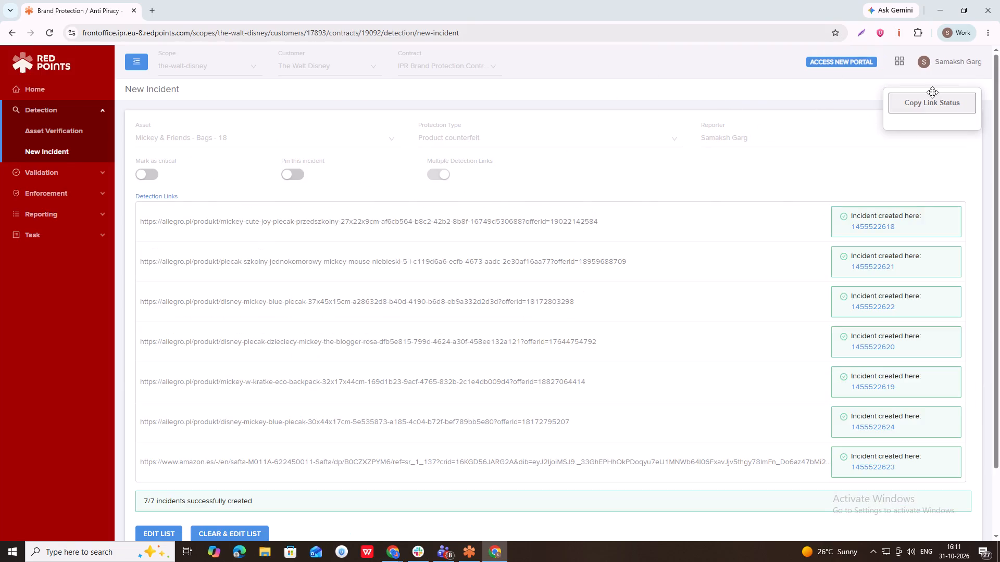
Copy the link statuses and paste them into Manual Detection Records starting at F103635.
click(926, 108)
key(alt+Tab)
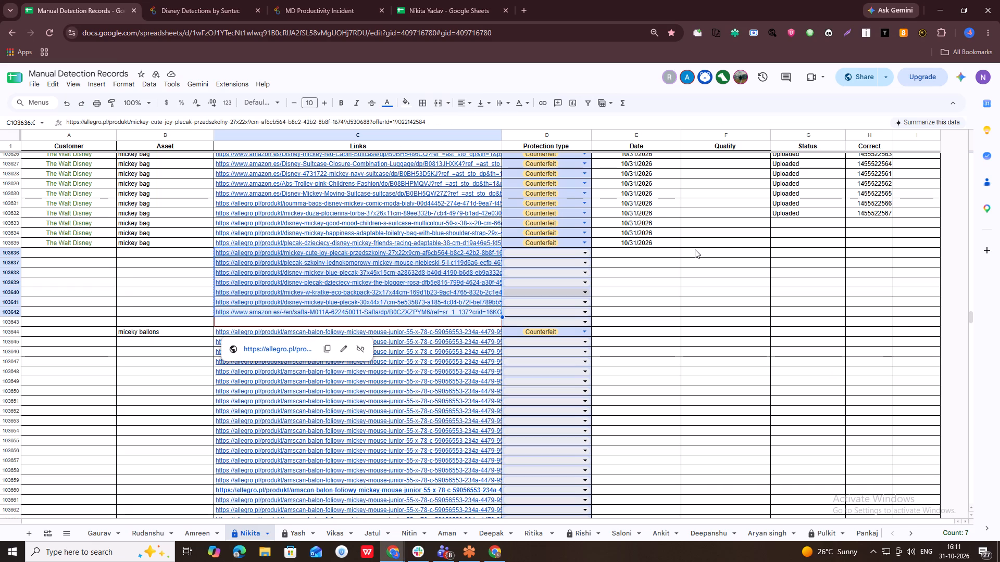
click(706, 241)
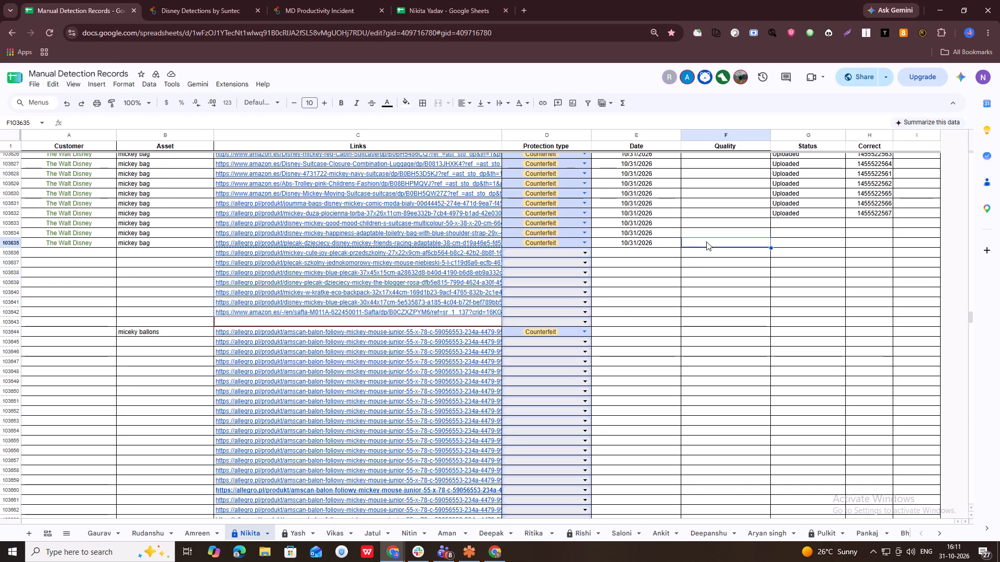
key(ctrl+v)
Delete the pasted header cells F103635 to H103635 and the pasted links in F103636 to F103642.
key(Left)
key(Right)
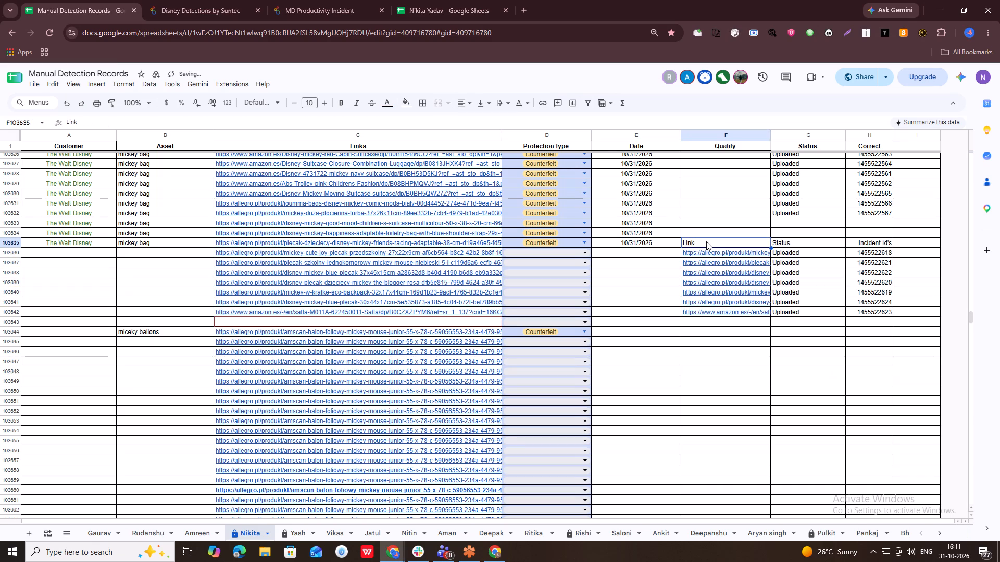
key(shift+Right)
key(shift+Right)
key(Delete)
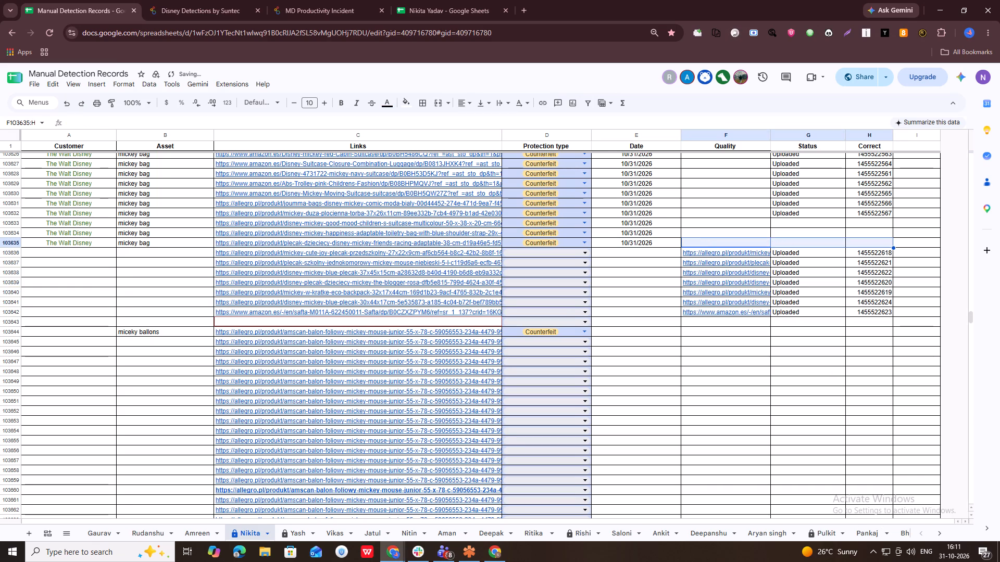
key(Down)
key(ctrl+shift+Down)
key(Delete)
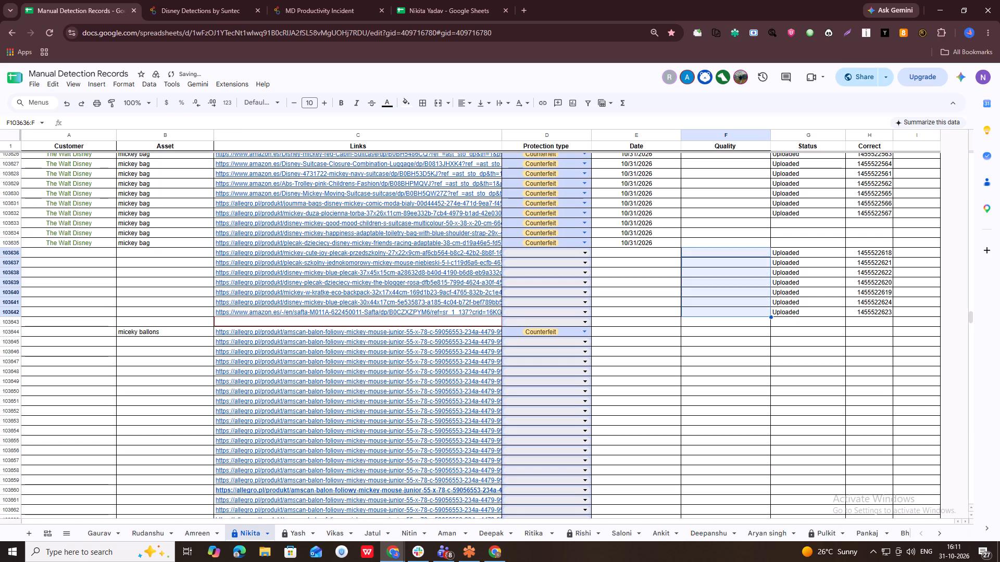
Fill the Counterfeit protection type and the 10/31/2026 date down from row 103635 through row 103642.
key(Right)
key(ctrl+Down)
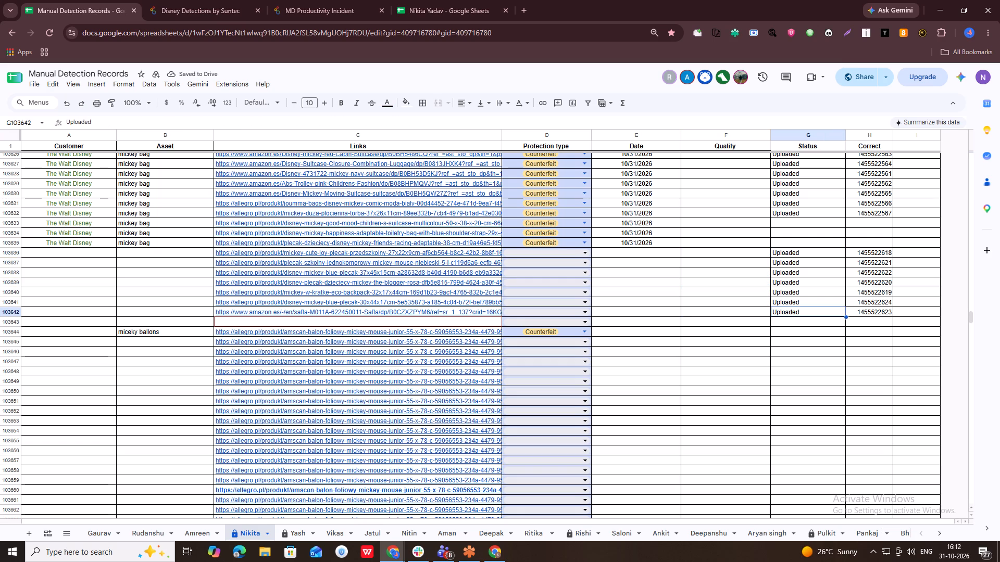
key(Left)
key(Left)
key(Left)
key(Left)
key(Right)
key(shift+Right)
key(ctrl+shift+Up)
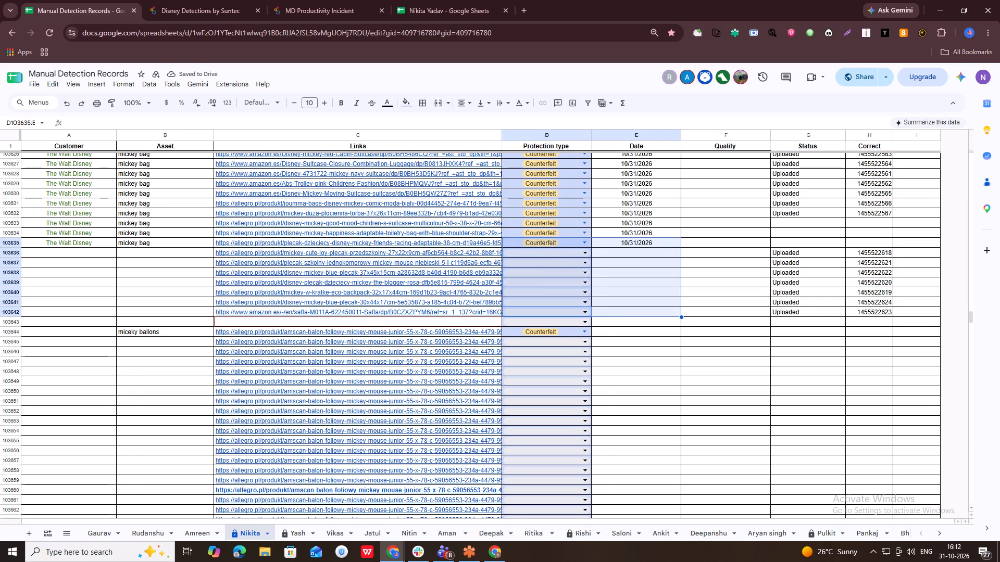
key(ctrl+d)
Fill the customer The Walt Disney and the asset mickey bag down through row 103642.
key(ctrl+Left)
key(ctrl+Left)
key(ctrl+Left)
key(ctrl+Left)
key(ctrl+Left)
key(ctrl+Left)
key(ctrl+Left)
key(ctrl+Left)
key(ctrl+Left)
key(ctrl+Left)
key(shift+Right)
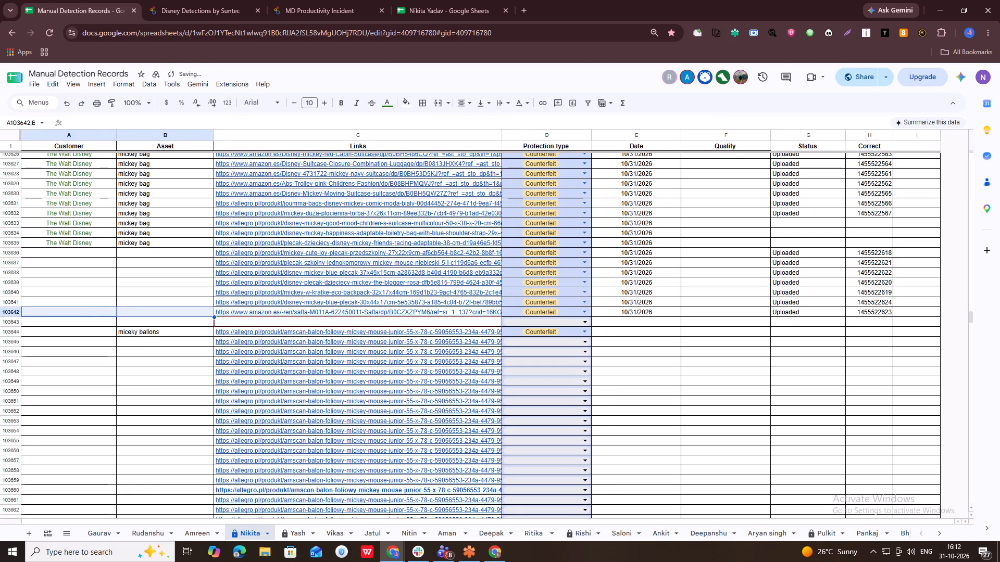
key(ctrl+shift+Up)
key(ctrl+d)
Copy the customer The Walt Disney into row 103644 and fill it with the asset miceky ballons down through row 103701.
key(Right)
key(Left)
key(ctrl+c)
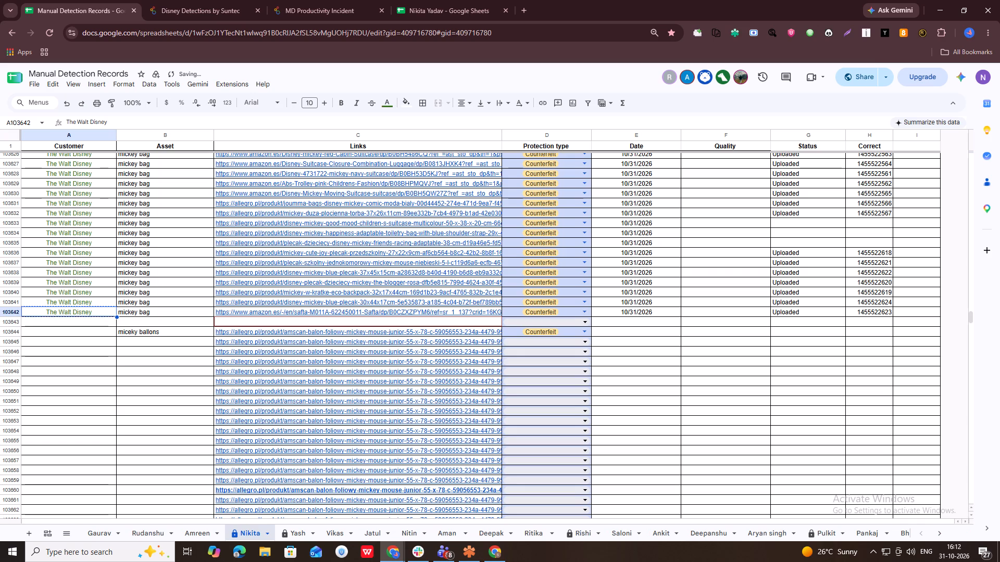
key(Down)
key(Down)
key(ctrl+v)
key(shift+Right)
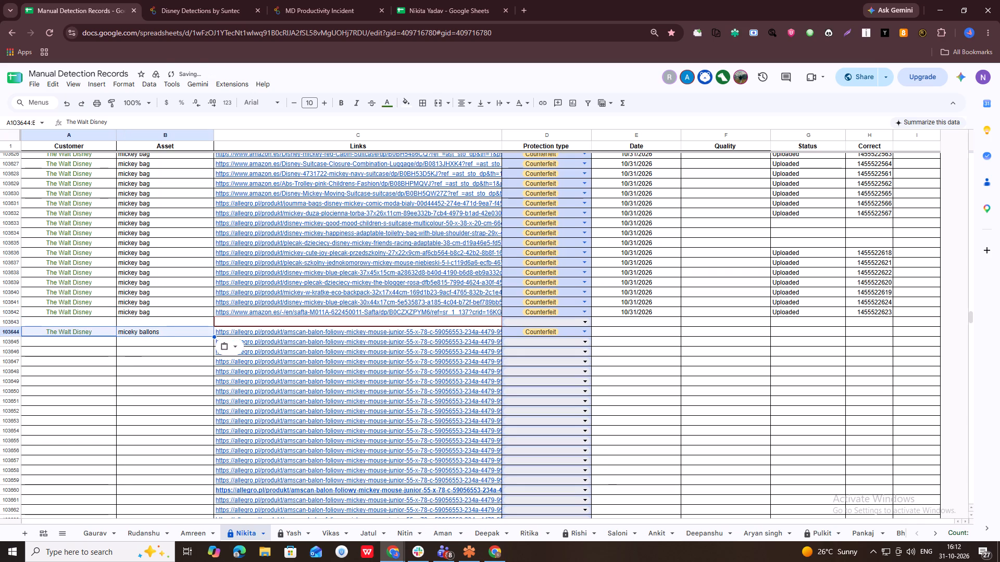
key(ctrl+space)
key(ctrl+d)
key(Right)
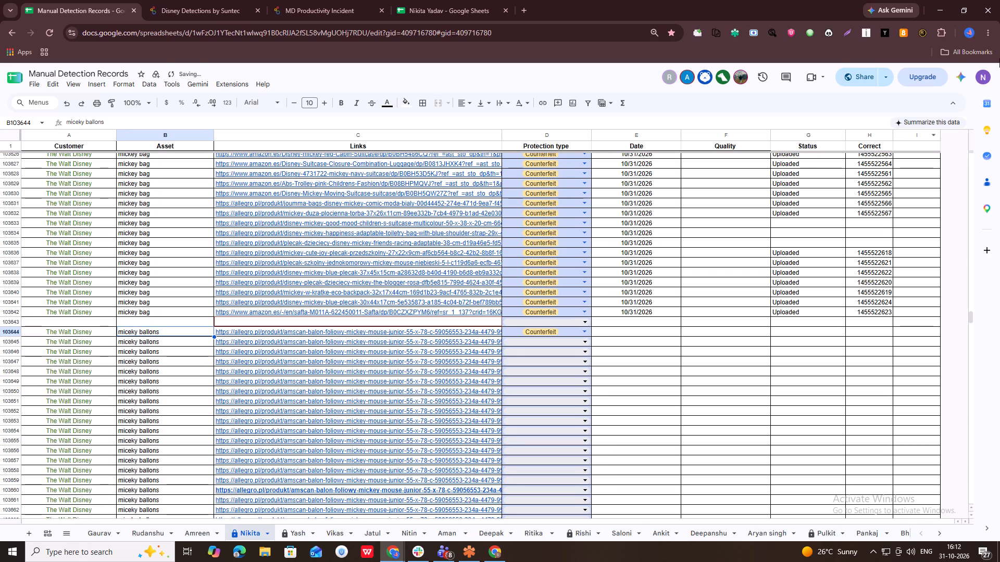
Enter the date 10/31/2026 in E103644 and fill it with the Counterfeit protection type down through row 103701.
scroll(589, 327, down, 12)
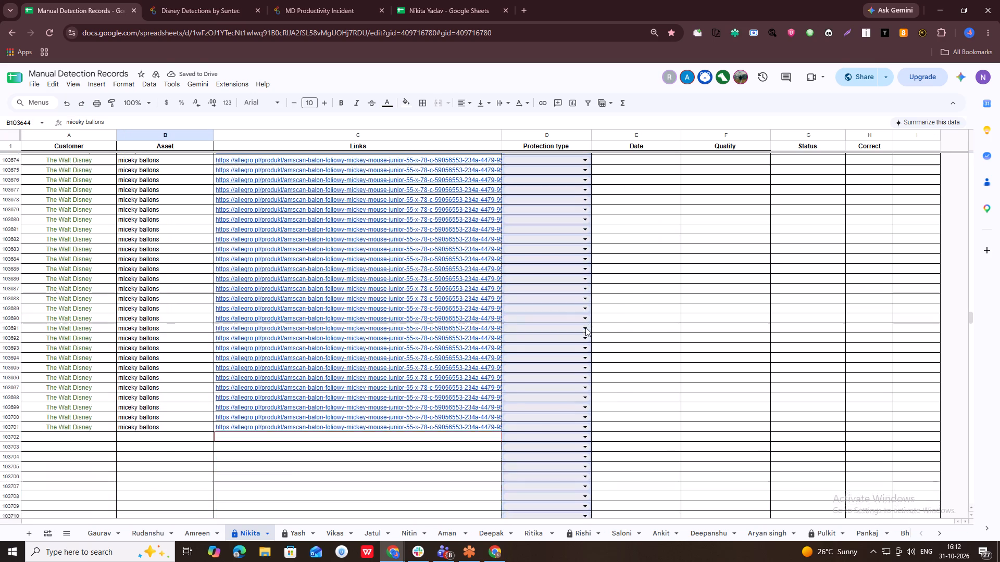
scroll(585, 327, down, 1)
scroll(585, 327, up, 13)
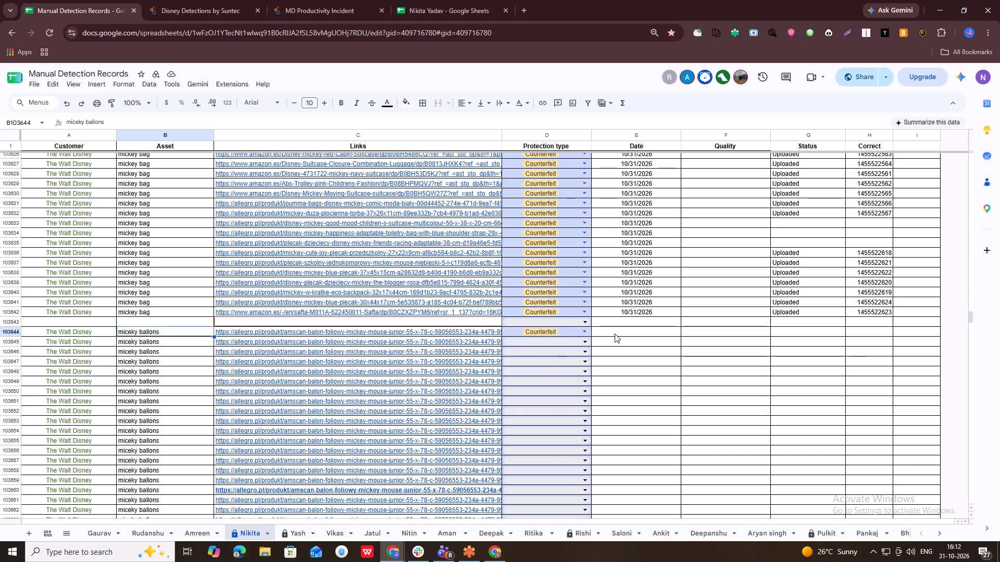
click(618, 331)
key(ctrl+semicolon)
key(shift+Left)
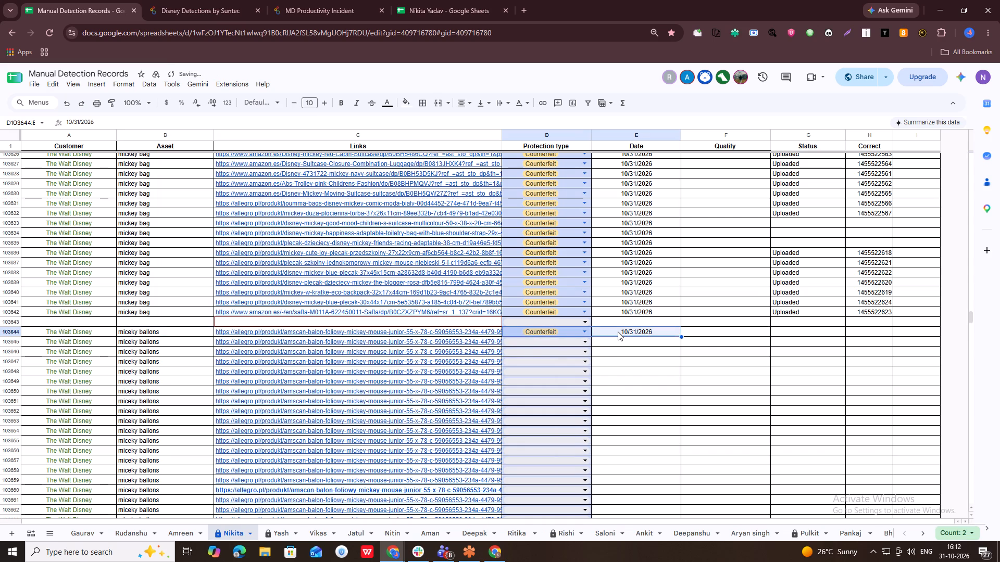
key(ctrl+space)
key(ctrl+d)
Copy all the miceky ballons links, C103644 to C103701.
key(Left)
key(Left)
key(ctrl+shift+Down)
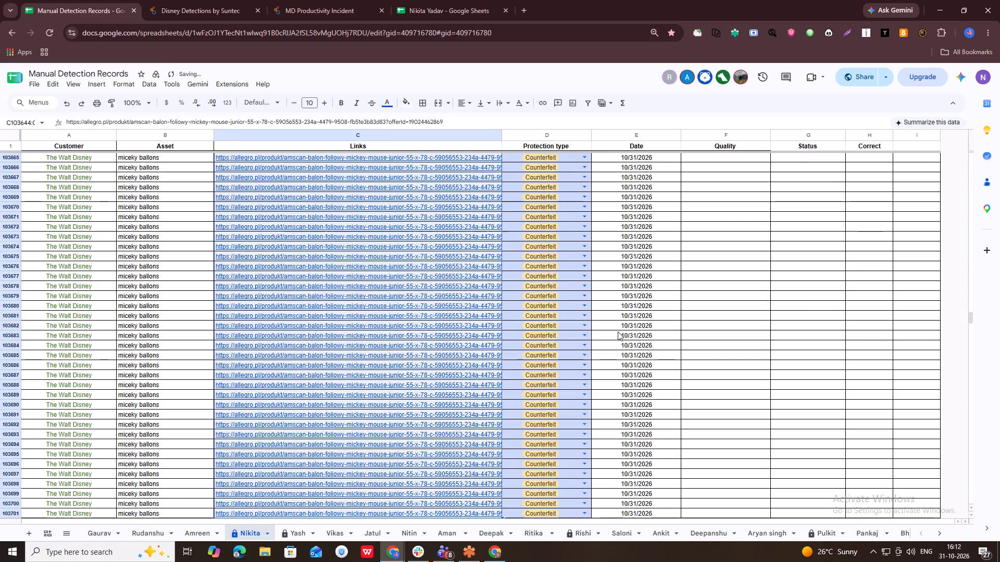
scroll(497, 344, down, 3)
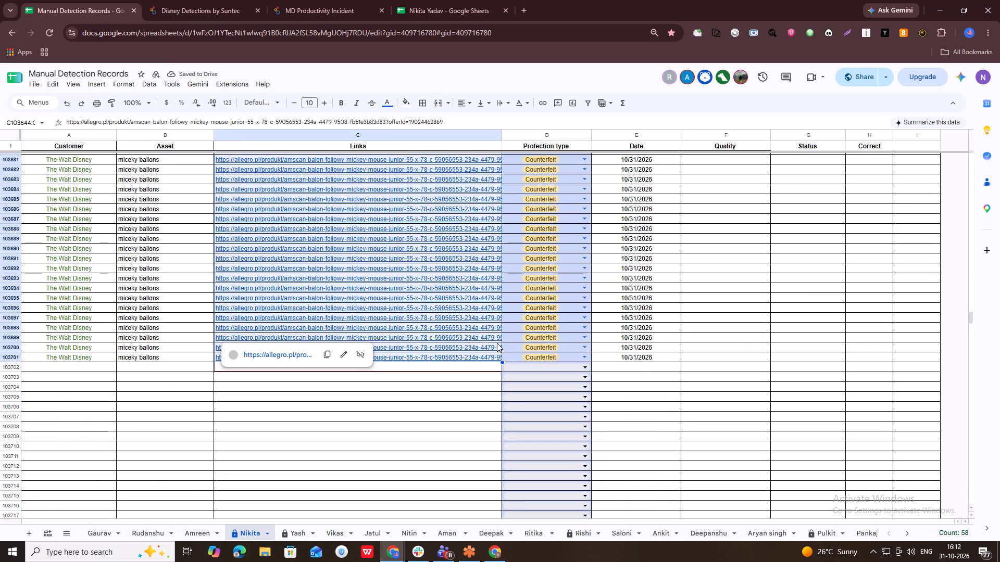
key(ctrl+c)
key(ctrl+c)
key(ctrl+c)
key(ctrl+c)
key(ctrl+c)
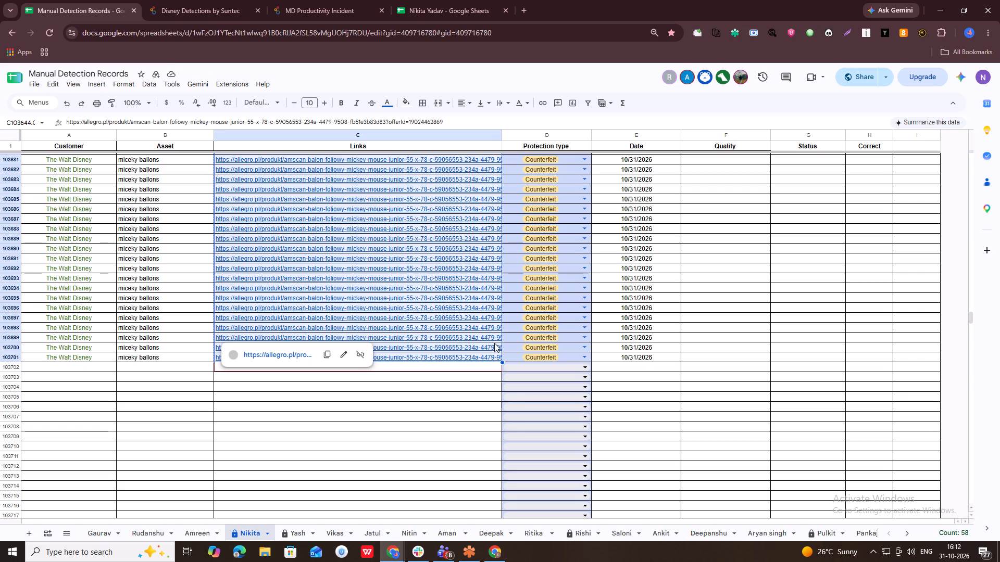
Close the extra Brand Protection tab in the browser window with the SHEIN search.
key(alt+Tab)
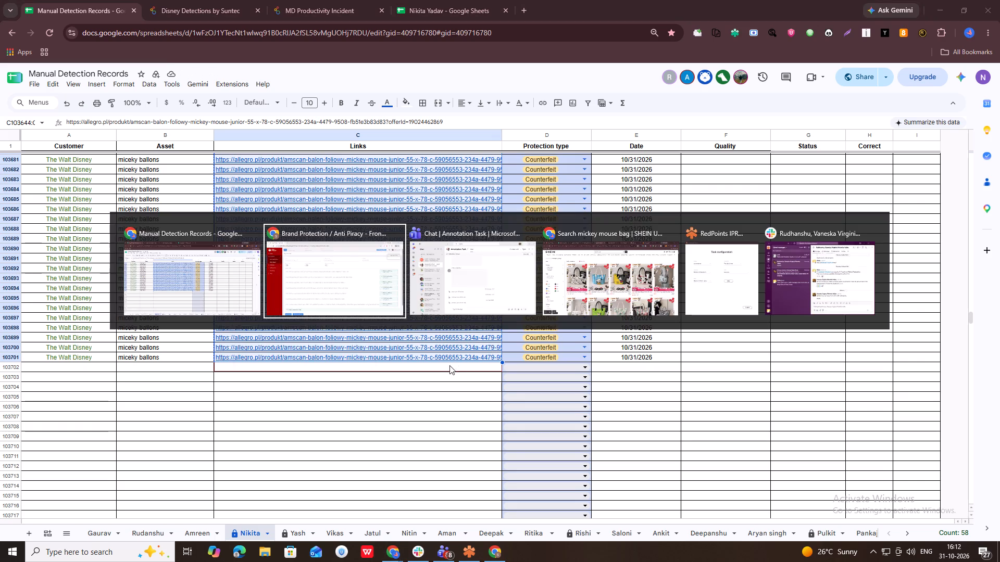
key(alt+Tab)
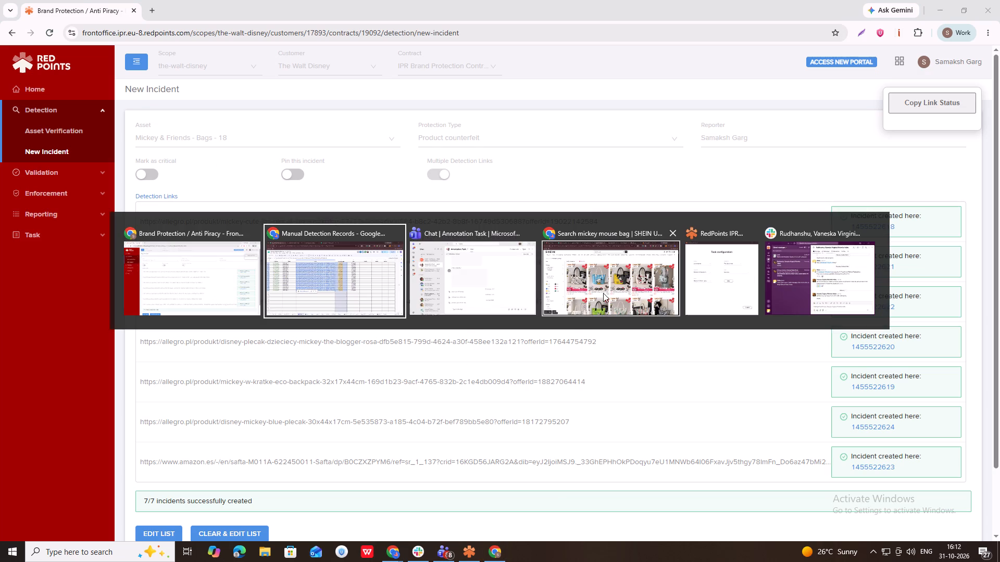
alt+click(603, 293)
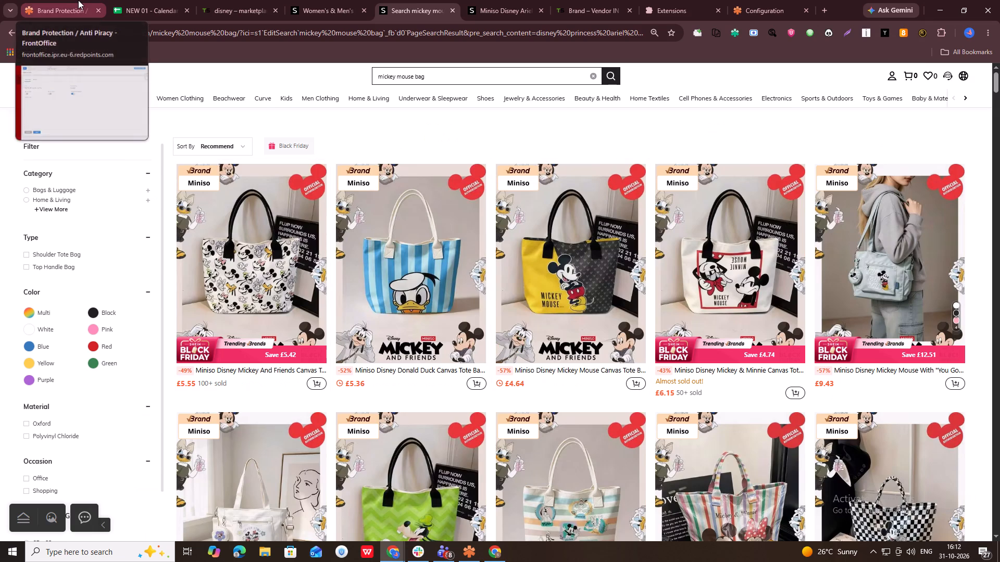
middle_click(78, 0)
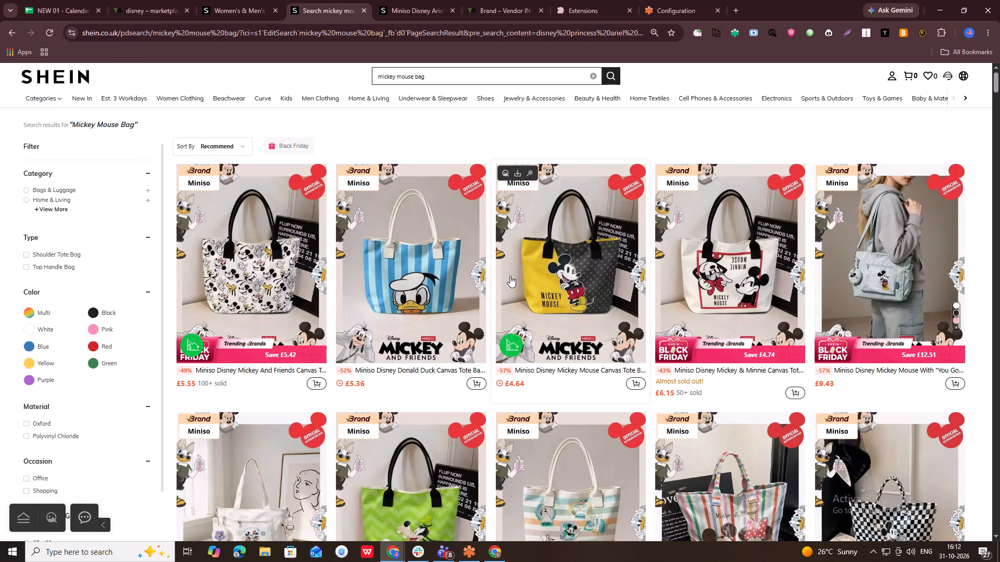
In Red Points, clear the uploaded link list and set the new incident's asset to Mickey & Friends - Balloons-Pinatas - 28.
key(alt+Tab)
scroll(235, 431, down, 5)
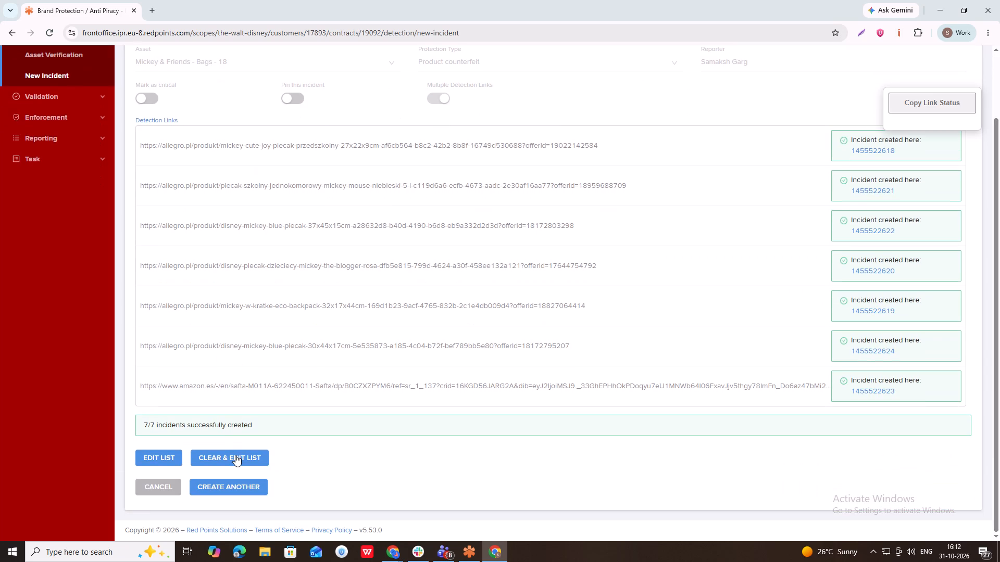
click(235, 455)
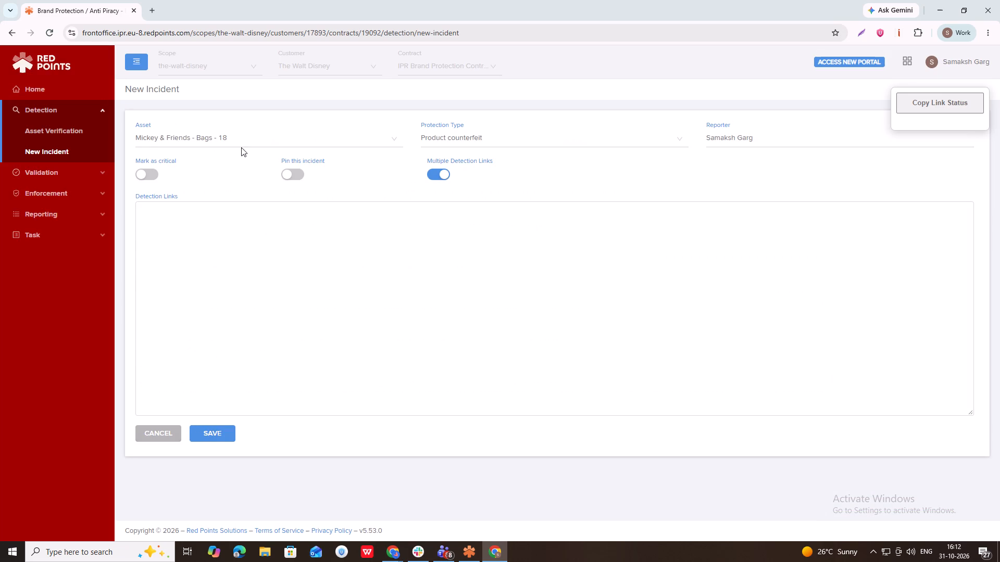
click(241, 142)
scroll(242, 229, down, 1)
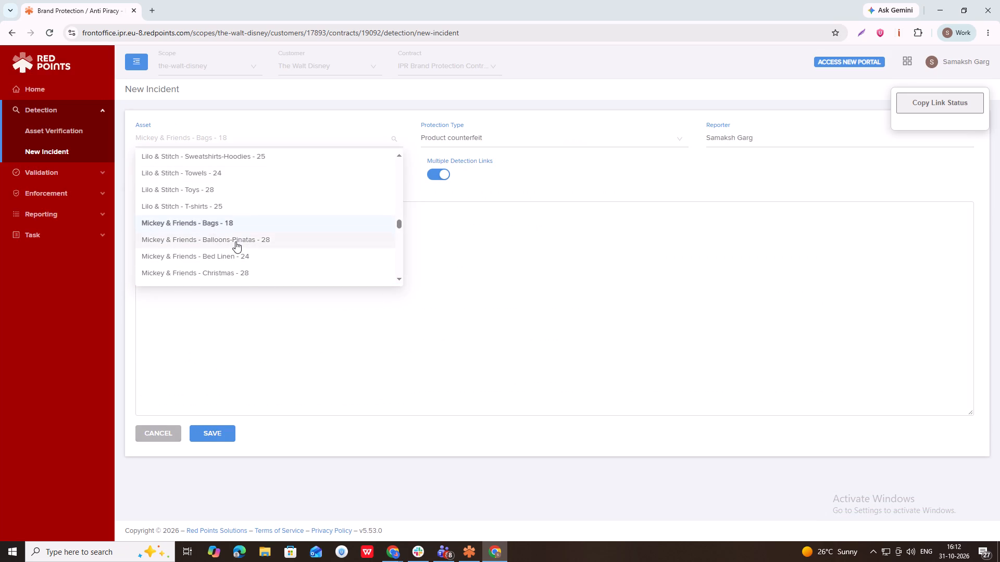
click(235, 241)
click(424, 311)
key(alt+Tab)
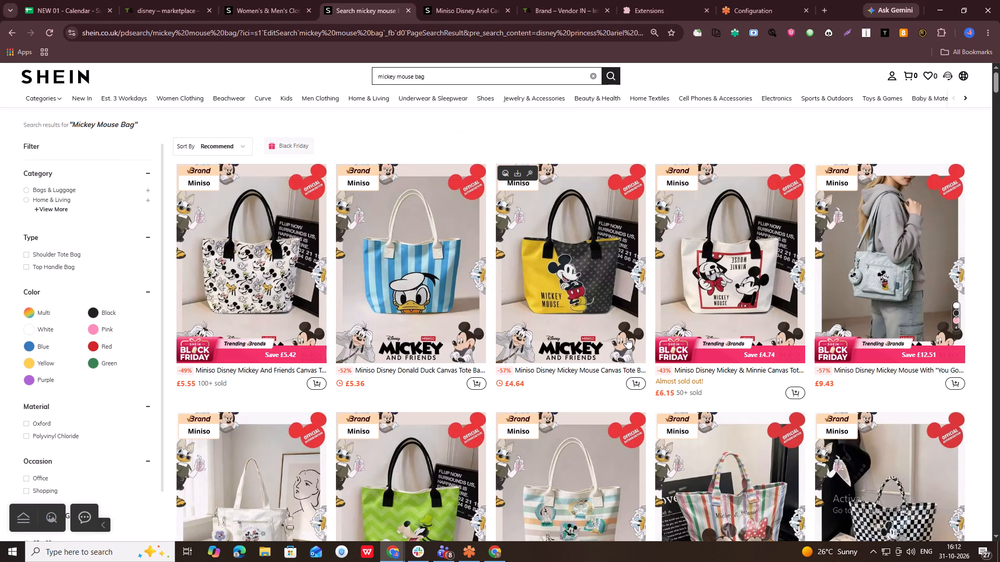
Copy the selected balloon links C103644 to C103701 again and paste them into the Red Points incident's detection links.
key(alt+Tab)
key(alt+Tab)
key(ctrl+c)
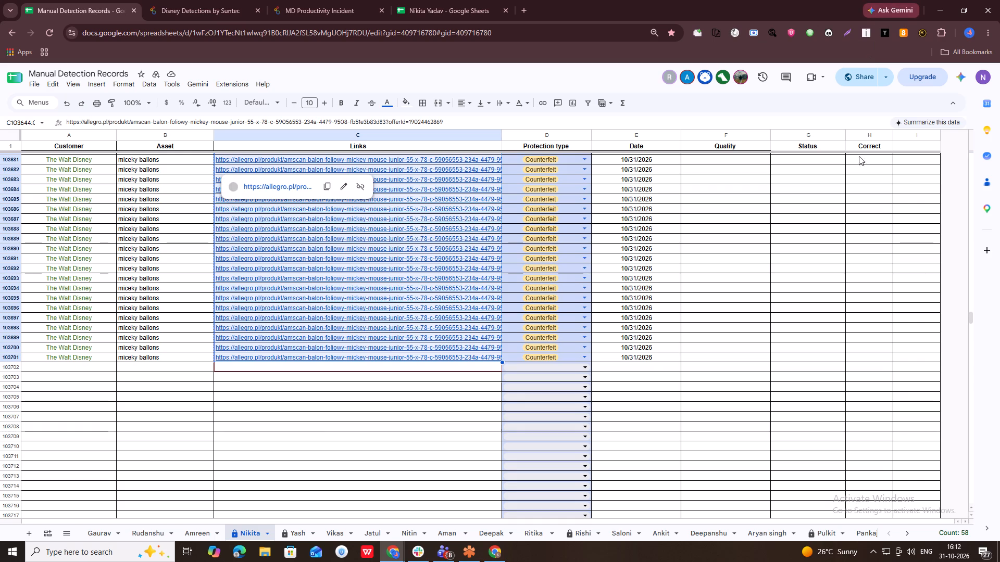
key(alt+Tab)
key(alt+Tab)
key(alt+Tab)
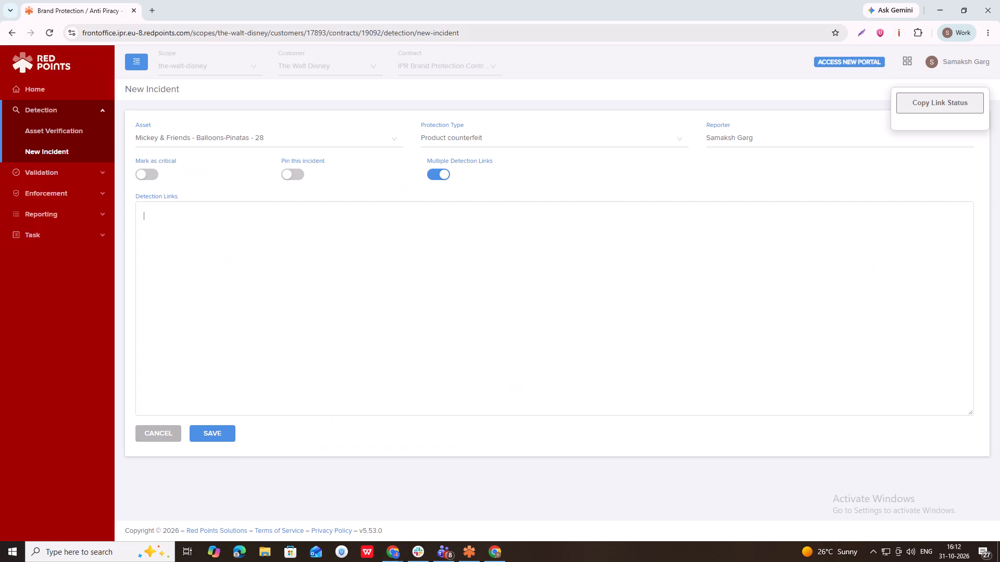
scroll(451, 271, up, 2)
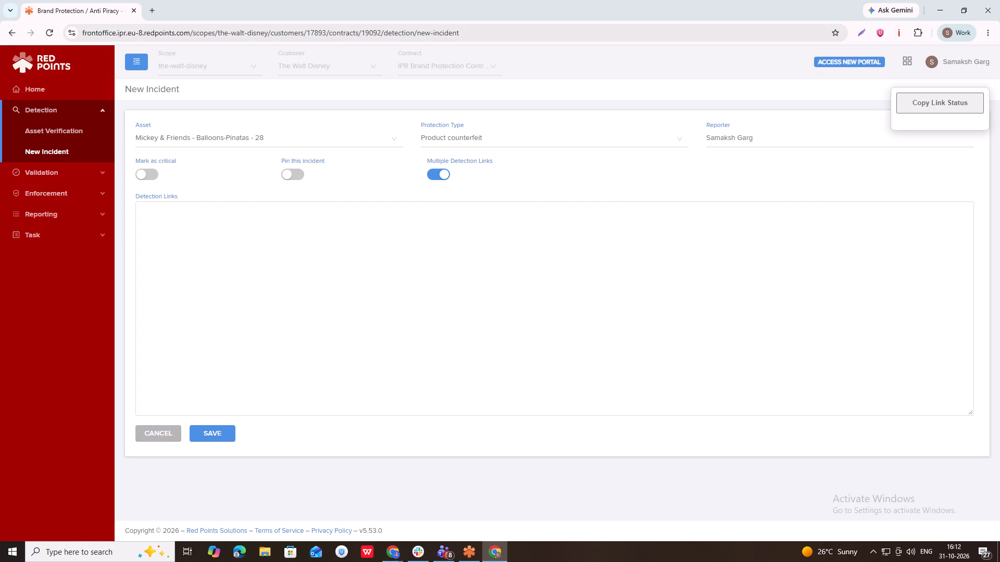
key(ctrl+v)
Copy the last balloon link in C103701 and search for it in the pasted Red Points detection links.
key(alt+Tab)
key(alt+Tab)
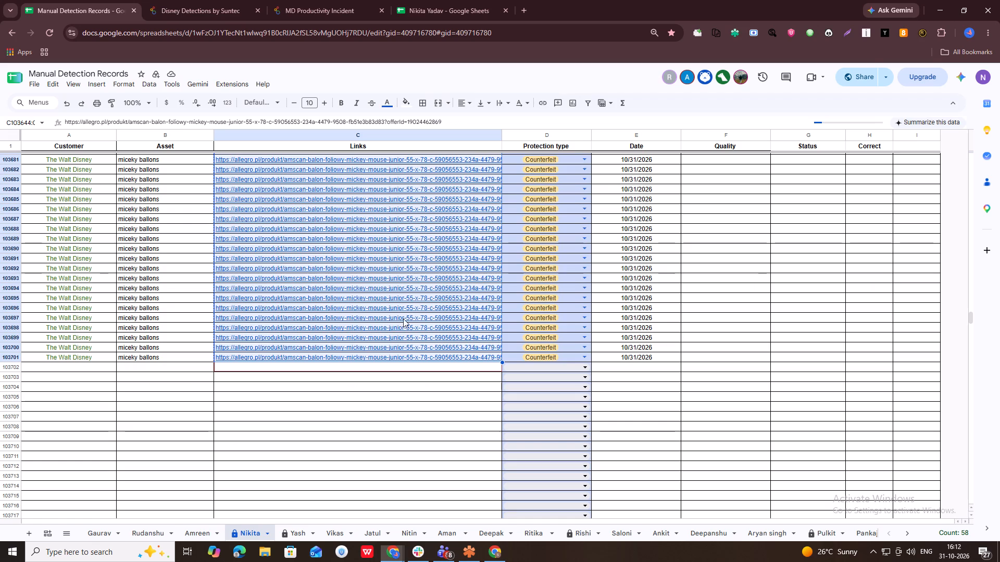
click(376, 358)
key(ctrl+c)
key(ctrl+c)
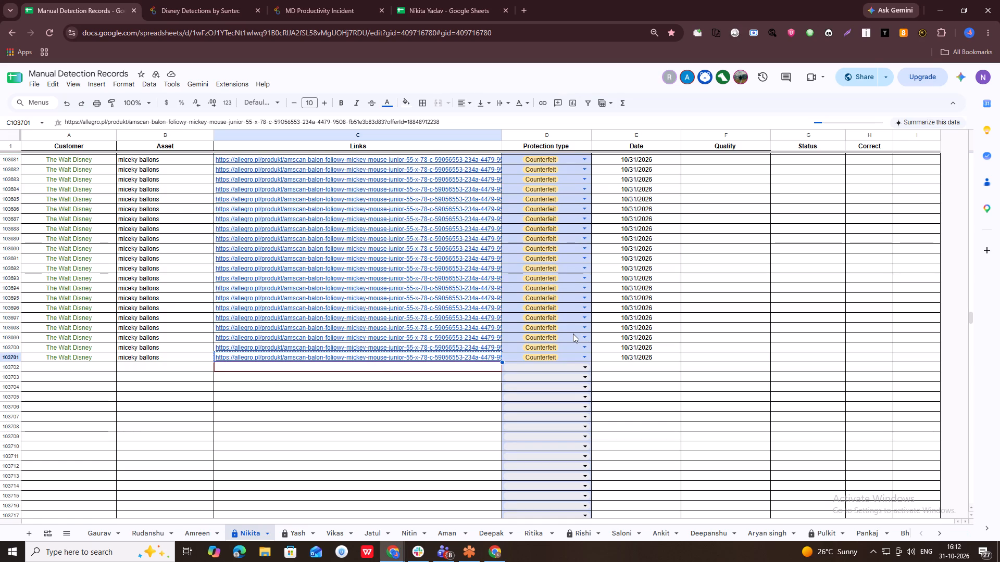
key(alt+Tab)
key(ctrl+f)
key(ctrl+v)
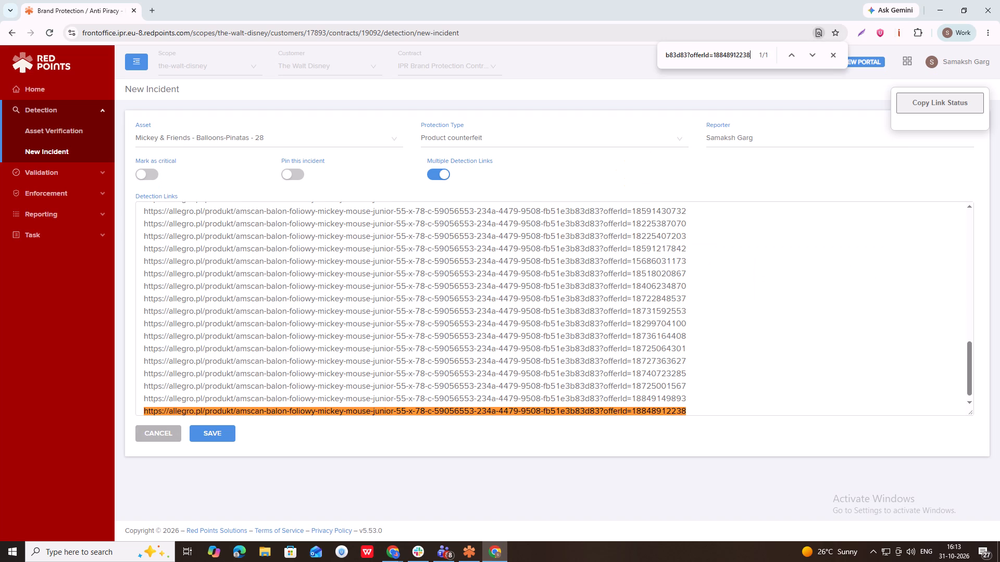
Copy the first balloon link in C103644 and search for it in the pasted Red Points detection links.
key(alt+Tab)
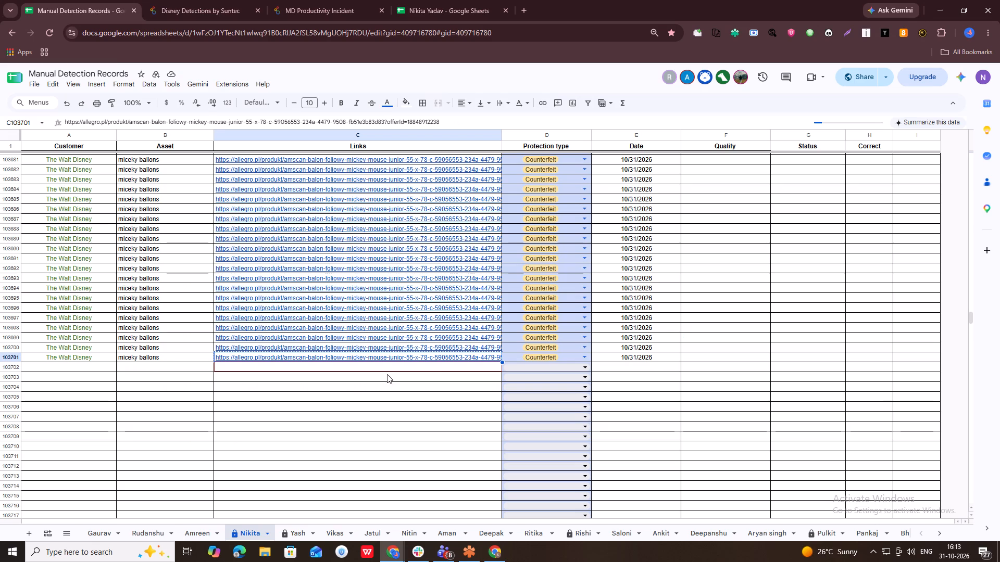
key(ctrl+Up)
key(Up)
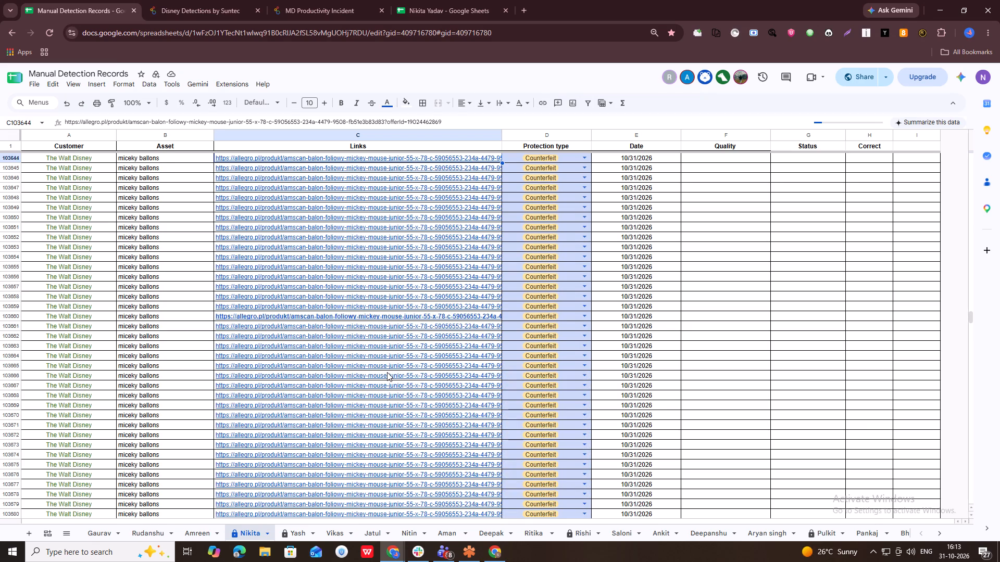
key(Up)
key(Up)
key(Down)
key(Down)
key(ctrl+c)
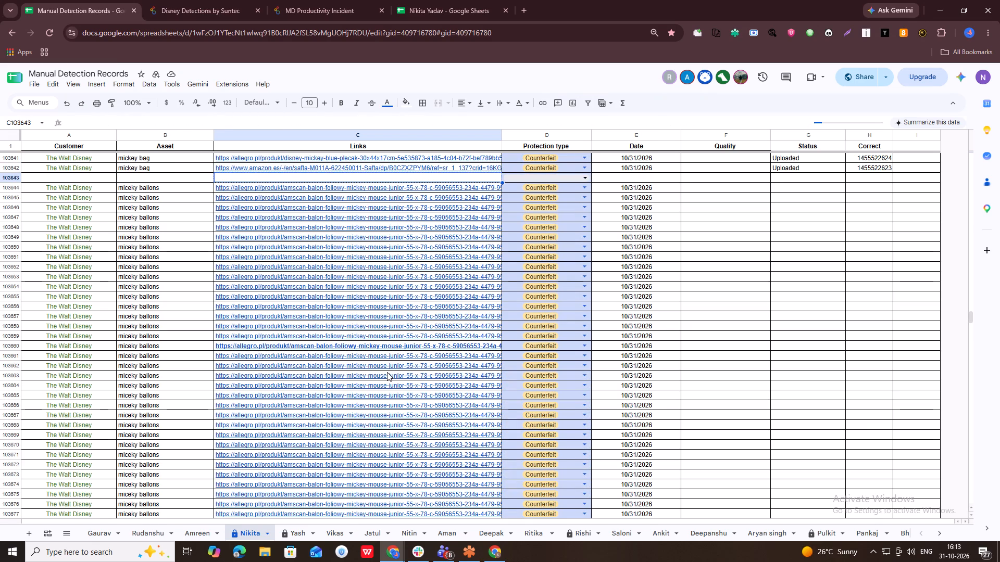
key(Down)
key(ctrl+c)
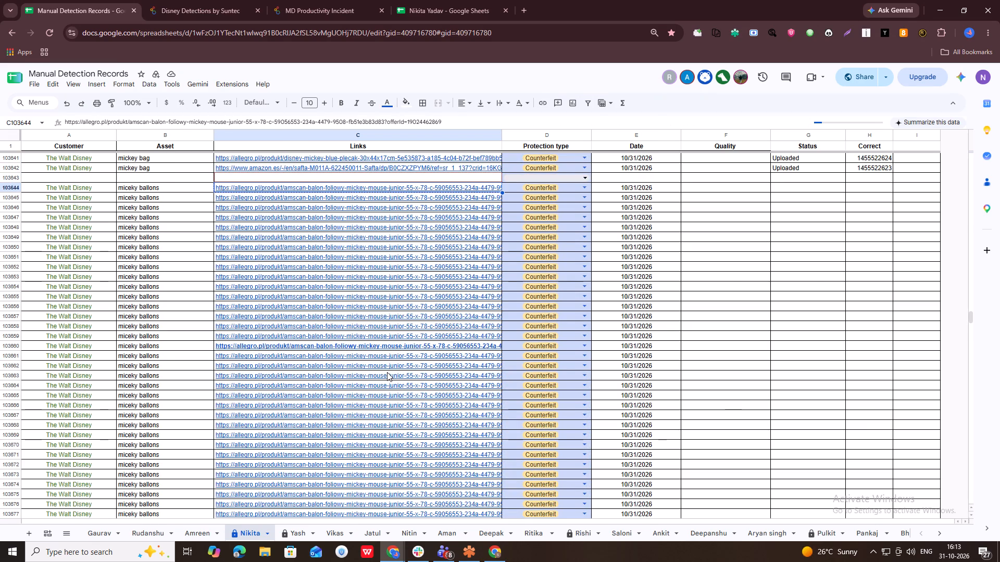
key(alt+Tab)
key(ctrl+f)
key(ctrl+v)
scroll(552, 417, up, 20)
scroll(552, 417, up, 16)
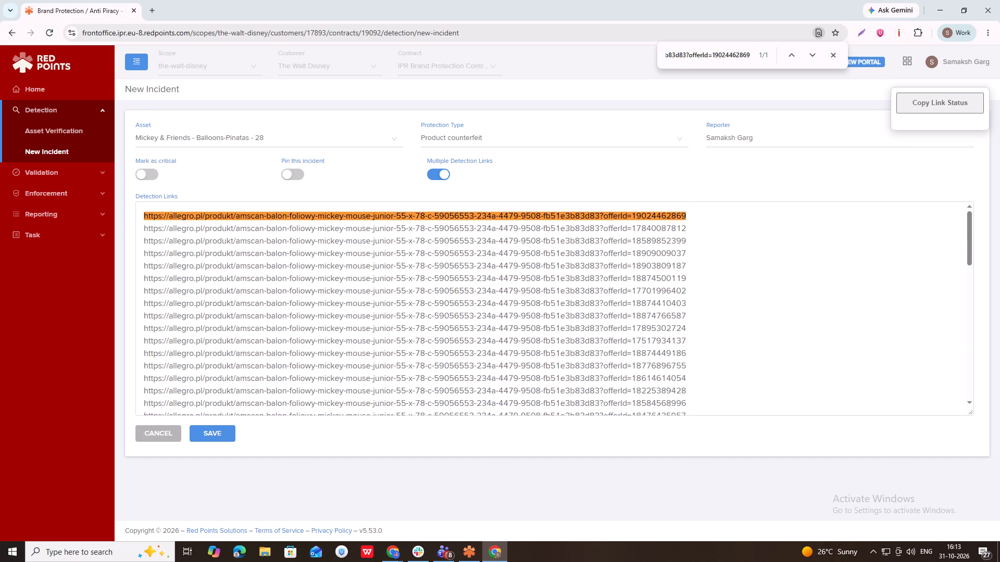
Save the new balloon incidents in Red Points and close the page search.
click(216, 432)
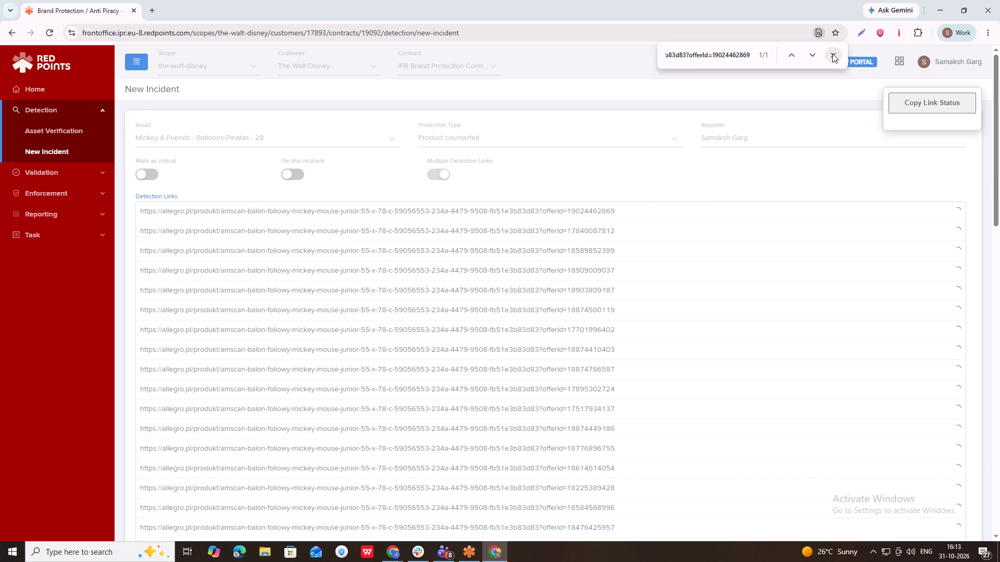
click(832, 54)
key(alt+Tab)
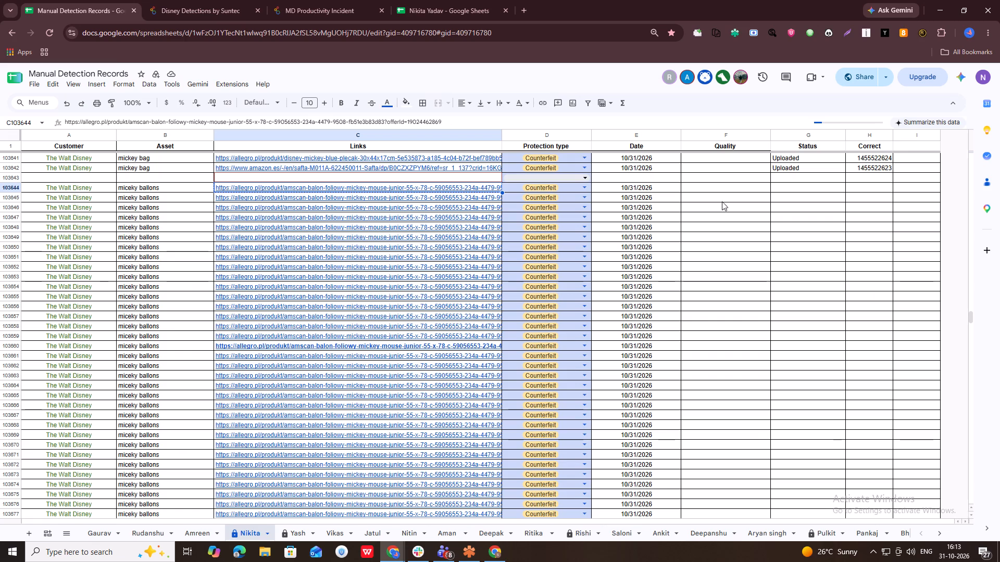
key(alt+Tab)
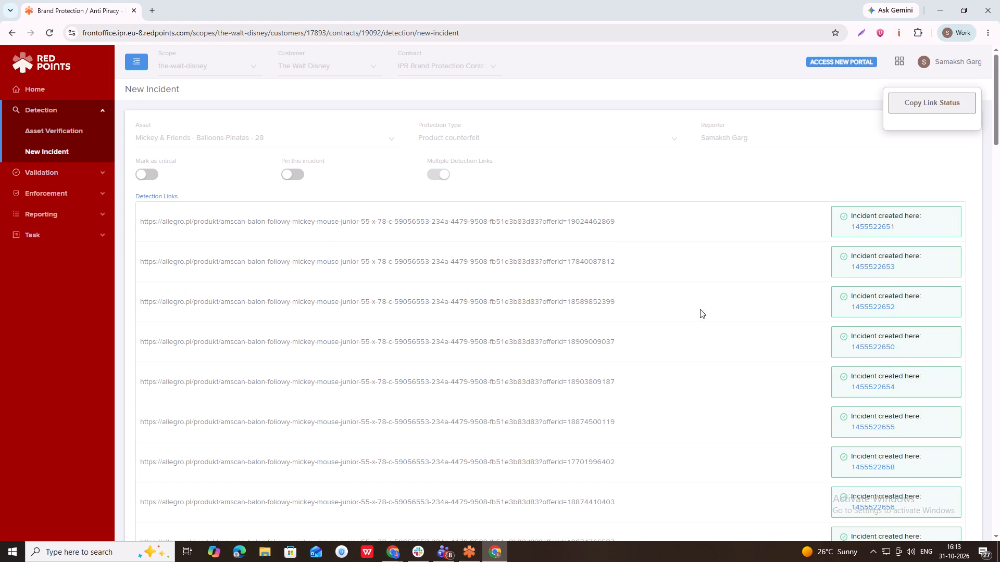
Copy the link status of the uploaded balloon links and paste it into Manual Detection Records starting at F103643.
scroll(728, 305, down, 9)
click(939, 110)
key(alt+Tab)
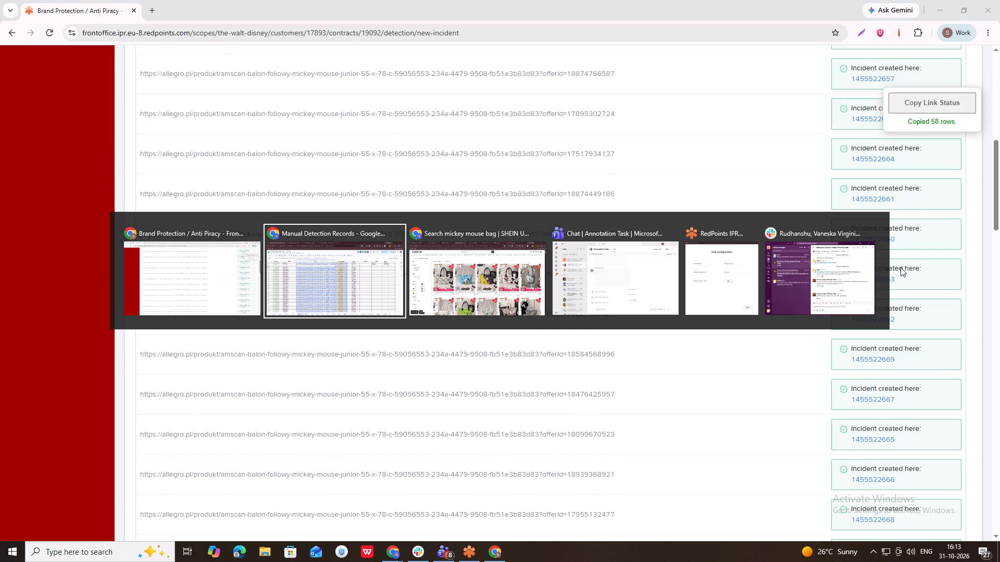
click(745, 176)
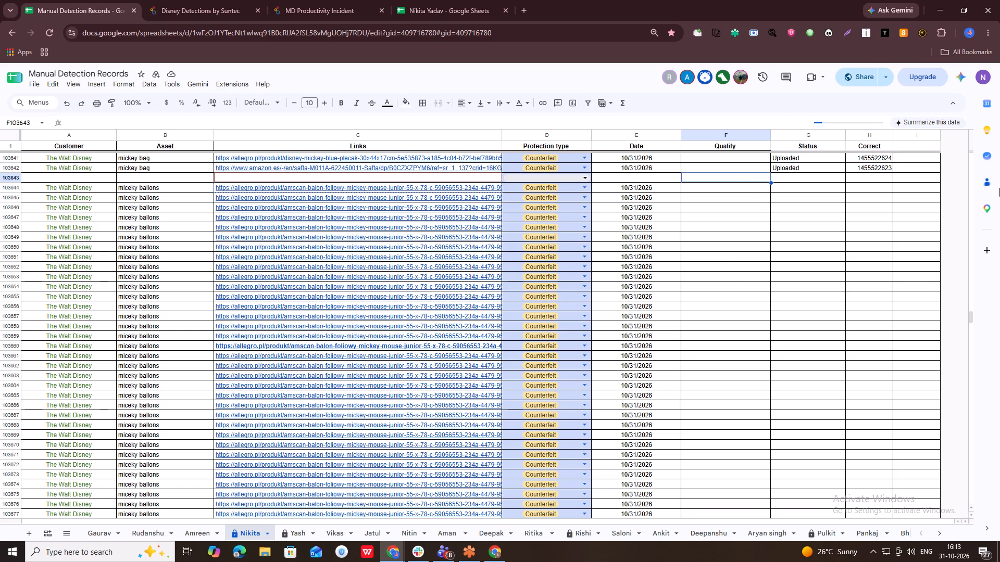
key(ctrl+v)
key(Left)
key(Right)
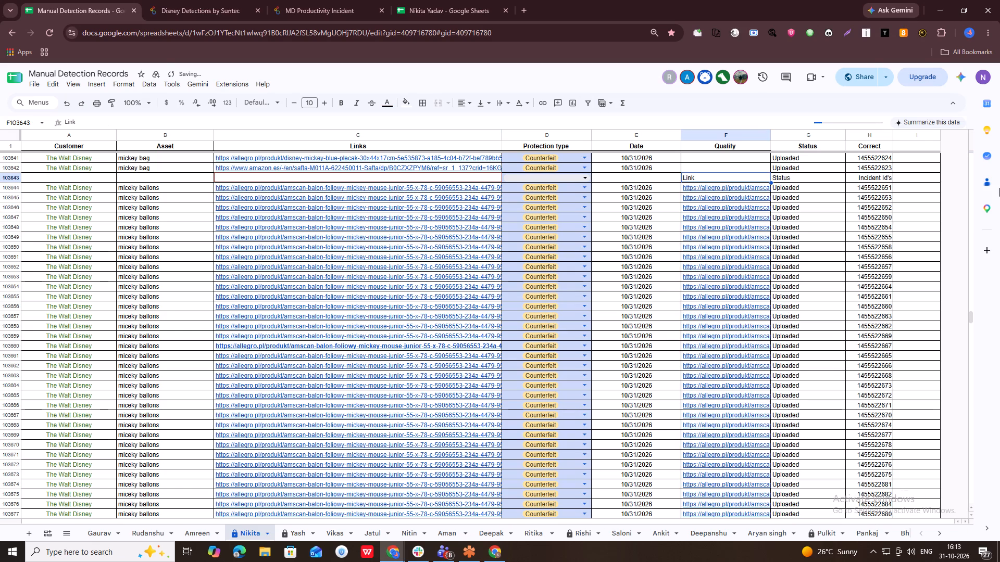
Clear the pasted header row F103643 to H103643 and the duplicate links in F103644 to F103701.
key(shift+Right)
key(shift+Right)
key(Delete)
key(Down)
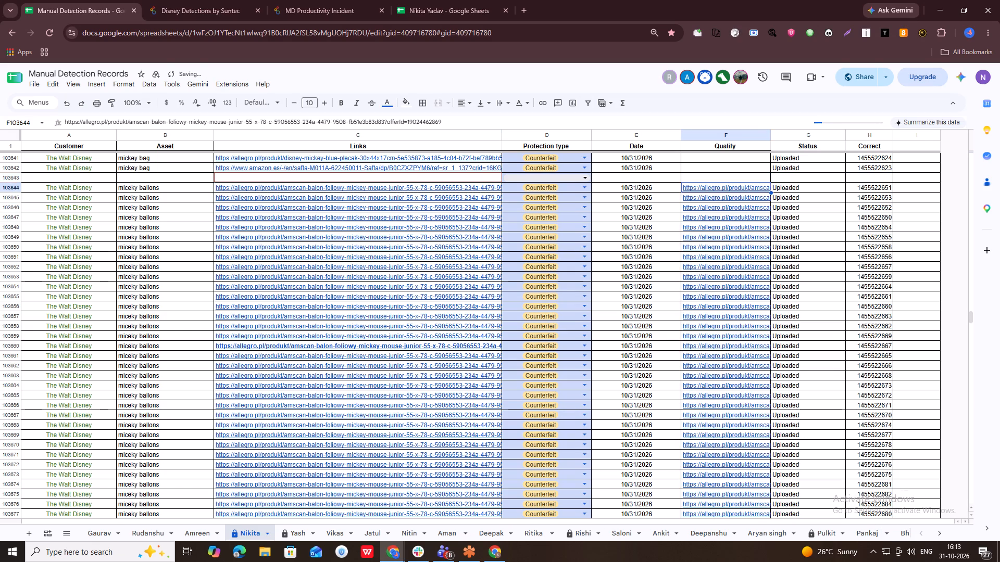
key(ctrl+shift+Down)
key(Delete)
key(Right)
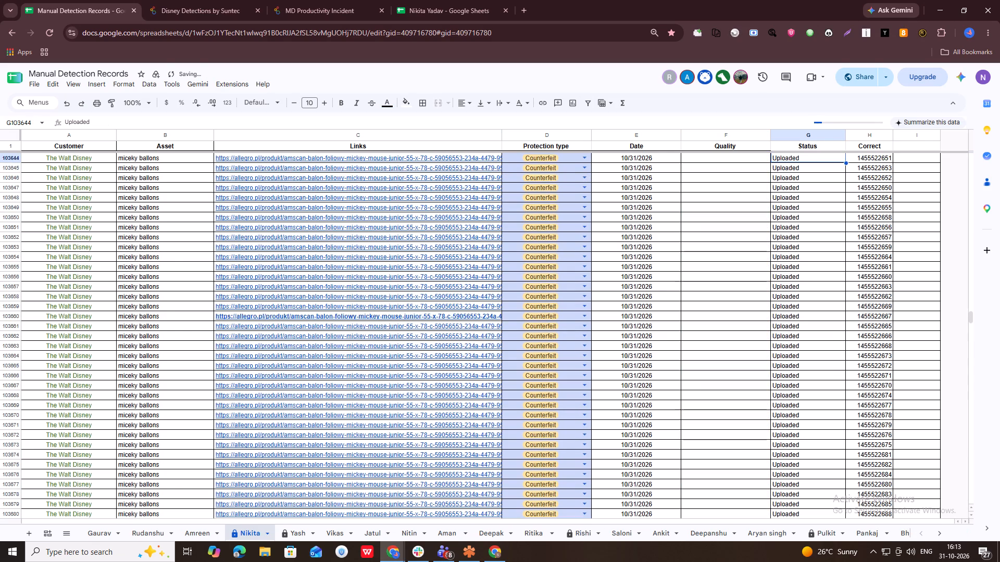
Count the balloon incident IDs in H103644 to H103701, and all The Walt Disney IDs up to H103561.
key(ctrl+Down)
key(Down)
key(Up)
key(Right)
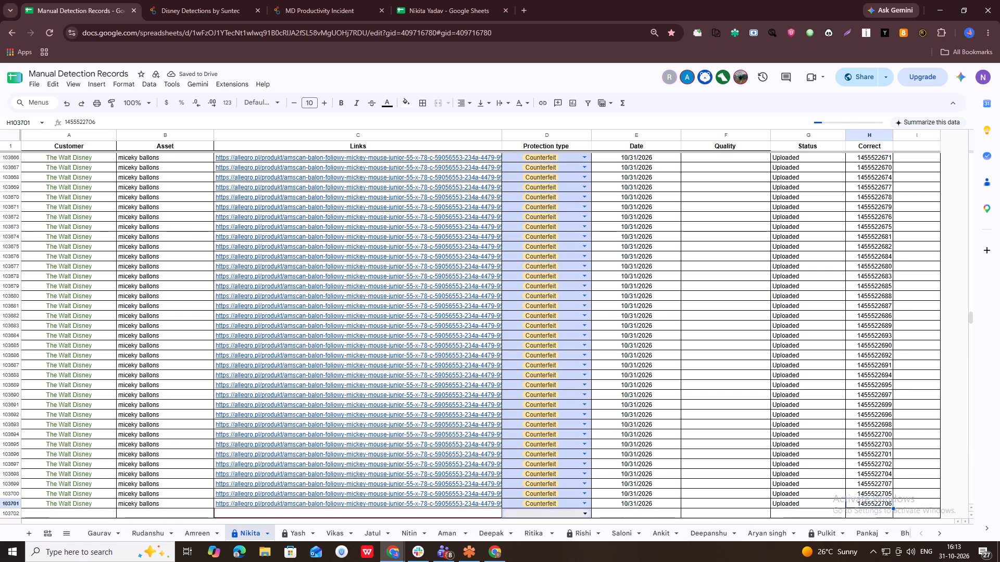
key(ctrl+shift+Up)
scroll(892, 384, up, 5)
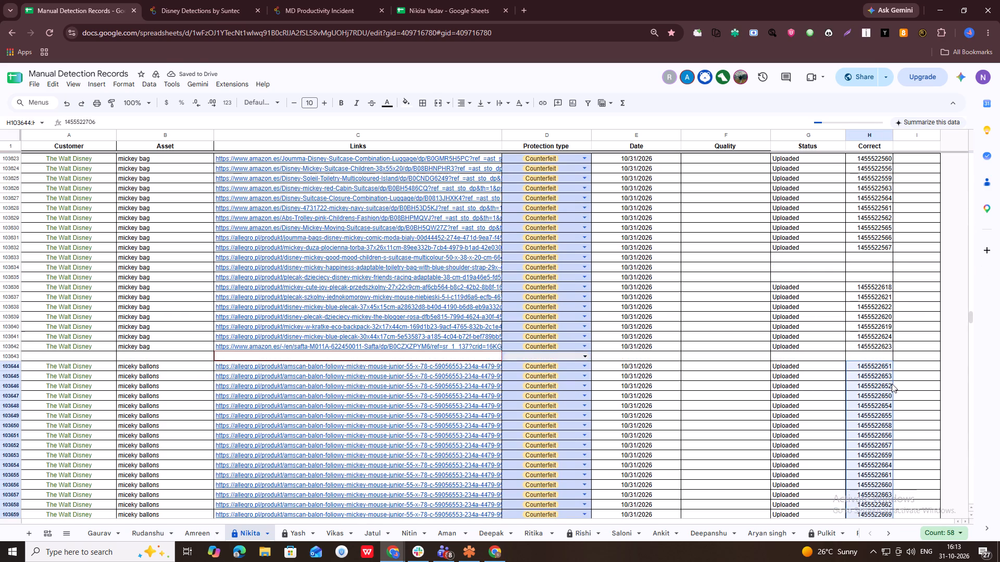
scroll(892, 384, up, 6)
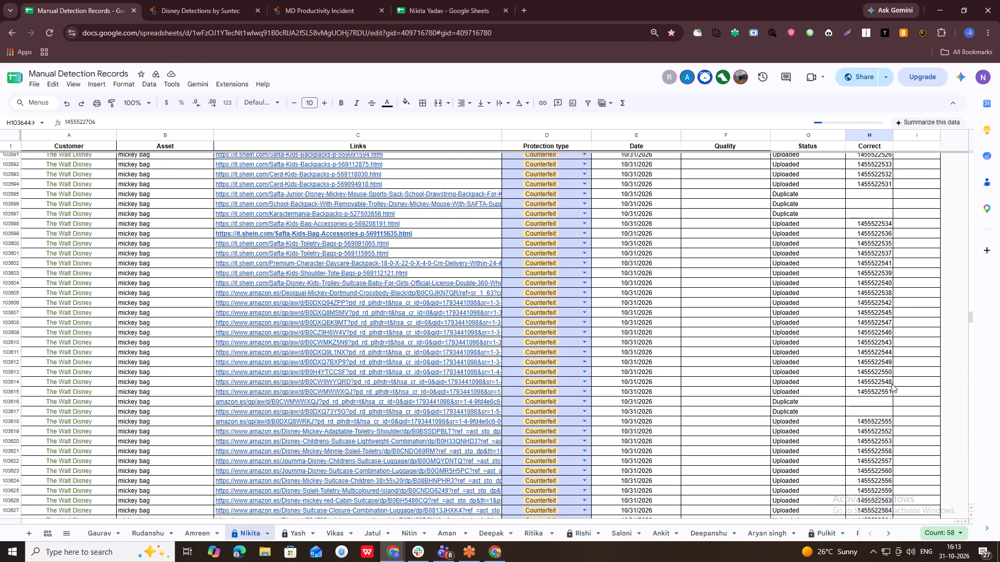
scroll(892, 384, up, 6)
shift+click(869, 224)
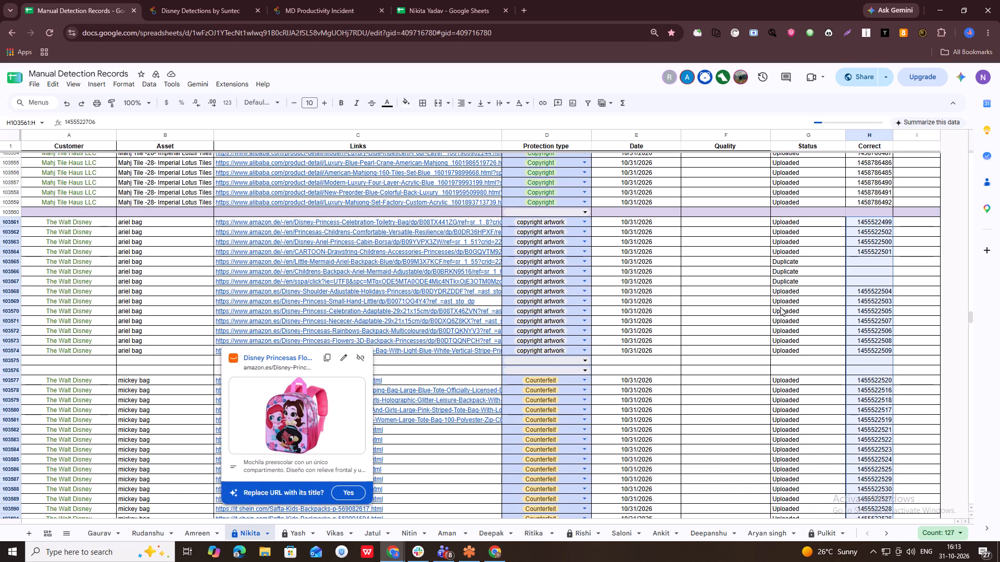
Count the ariel bag incident IDs of the Amazon links in H103561 to H103573.
click(869, 341)
shift+click(873, 222)
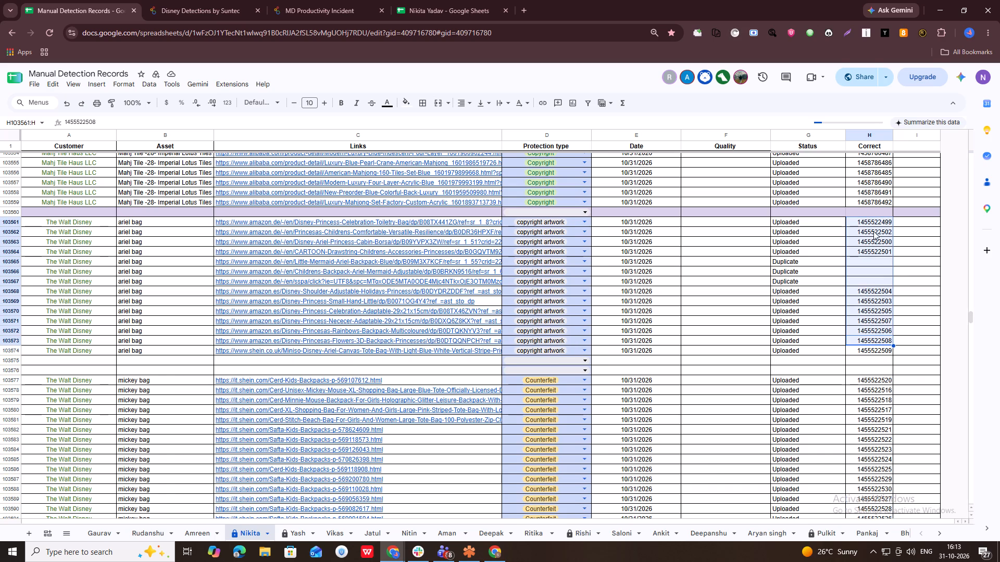
Count the mickey bag incident IDs of the Amazon links, selecting H103605 to H103615 together with H103618.
scroll(813, 387, down, 6)
scroll(811, 385, up, 3)
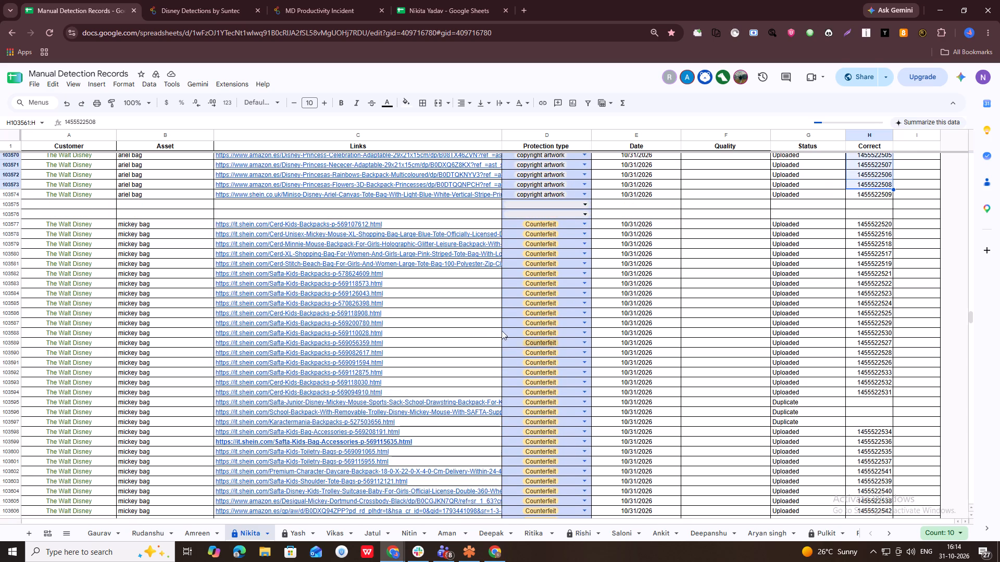
scroll(489, 365, down, 3)
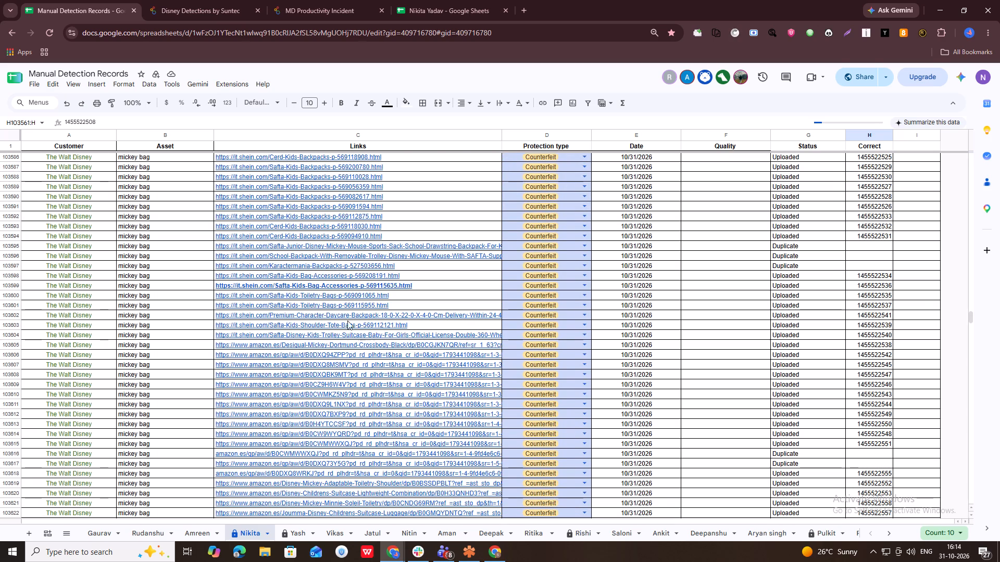
click(860, 344)
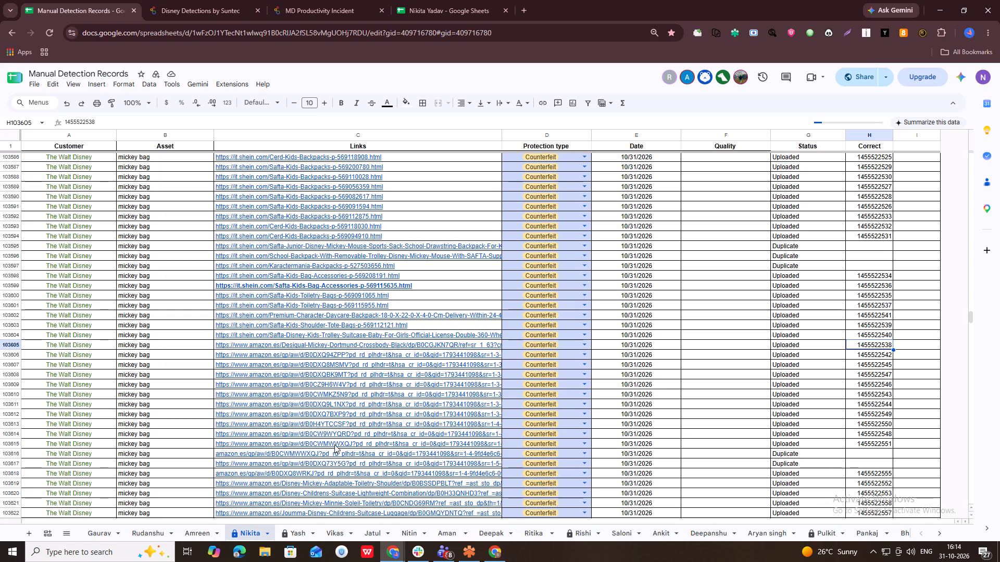
shift+click(872, 445)
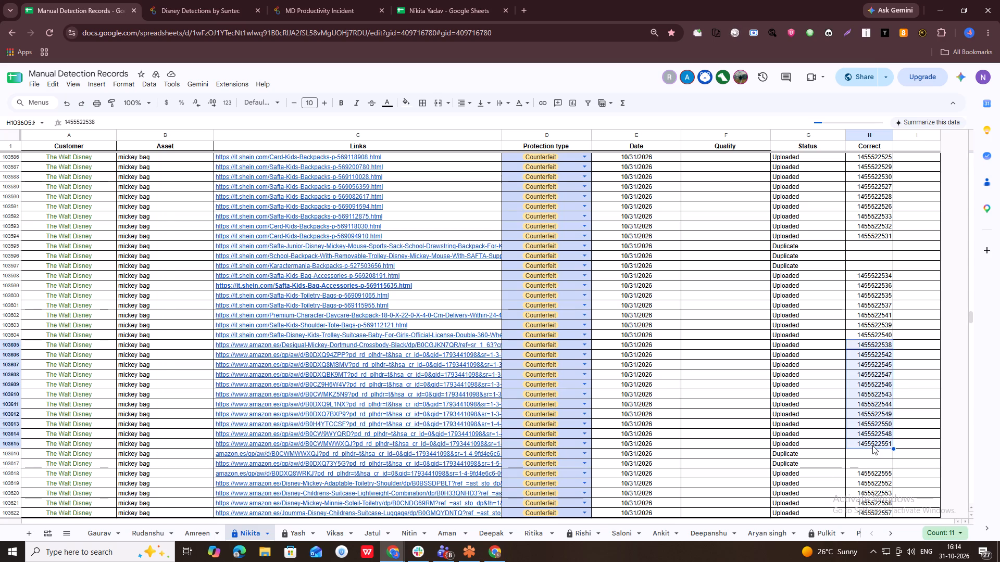
scroll(872, 445, down, 1)
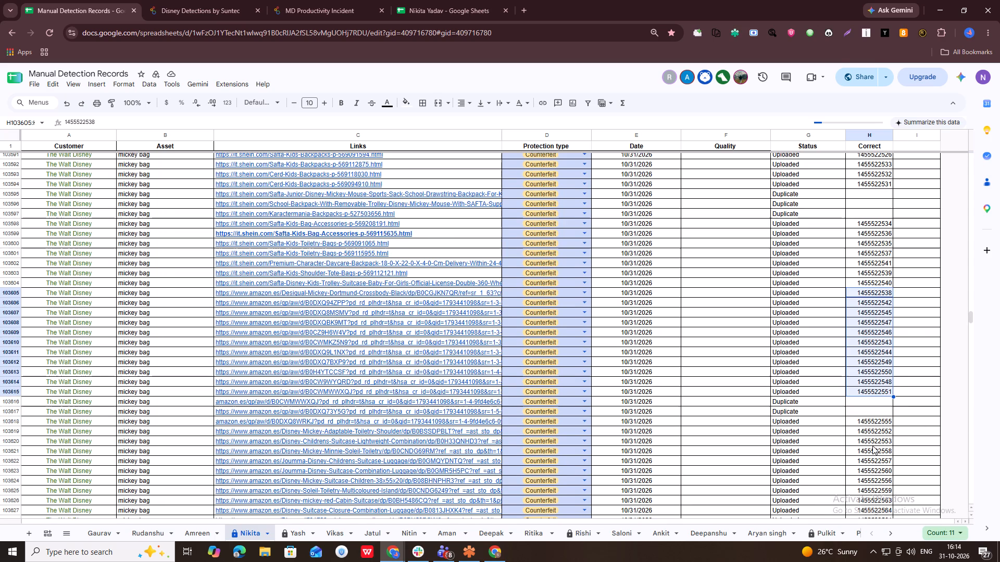
scroll(854, 438, down, 1)
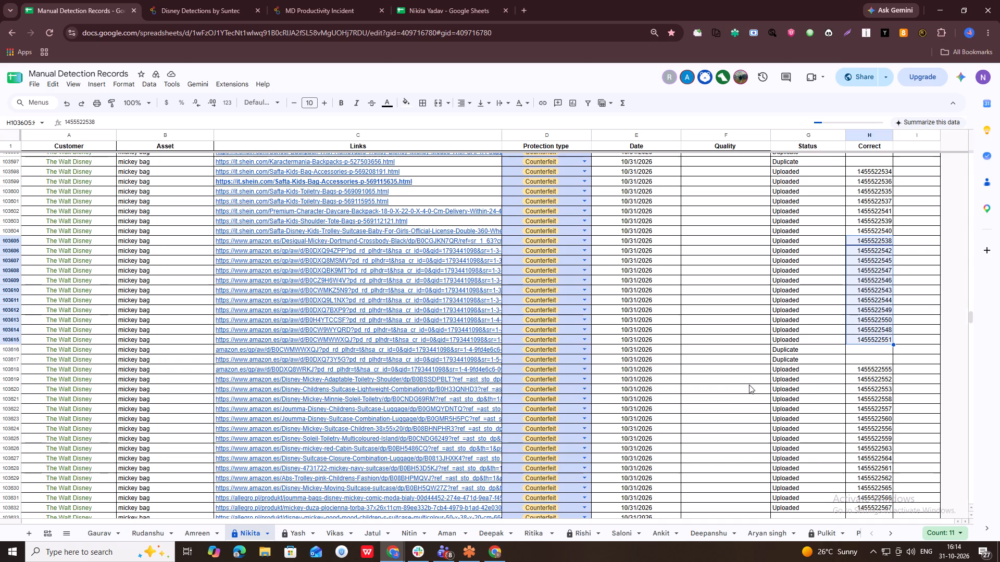
shift+click(856, 377)
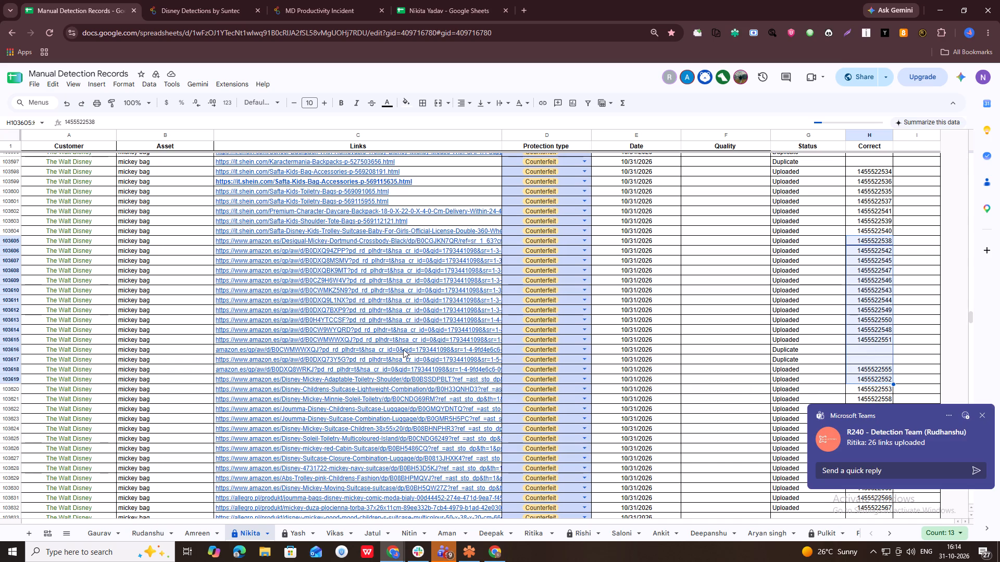
shift+click(866, 330)
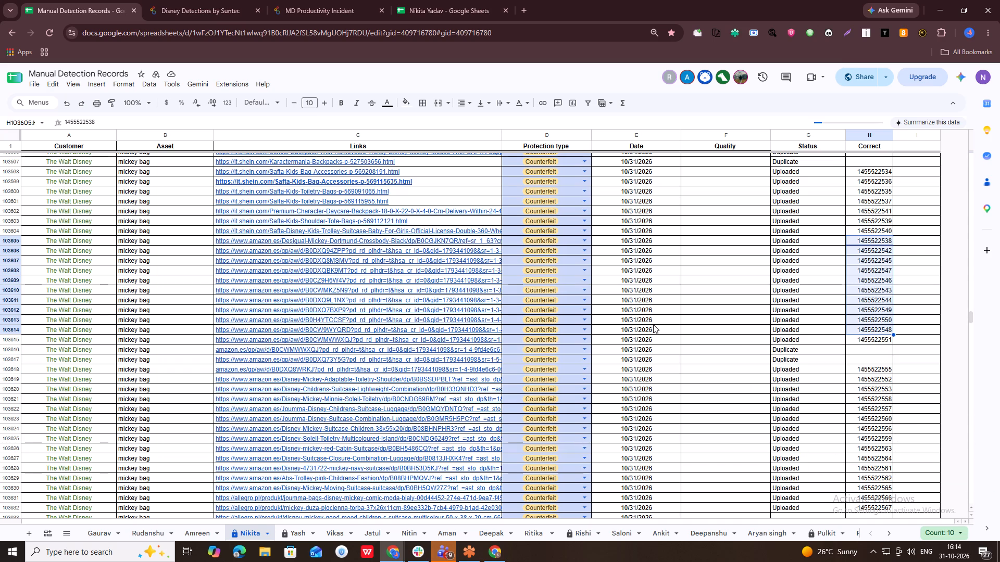
shift+click(872, 340)
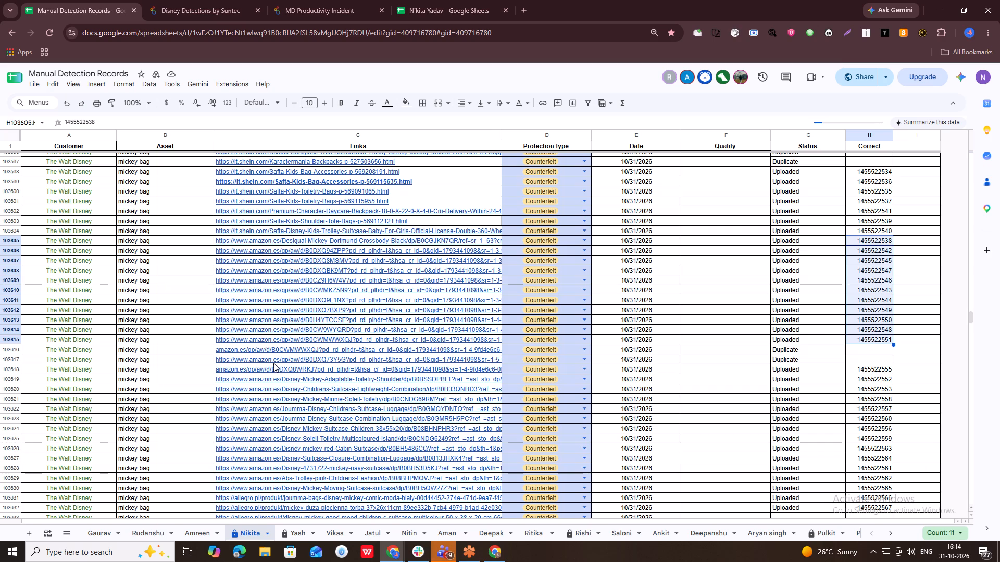
ctrl+click(858, 365)
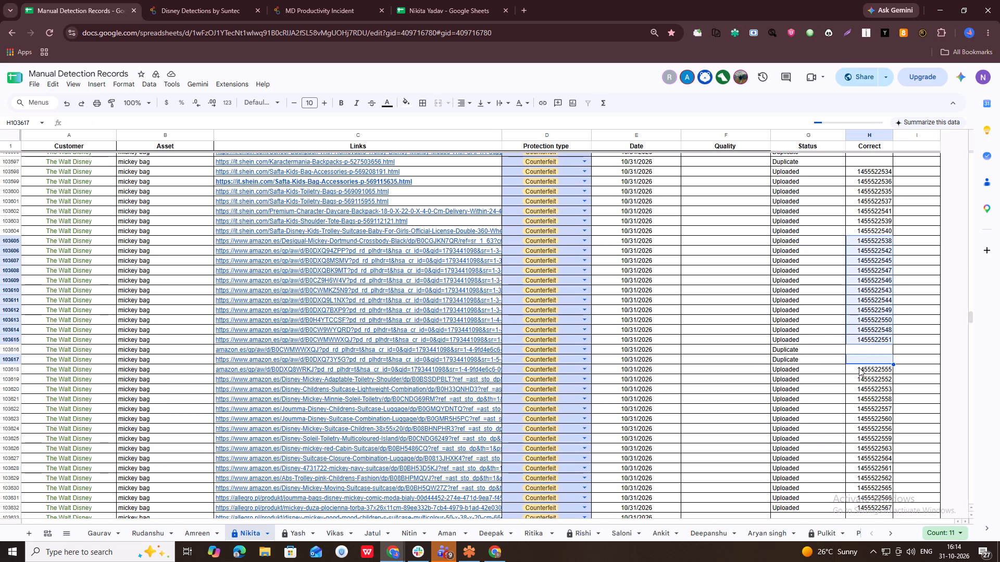
ctrl+click(859, 367)
ctrl+click(863, 361)
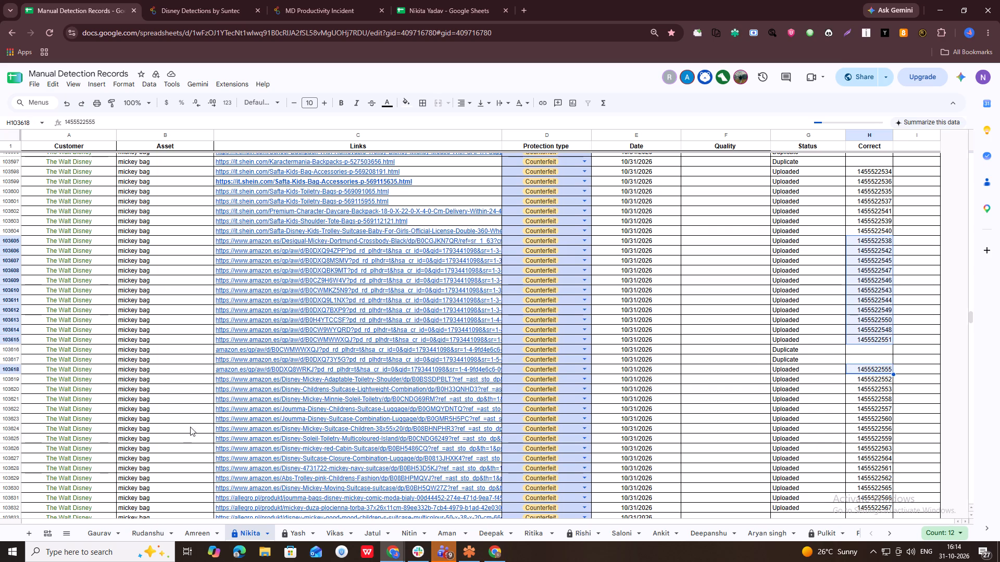
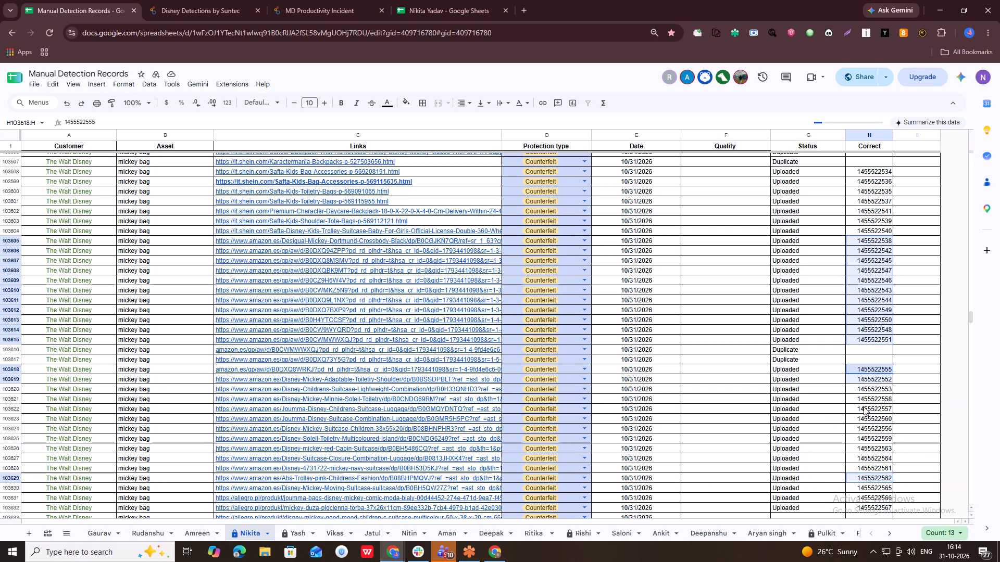
Count the mickey bag incident IDs of the Amazon links, selecting H103605 to H103615, H103618 to H103630 and H103642 together.
ctrl+drag(864, 406, 865, 478)
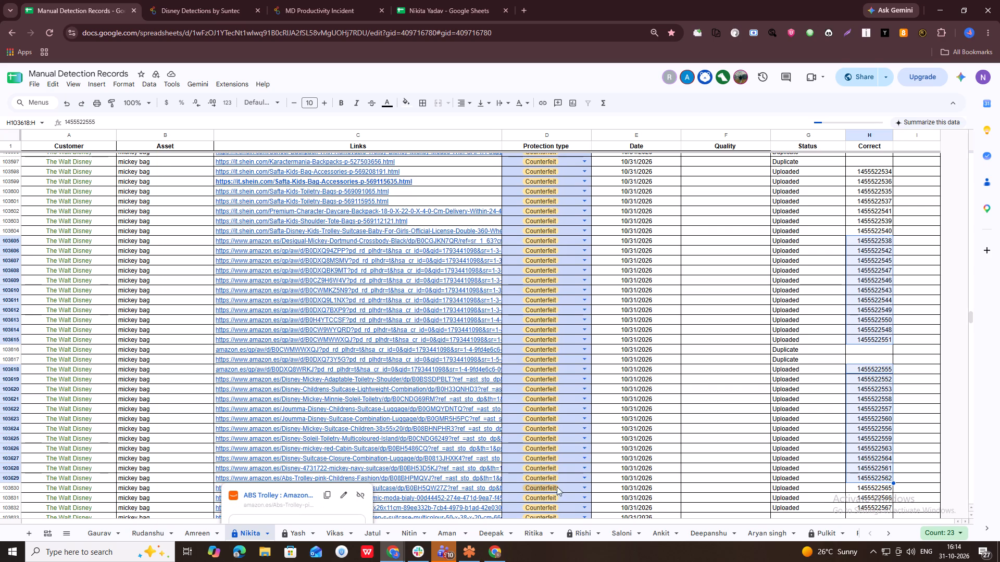
ctrl+click(857, 490)
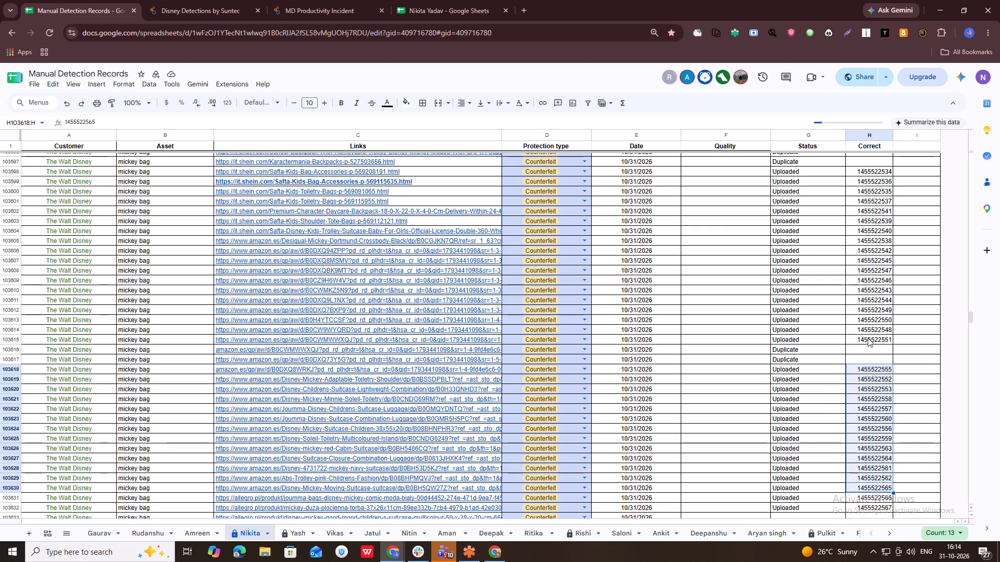
drag(868, 338, 865, 256)
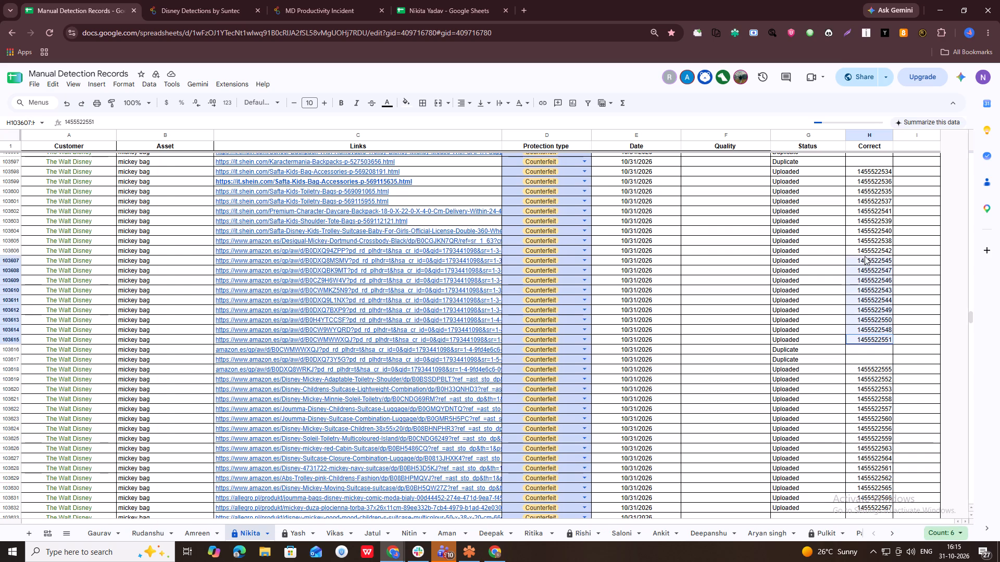
drag(865, 256, 865, 238)
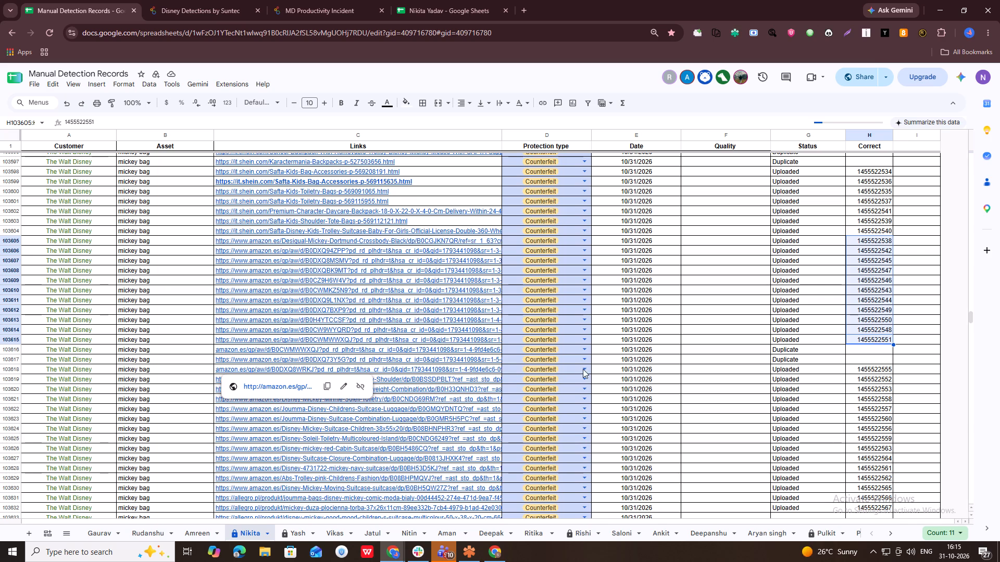
ctrl+drag(872, 367, 878, 425)
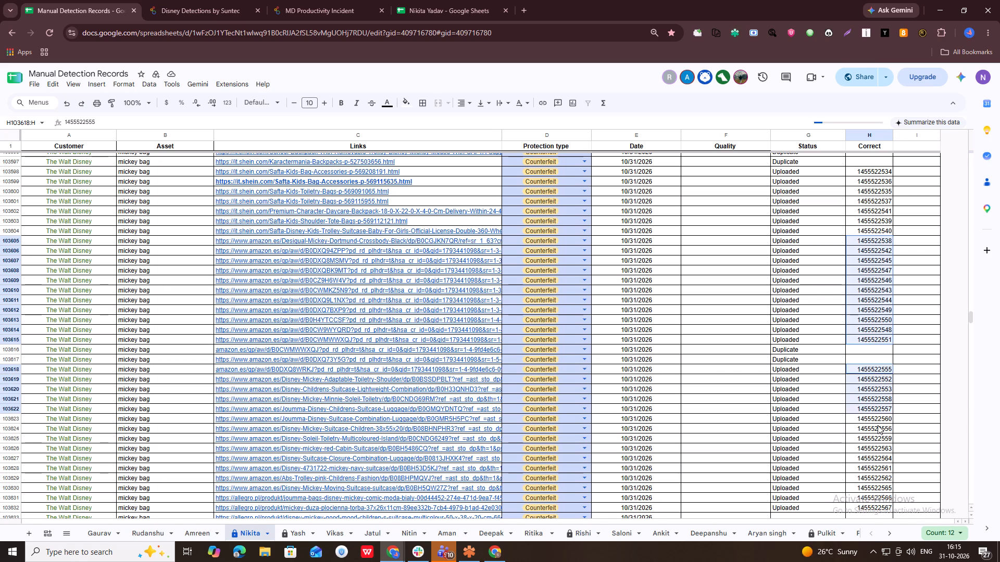
ctrl+drag(878, 425, 872, 492)
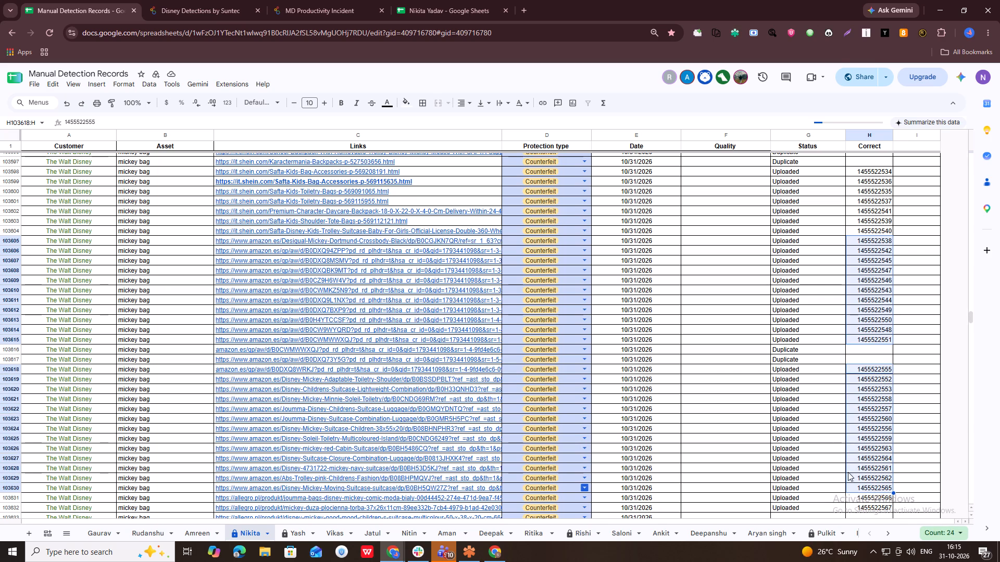
scroll(895, 454, down, 5)
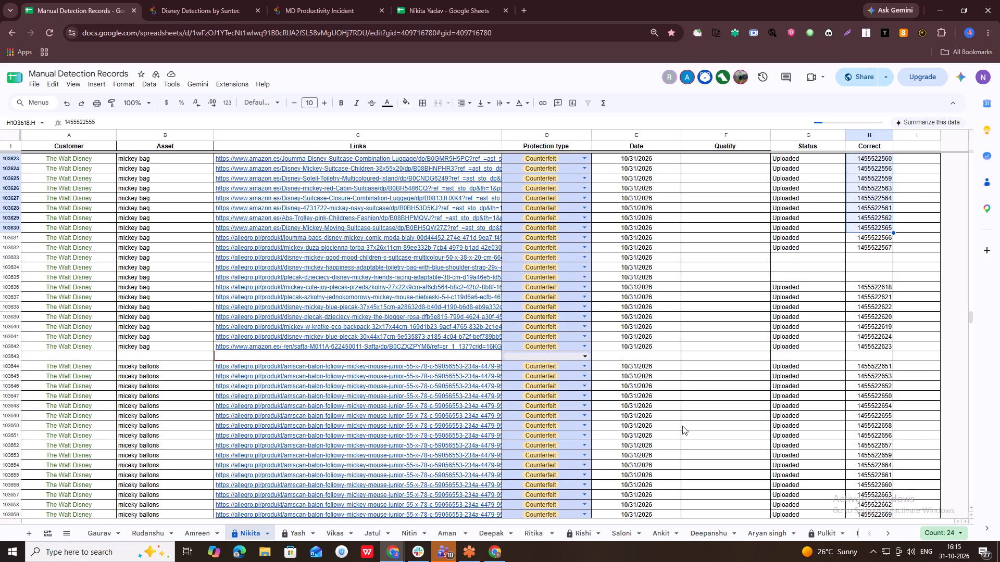
ctrl+click(864, 348)
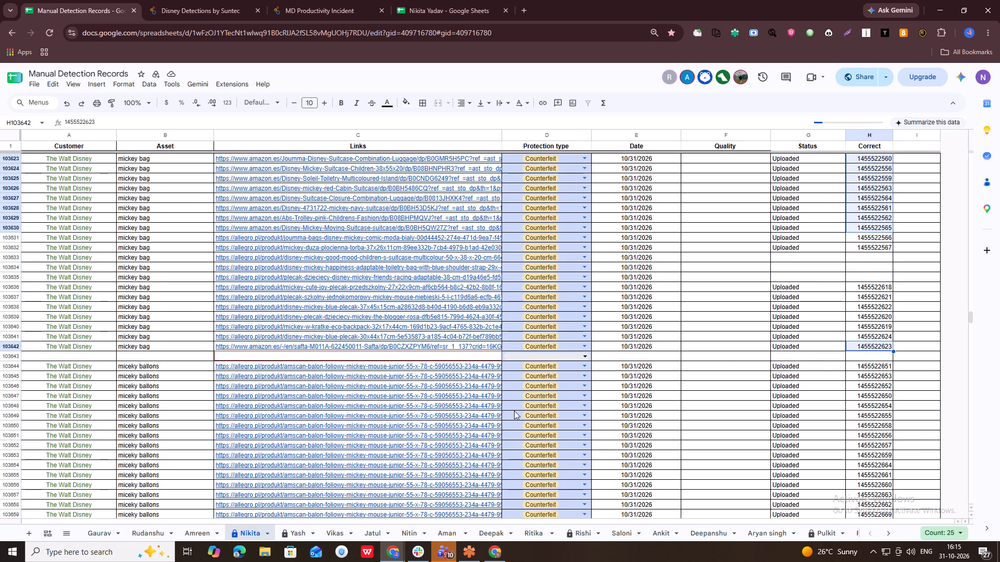
Count the ariel bag incident IDs of the Amazon links again in H103561 to H103573, leaving out the Shein row.
scroll(577, 420, down, 6)
scroll(577, 420, up, 13)
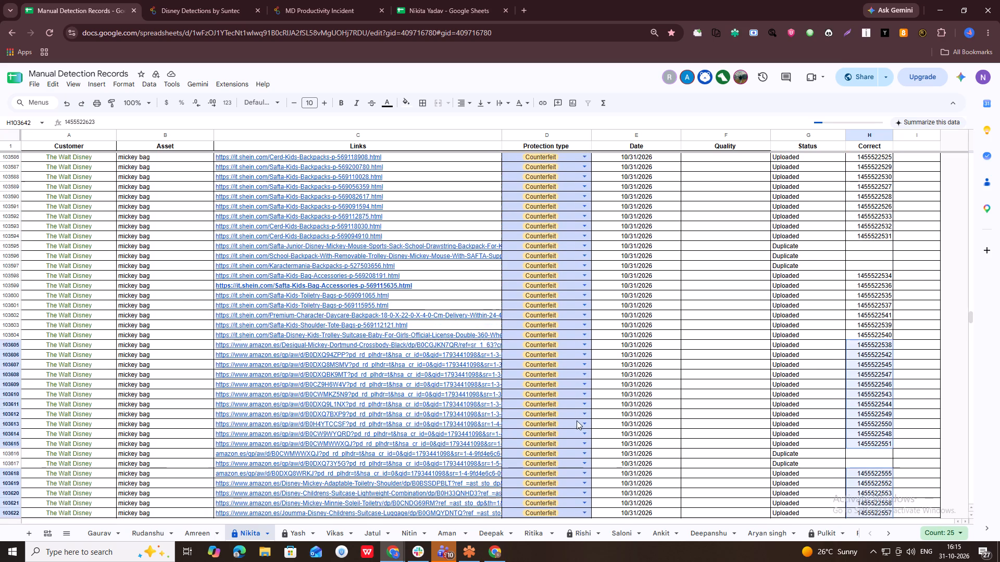
scroll(577, 420, up, 5)
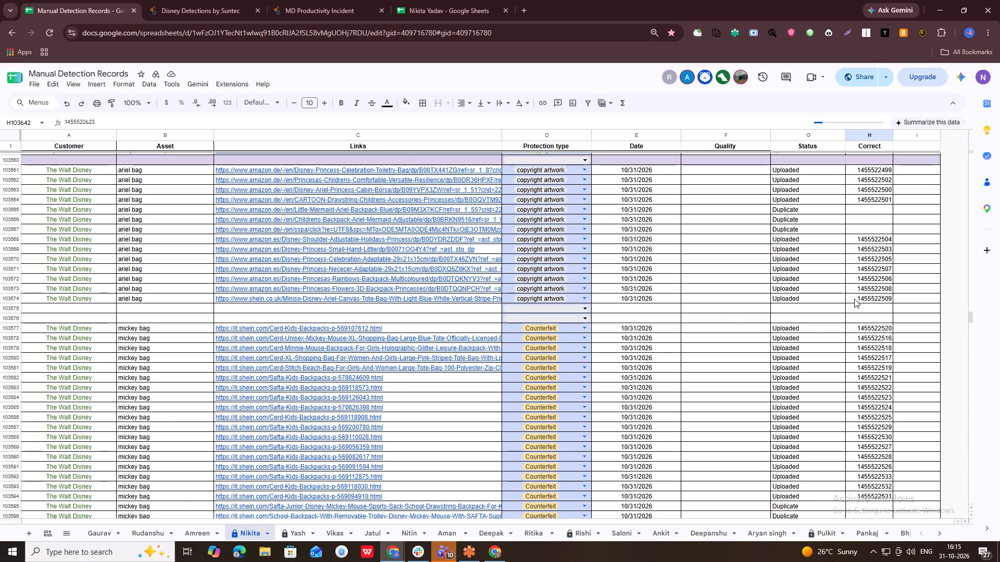
ctrl+drag(854, 299, 855, 171)
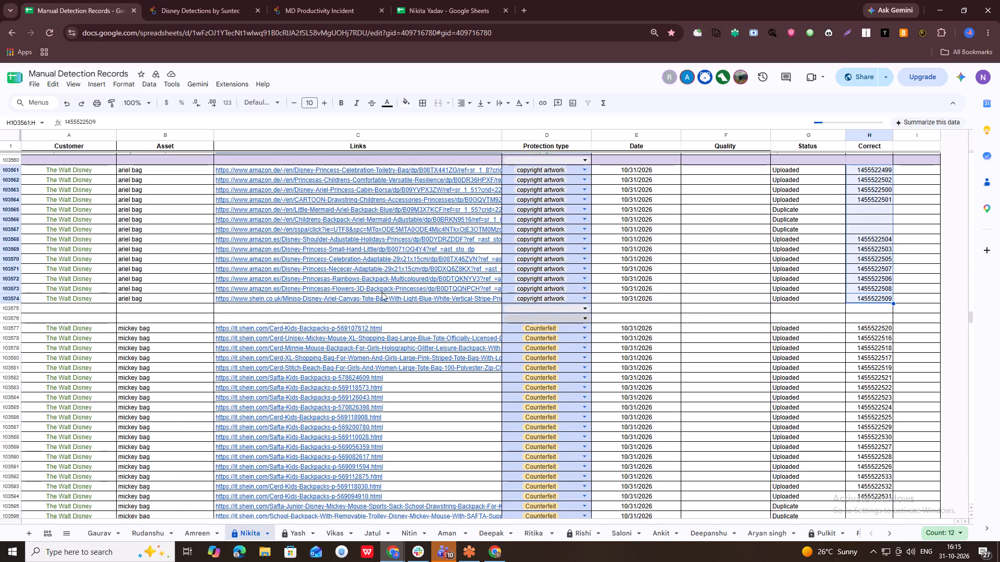
ctrl+click(866, 289)
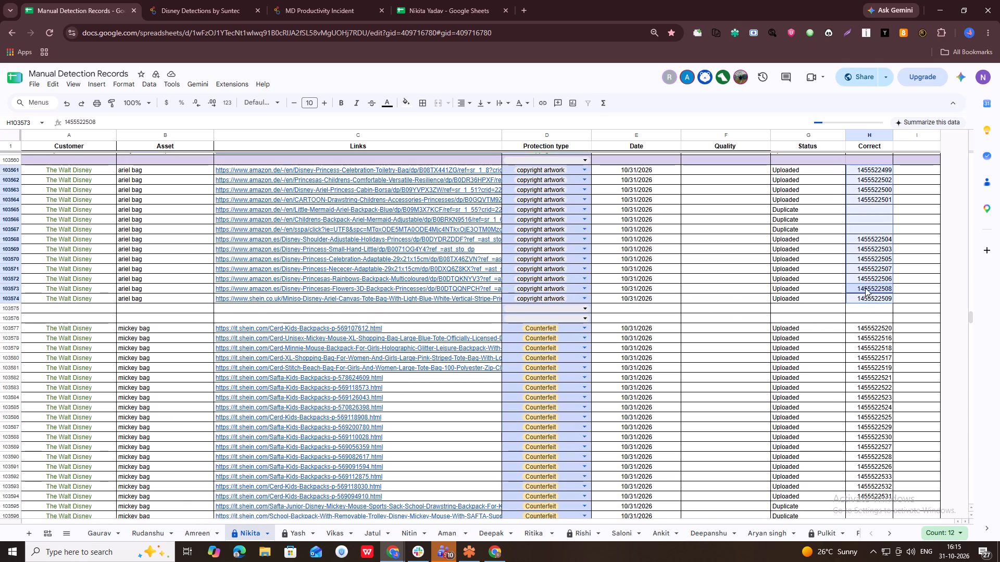
drag(865, 288, 864, 176)
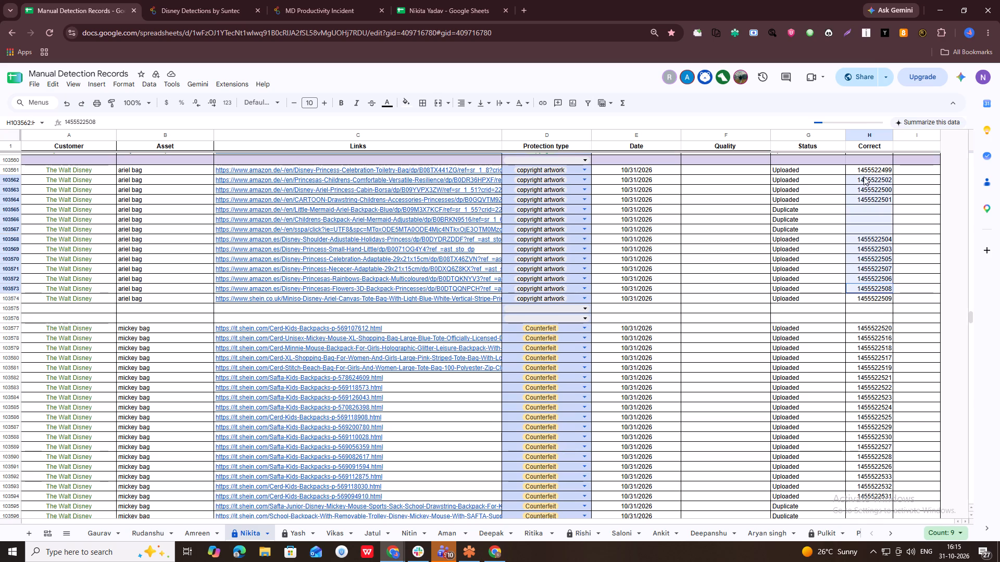
drag(864, 176, 864, 171)
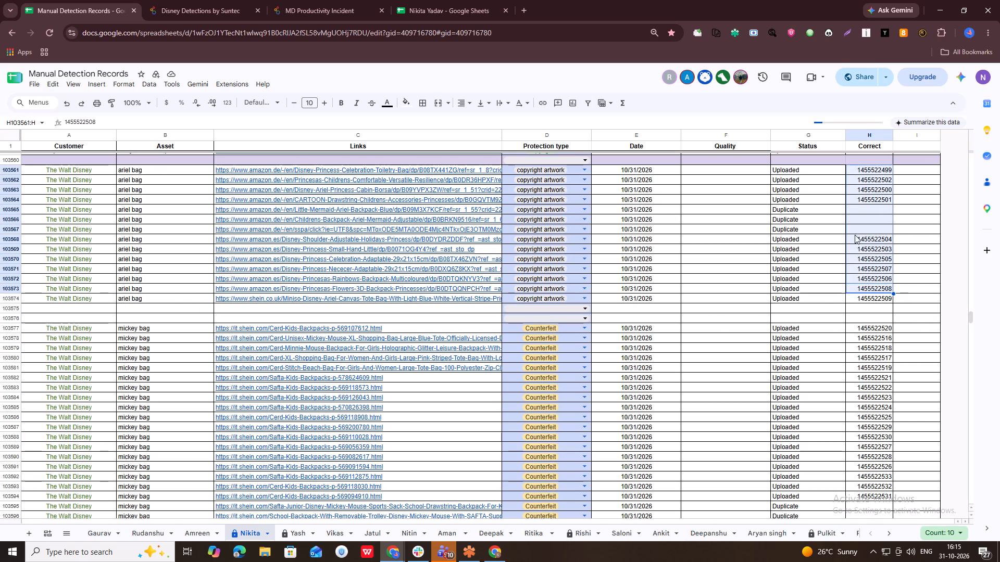
click(916, 280)
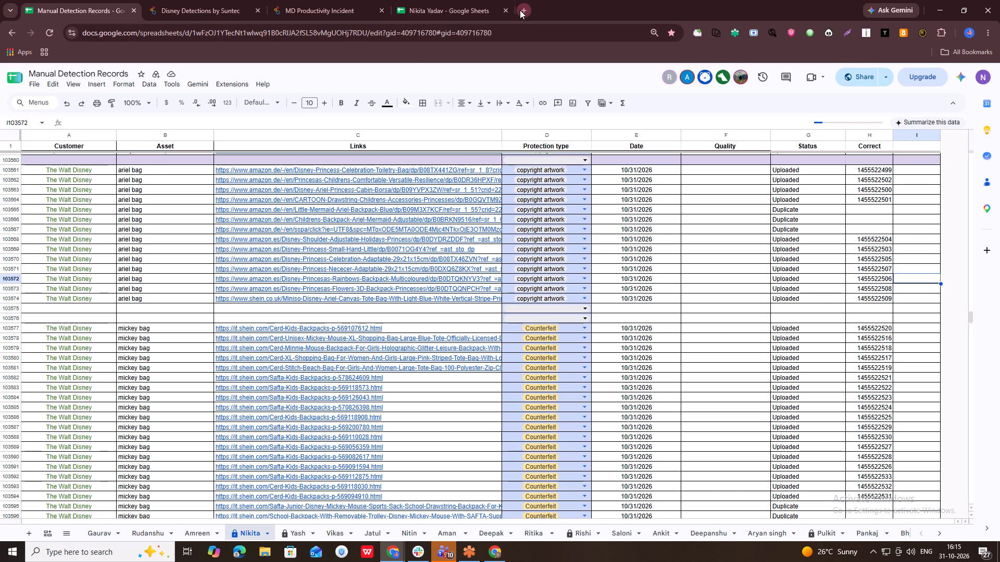
Calculate 127+35 in a new browser tab, and close that tab after reading the sum.
click(520, 10)
text(127+35)
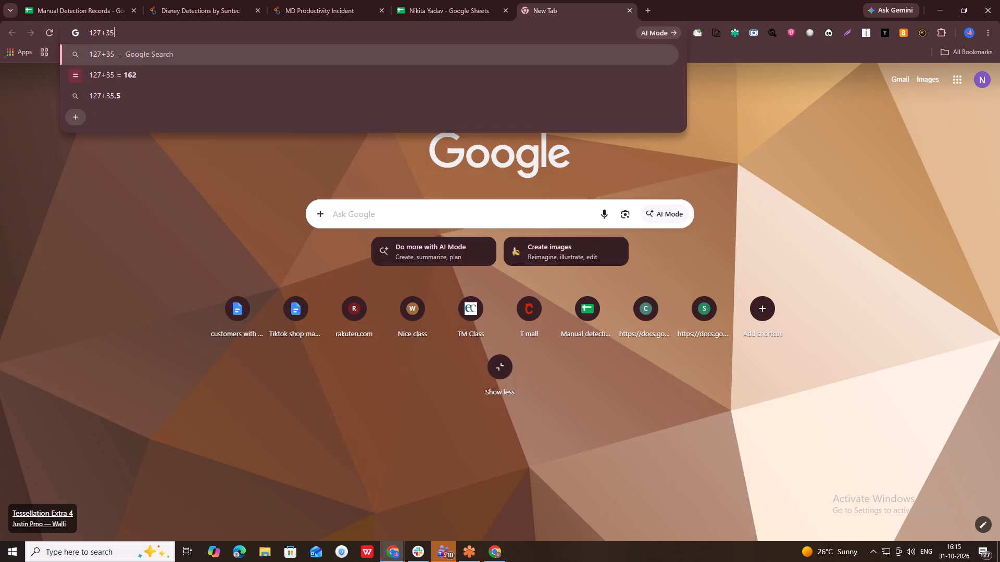
click(630, 10)
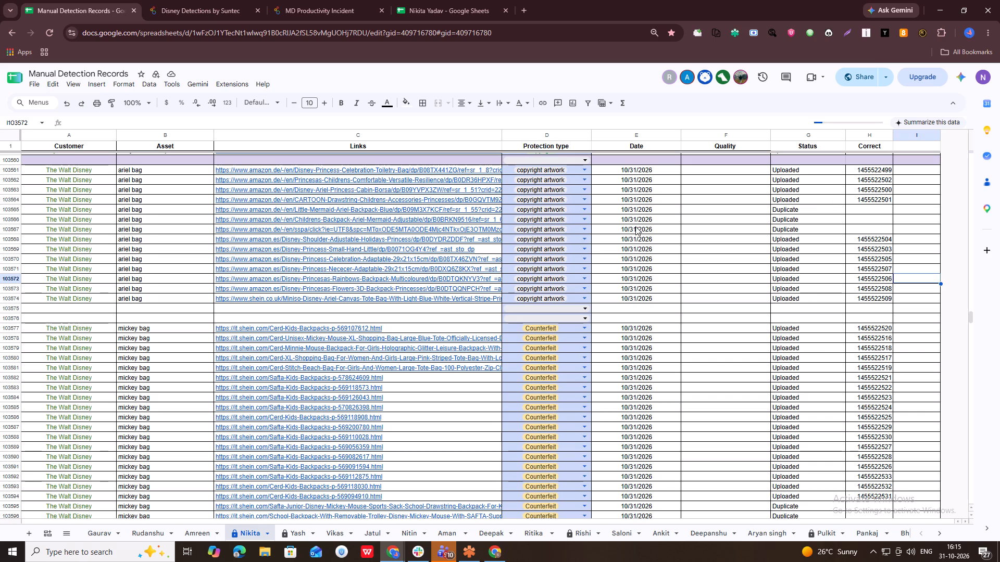
Open the Yash sheet and go to the Links column in its last row, C214381.
scroll(835, 298, down, 7)
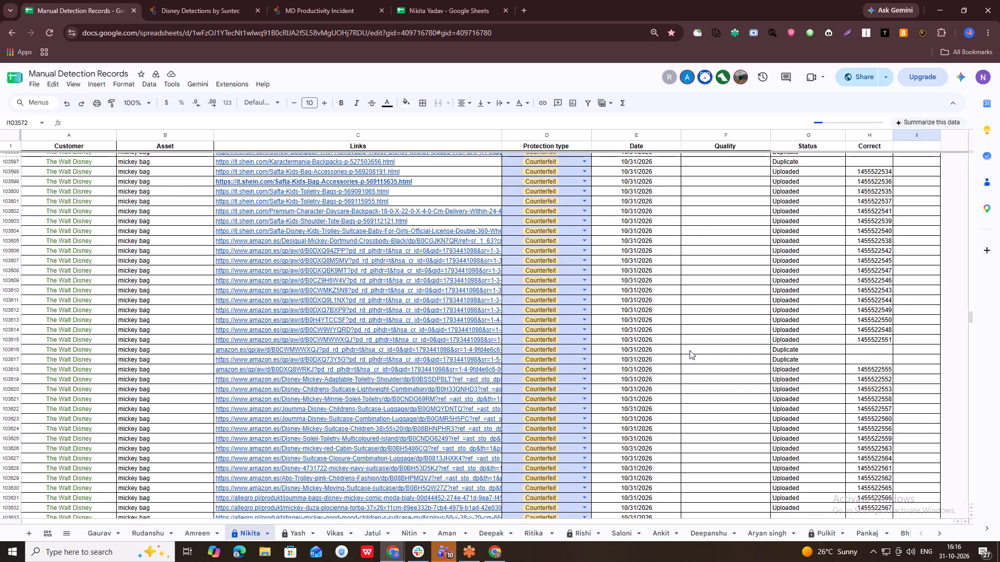
scroll(681, 355, down, 13)
scroll(673, 359, down, 10)
scroll(586, 350, up, 6)
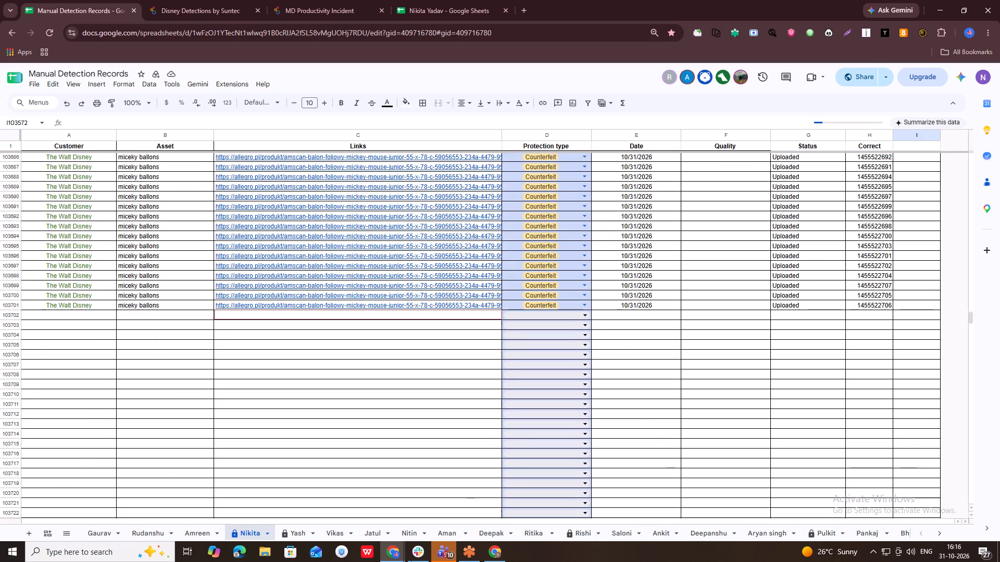
click(298, 532)
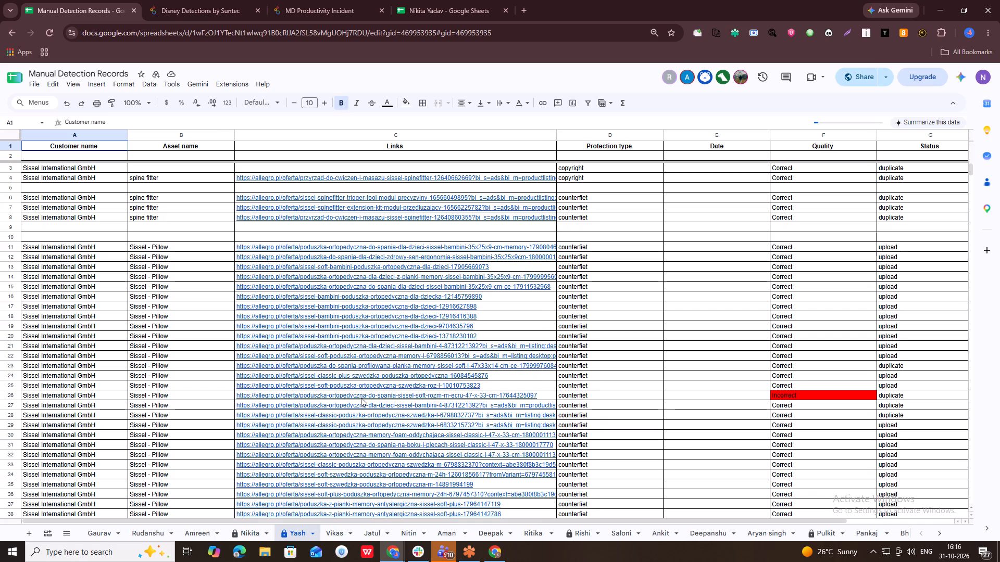
key(ctrl+End)
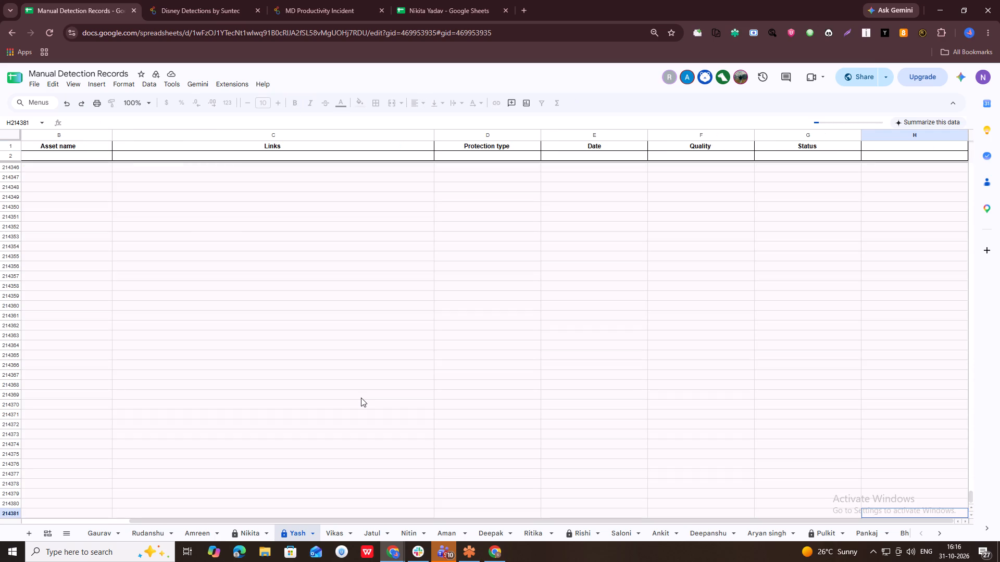
key(Left)
key(Left)
key(Left)
key(Left)
key(Left)
key(Left)
key(Left)
key(Left)
key(Left)
key(Left)
key(Left)
key(Left)
key(Left)
key(Left)
key(Left)
key(Left)
key(Left)
key(Left)
key(Left)
key(Left)
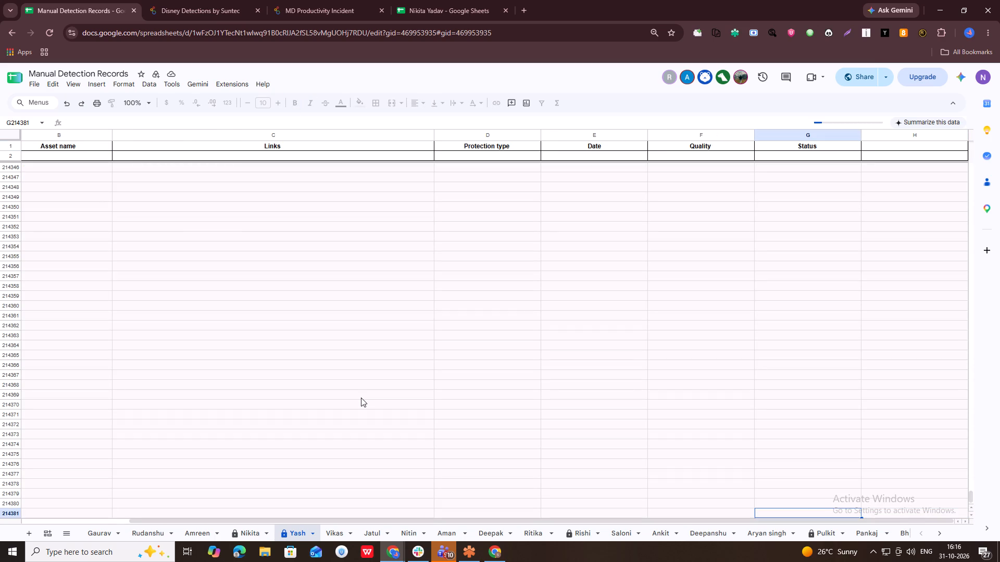
key(Right)
key(Right)
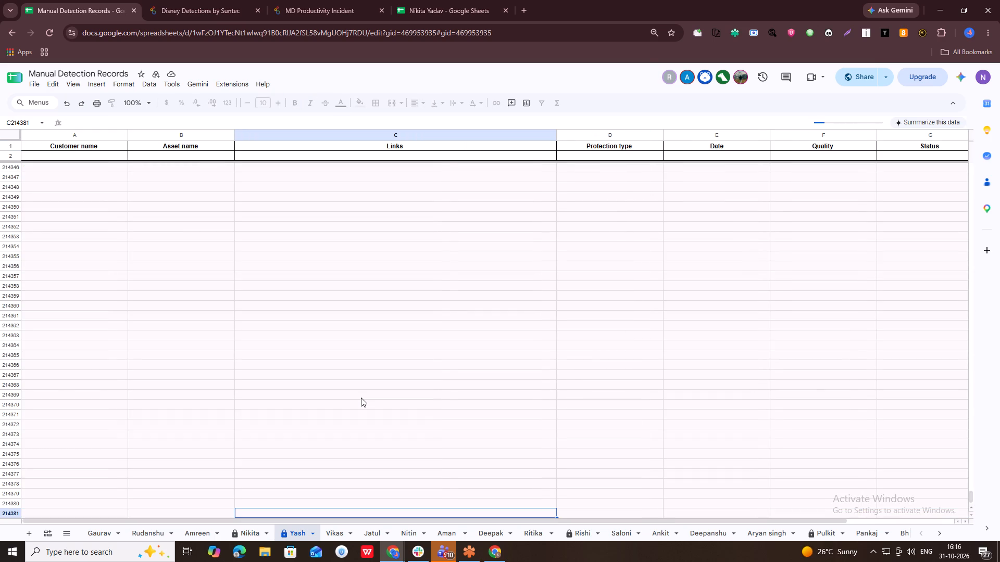
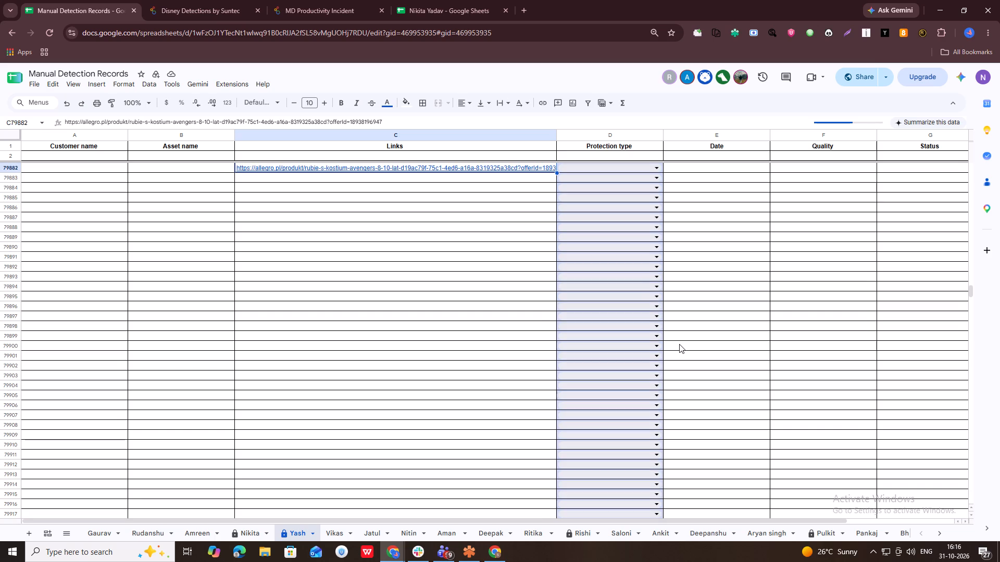
Find the Star wars costume block in the Yash sheet and copy its links in C79769:C79795.
key(ctrl+shift+Up)
key(ctrl+shift+Up)
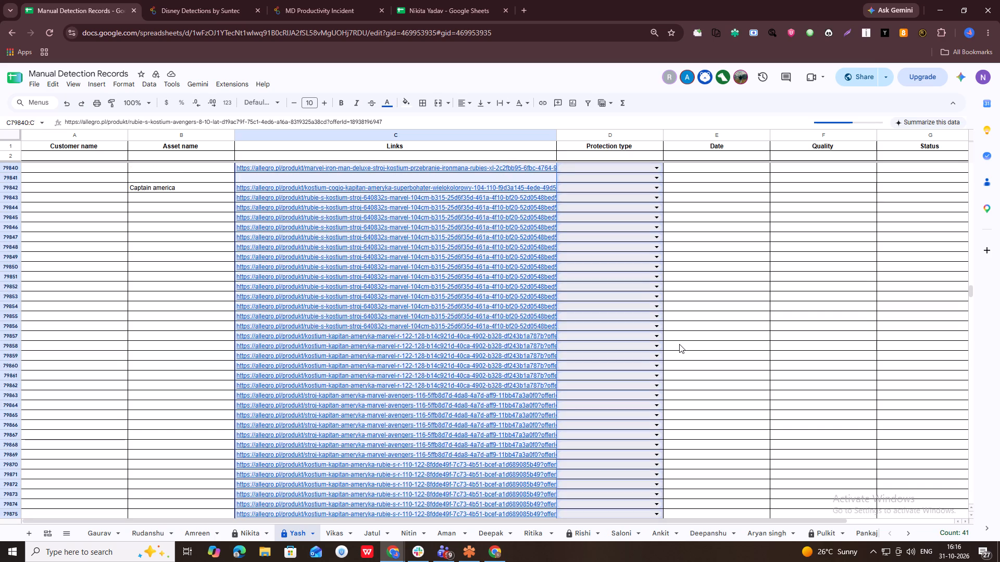
key(ctrl+shift+Up)
key(ctrl+shift+Up)
key(ctrl+shift+Up)
key(ctrl+shift+Up)
key(ctrl+shift+Down)
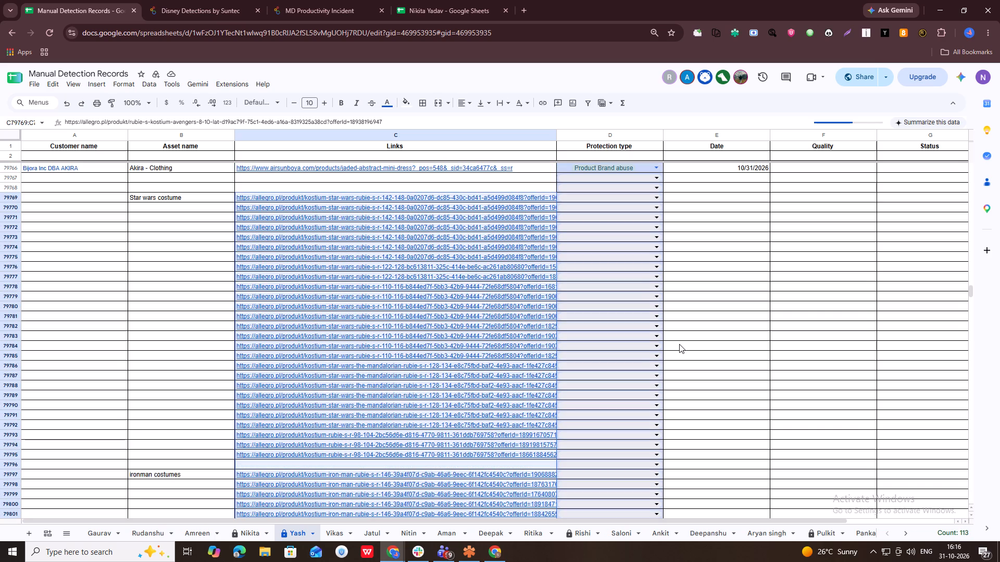
scroll(410, 384, up, 4)
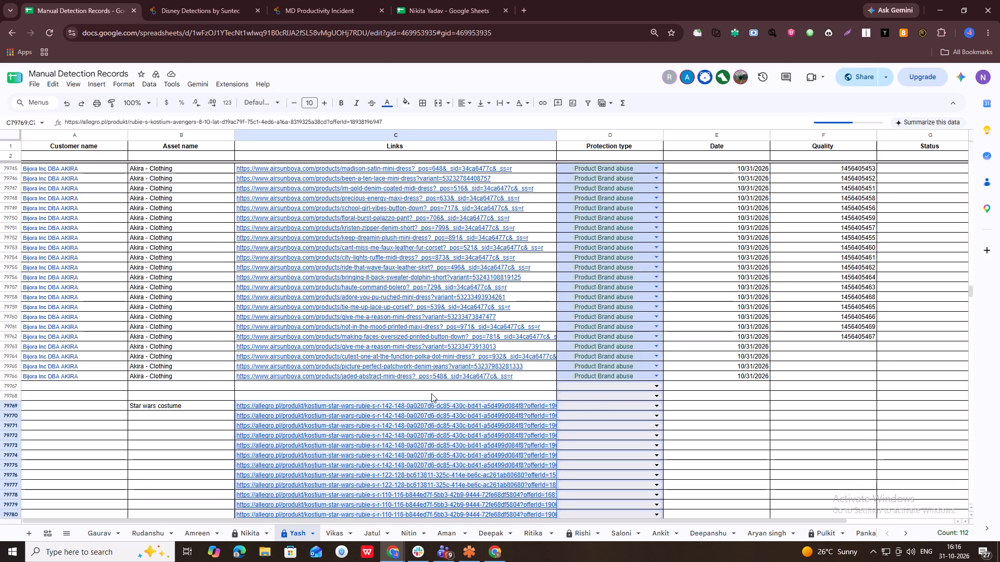
click(431, 393)
click(354, 406)
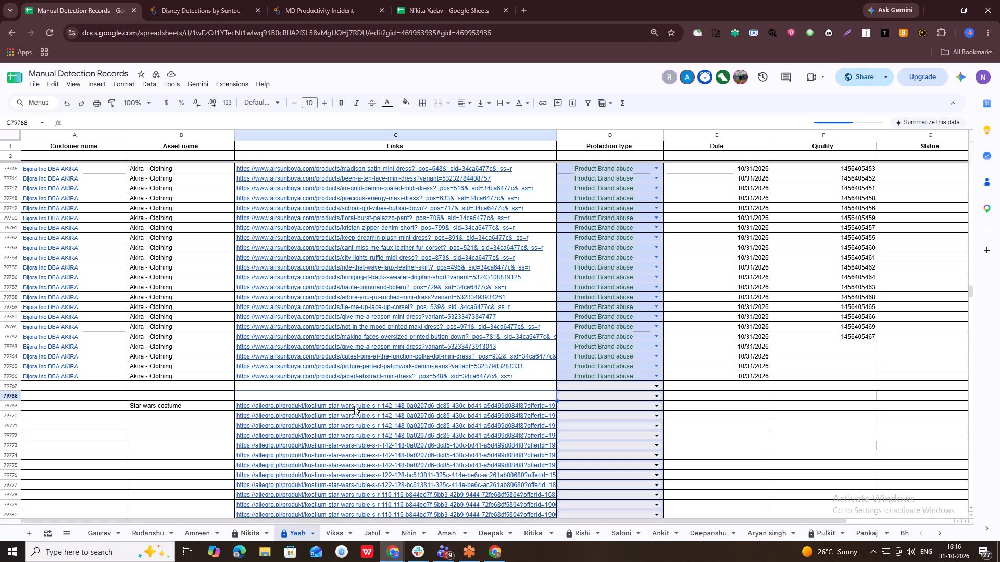
scroll(526, 437, down, 4)
shift+click(454, 455)
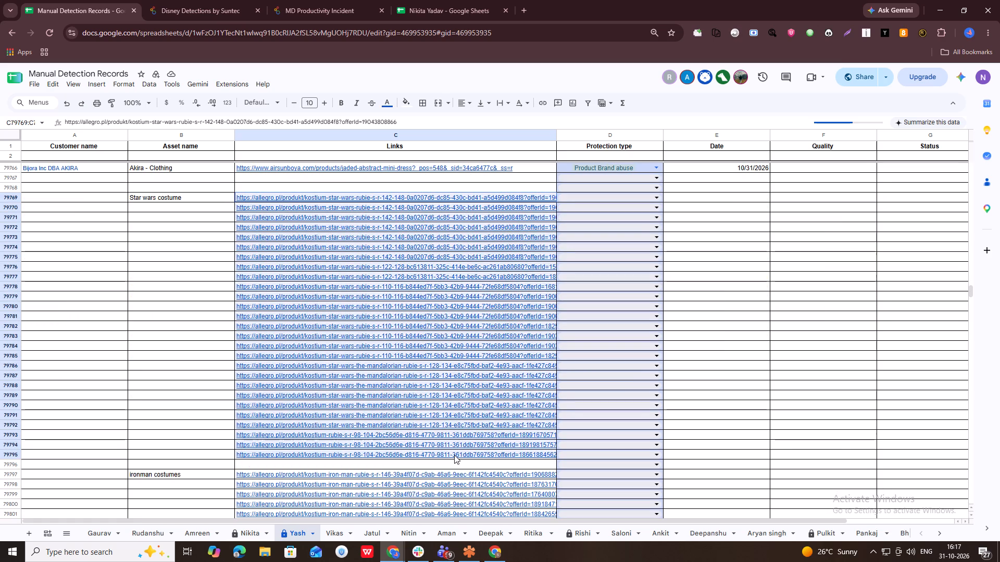
key(ctrl+c)
key(ctrl+c)
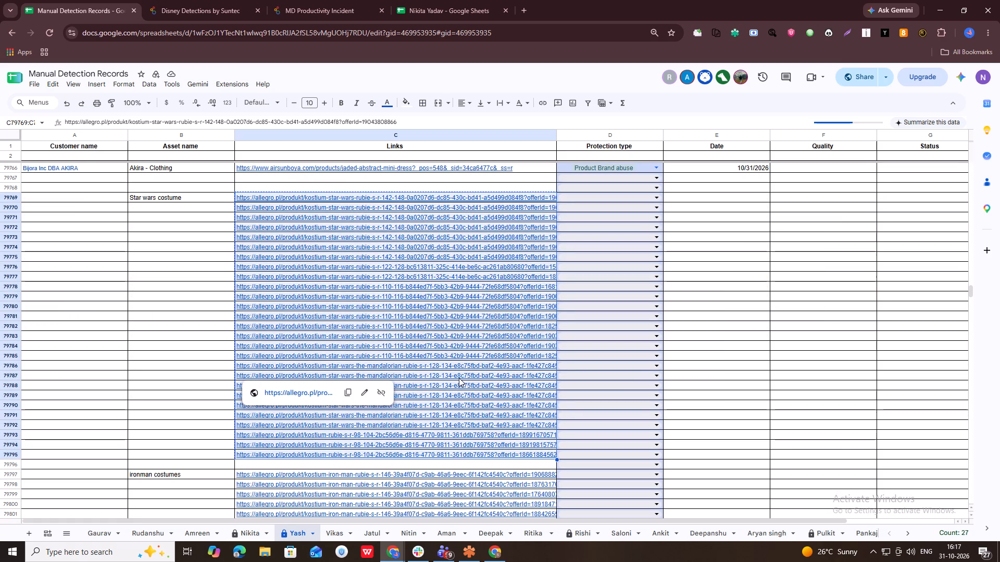
key(ctrl+c)
Clear the previous Red Points incident list and set asset Star Wars - Costumes - 25 with protection type Copyright artwork.
key(alt+Tab)
key(alt+Tab)
scroll(345, 417, down, 4)
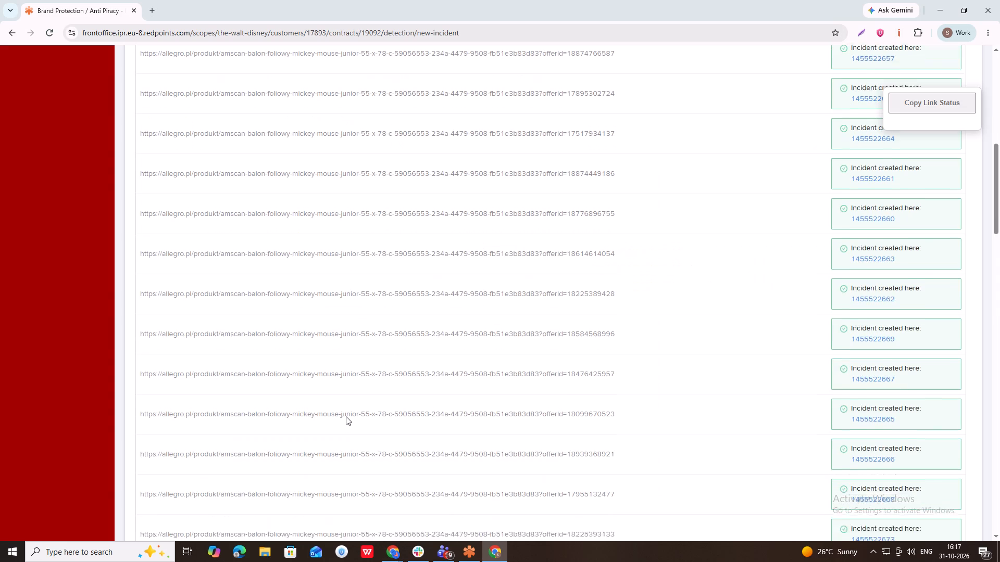
scroll(346, 416, down, 20)
scroll(346, 416, down, 20)
scroll(346, 416, down, 1)
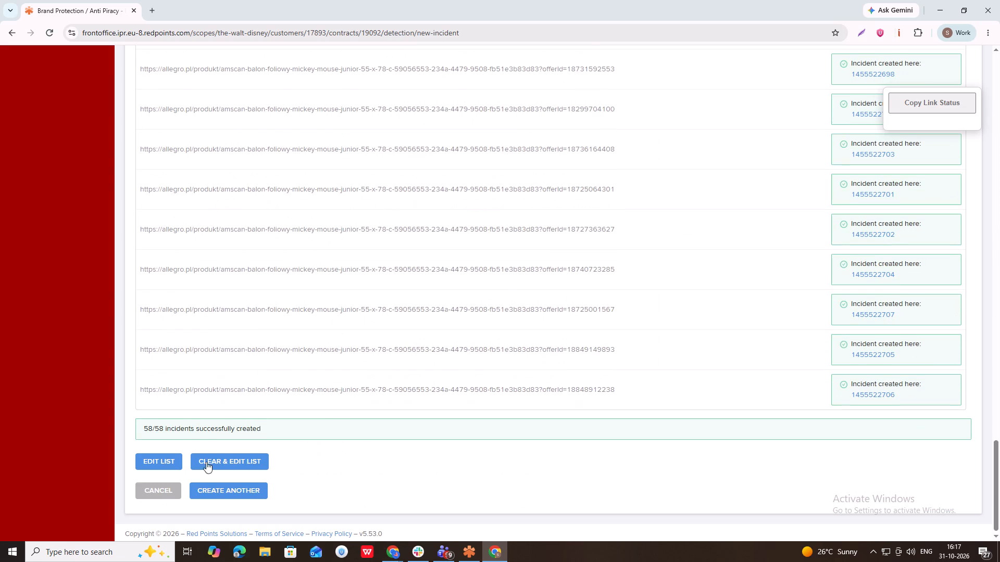
click(208, 460)
click(203, 142)
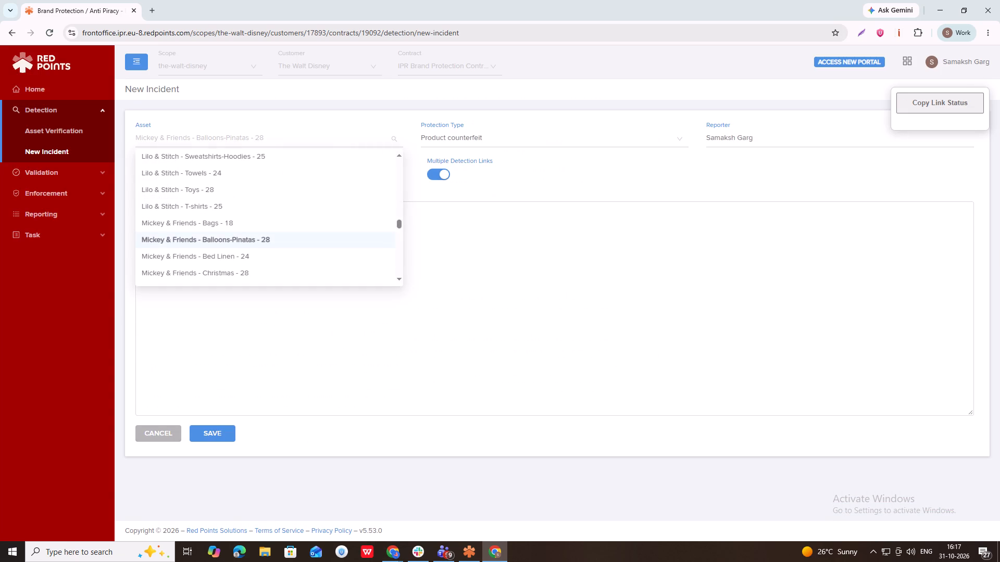
text(star)
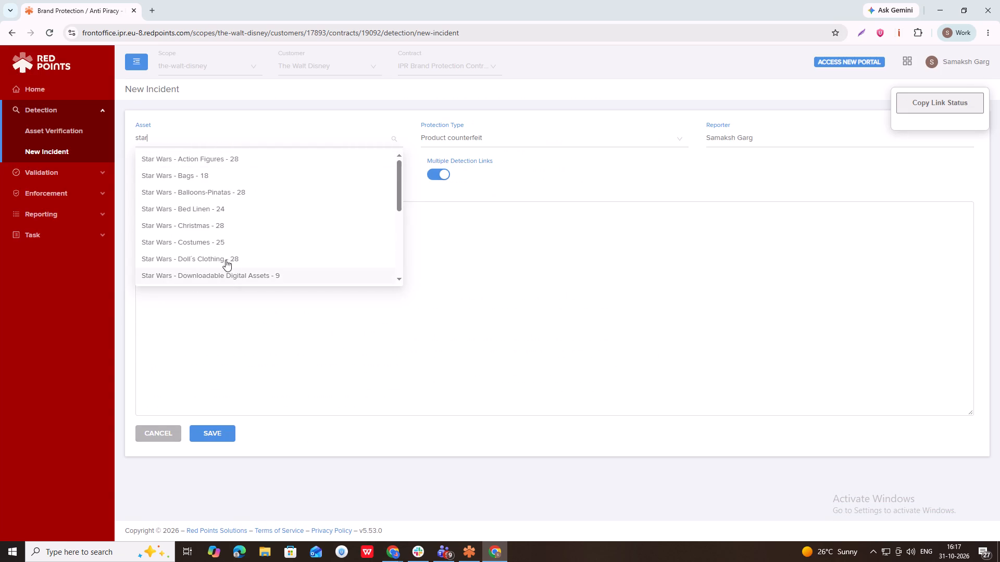
click(217, 244)
click(479, 138)
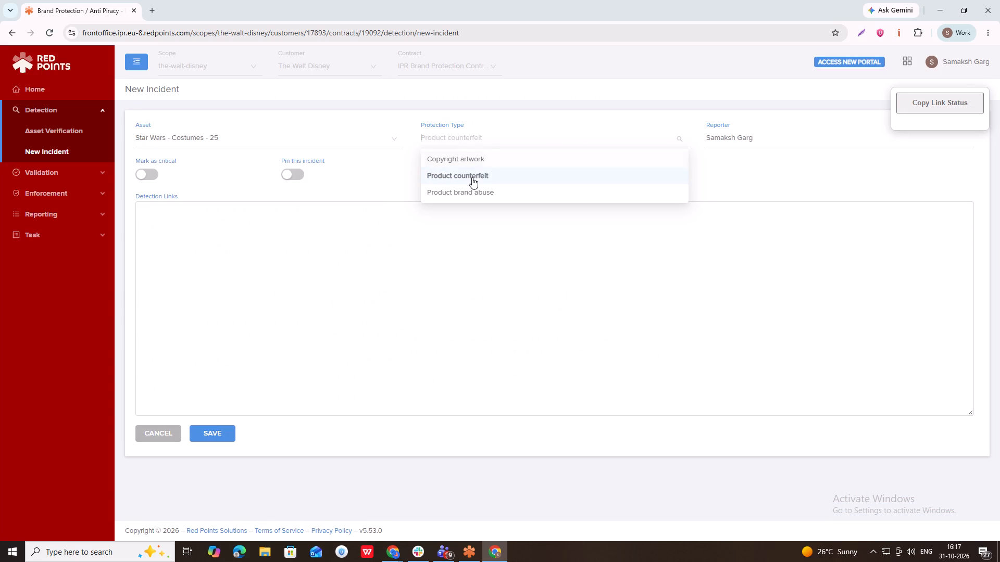
click(477, 154)
click(391, 324)
Copy the Star wars costume links from the Yash sheet again, paste them as Red Points detection links, and save the incidents.
key(alt+Tab)
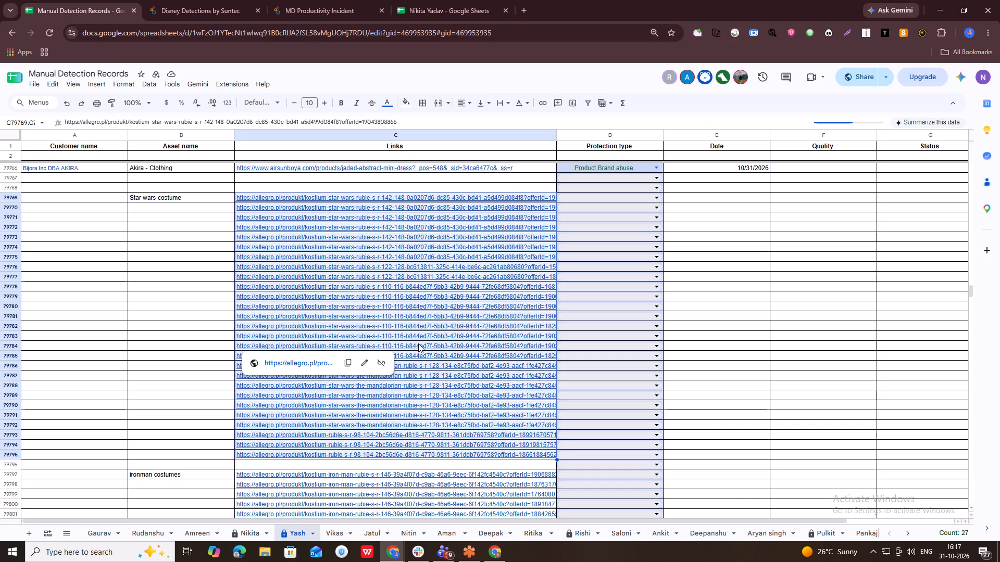
key(ctrl+c)
key(ctrl+c)
key(ctrl+c)
key(alt+Tab)
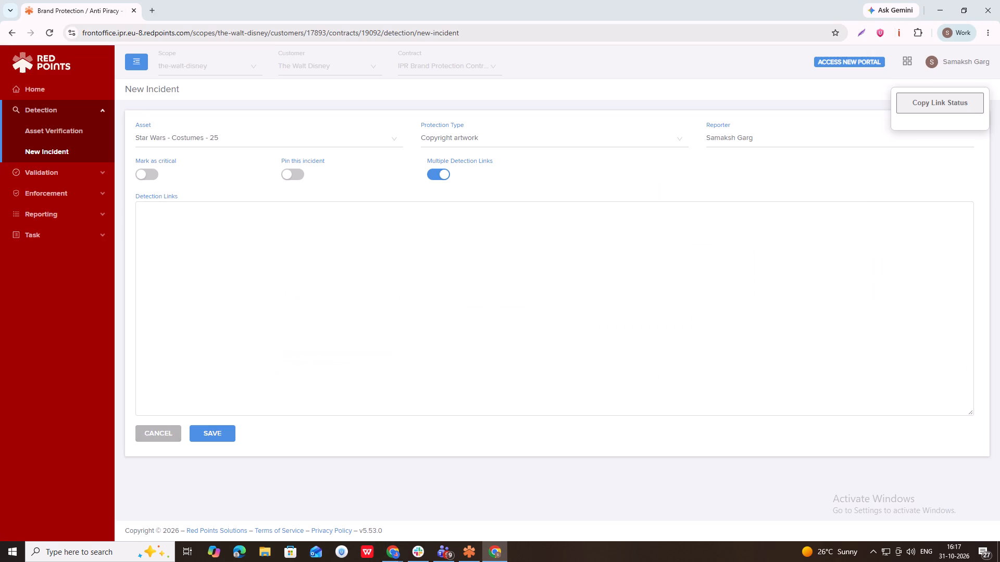
key(ctrl+v)
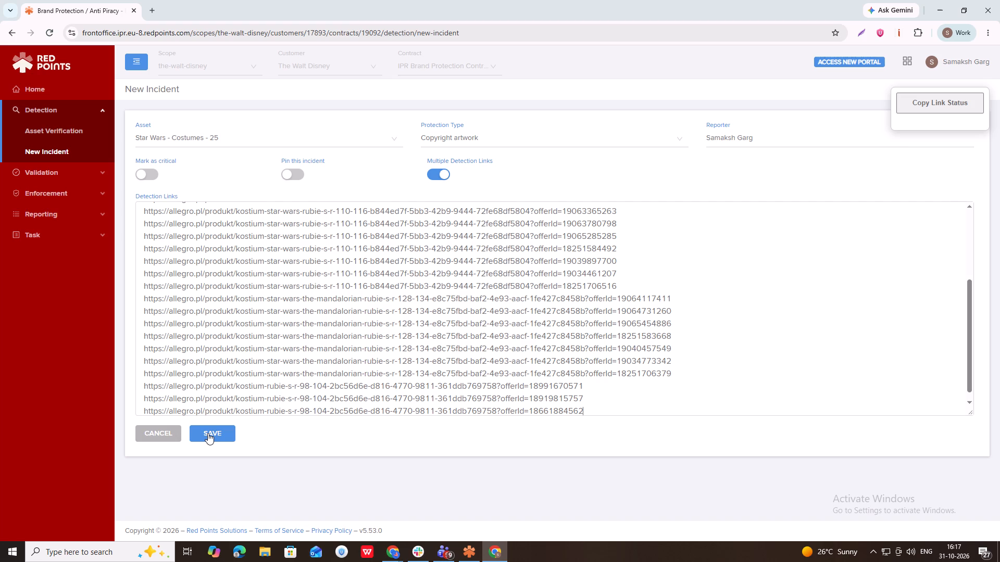
click(208, 433)
Paste the Star wars costume links into the Nikita sheet's Links column starting at C103703.
key(alt+Tab)
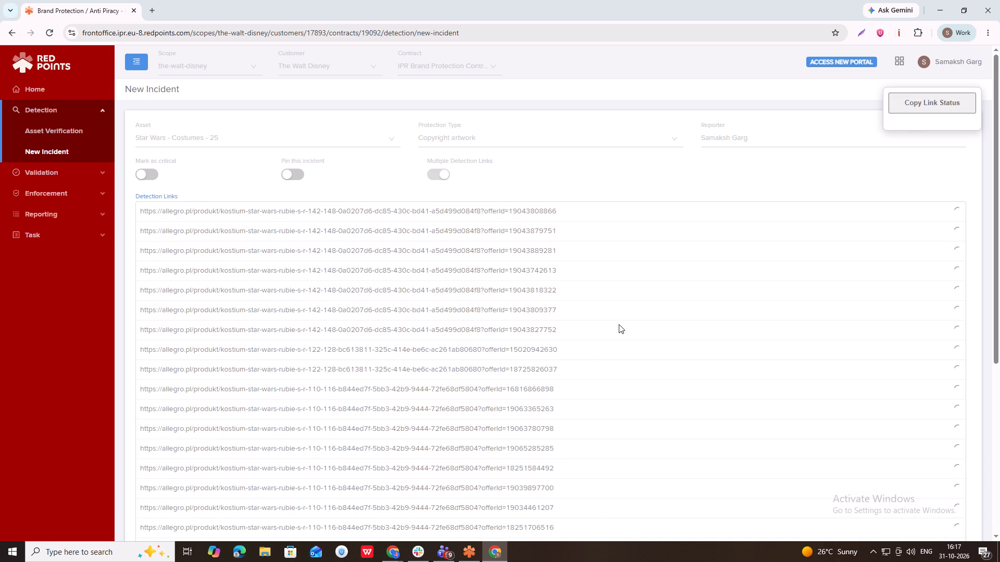
click(253, 529)
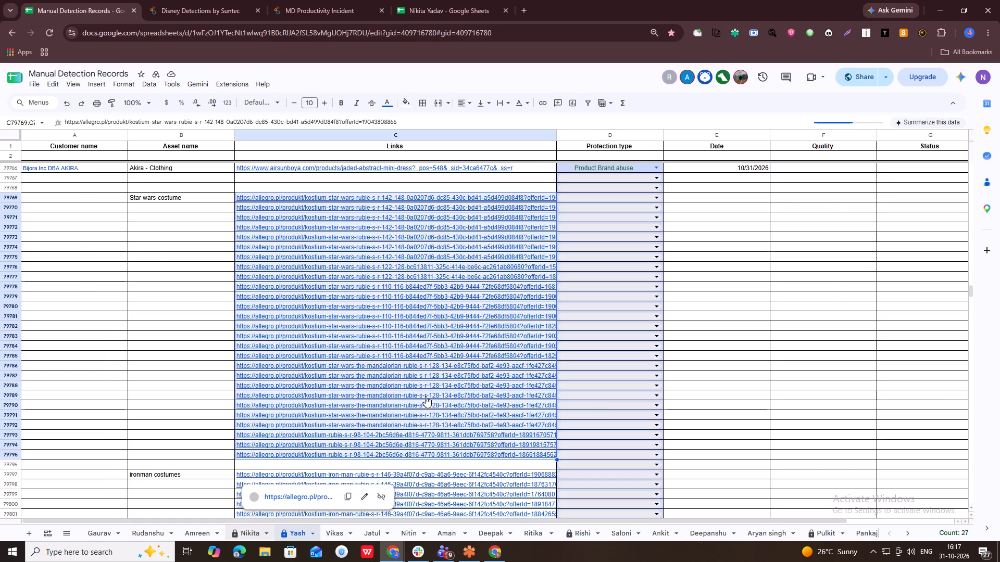
click(291, 331)
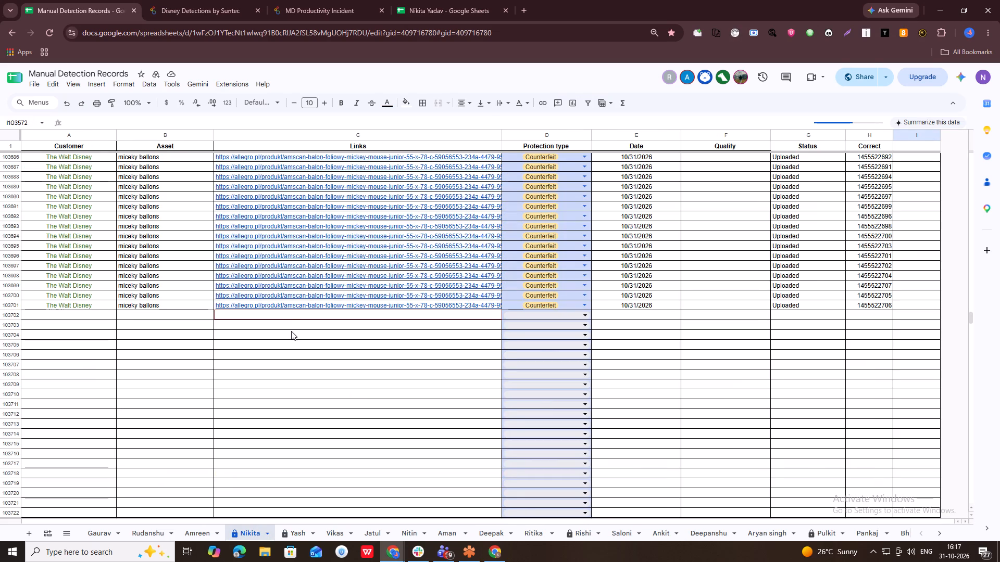
click(291, 323)
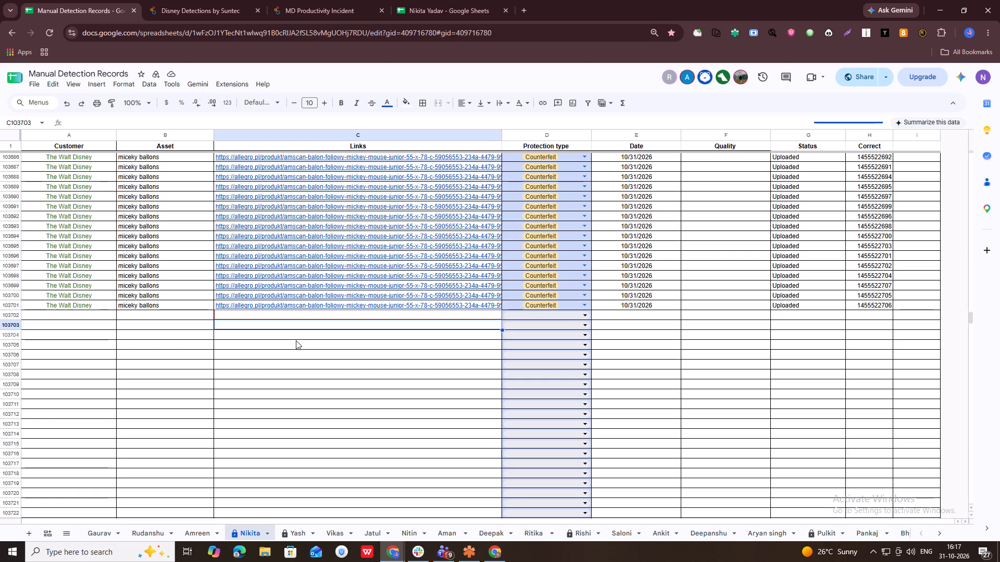
key(ctrl+v)
Enter the asset name "star war costume" in B103703.
key(Left)
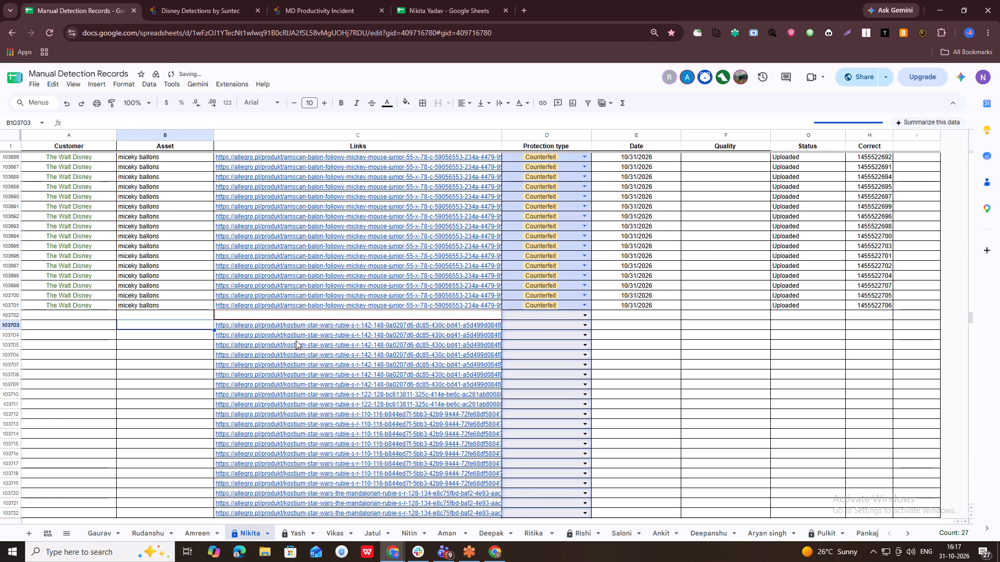
text(star war)
key(space)
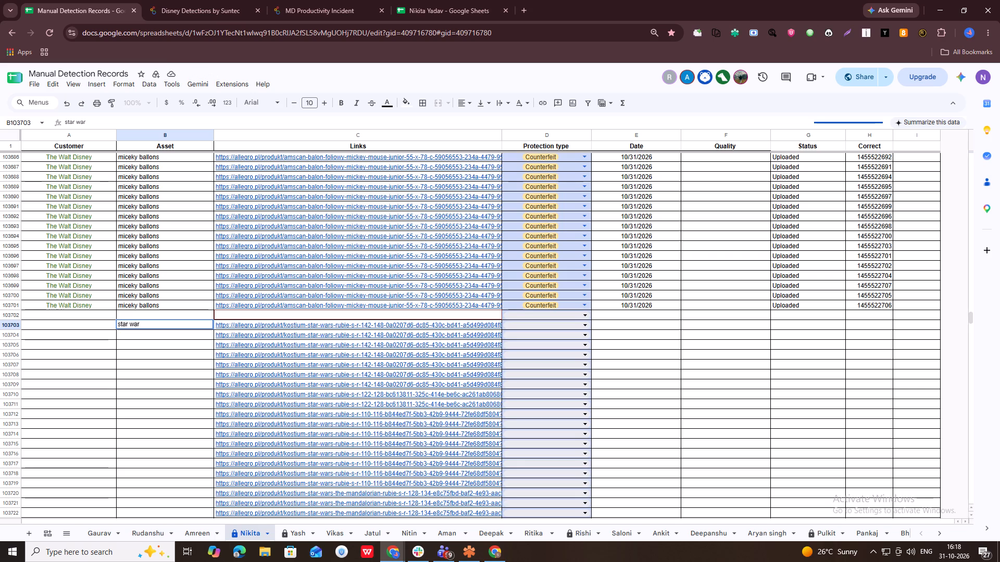
text(costume)
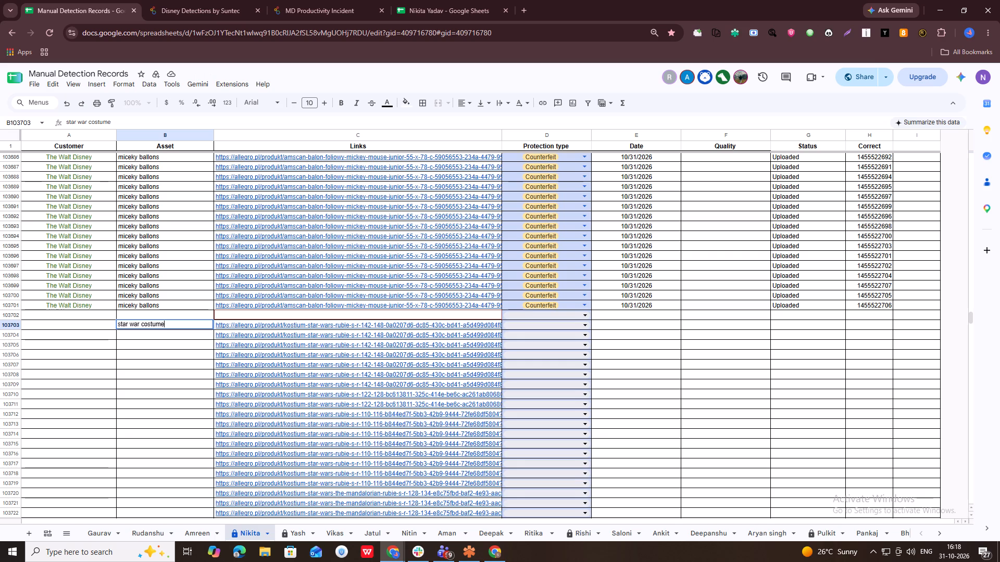
key(Right)
Set protection type copyright artwork and date 10/31/2026 in row 103703, and fill both down through row 103729.
key(Right)
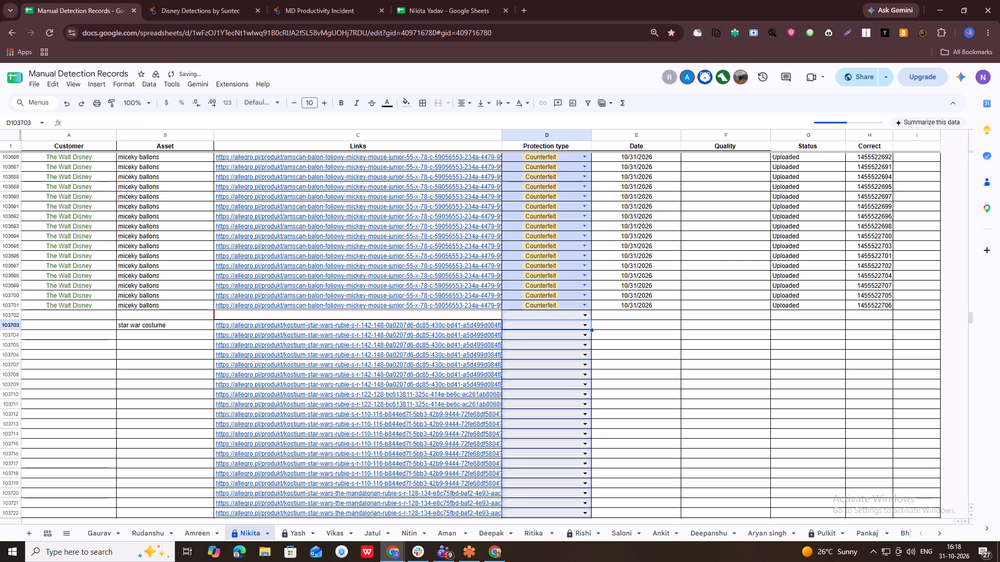
text(cop)
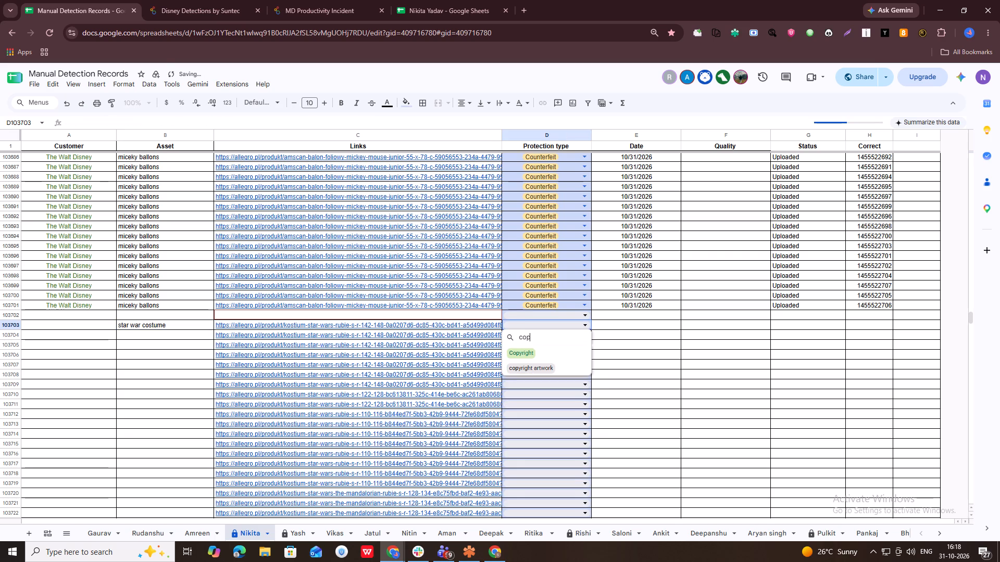
key(Down)
key(Down)
key(Return)
key(Up)
key(Right)
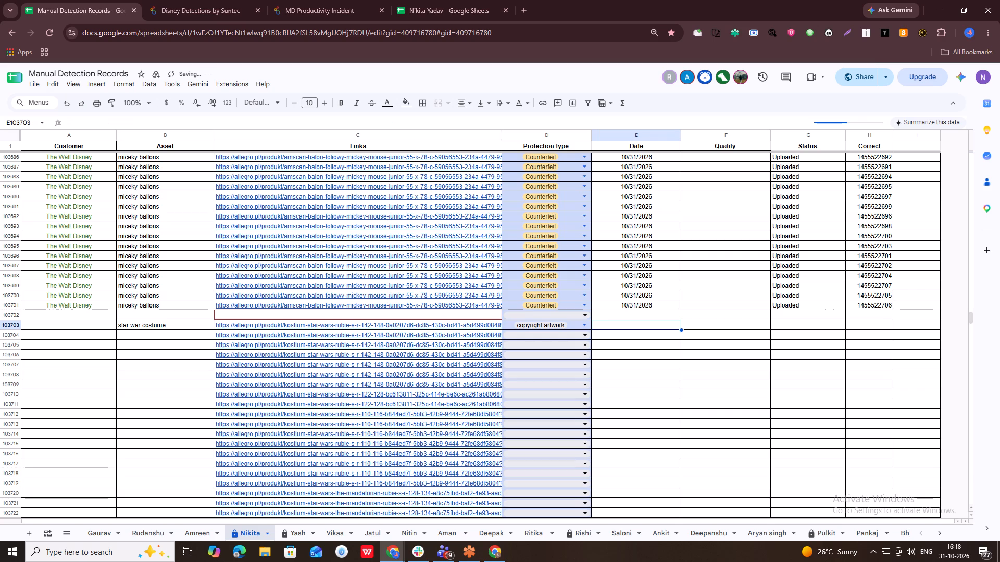
key(ctrl+semicolon)
key(shift+Left)
key(ctrl+space)
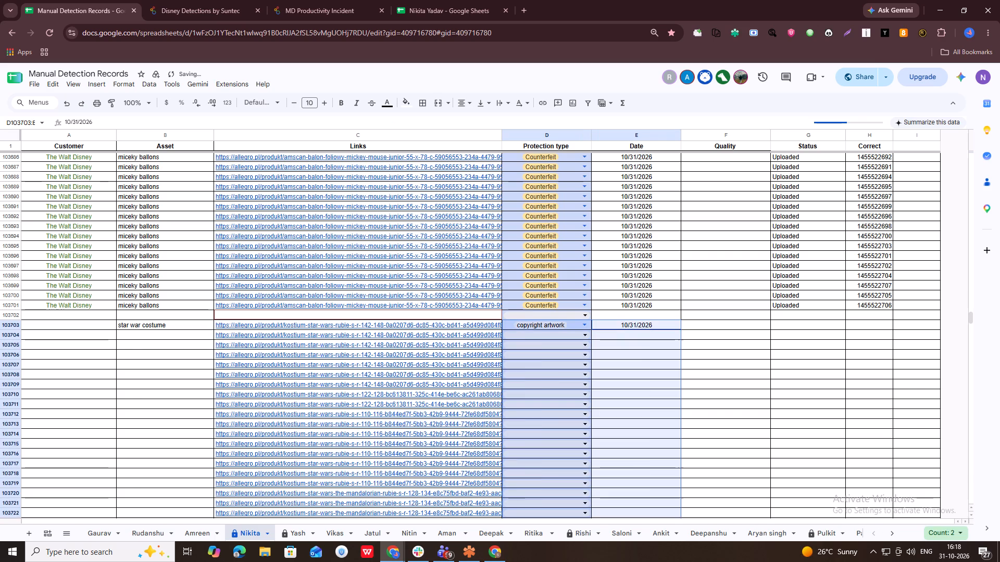
key(ctrl+d)
Copy customer The Walt Disney into A103703 and fill the customer and asset down through row 103729.
key(Left)
key(Left)
key(Left)
key(Left)
key(ctrl+Up)
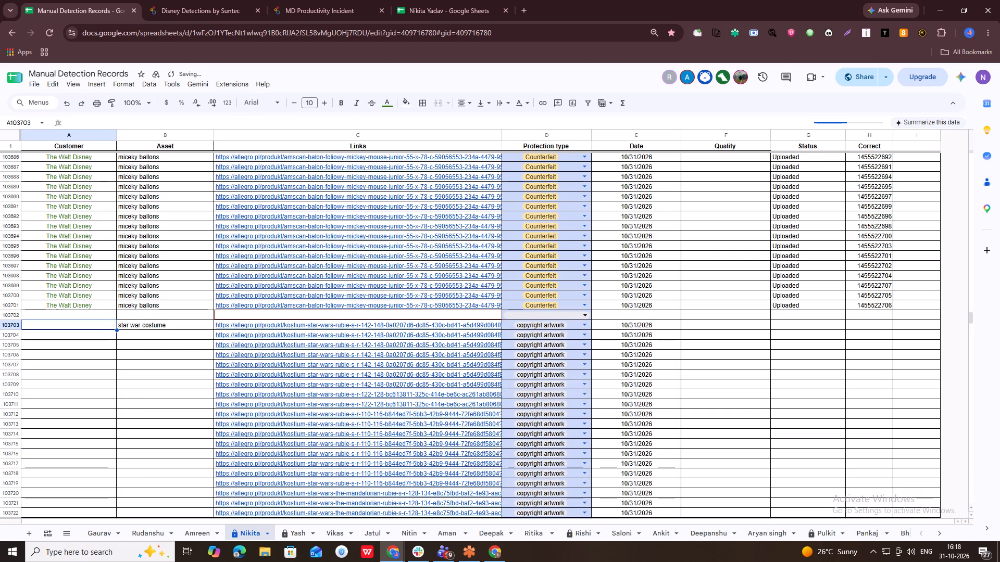
key(ctrl+c)
key(Down)
key(Down)
key(ctrl+v)
key(shift+Right)
key(ctrl+space)
key(ctrl+d)
key(Right)
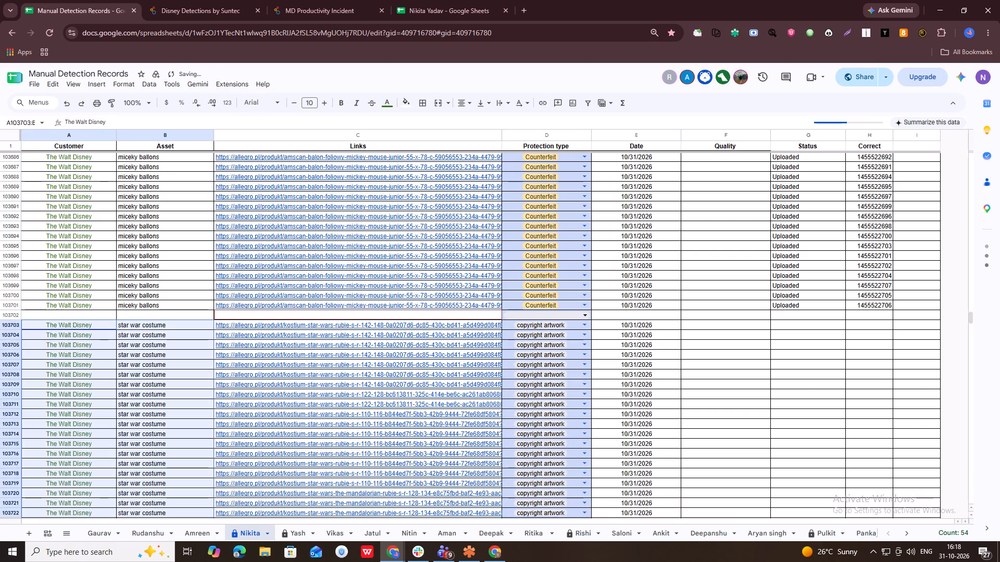
key(Right)
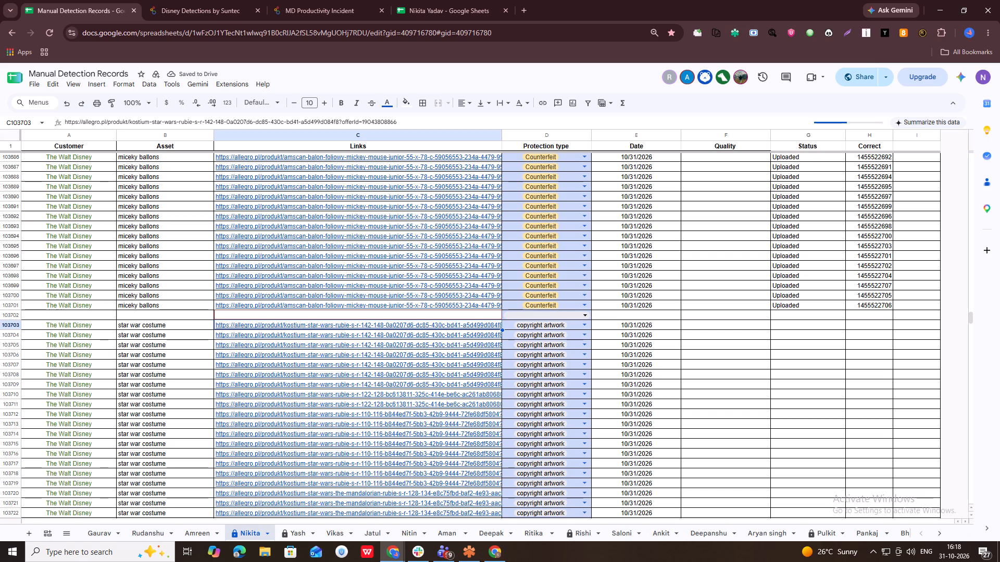
scroll(293, 352, down, 3)
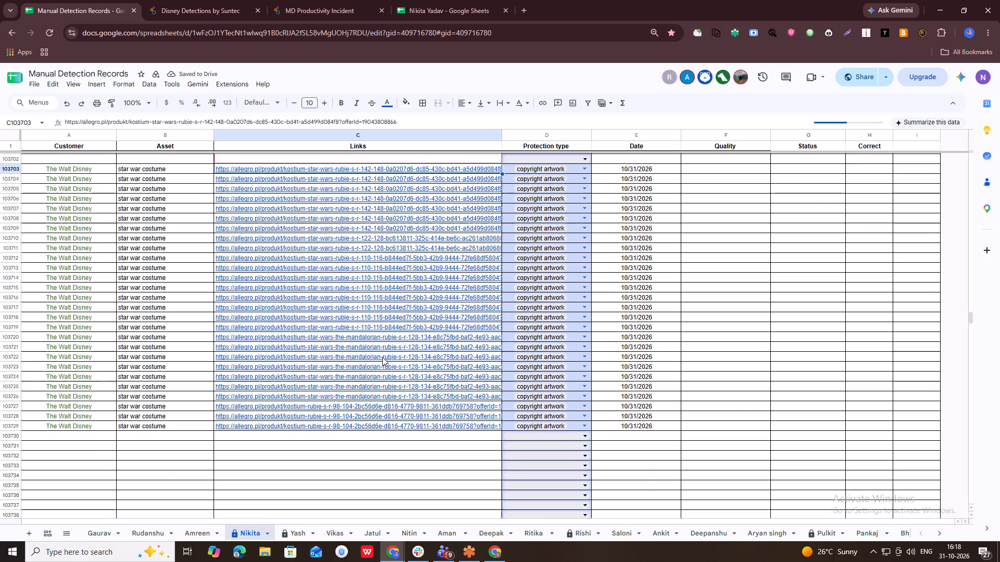
Copy the link statuses of the Star Wars costume upload from Red Points and paste them into the Nikita sheet at F103702.
key(alt+Tab)
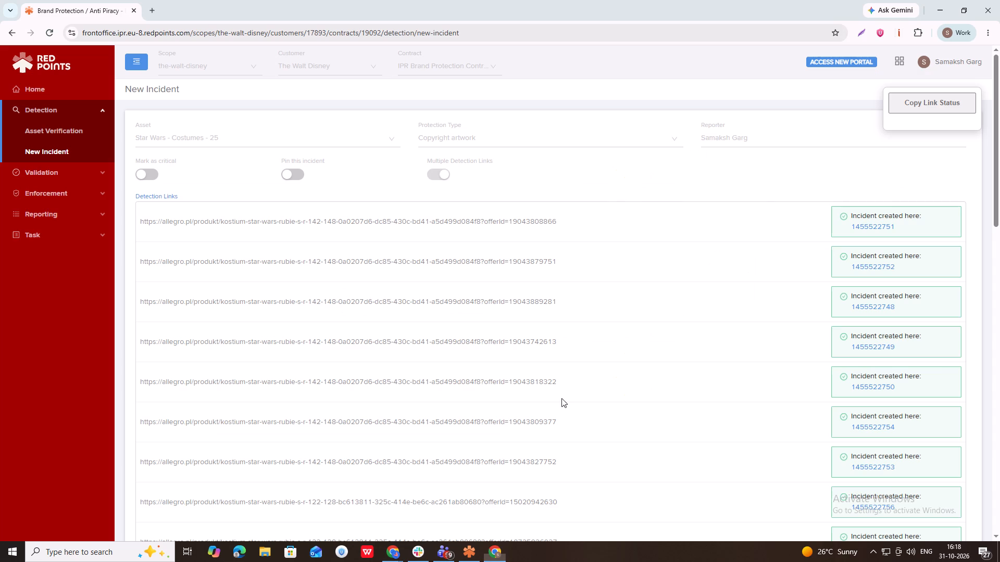
click(932, 103)
key(alt+Tab)
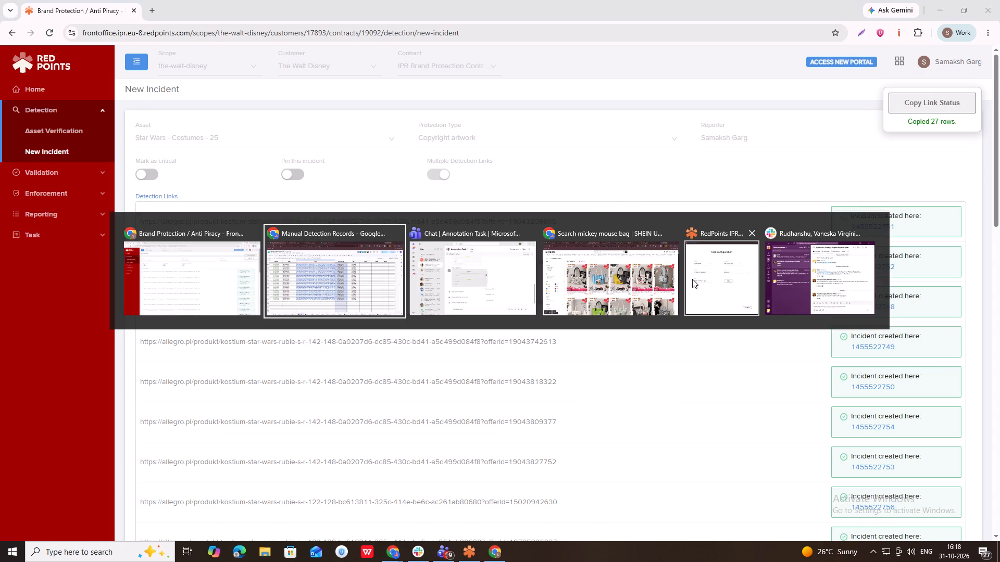
scroll(788, 311, up, 3)
click(718, 313)
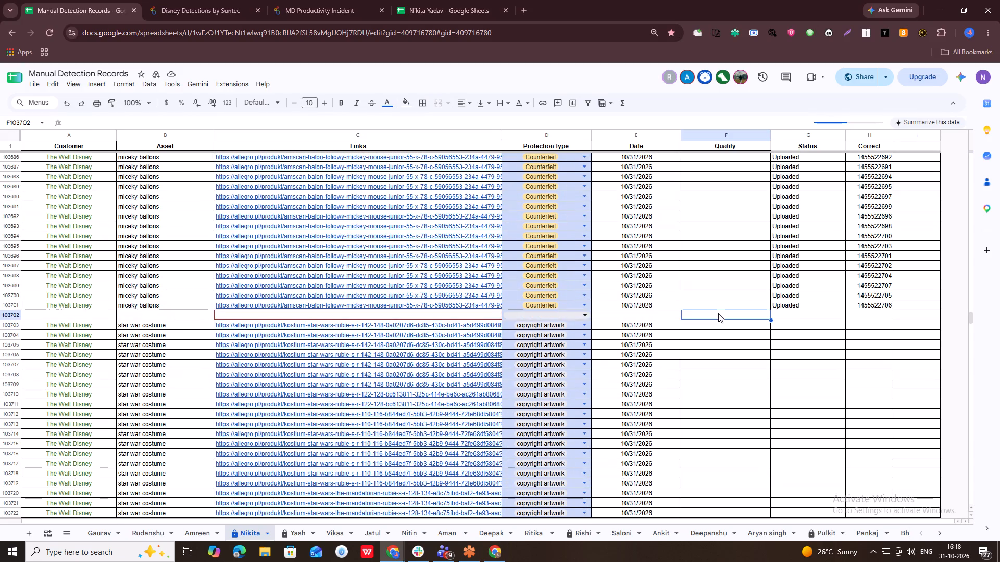
key(ctrl+v)
Delete the pasted header cells F103702:H103702 and the duplicate links in F103703:F103729, keeping the status and incident ID columns.
key(Left)
key(Right)
key(shift+Right)
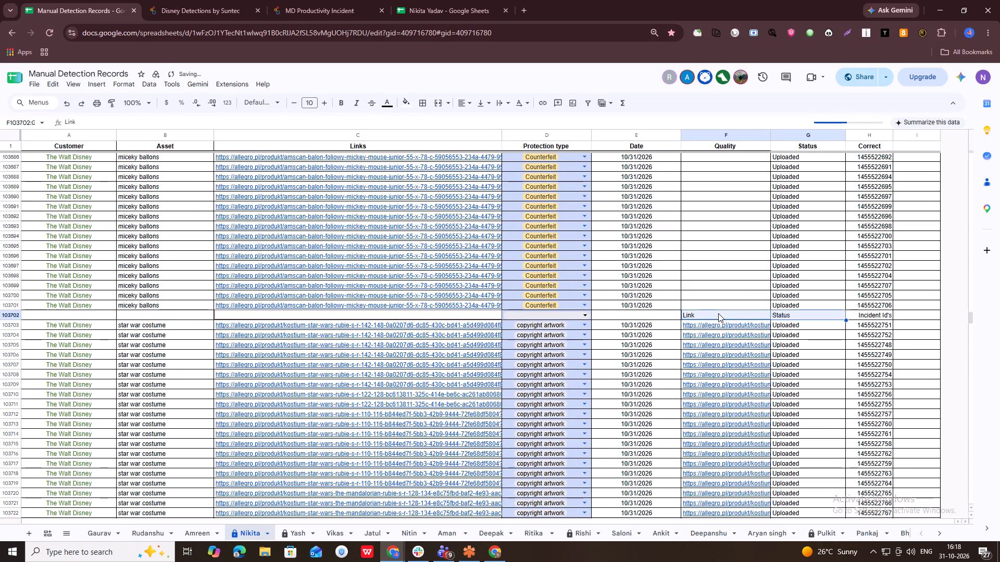
key(shift+Right)
key(Delete)
key(Down)
key(ctrl+shift+Down)
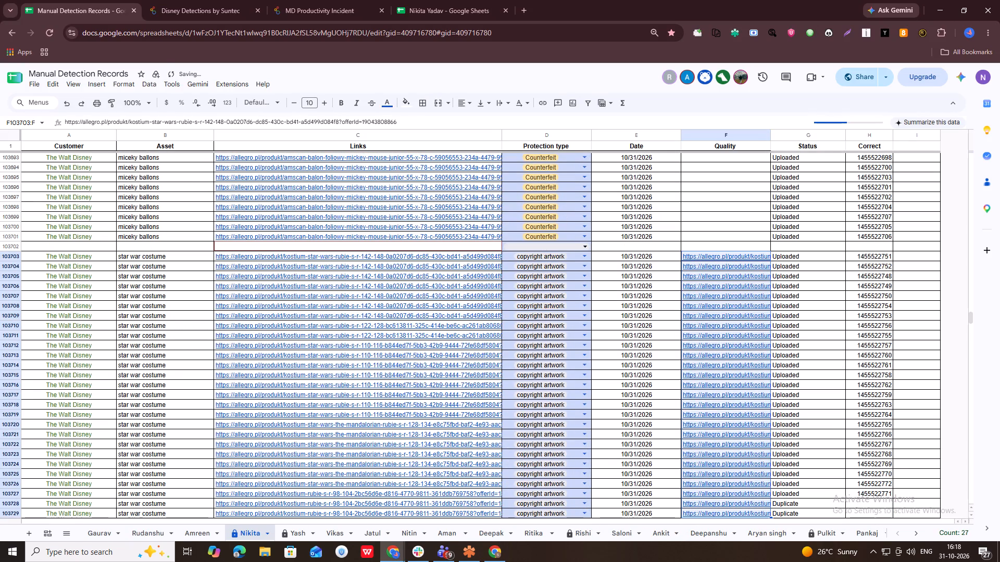
key(Delete)
key(Right)
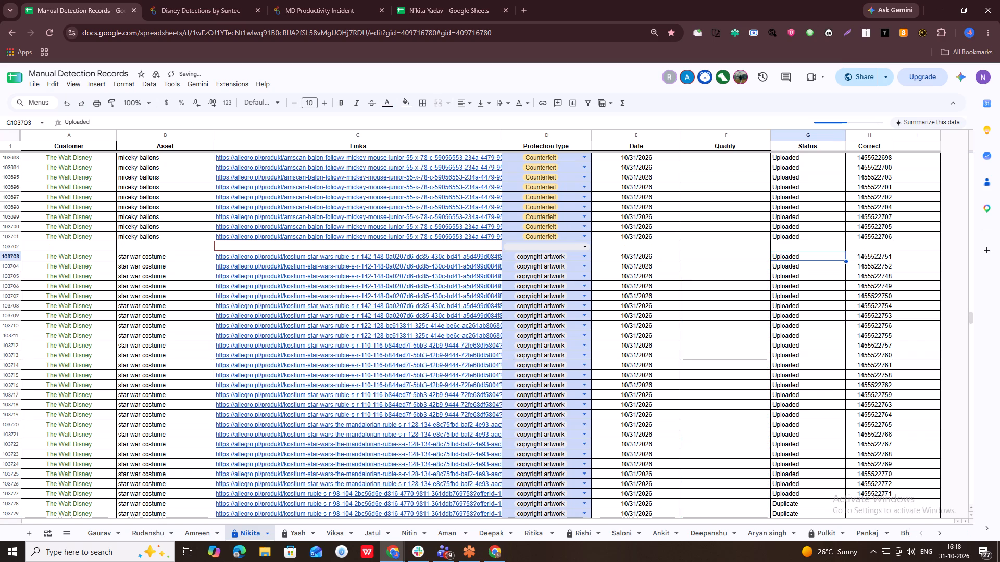
key(ctrl+shift+Down)
scroll(689, 334, down, 1)
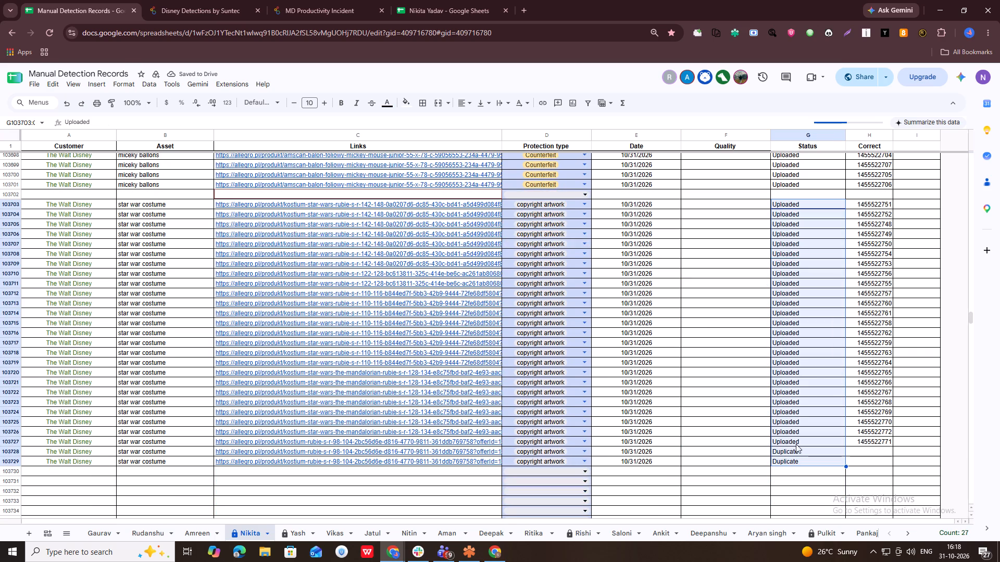
Clear the submitted Star Wars link list in the Red Points new incident form for a fresh entry.
key(alt+Tab)
scroll(660, 402, down, 16)
scroll(632, 380, down, 8)
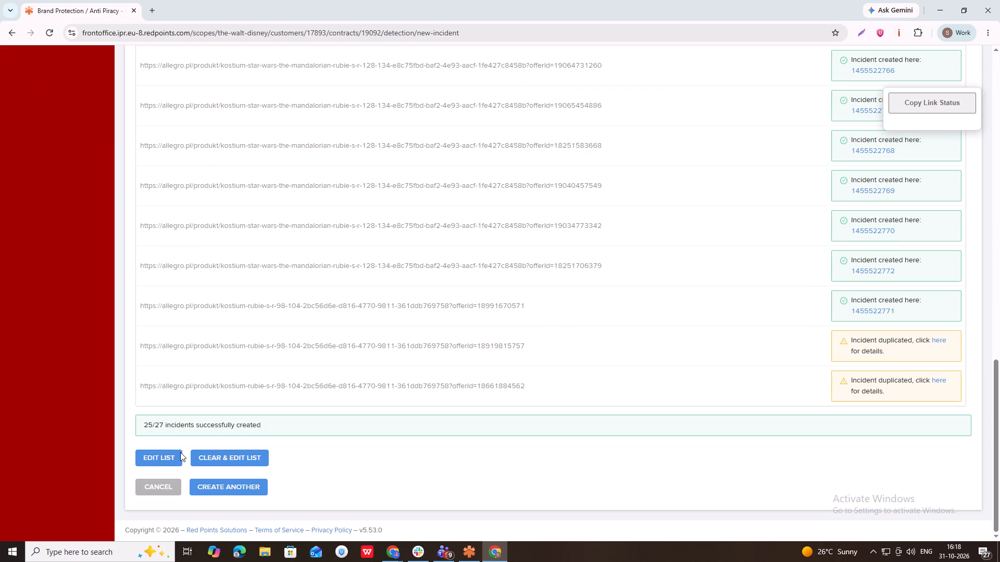
click(220, 451)
Copy the ironman costumes links in C79797:C79840 of the Yash sheet in Manual Detection Records.
key(alt+Tab)
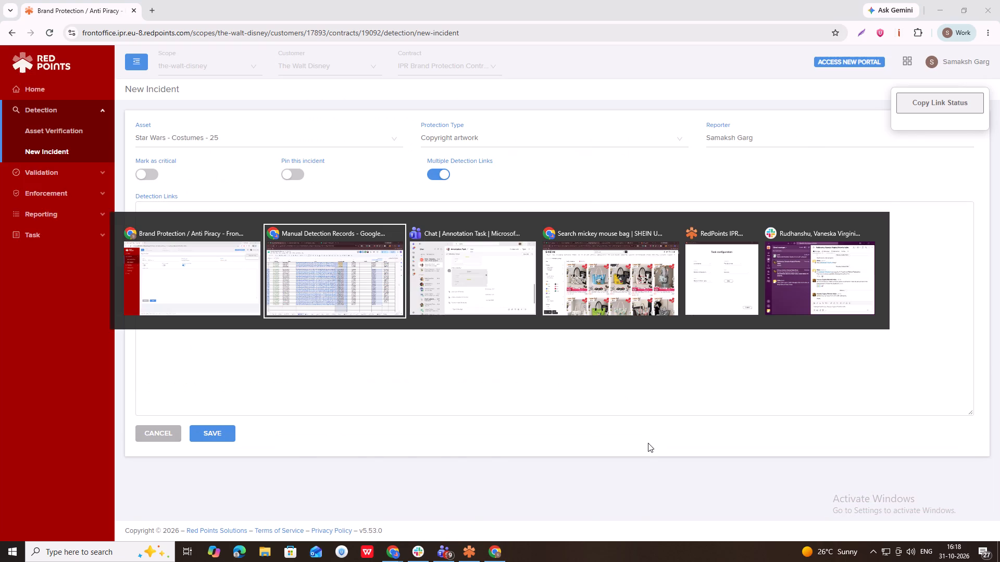
click(300, 537)
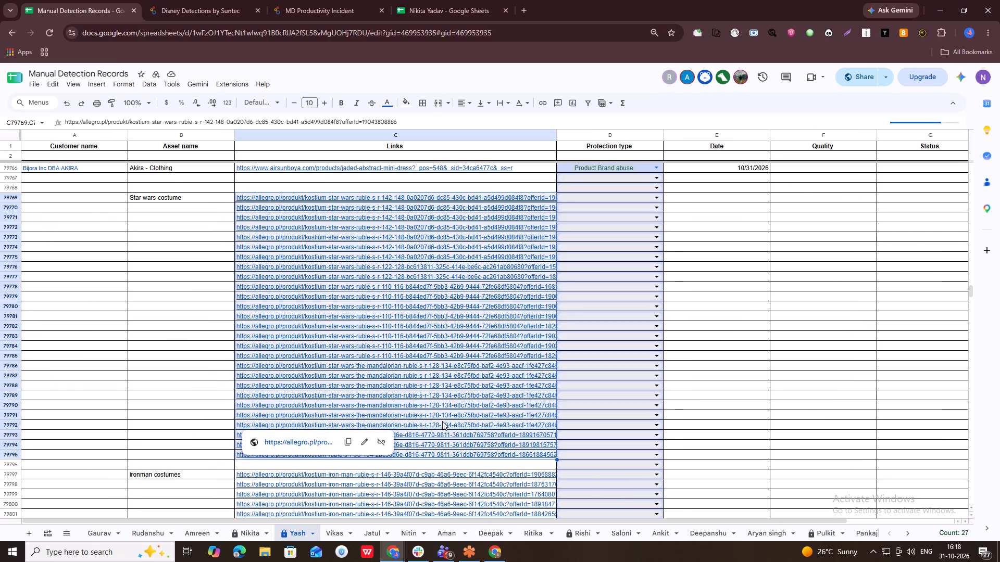
scroll(439, 378, down, 3)
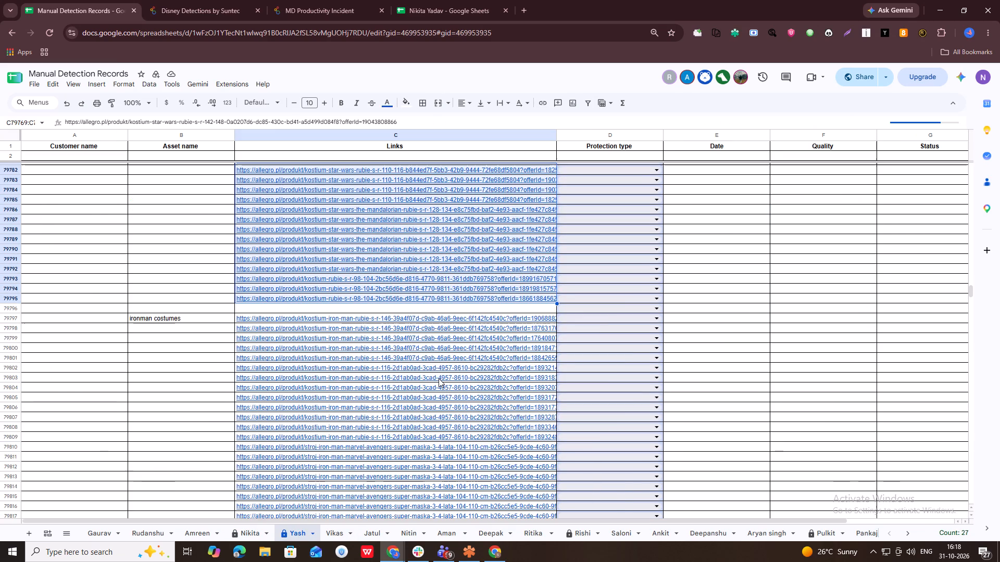
click(434, 320)
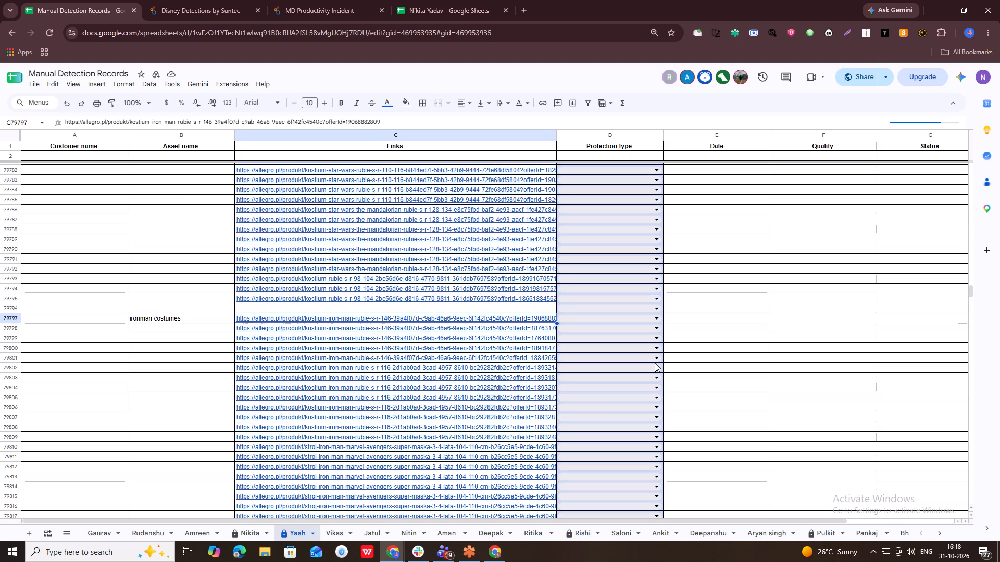
key(ctrl+shift+Down)
scroll(517, 358, down, 4)
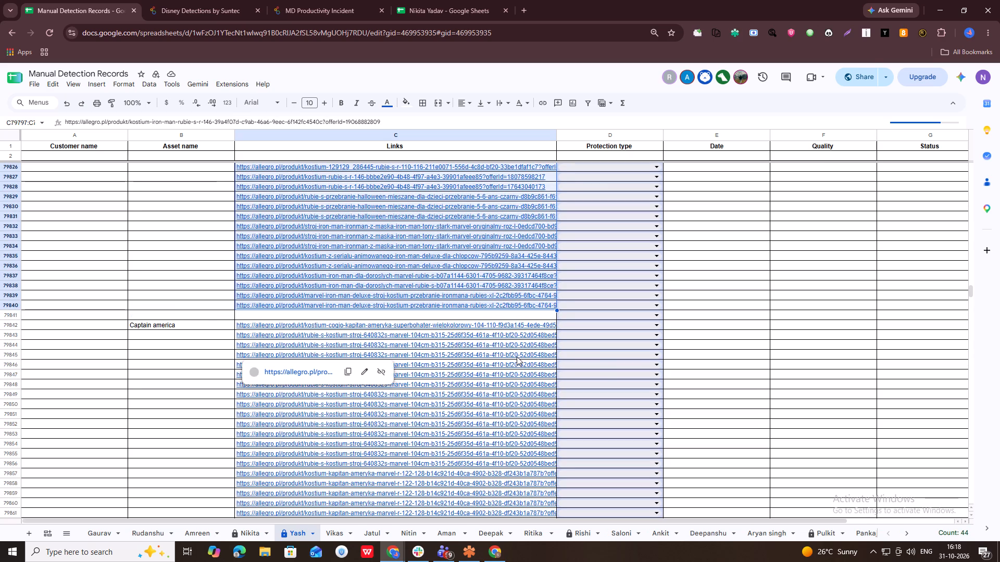
key(ctrl+c)
key(ctrl+c)
key(ctrl+c)
key(ctrl+c)
scroll(515, 356, up, 5)
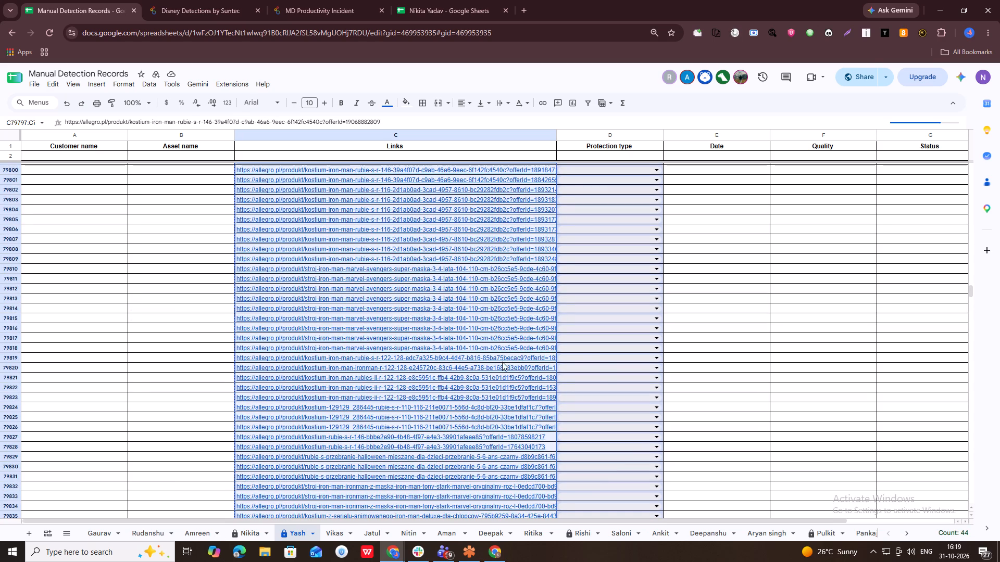
scroll(502, 362, up, 4)
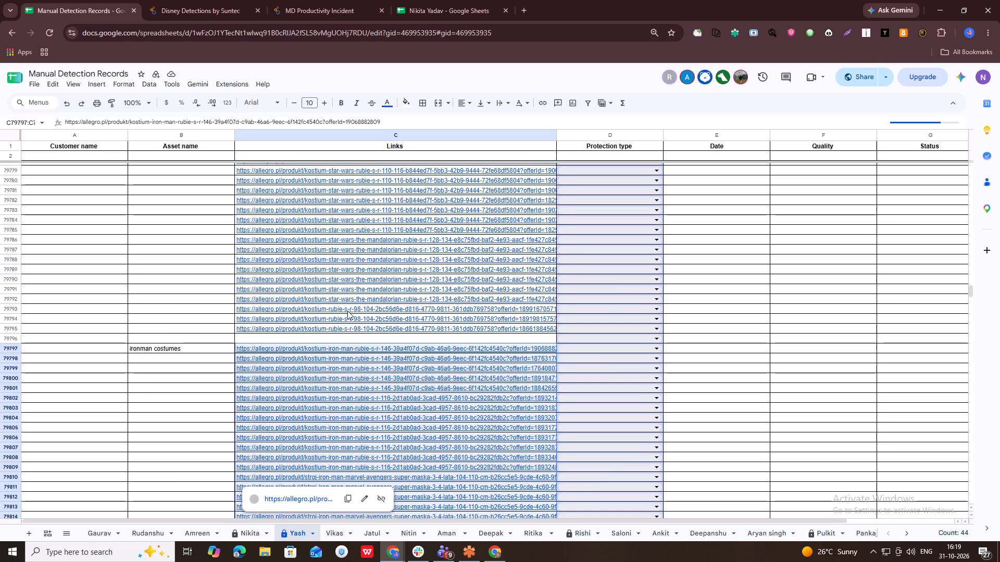
Set the Red Points incident asset to Iron Man - Costumes - 25 and paste the copied links into Detection Links.
key(alt+Tab)
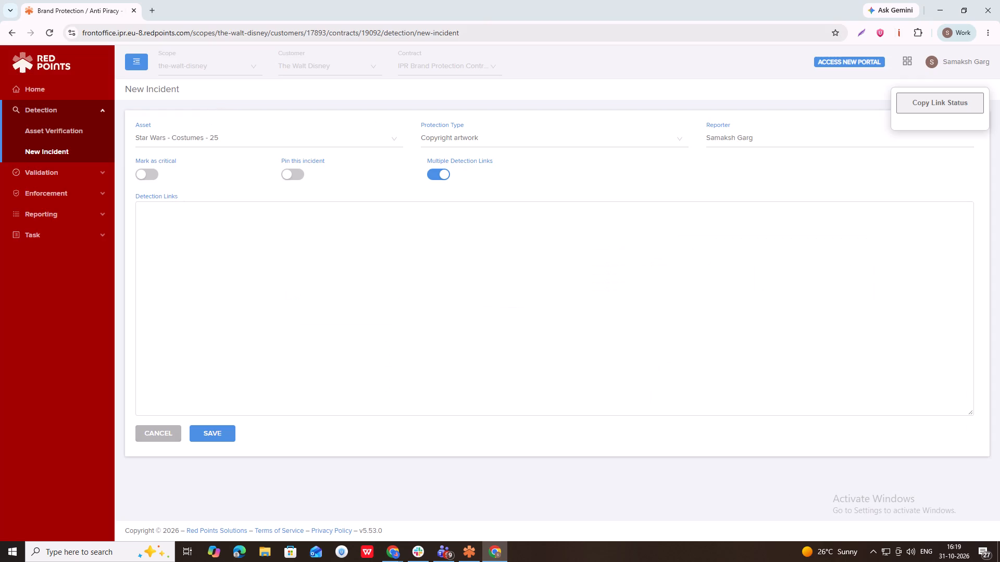
click(212, 136)
text(iron)
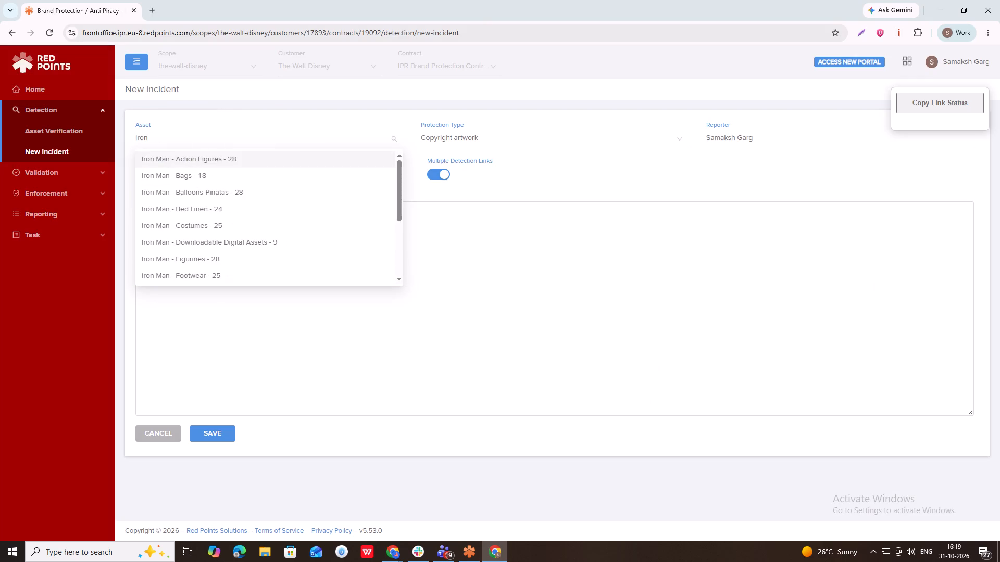
click(197, 225)
click(467, 290)
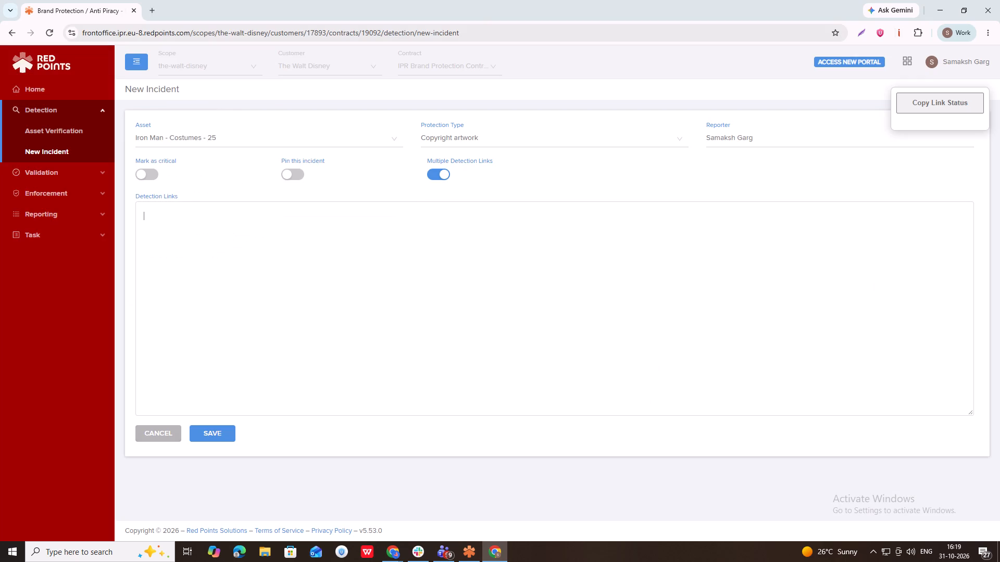
key(ctrl+v)
Paste the Iron Man costume links into the Nikita sheet's Links column starting at C103731.
key(alt+Tab)
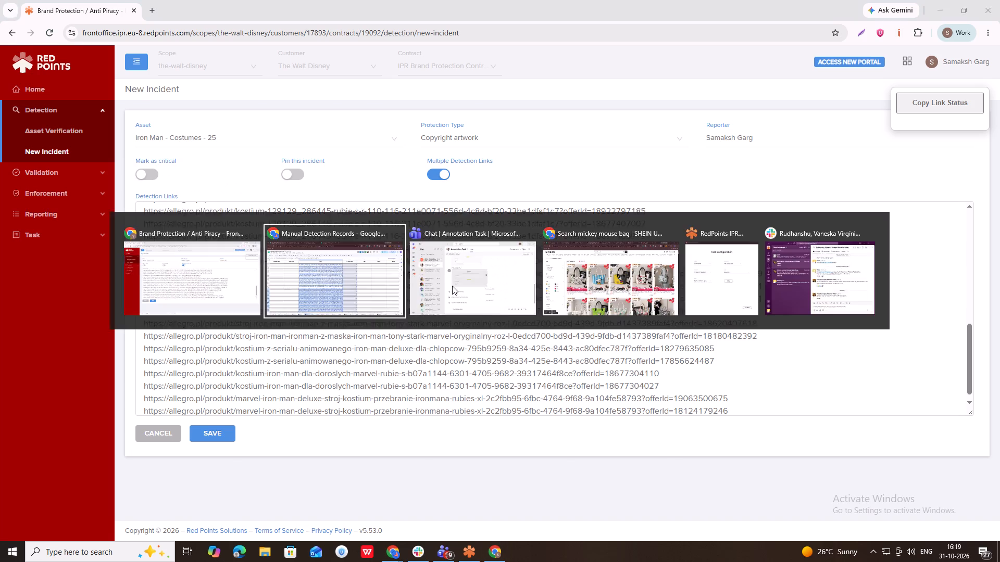
click(239, 531)
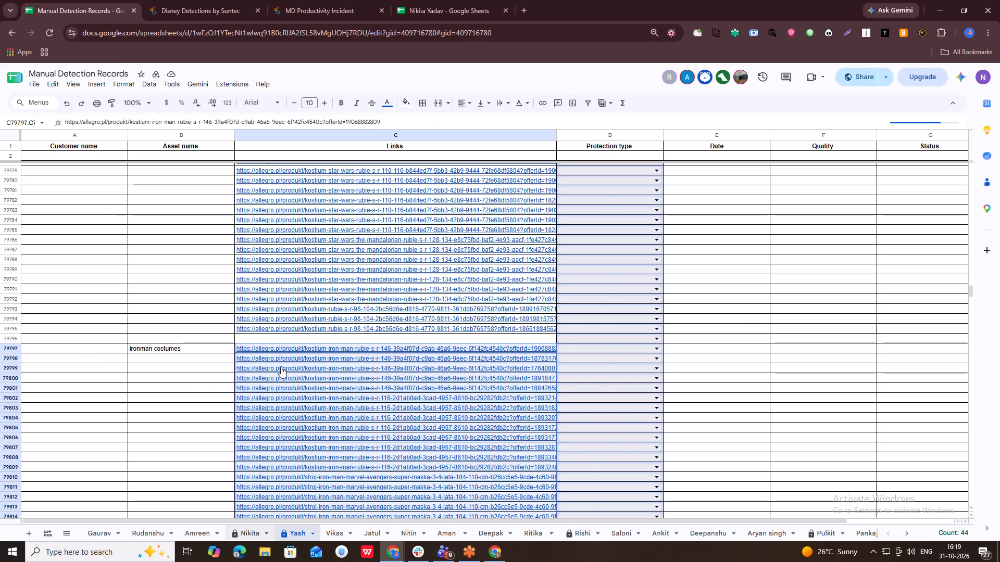
scroll(302, 353, down, 1)
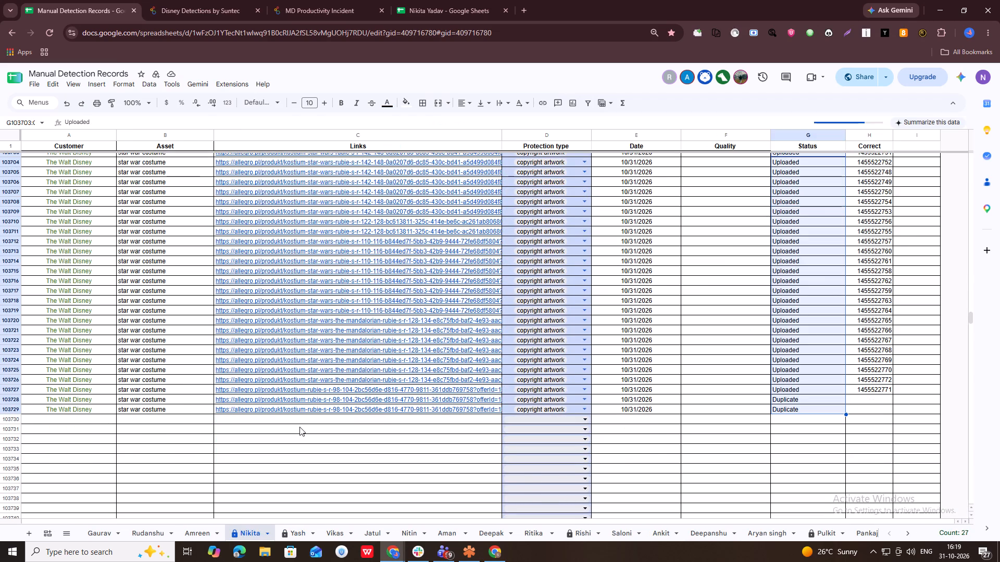
click(299, 427)
key(ctrl+v)
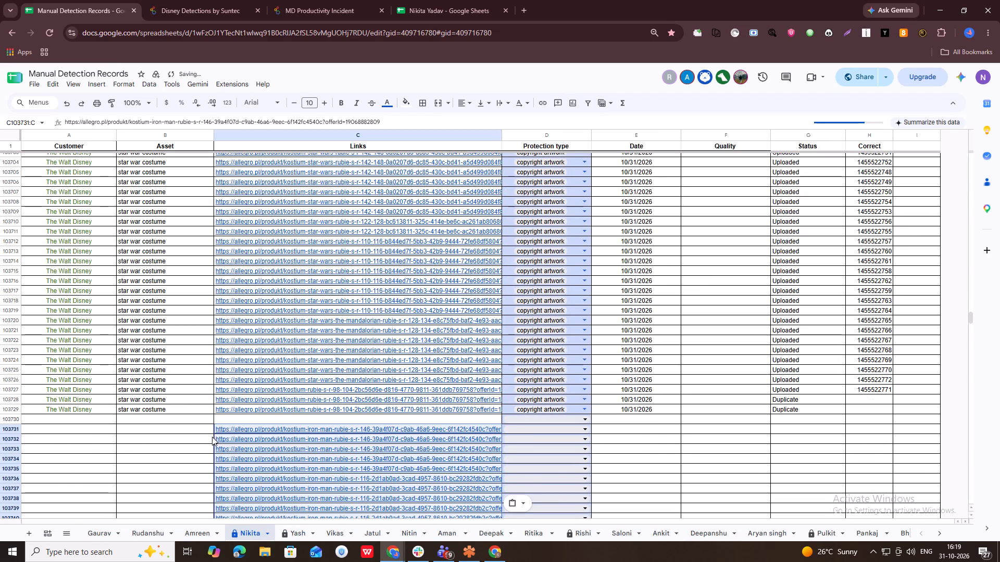
Enter the asset name "iron man costume" in B103731.
click(145, 429)
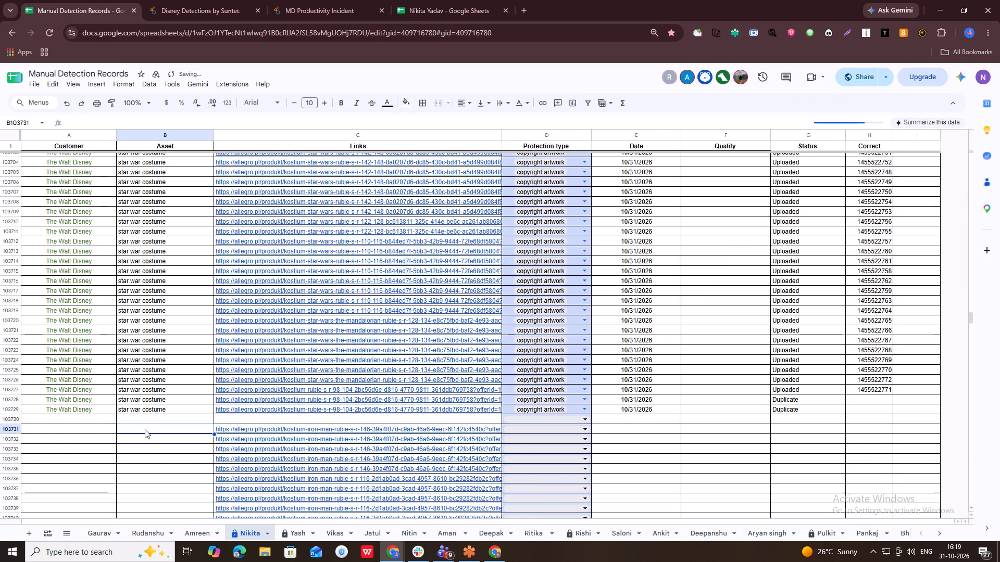
text(iron man)
key(space)
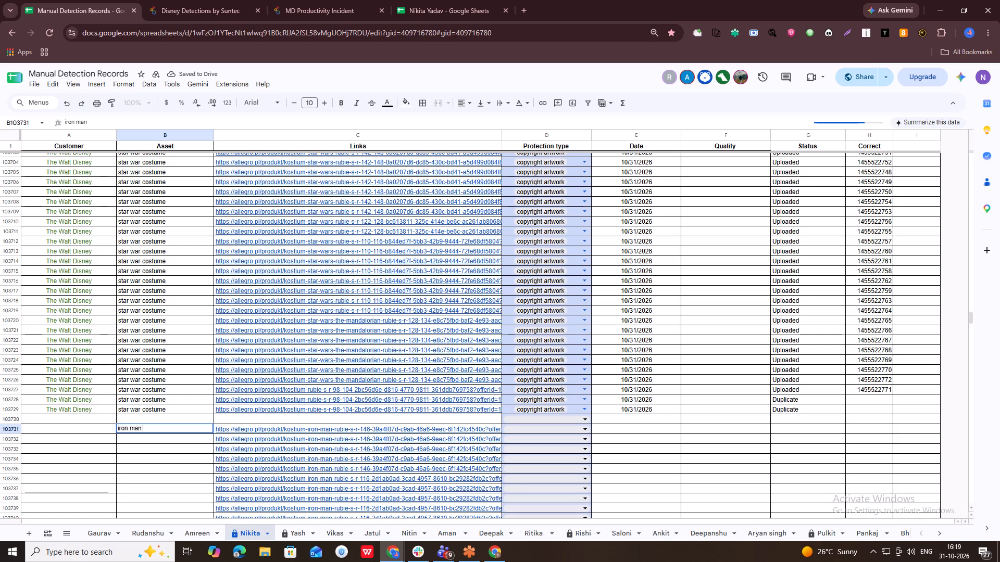
text(costume)
key(Left)
key(Right)
key(Right)
Check the Red Points Detection Links list for the first and last ironman costumes links of the Yash sheet, C79797 and C79840.
key(alt+Tab)
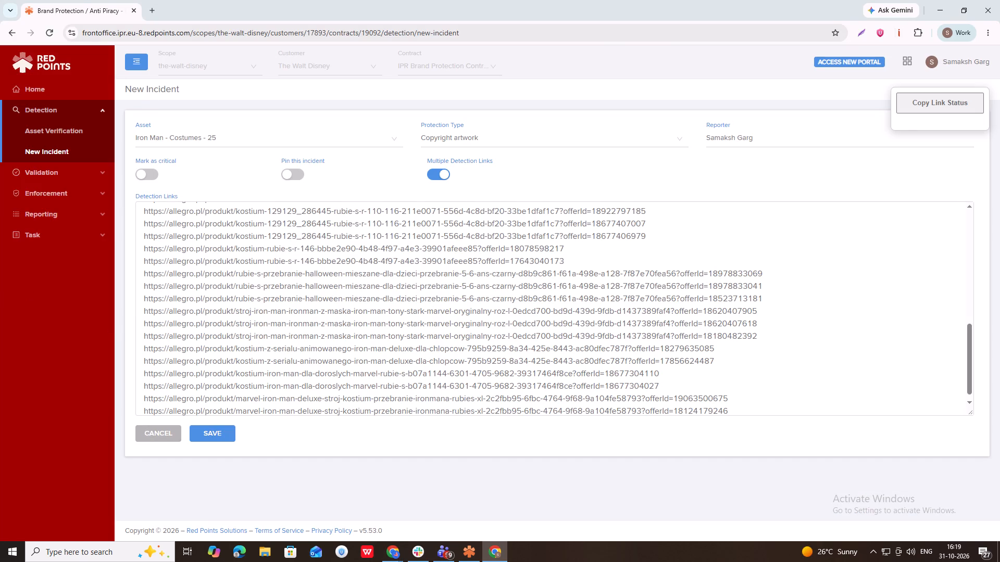
key(alt+Tab)
click(301, 539)
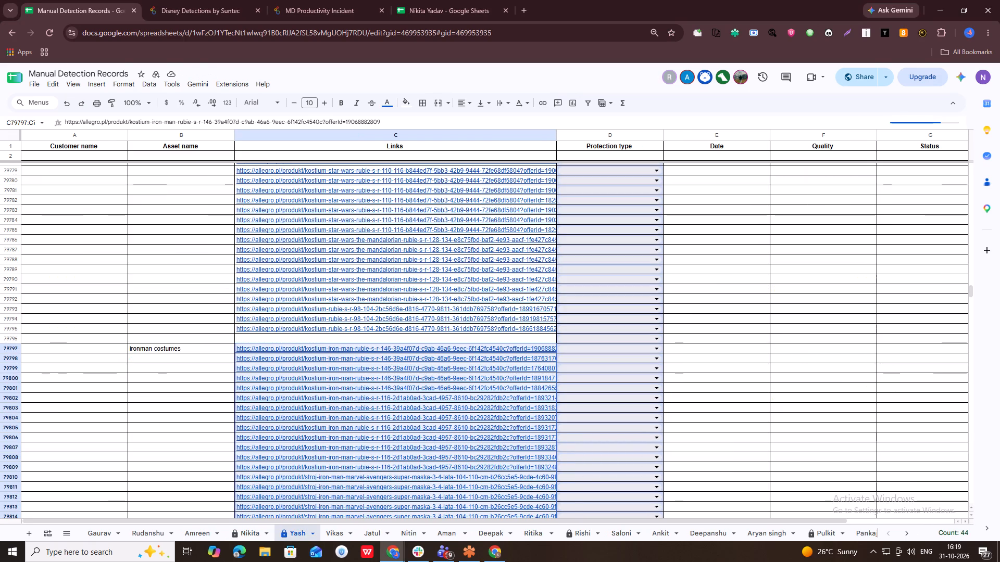
click(391, 347)
key(ctrl+c)
key(ctrl+c)
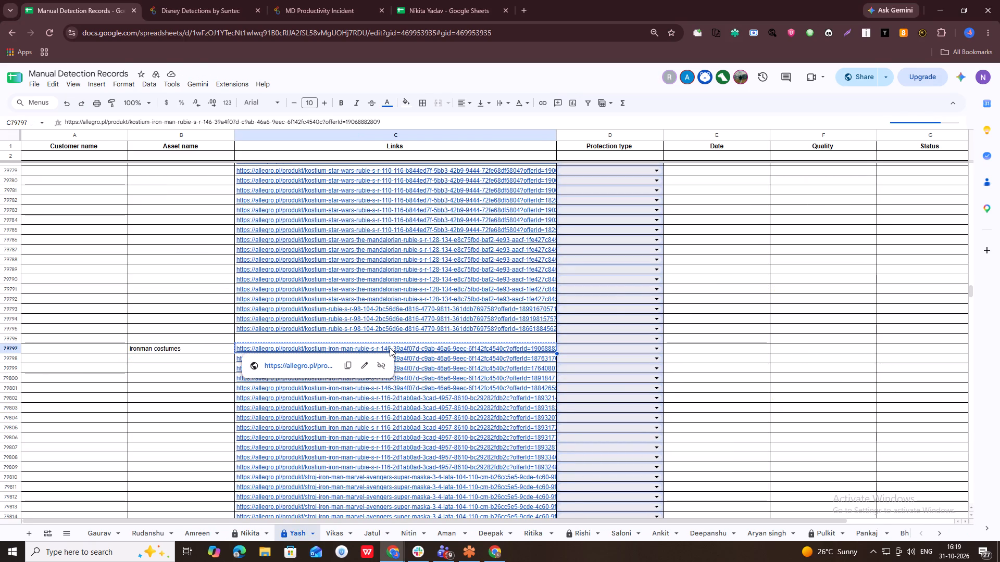
key(alt+Tab)
key(ctrl+f)
key(ctrl+v)
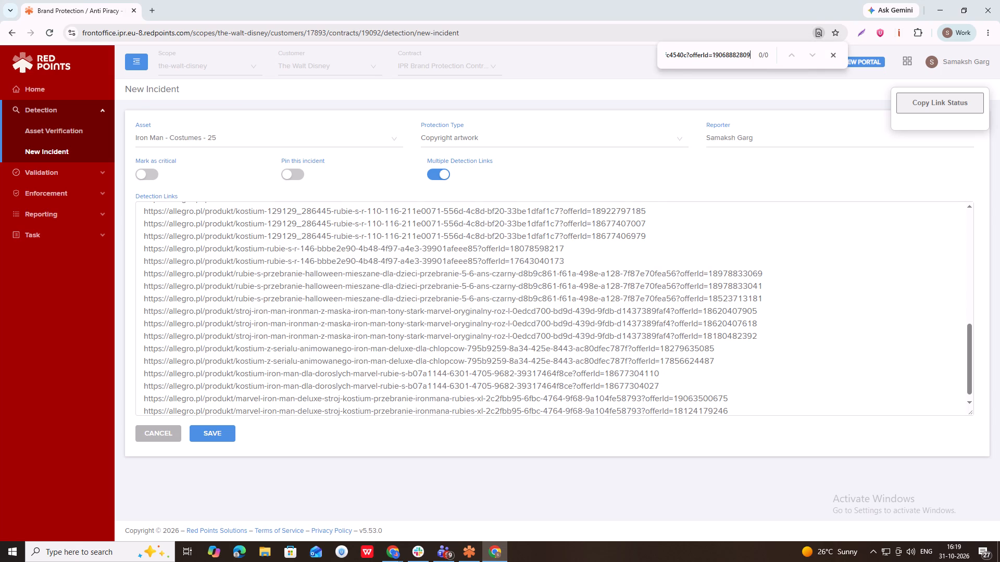
key(alt+Tab)
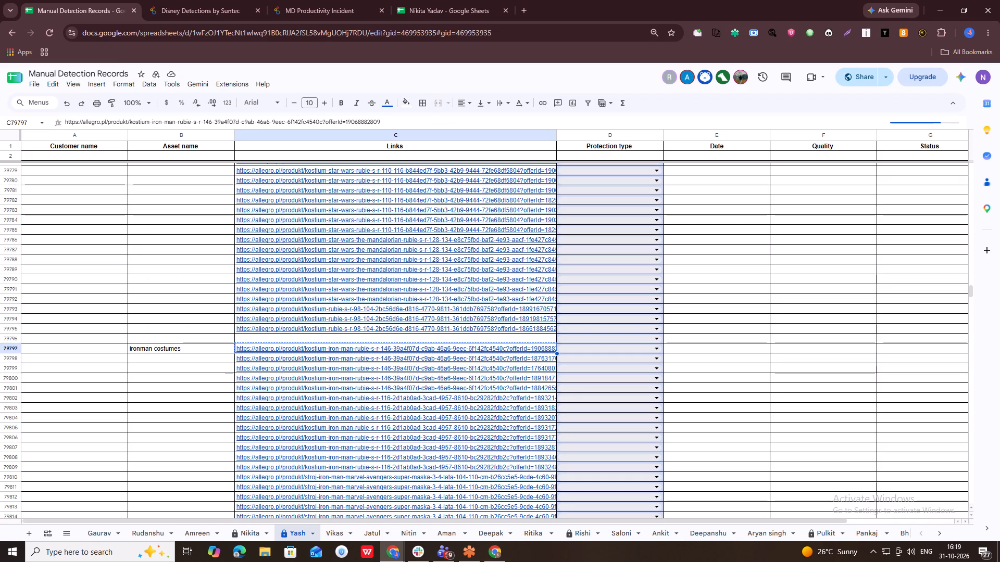
key(ctrl+Down)
key(ctrl+c)
key(alt+Tab)
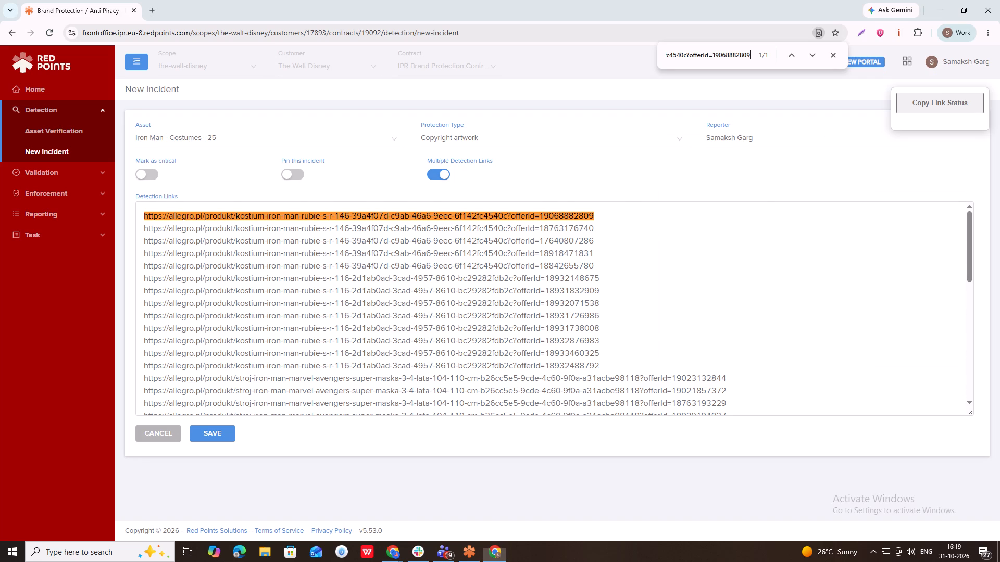
key(ctrl+f)
key(ctrl+v)
scroll(531, 277, down, 5)
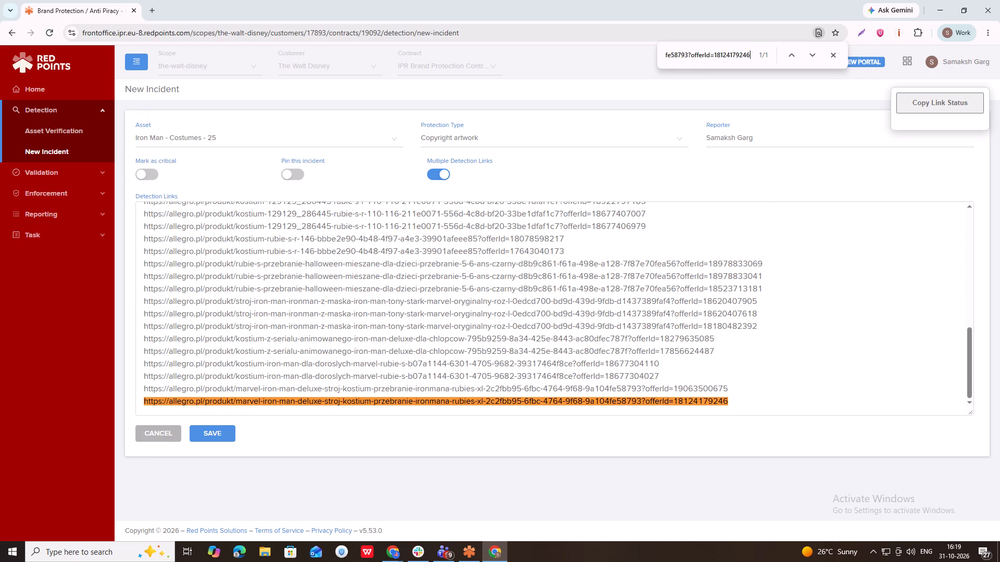
Save the Iron Man costume incidents in Red Points.
click(213, 436)
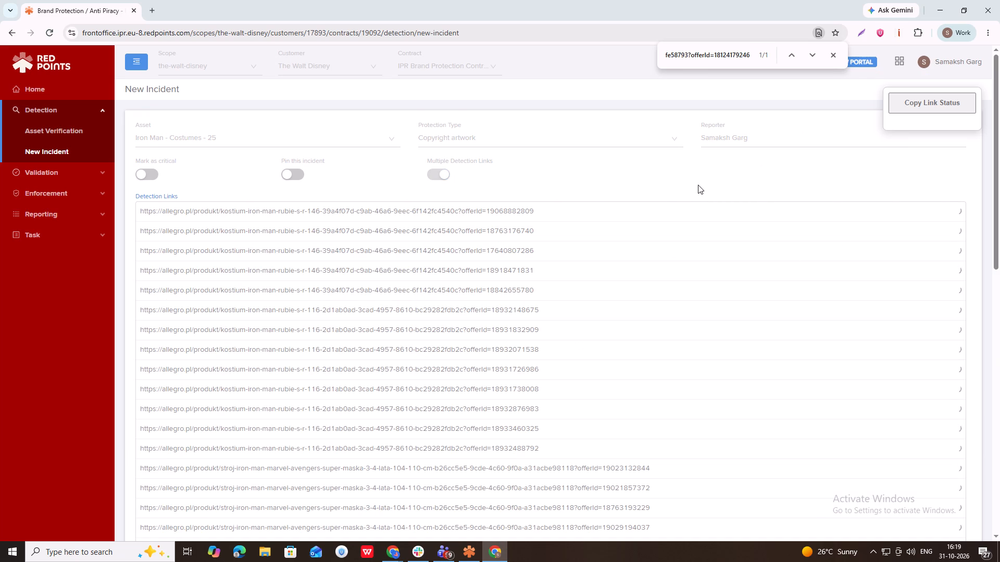
In the Nikita sheet, copy The Walt Disney into A103731 and fill the customer and asset down the Iron Man costume rows.
key(alt+Tab)
scroll(247, 316, up, 6)
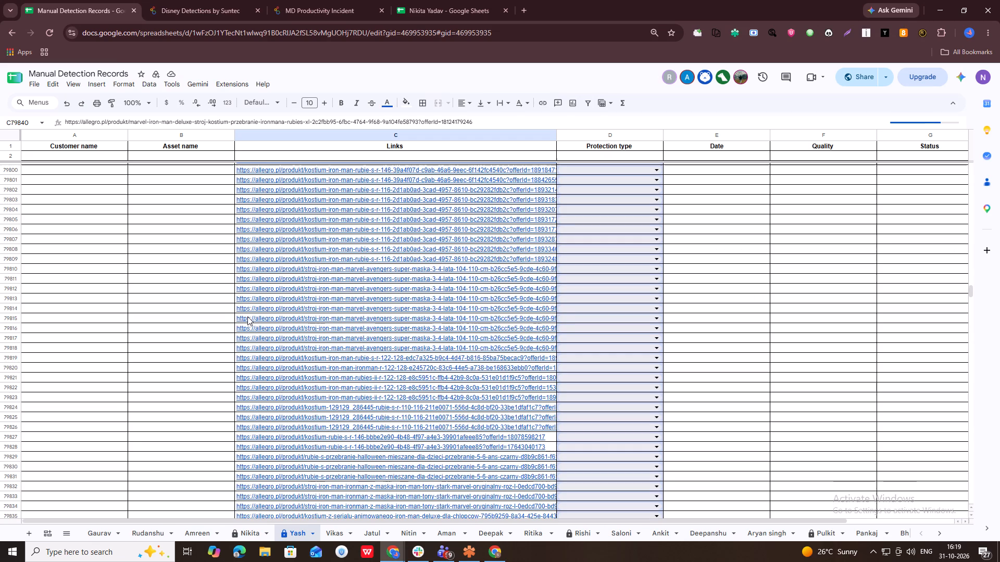
click(250, 533)
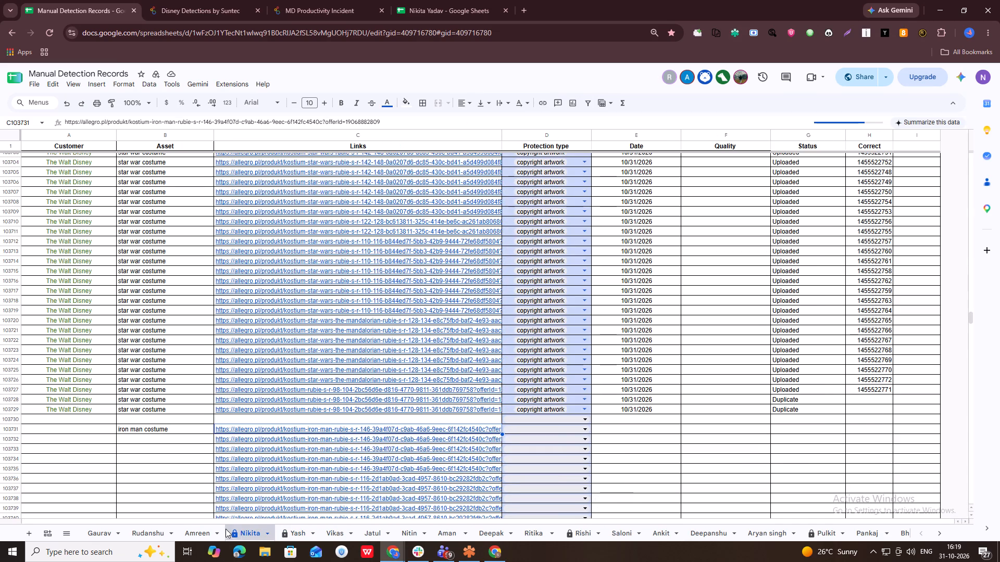
click(82, 402)
key(ctrl+c)
click(87, 432)
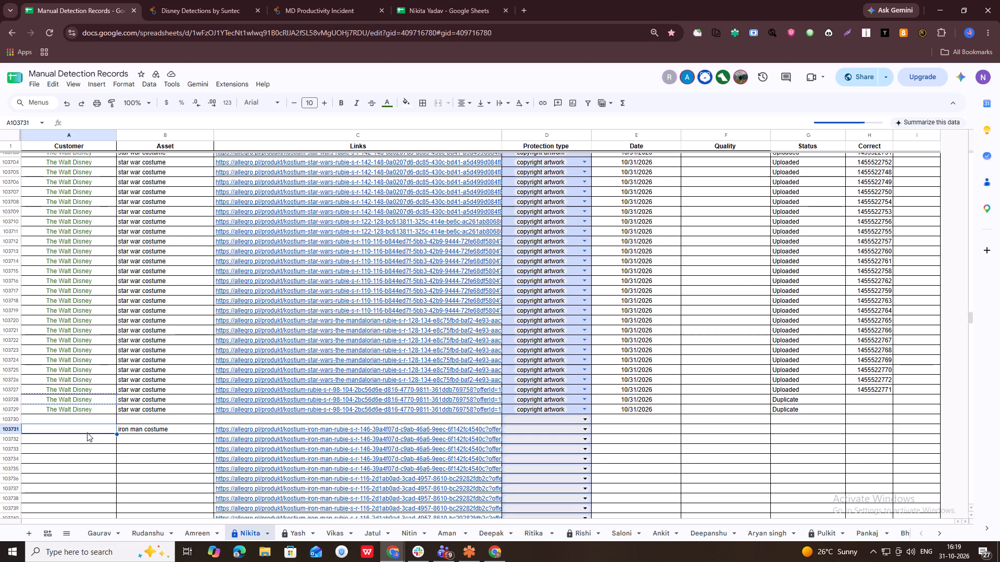
key(ctrl+v)
key(shift+Right)
key(ctrl+space)
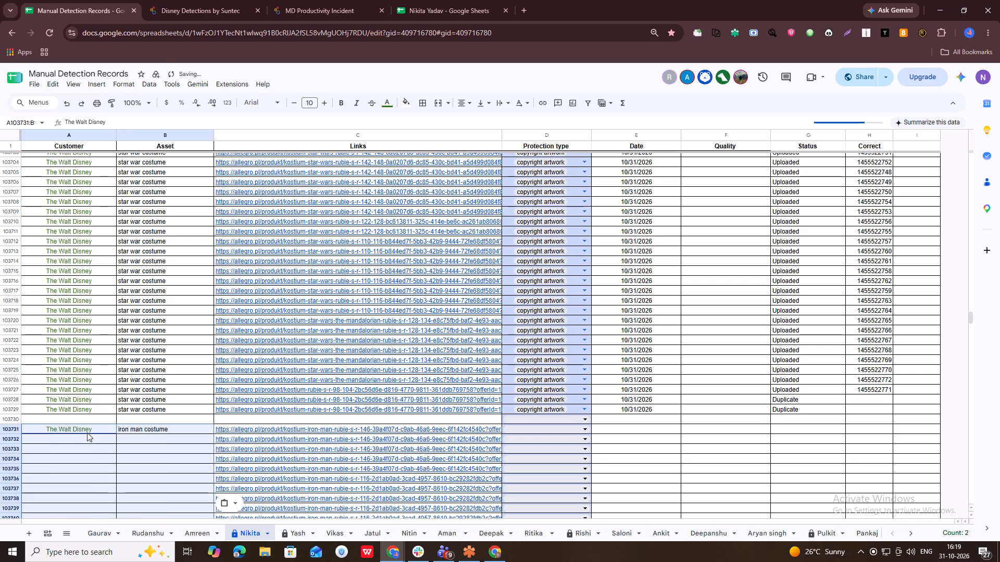
key(ctrl+d)
Copy the copyright artwork protection type and date 10/31/2026 from row 103729 to row 103731 and fill them down the Iron Man costume rows.
key(Right)
key(Right)
key(Right)
key(ctrl+Up)
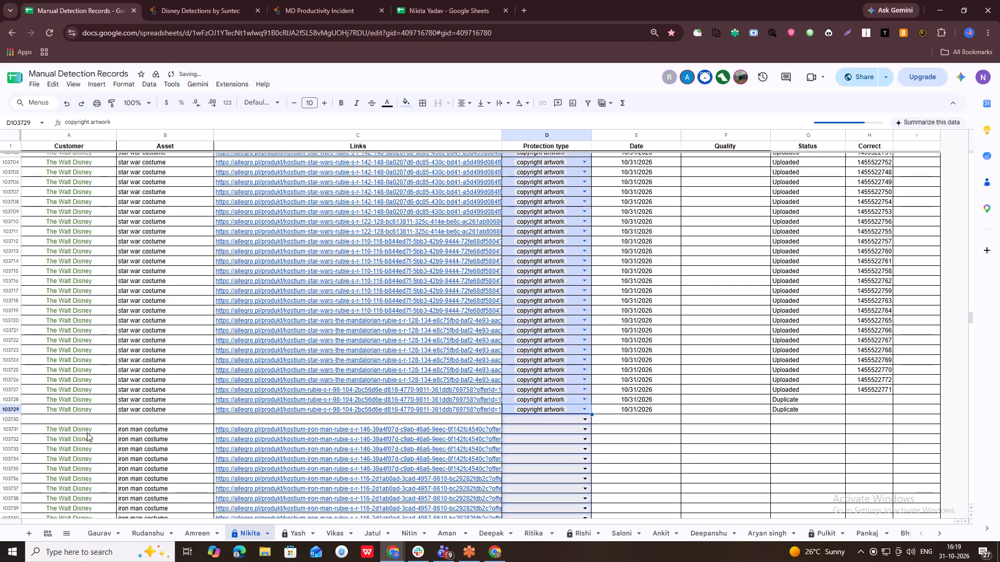
key(shift+Right)
key(ctrl+c)
key(Down)
key(Down)
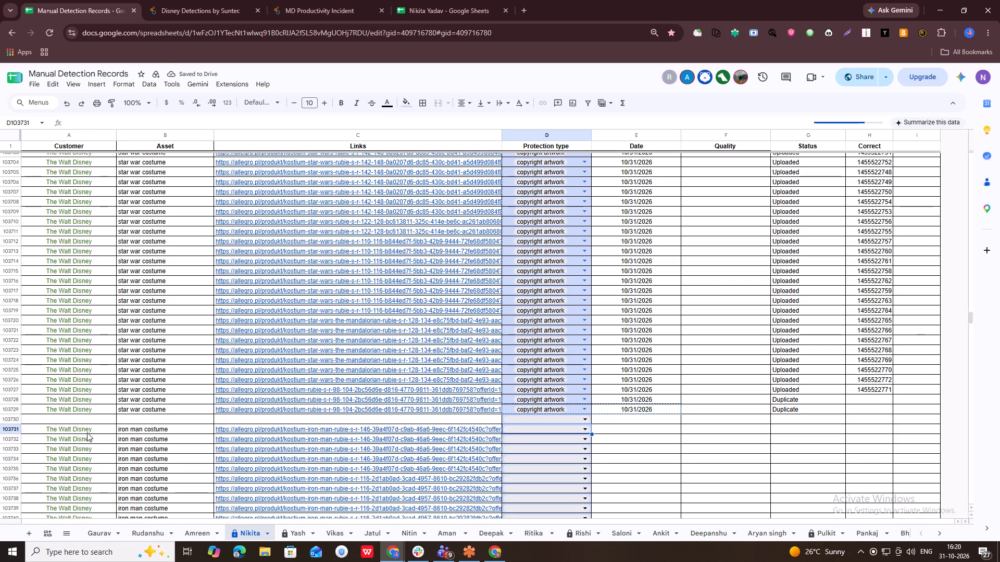
key(ctrl+v)
key(ctrl+space)
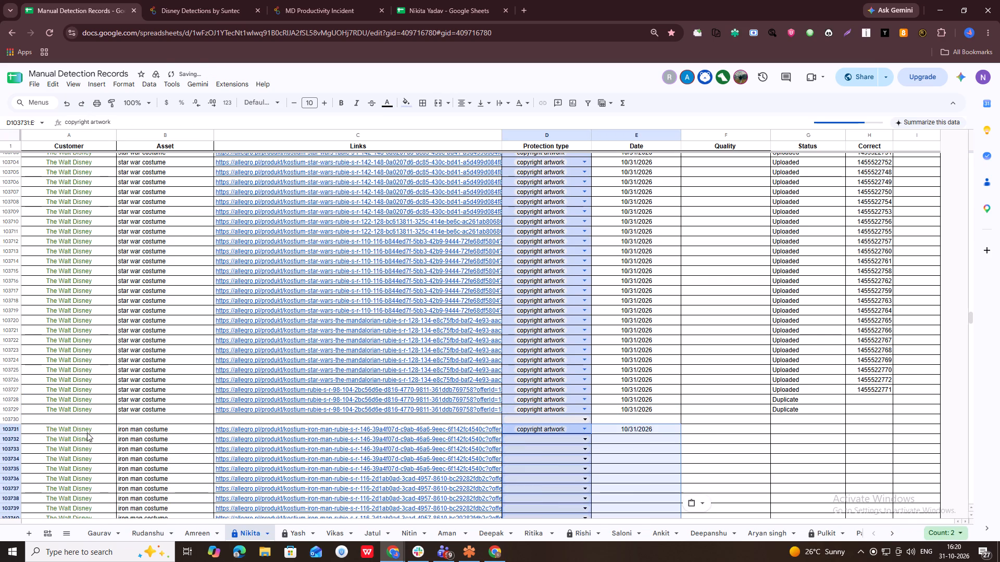
key(ctrl+d)
Copy the Iron Man link statuses from Red Points and paste them into the Nikita sheet starting at F103730.
key(Right)
key(Right)
key(alt+Tab)
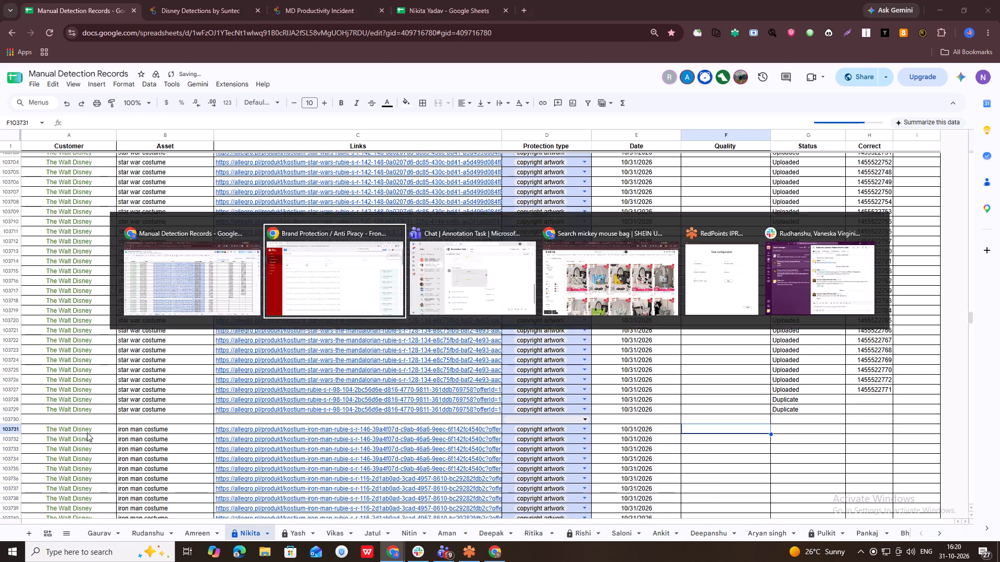
click(936, 107)
scroll(697, 347, down, 2)
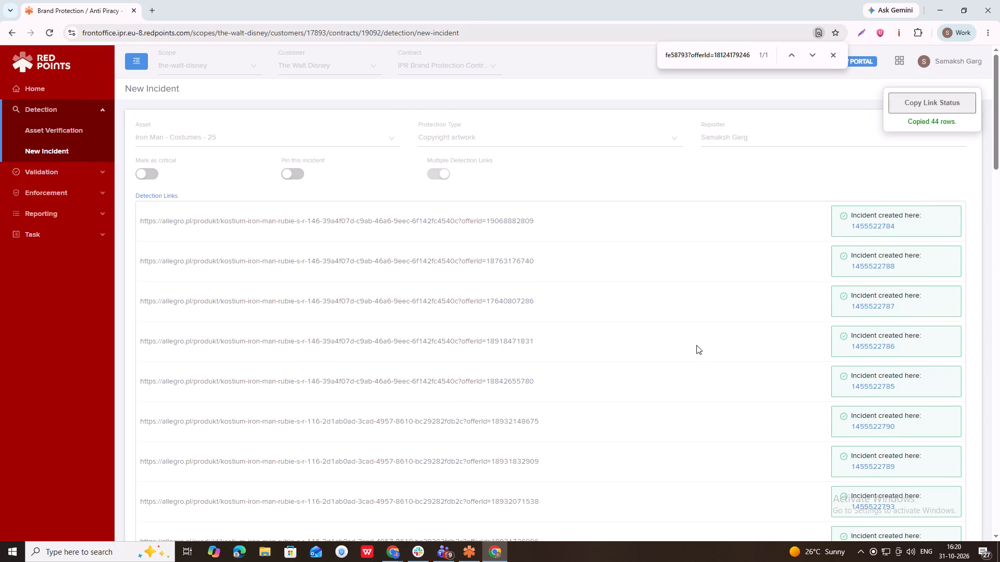
scroll(696, 345, down, 20)
scroll(696, 345, down, 10)
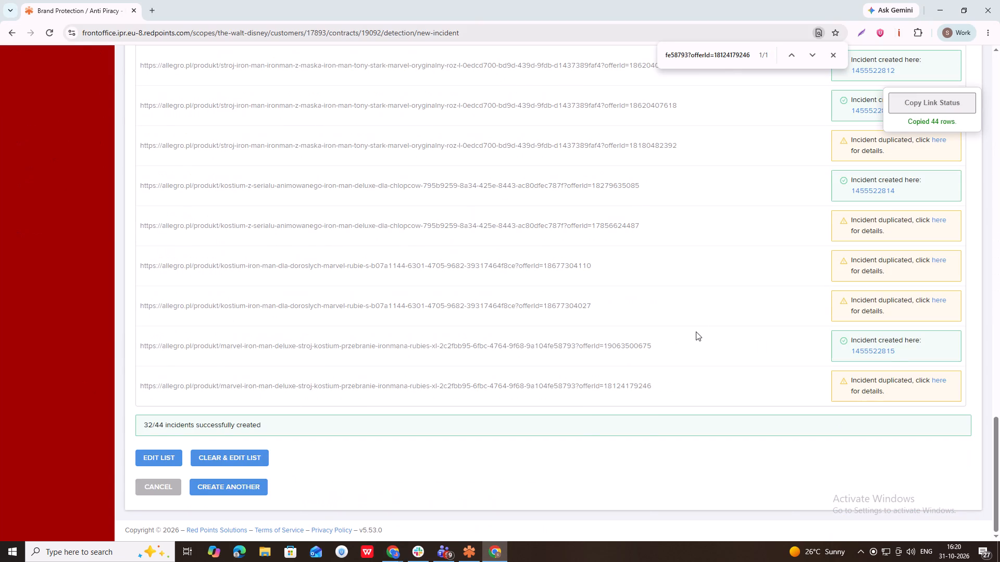
key(alt+Tab)
key(Up)
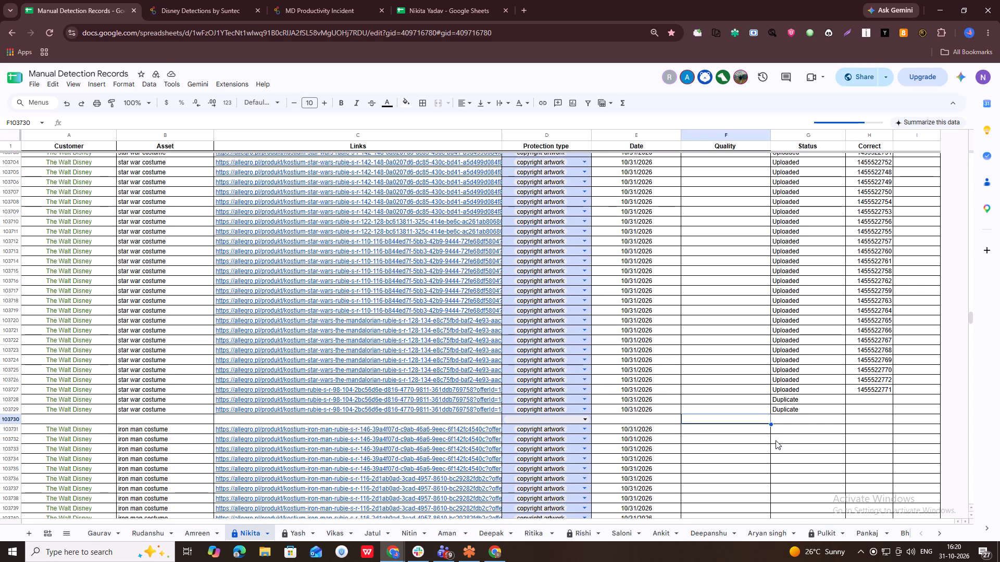
key(ctrl+v)
Delete the pasted Link, Status and Incident Id's headings from F103730:H103730.
key(Left)
key(Right)
key(shift+Right)
key(shift+Right)
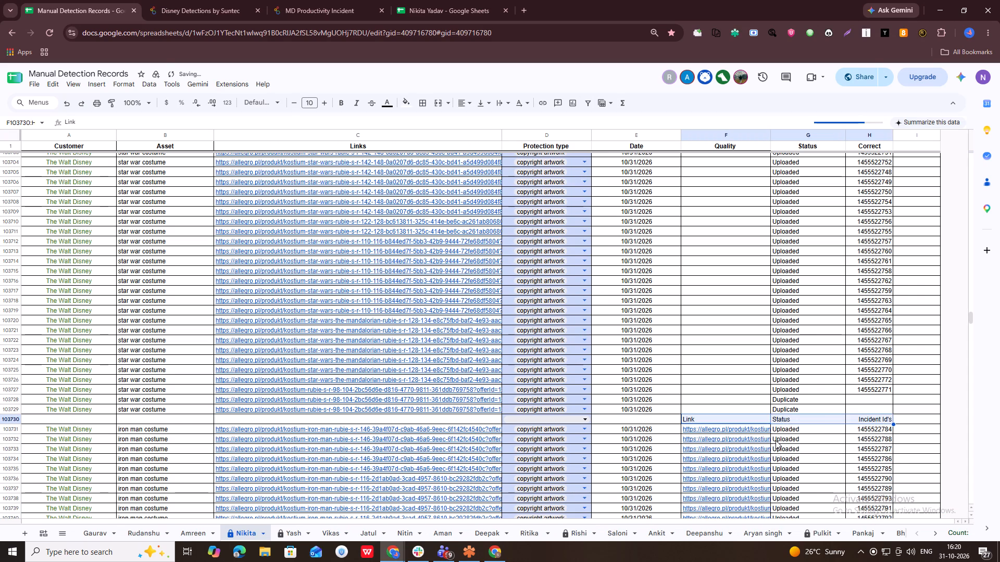
key(Delete)
Delete the pasted links from the Quality column, F103731 to F103774, and select C103775, the next empty Links cell.
key(Down)
key(ctrl+shift+Down)
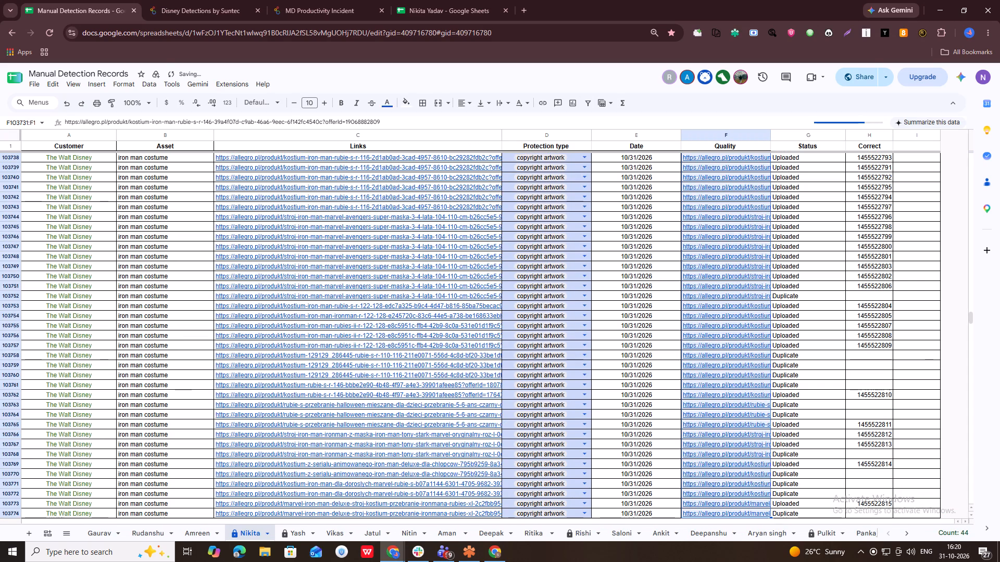
key(Delete)
key(Right)
key(ctrl+Down)
key(Down)
key(Left)
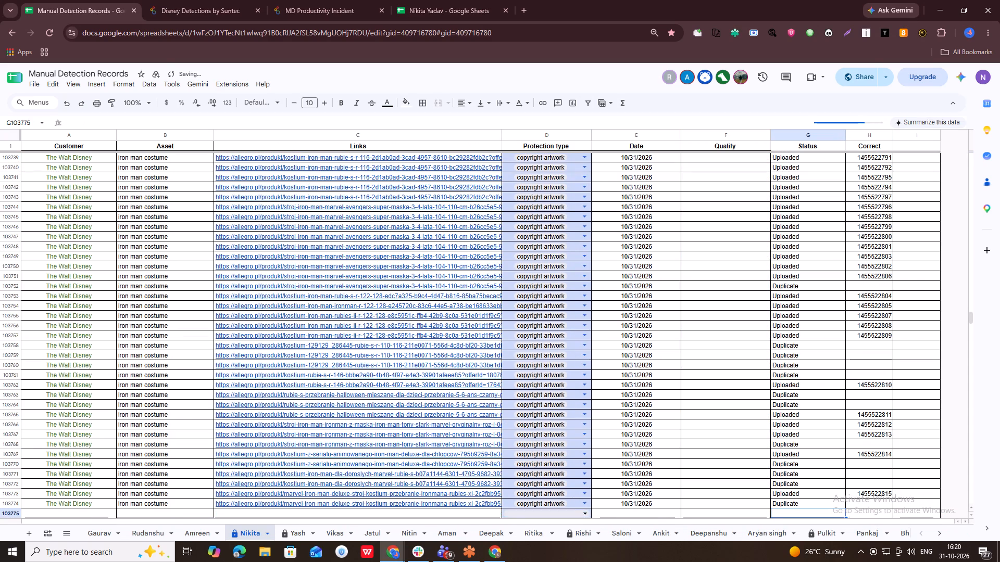
key(Left)
key(Down)
key(Left)
key(Up)
key(Left)
Clear the submitted Iron Man links from the Red Points New Incident form and reopen the list for editing.
key(alt+Tab)
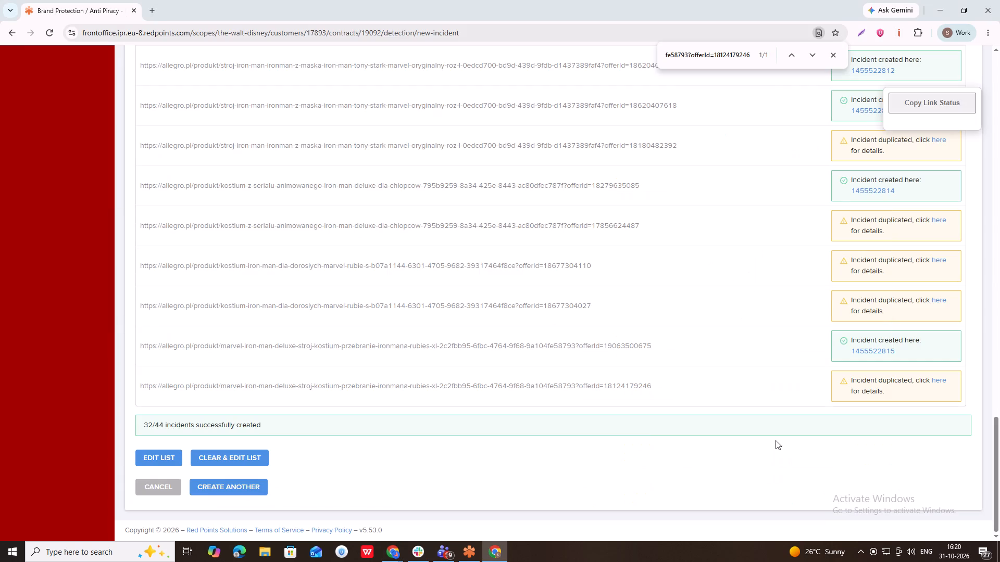
click(240, 459)
Copy the Captain america links, C79842 to C79904, from the Yash sheet of Manual Detection Records.
key(alt+Tab)
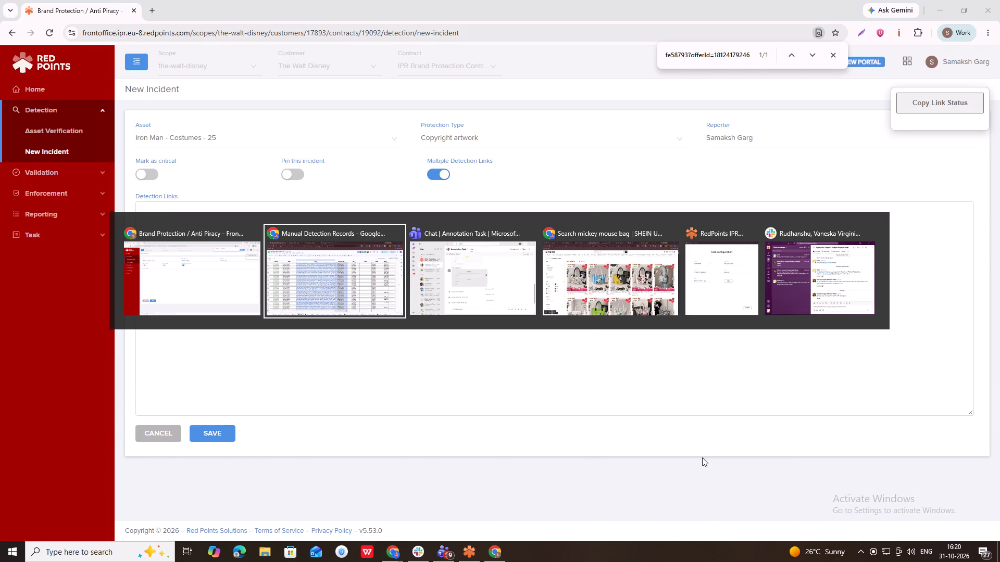
scroll(571, 432, down, 3)
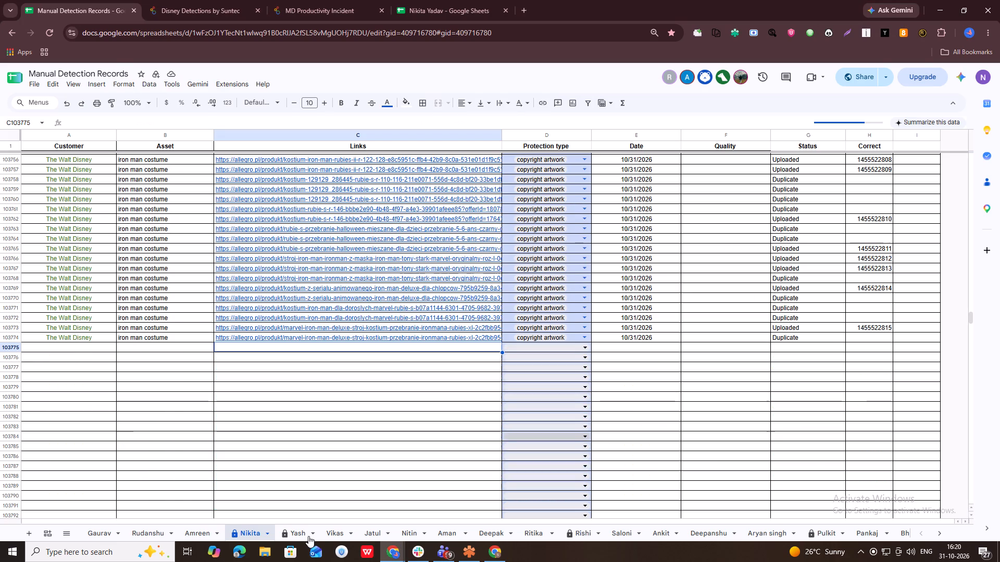
click(303, 535)
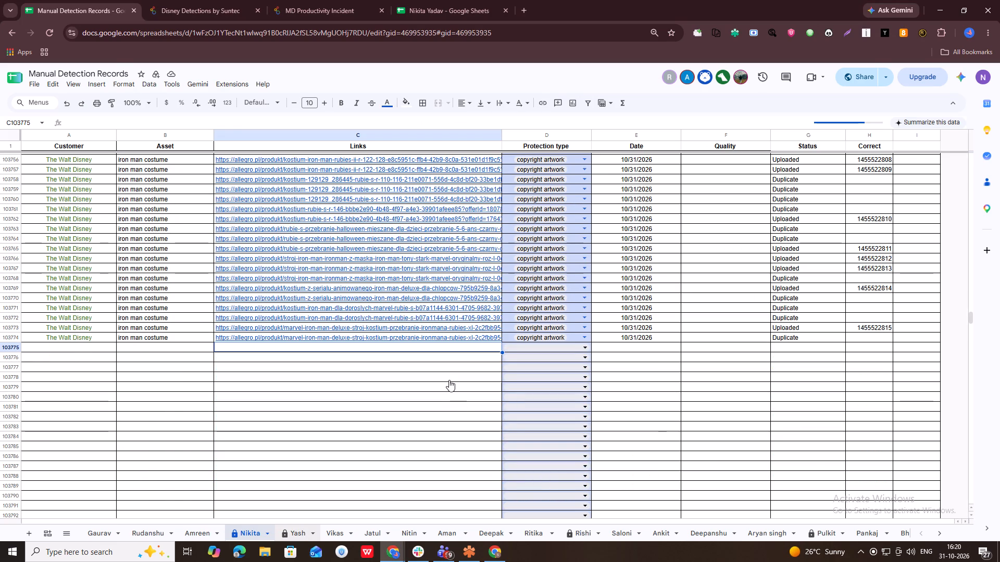
scroll(359, 411, down, 2)
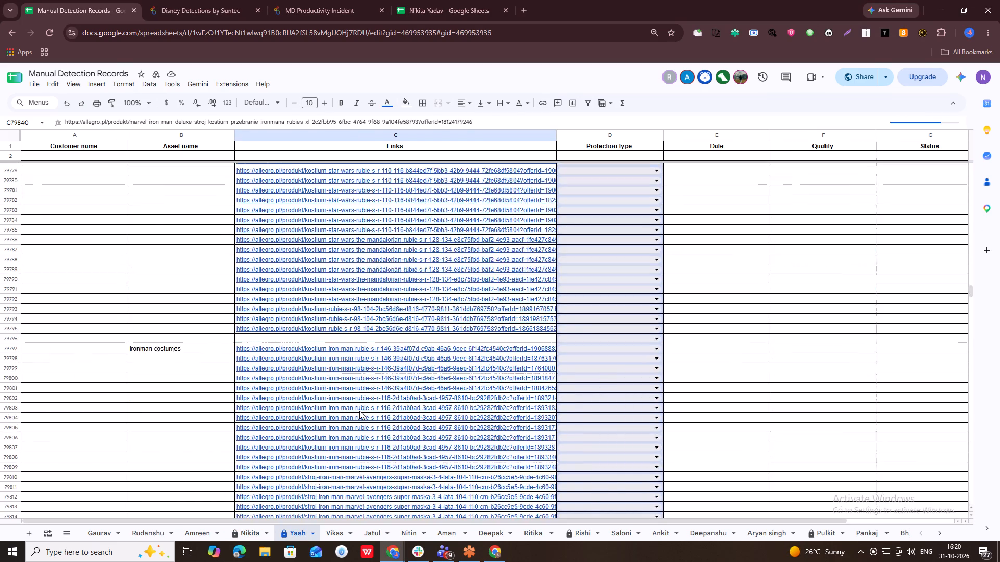
scroll(359, 411, down, 8)
click(375, 329)
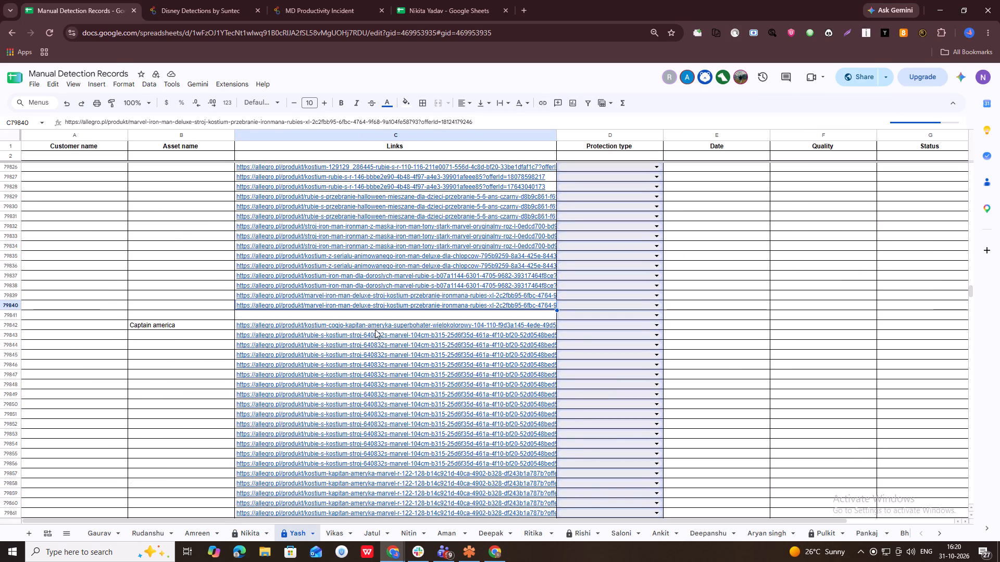
scroll(458, 402, down, 14)
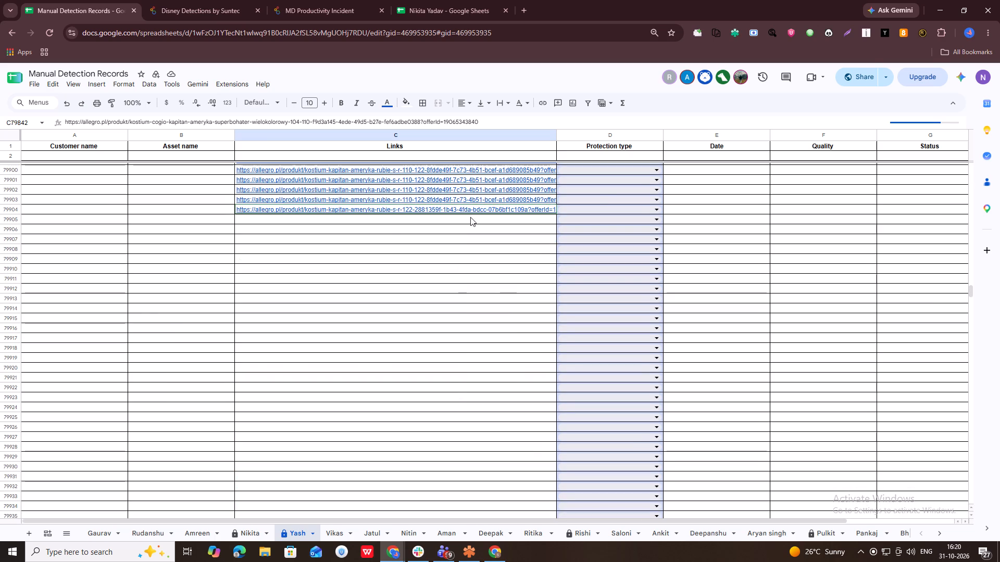
shift+click(471, 210)
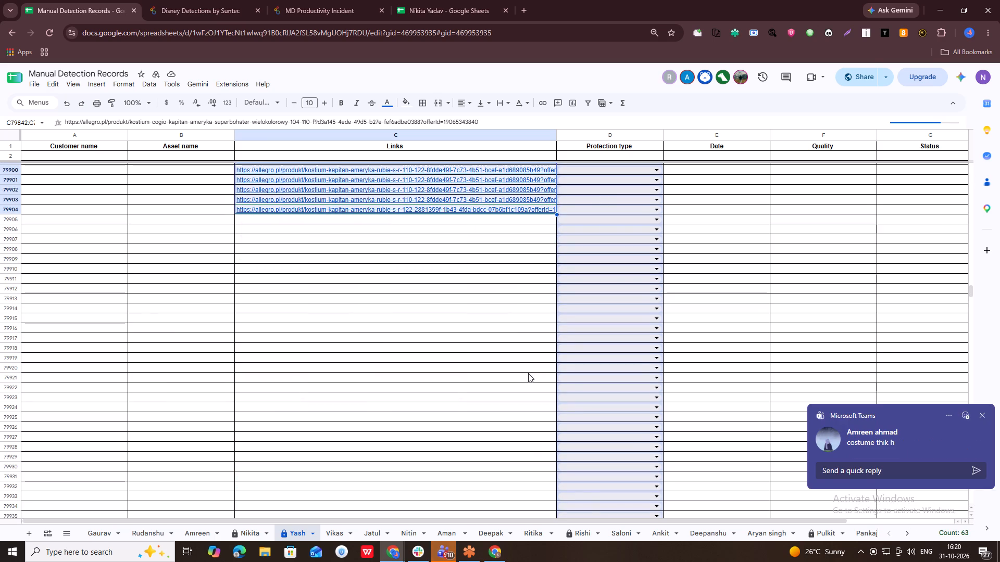
key(ctrl+c)
key(ctrl+c)
key(ctrl+c)
key(ctrl+c)
key(ctrl+c)
key(ctrl+c)
key(ctrl+c)
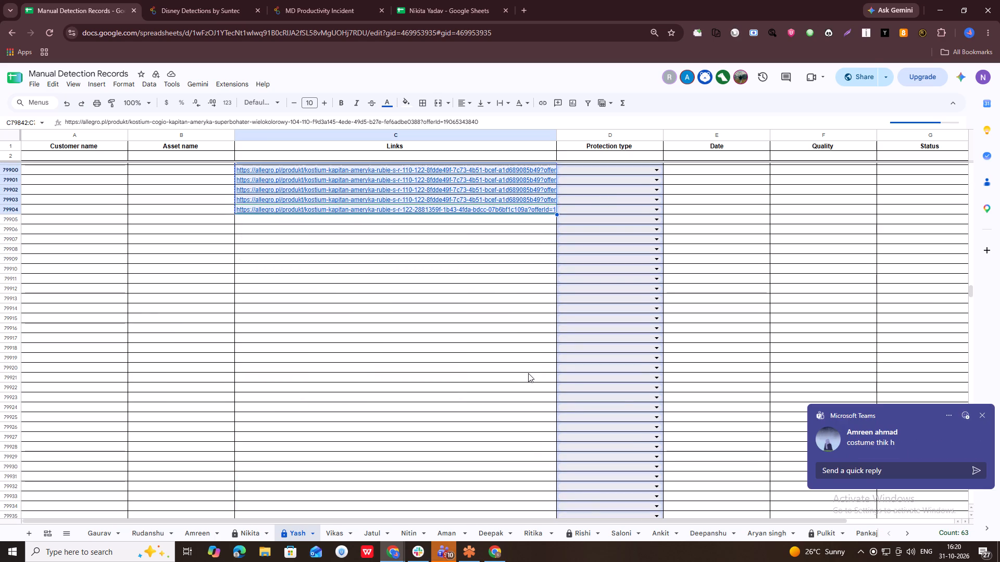
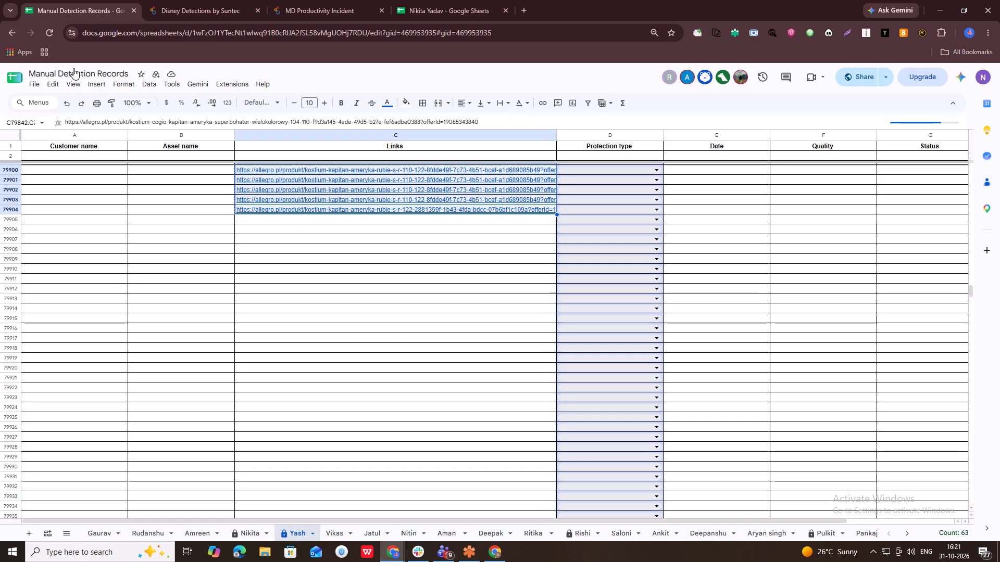
Copy the Captain america links, C79842 to C79904, again from the Yash sheet.
key(ctrl+c)
key(ctrl+c)
key(ctrl+c)
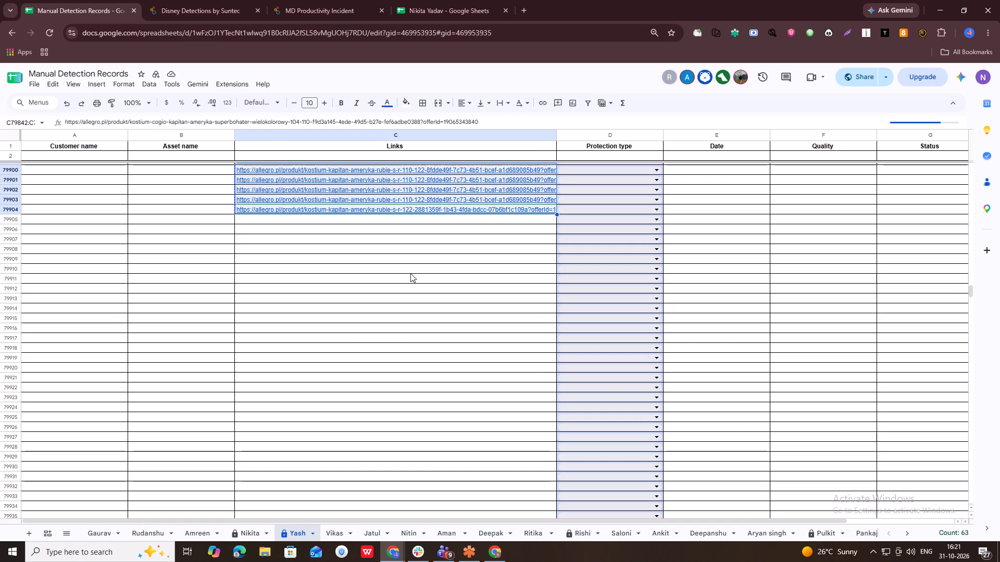
scroll(435, 285, up, 17)
scroll(427, 287, down, 4)
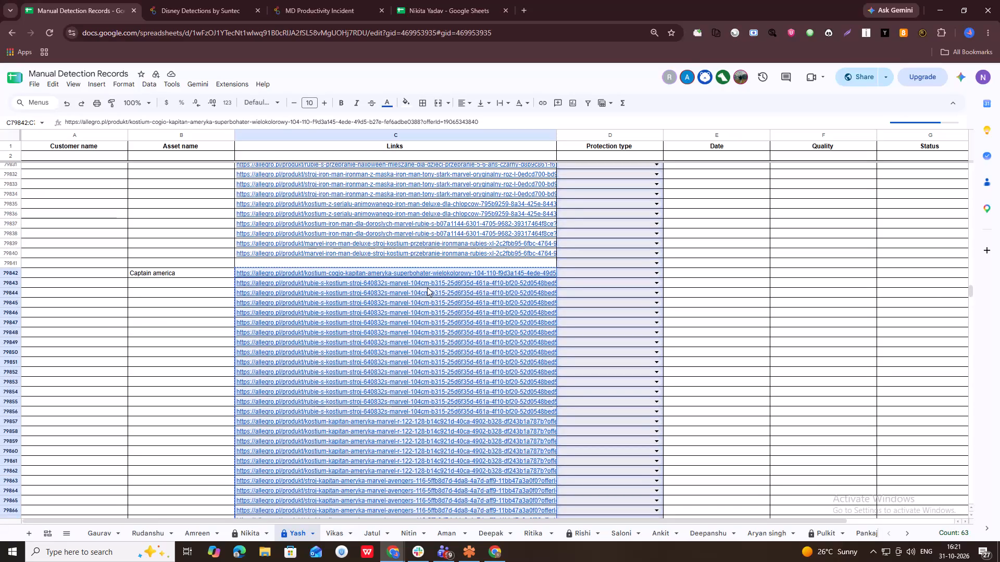
key(ctrl+c)
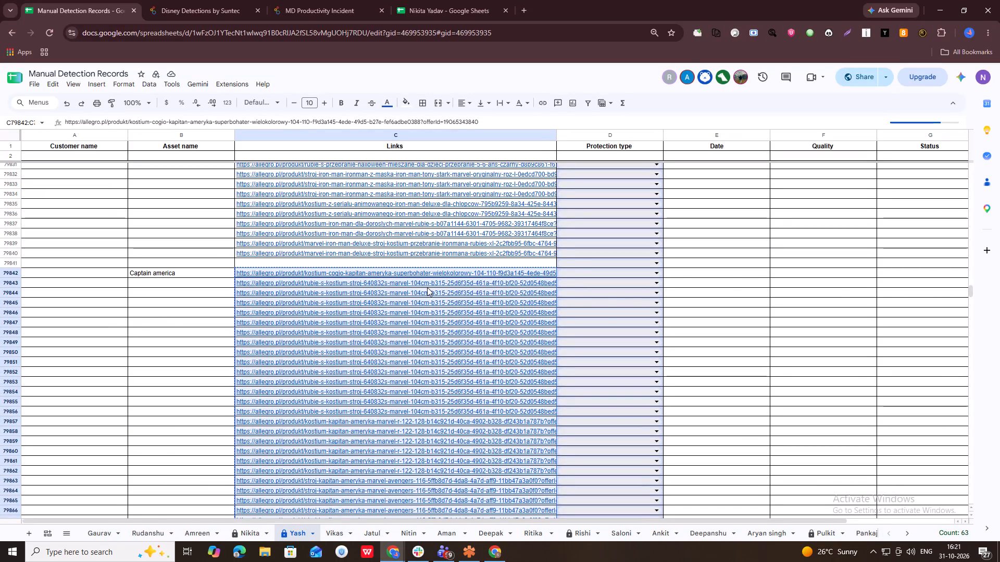
Switch to the Red Points New Incident form, set the asset to Captain America - Costumes - 25, and place the cursor in Detection Links.
key(alt+Tab)
key(alt+Tab)
click(209, 135)
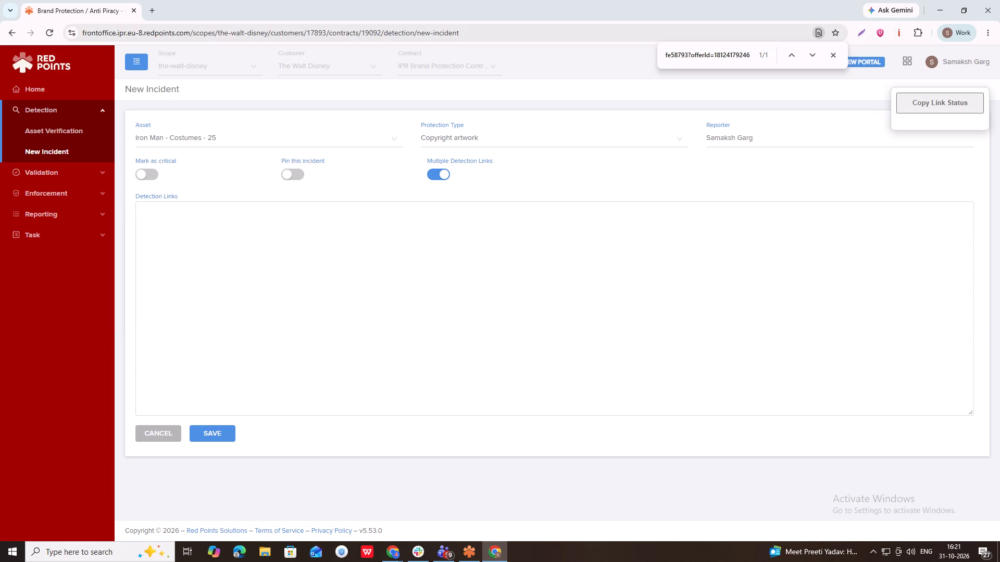
text(captain)
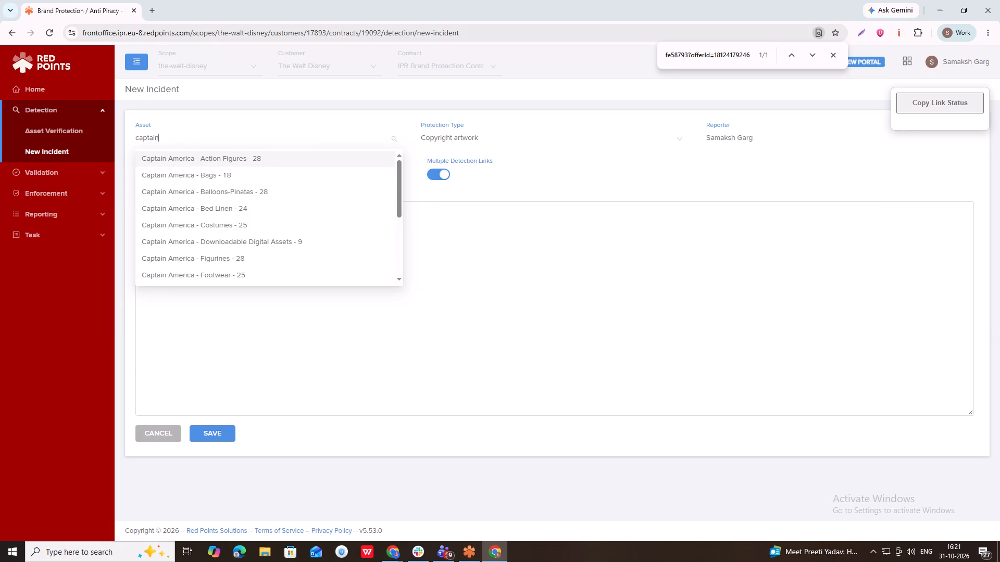
click(222, 219)
click(432, 274)
Return to the selected Captain america links in the Yash sheet of Manual Detection Records.
key(alt+Tab)
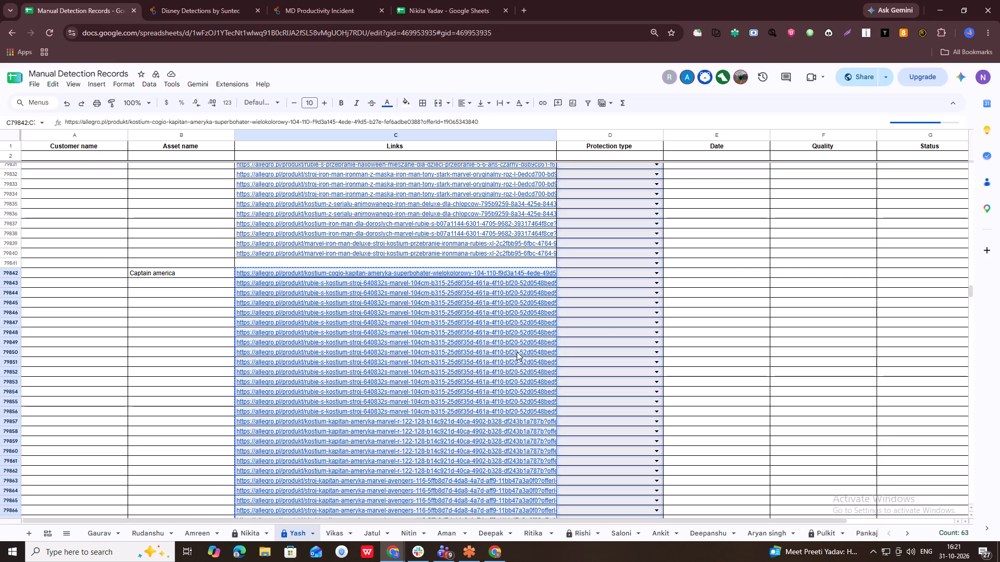
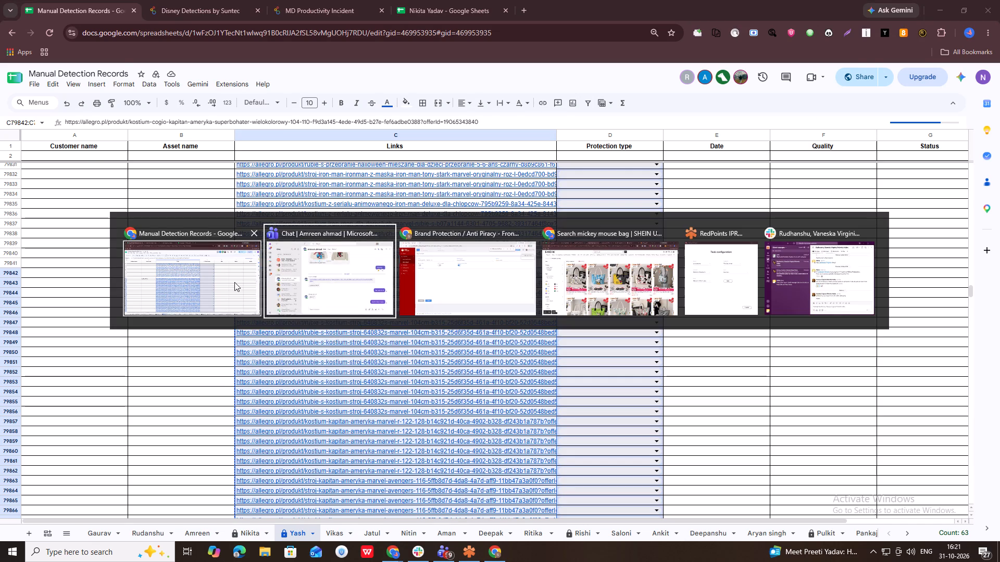
Switch to the Red Points New Incident form and paste the copied Captain America links into Detection Links.
alt+click(234, 282)
key(alt+Tab)
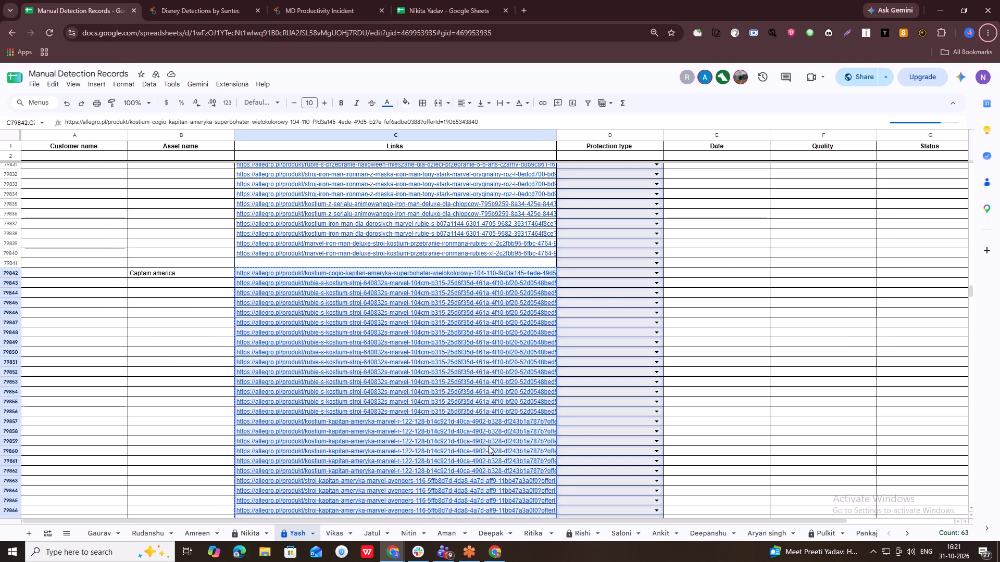
key(alt+Tab)
key(ctrl+v)
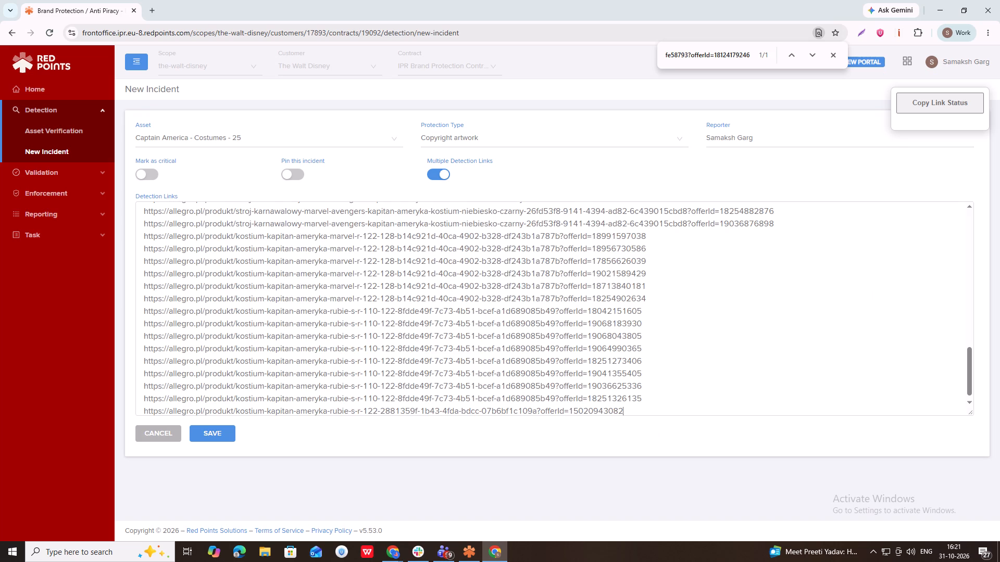
Copy the first Captain America link, C79842 in the Yash sheet, and search for it in the Red Points Detection Links.
key(alt+Tab)
key(alt+Tab)
alt+click(320, 282)
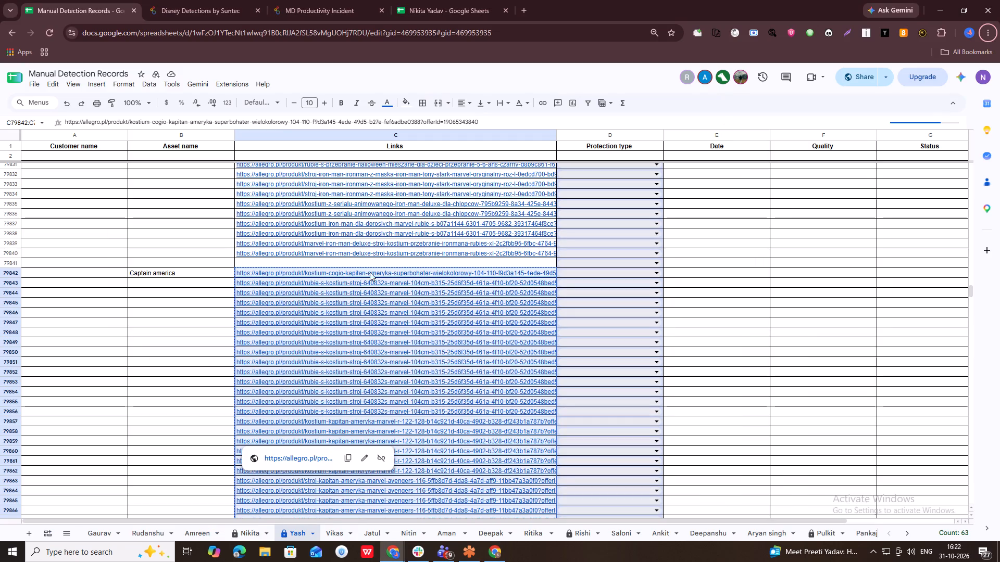
click(371, 271)
key(ctrl+c)
key(ctrl+c)
key(alt+Tab)
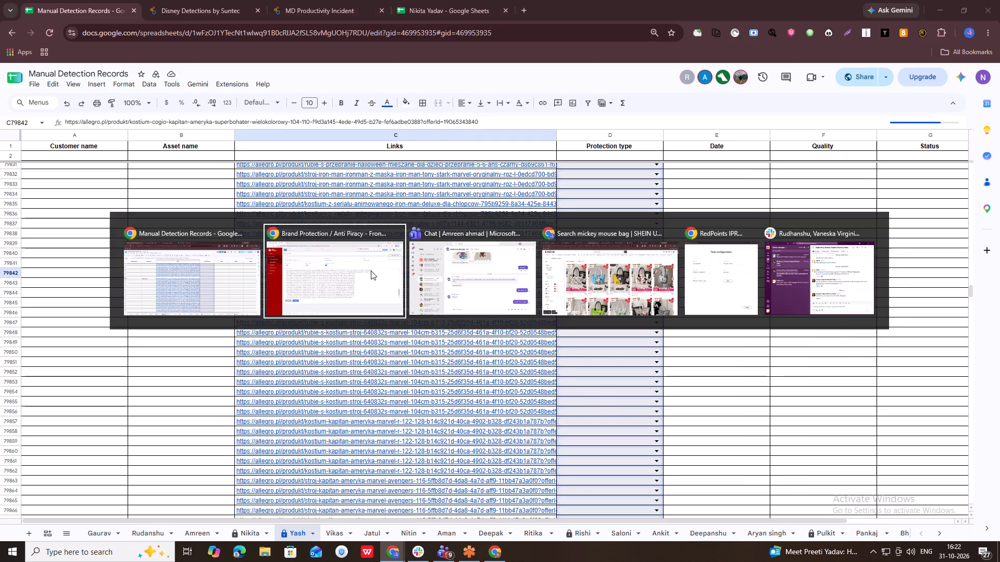
key(ctrl+f)
key(ctrl+v)
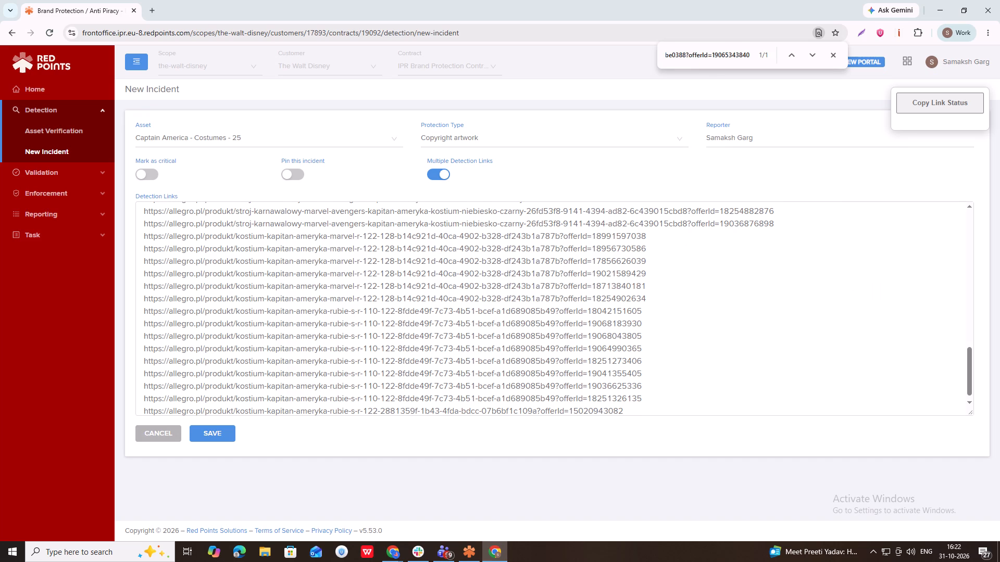
scroll(481, 340, up, 20)
Copy the last Captain America link, C79904 in the Yash sheet, and search for it in the Red Points Detection Links.
key(alt+Tab)
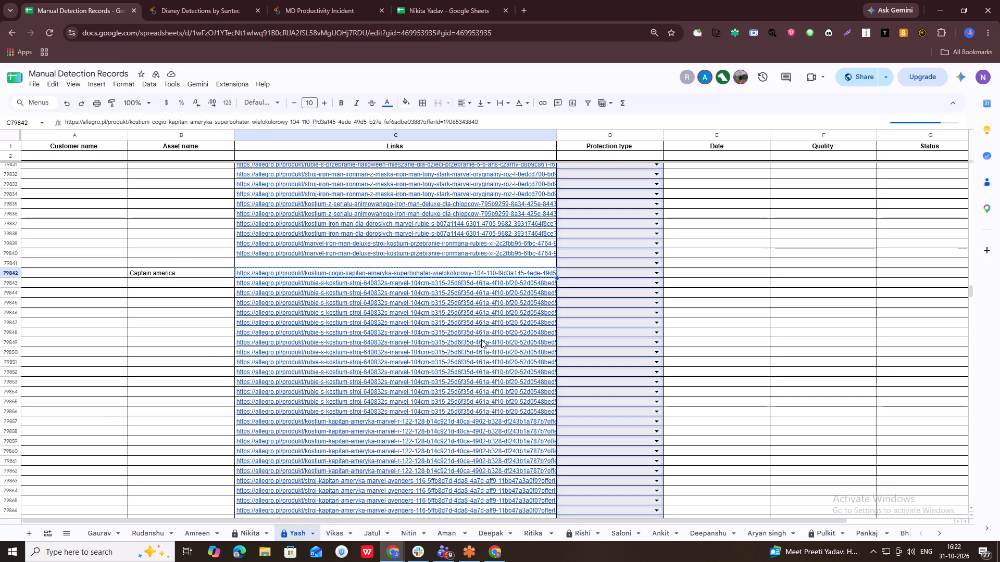
key(ctrl+Down)
key(ctrl+c)
key(alt+Tab)
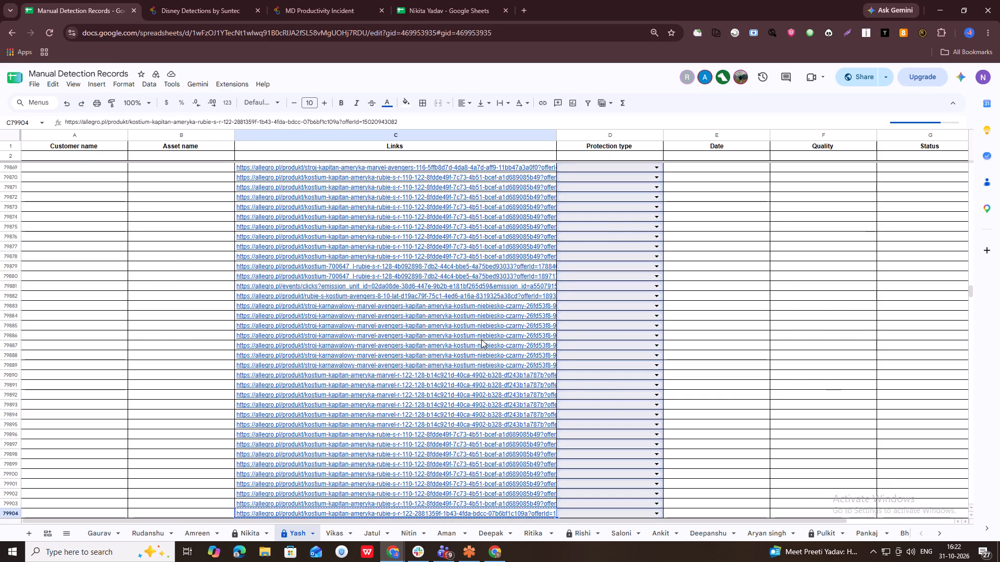
key(ctrl+f)
key(ctrl+v)
key(Down)
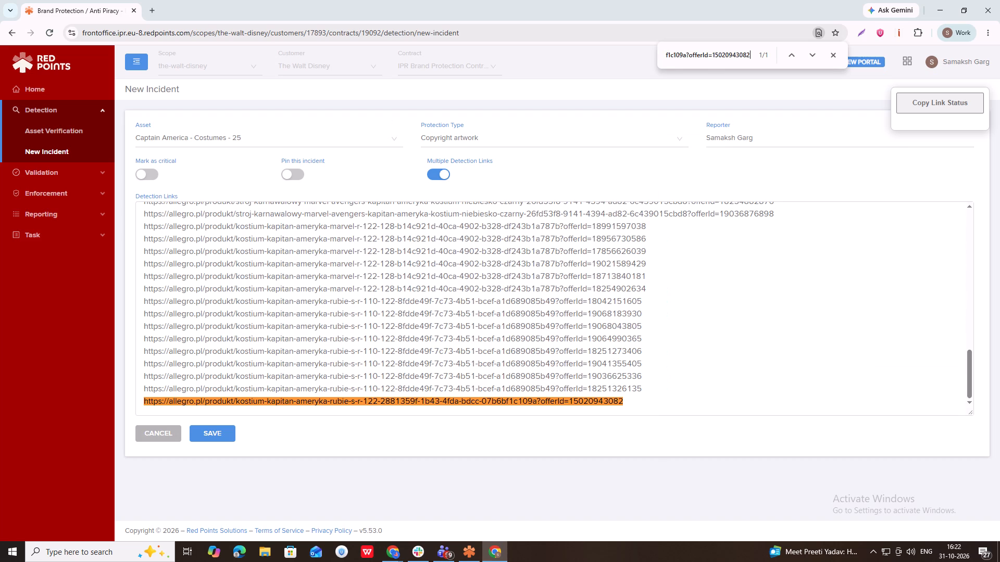
Copy the Captain America links C79842 to C79904 from the Yash sheet into the Nikita sheet's Links column, starting at C103776.
key(alt+Tab)
scroll(382, 350, up, 6)
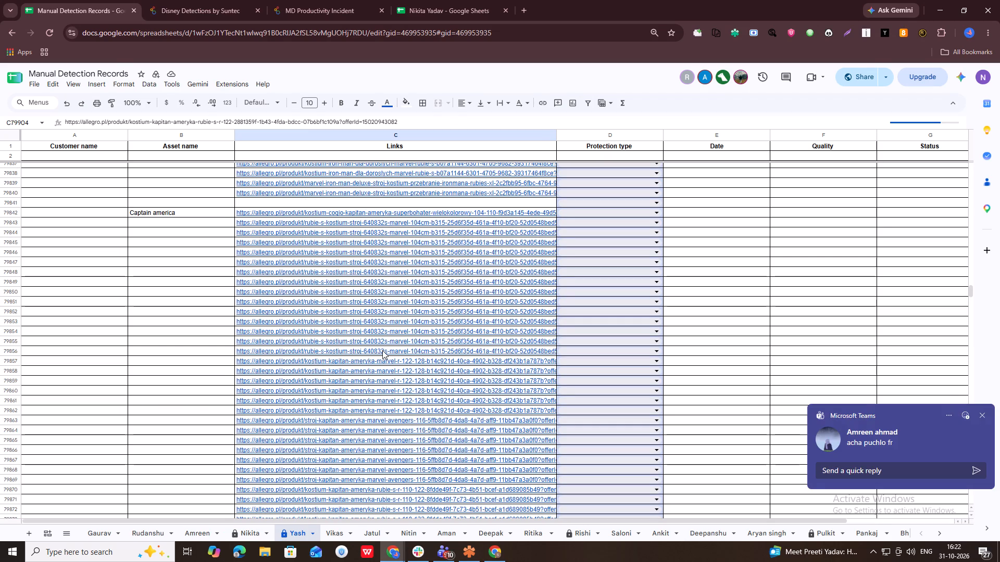
click(373, 212)
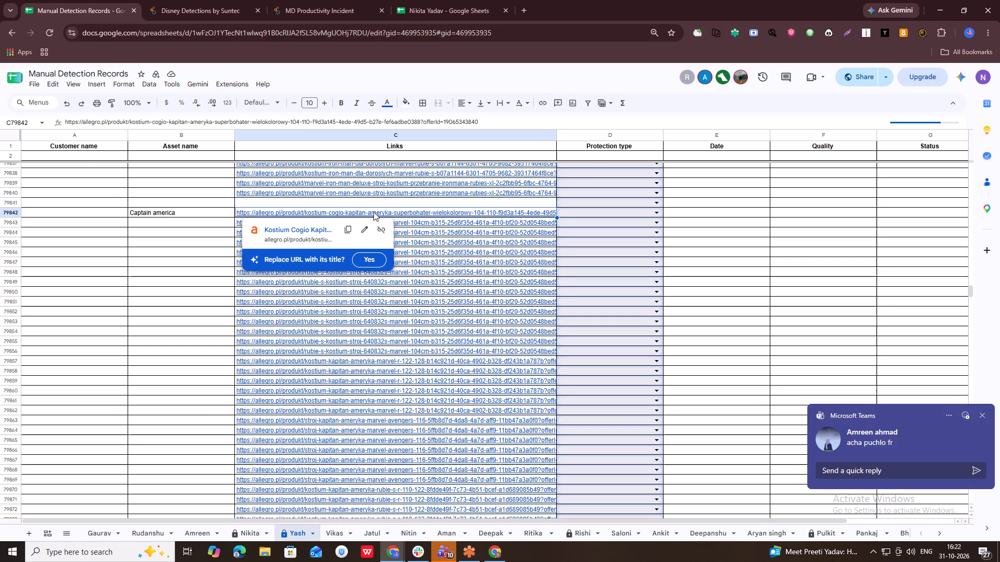
key(ctrl+shift+Down)
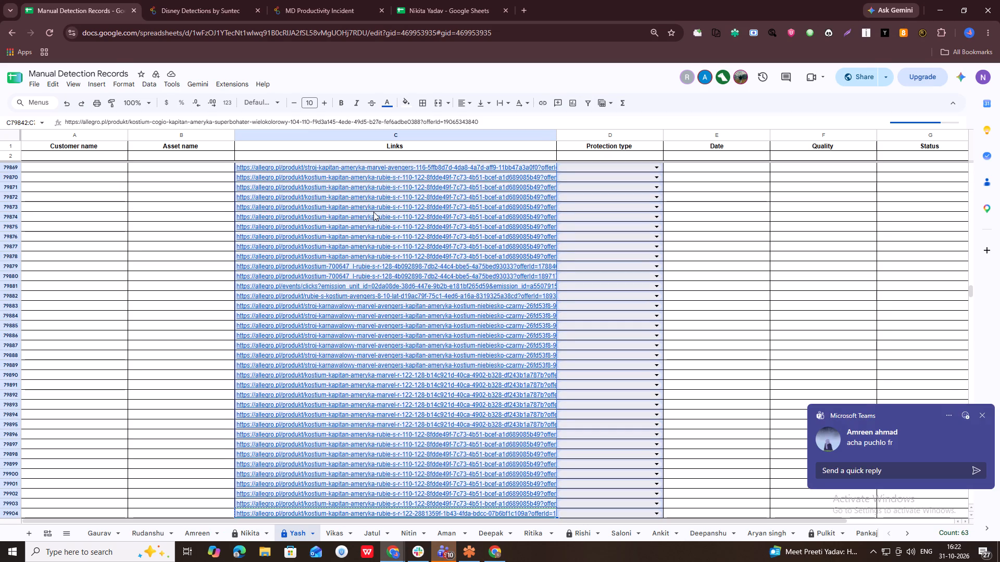
scroll(373, 212, down, 2)
key(ctrl+c)
key(ctrl+c)
key(ctrl+c)
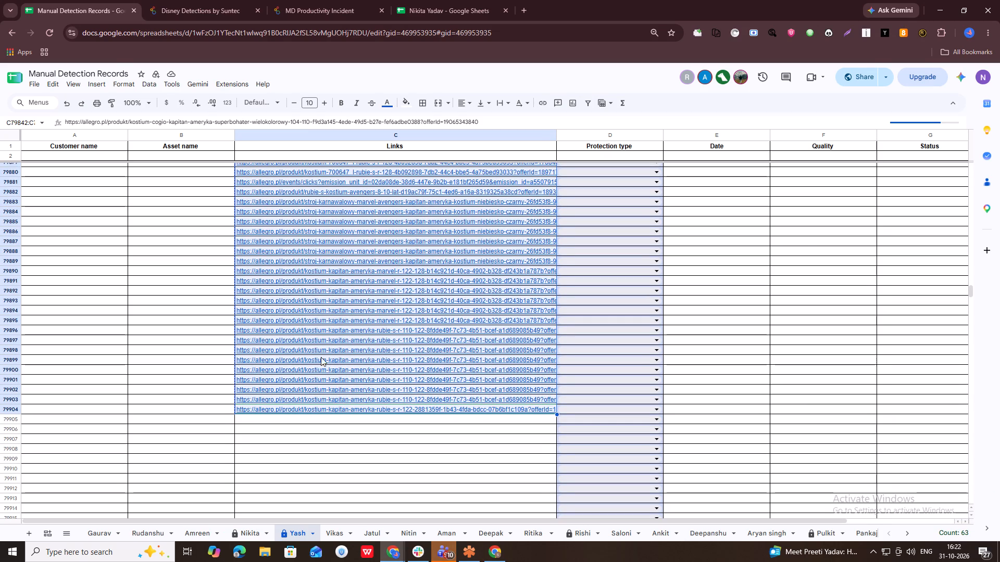
click(246, 536)
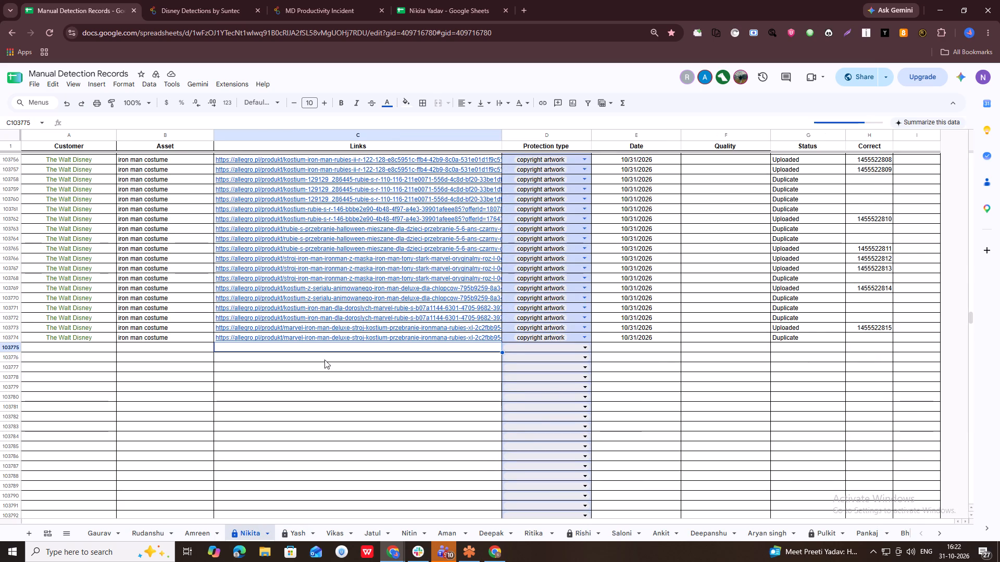
click(297, 360)
key(ctrl+v)
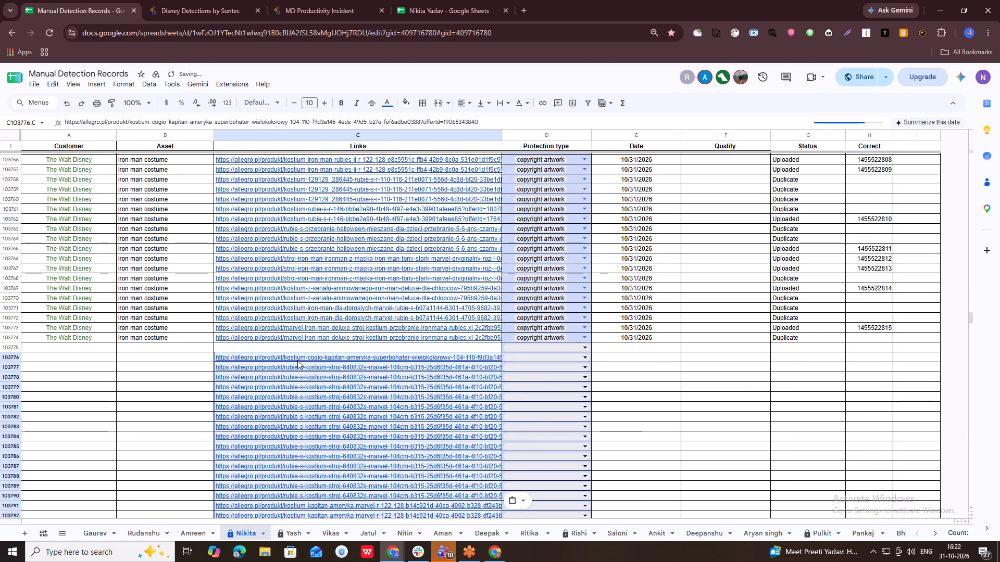
Enter "captain america costume" as the asset in B103776, beside the first pasted link in the Nikita sheet.
key(Left)
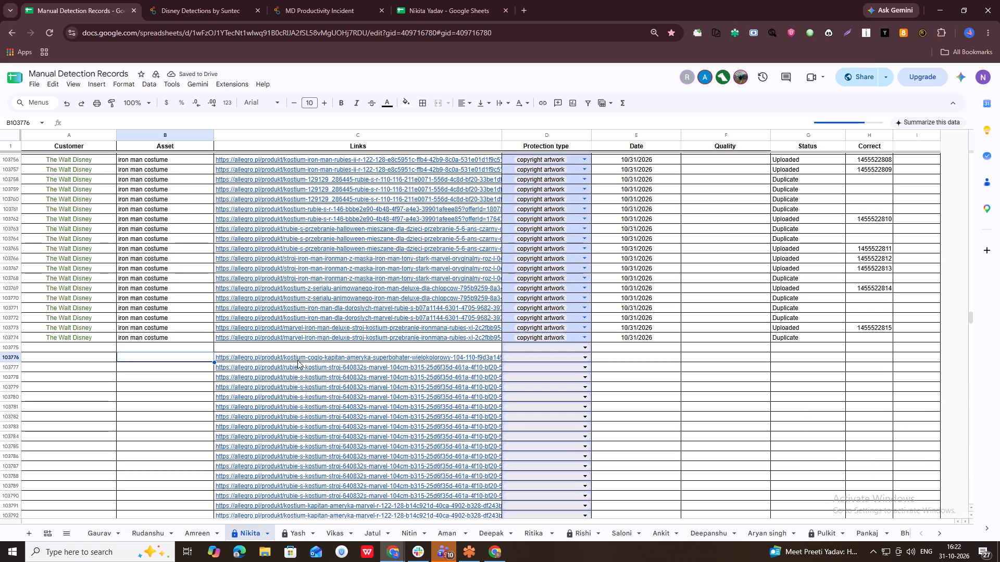
text(captain am)
text(erica)
key(space)
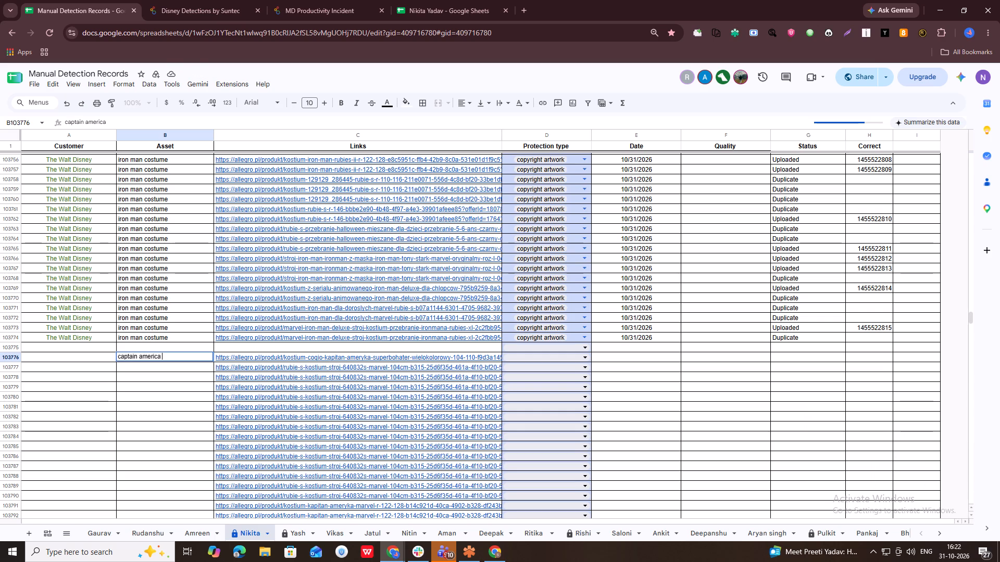
text(costume)
key(Left)
key(ctrl+Up)
Switch to Red Points, save the Captain America - Costumes - 25 incident with its detection links, and close the page search.
key(alt+Tab)
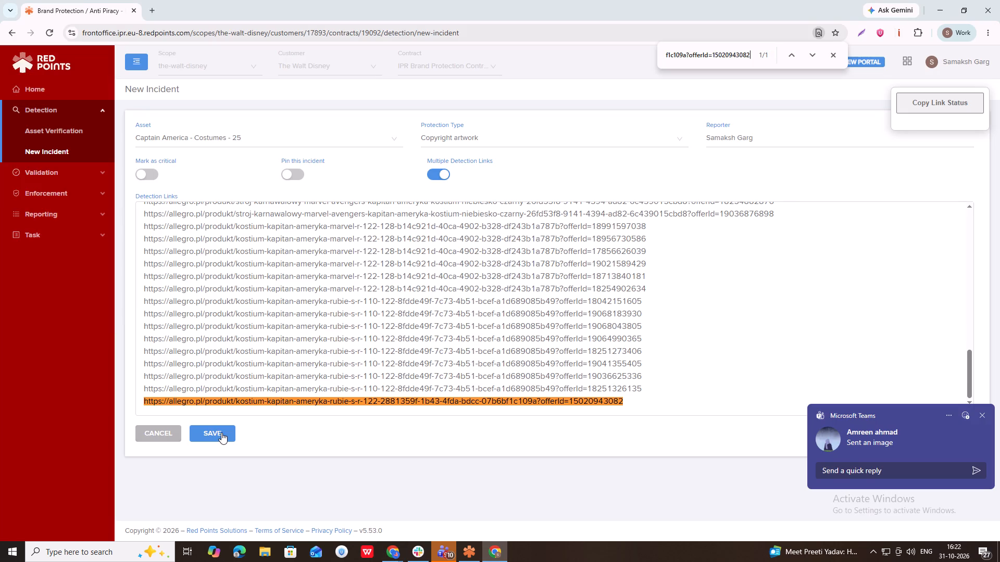
click(221, 432)
click(832, 57)
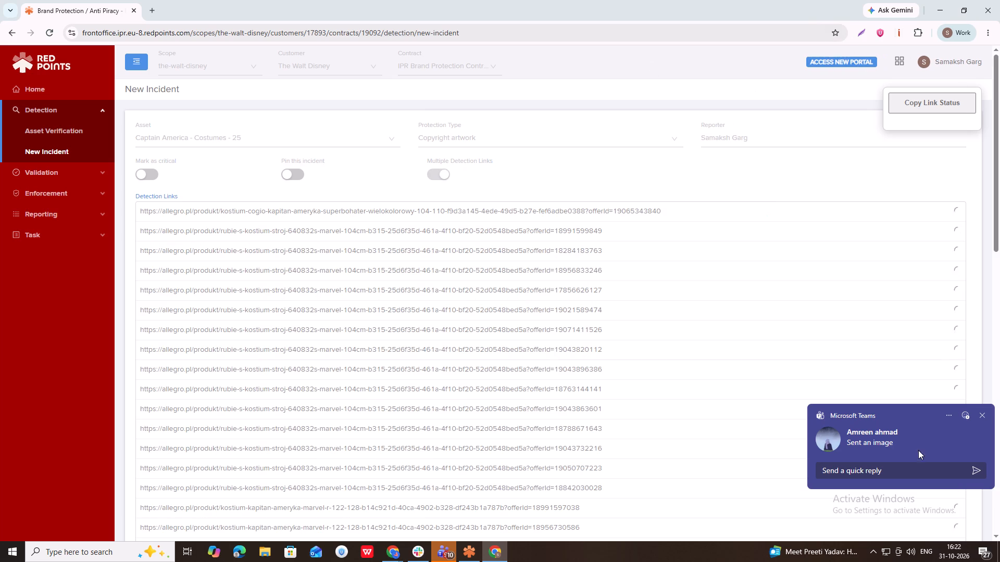
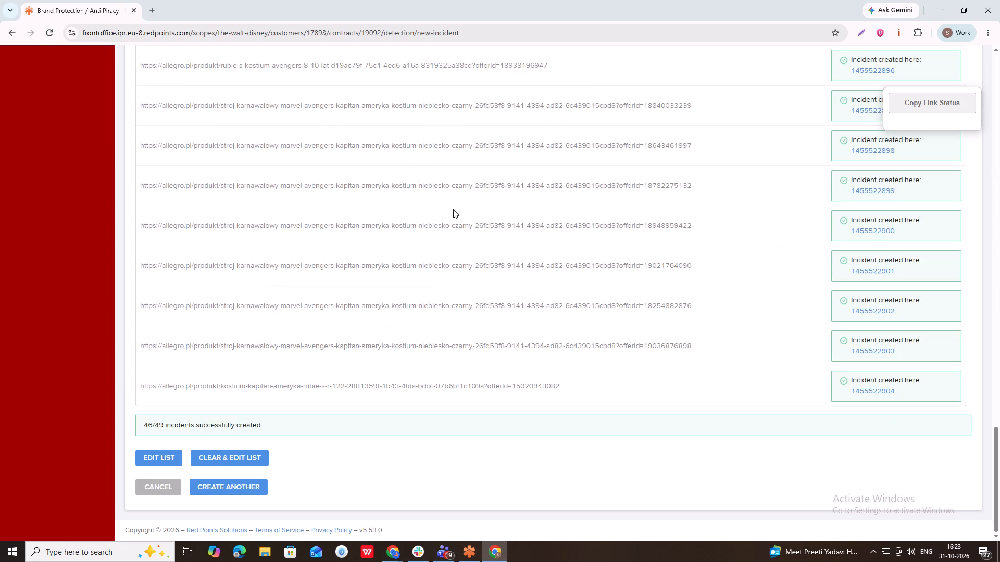
Copy the link statuses of the Captain America upload from Red Points and paste them into the Nikita sheet at F103775.
click(941, 107)
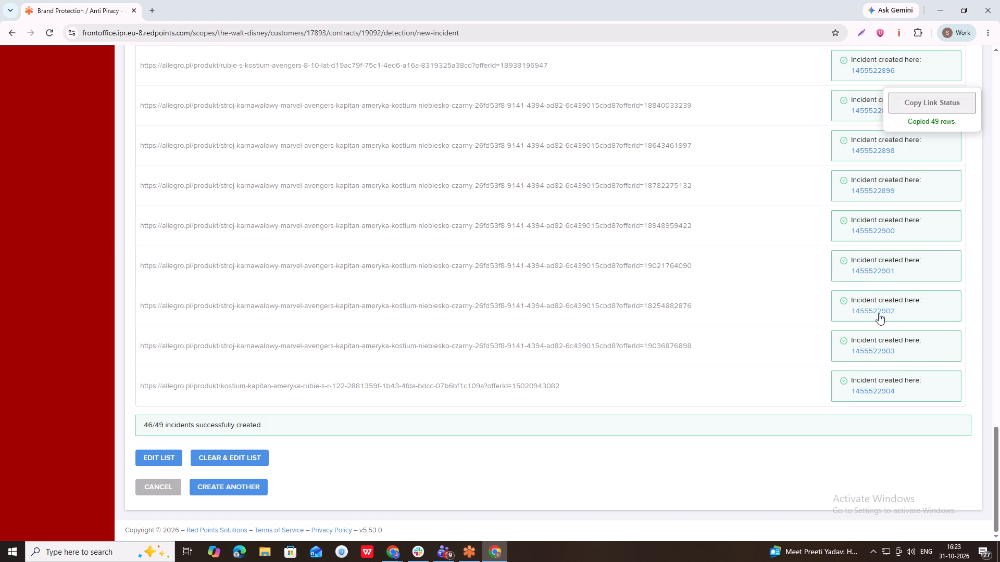
key(alt+Tab)
key(alt+Tab)
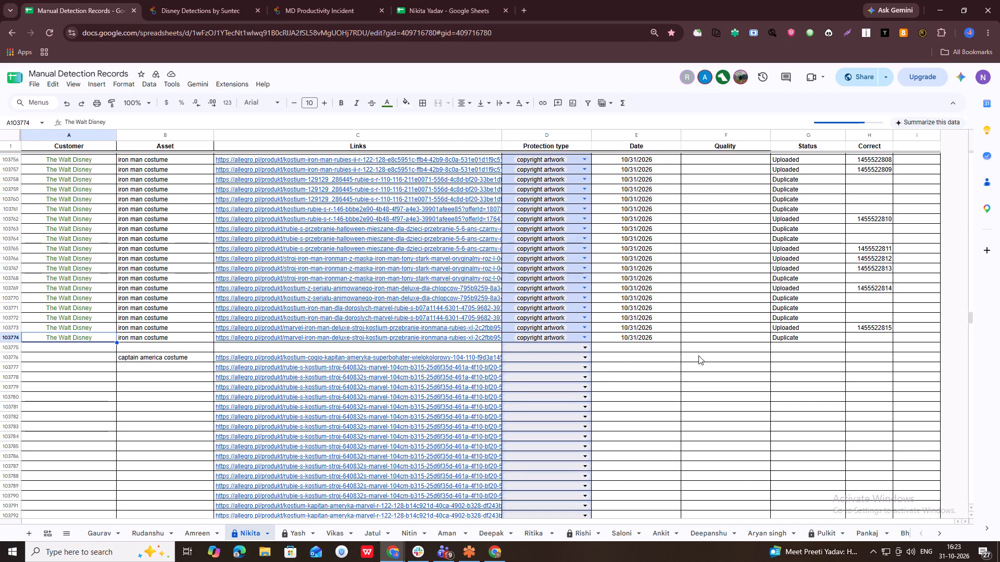
click(706, 346)
key(ctrl+v)
key(Left)
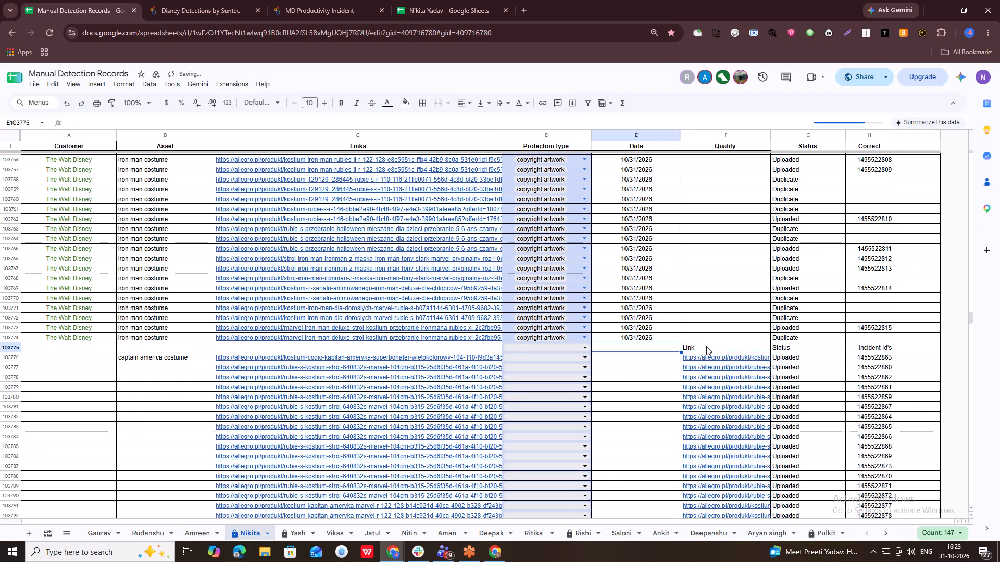
Clear the pasted header cells F103775:H103775 and the redundant pasted links from F103776 down in the Quality column.
key(Right)
key(shift+Right)
key(shift+Right)
key(Delete)
key(Down)
key(ctrl+shift+Down)
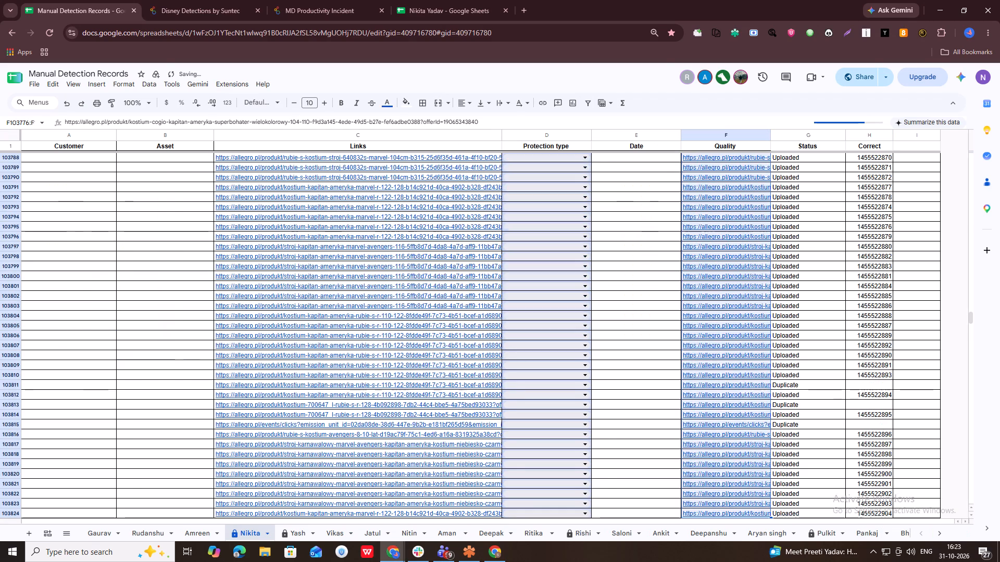
key(Delete)
Copy the copyright artwork protection type and 10/31/2026 date from row 103774 to D103776:E103776 and fill them down the Captain America rows.
key(Up)
key(Up)
key(Left)
key(Left)
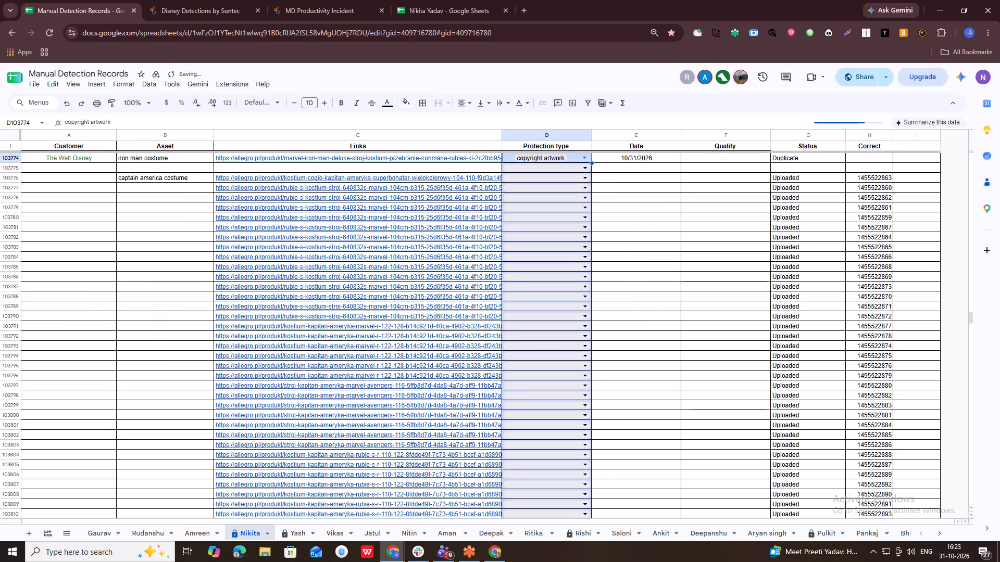
key(shift+Right)
key(ctrl+c)
key(Down)
key(Down)
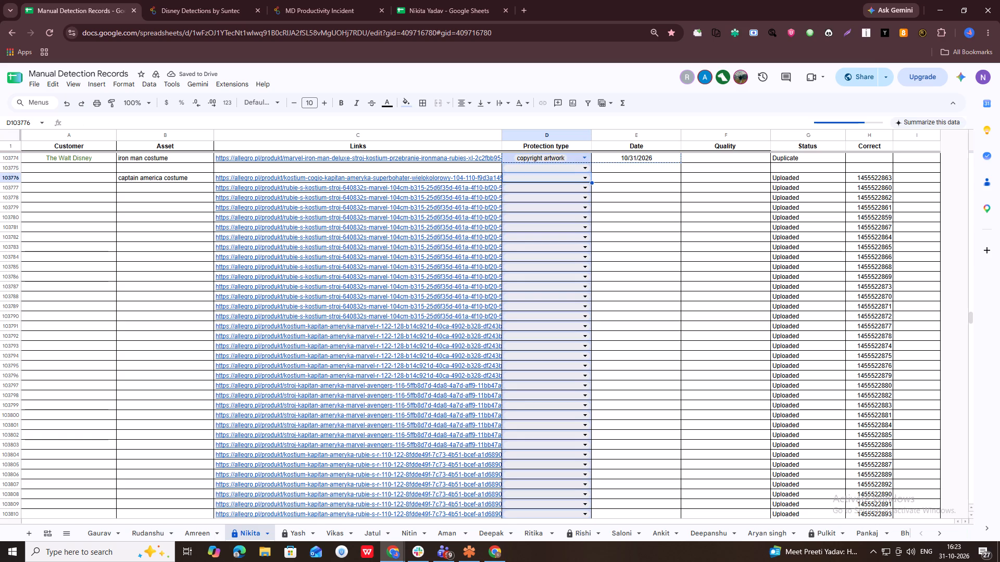
key(ctrl+v)
key(ctrl+space)
key(ctrl+d)
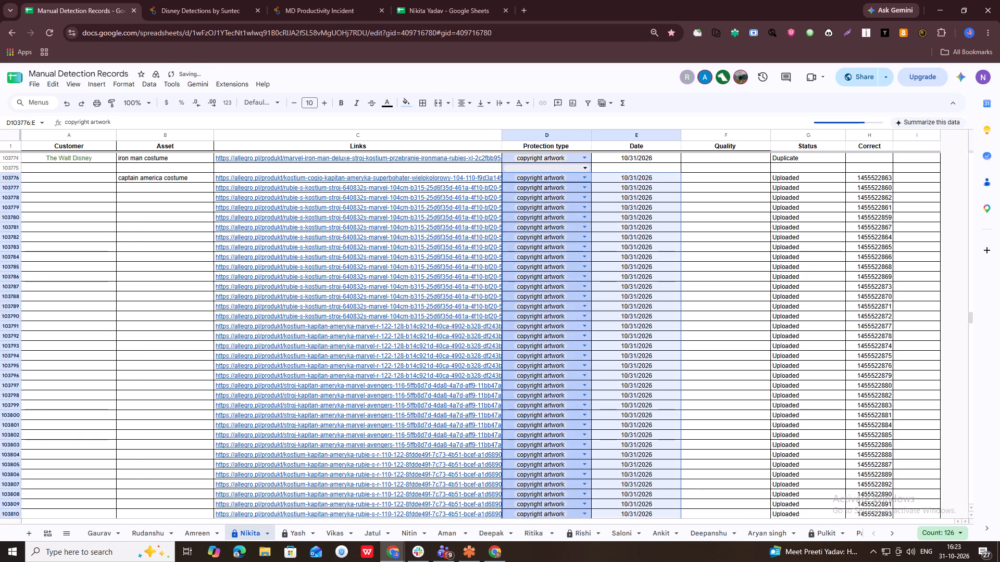
Copy The Walt Disney from A103774 to A103776, and fill it and the captain america costume asset down the Captain America rows.
key(ctrl+Left)
key(ctrl+Left)
key(ctrl+Left)
key(ctrl+Left)
key(ctrl+Up)
key(ctrl+c)
key(Right)
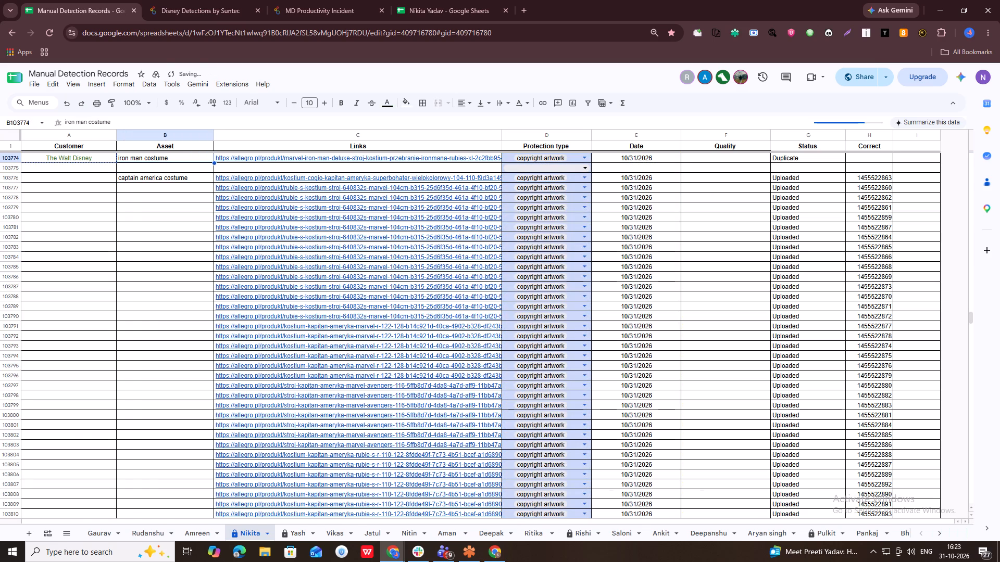
key(ctrl+Down)
key(Left)
key(ctrl+v)
key(shift+Right)
key(ctrl+space)
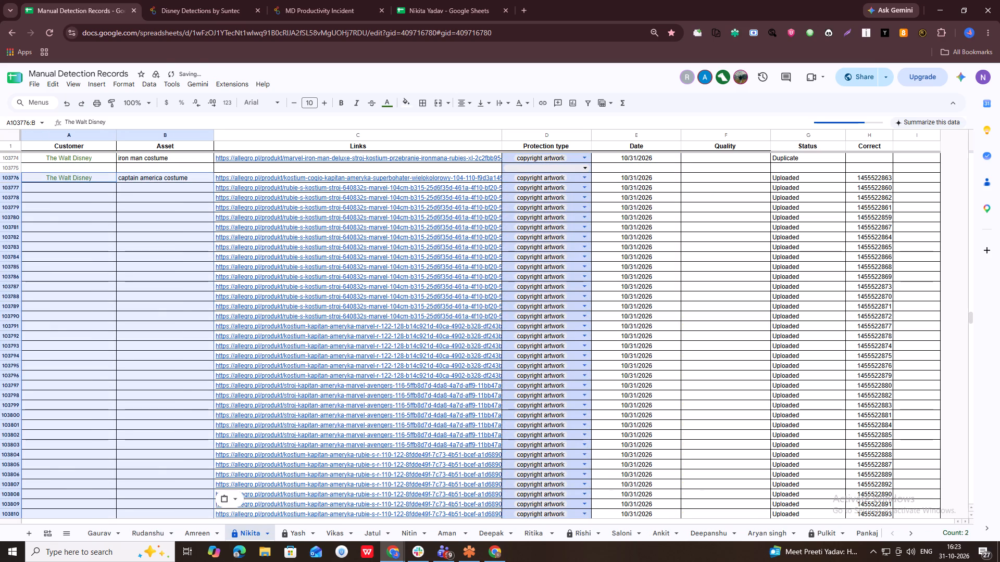
key(ctrl+d)
Remove duplicate links from the Captain America range C103776:C103838, analysing only column C.
key(Right)
key(Right)
key(Right)
key(Right)
key(ctrl+Down)
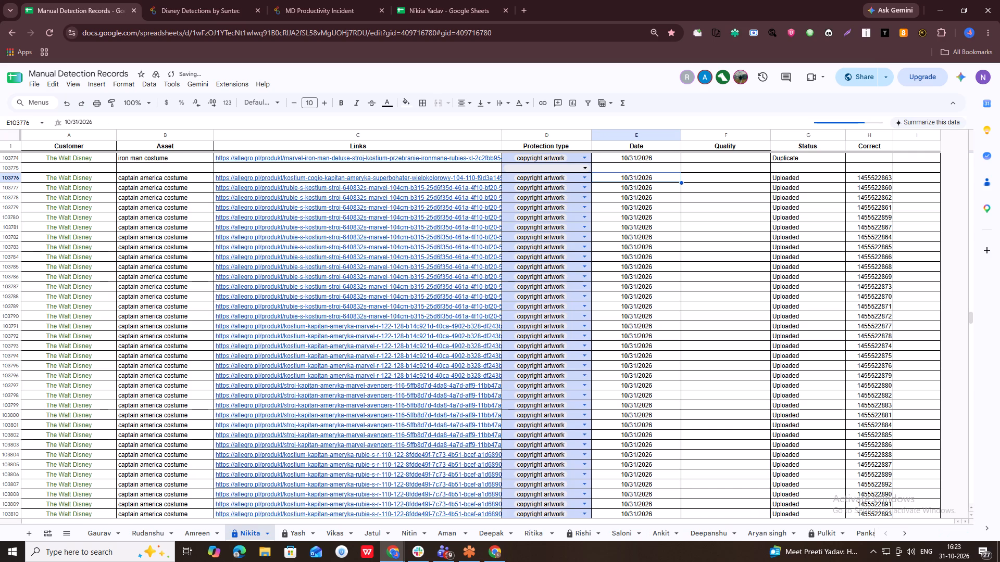
scroll(490, 435, down, 2)
click(451, 411)
scroll(507, 408, up, 6)
scroll(457, 375, up, 4)
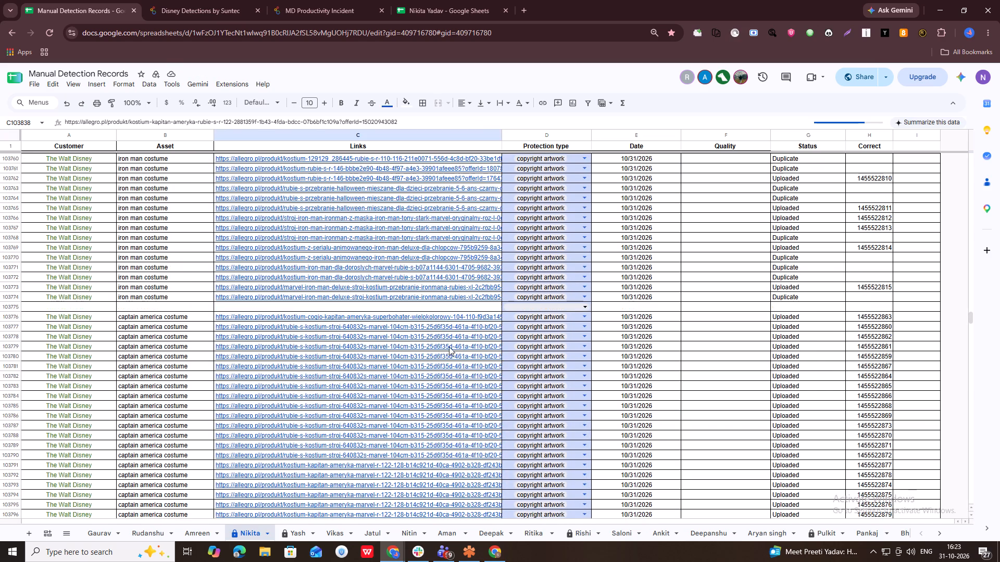
shift+click(448, 317)
click(142, 84)
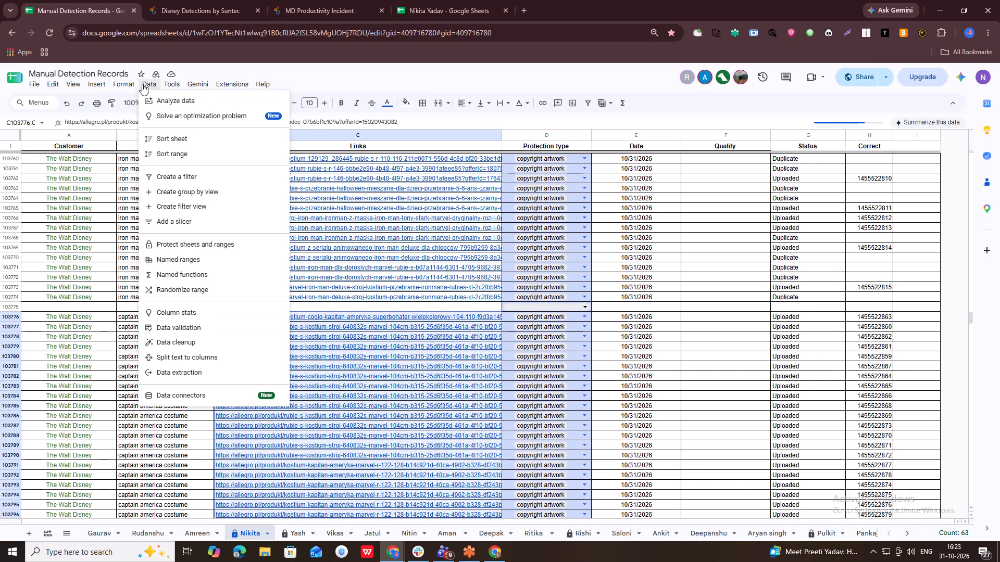
click(172, 342)
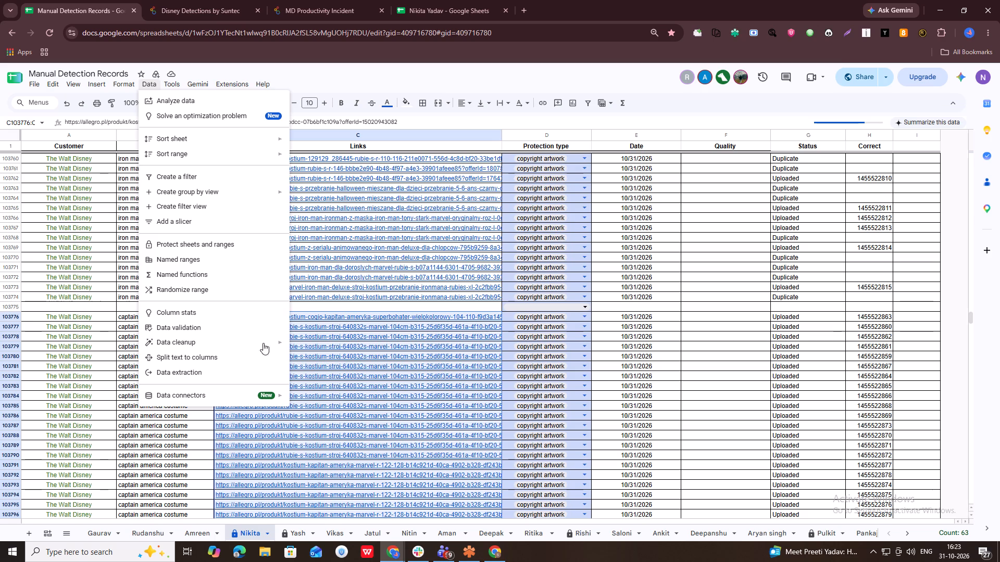
click(194, 341)
click(335, 359)
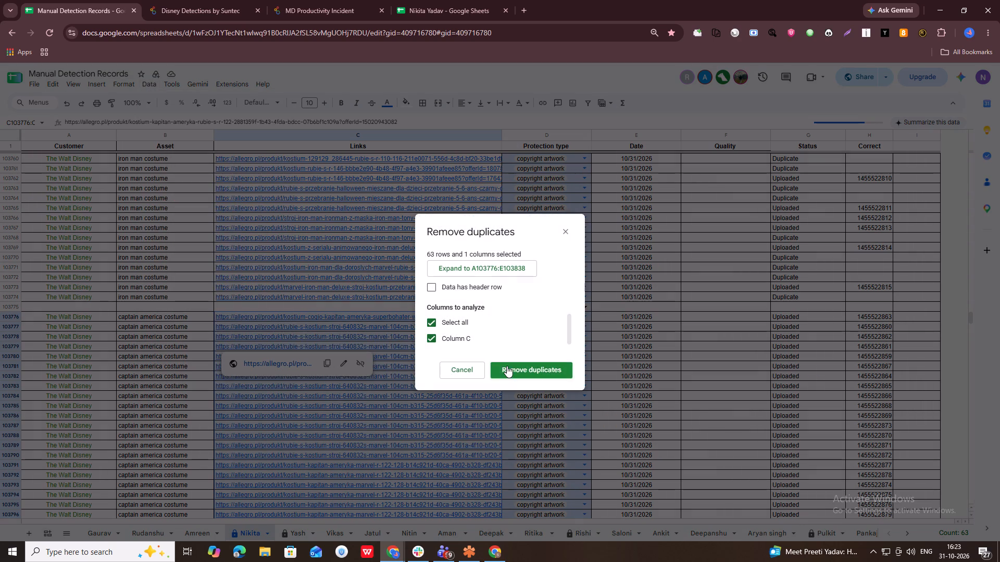
click(507, 366)
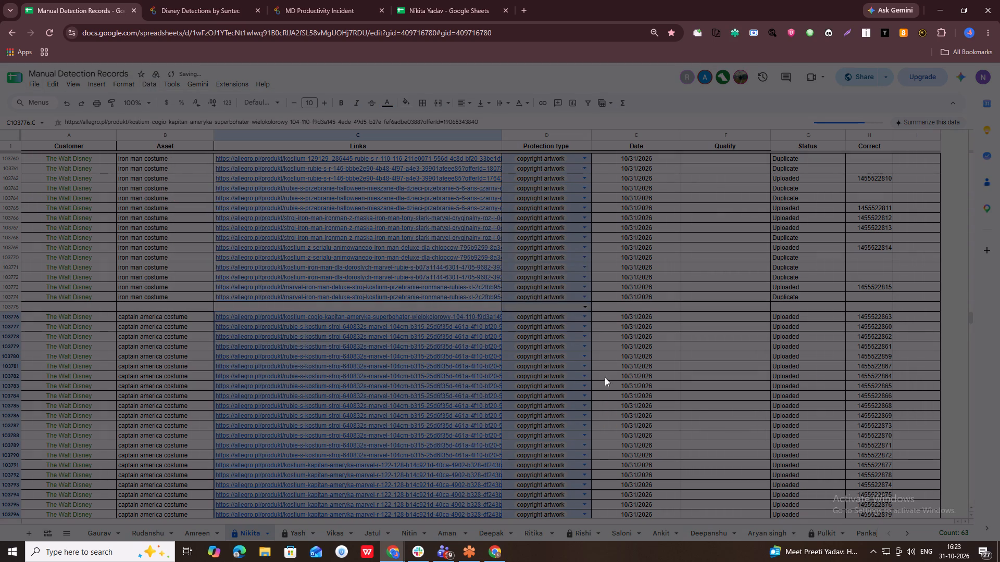
click(615, 334)
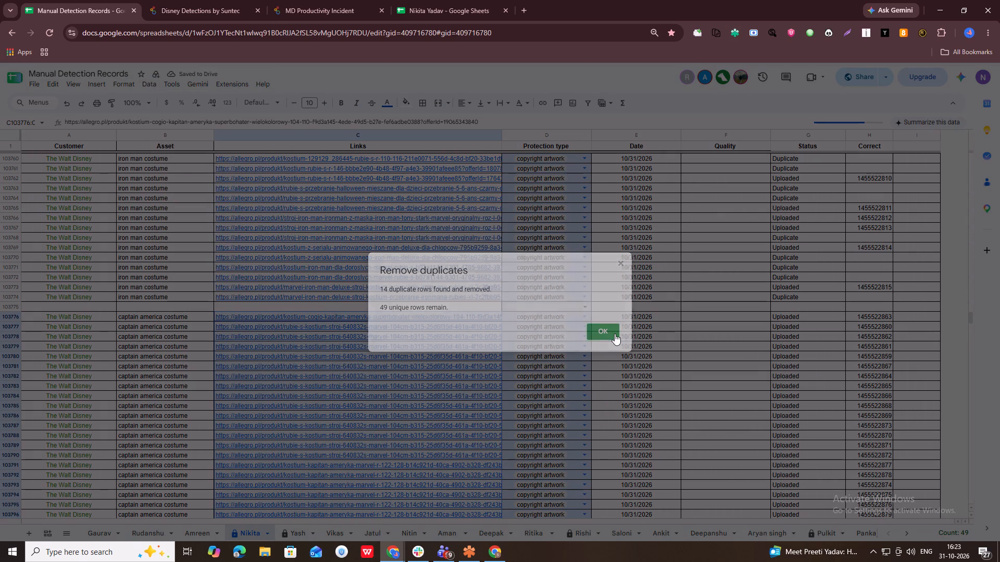
Clear the leftover customer, asset, protection type and date entries in A103825:E103839, below the last Captain America link.
scroll(758, 390, down, 7)
scroll(392, 454, down, 4)
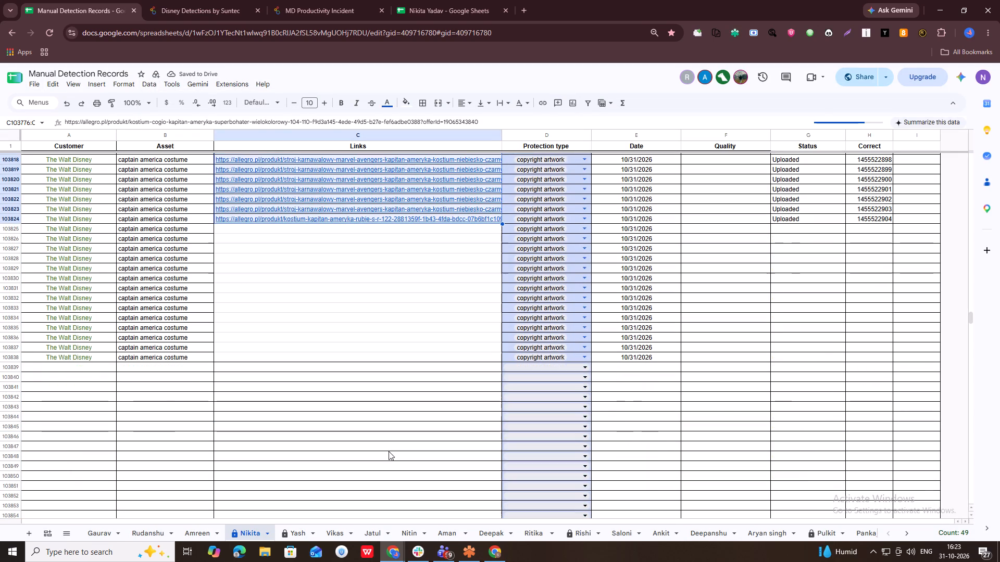
drag(87, 232, 643, 347)
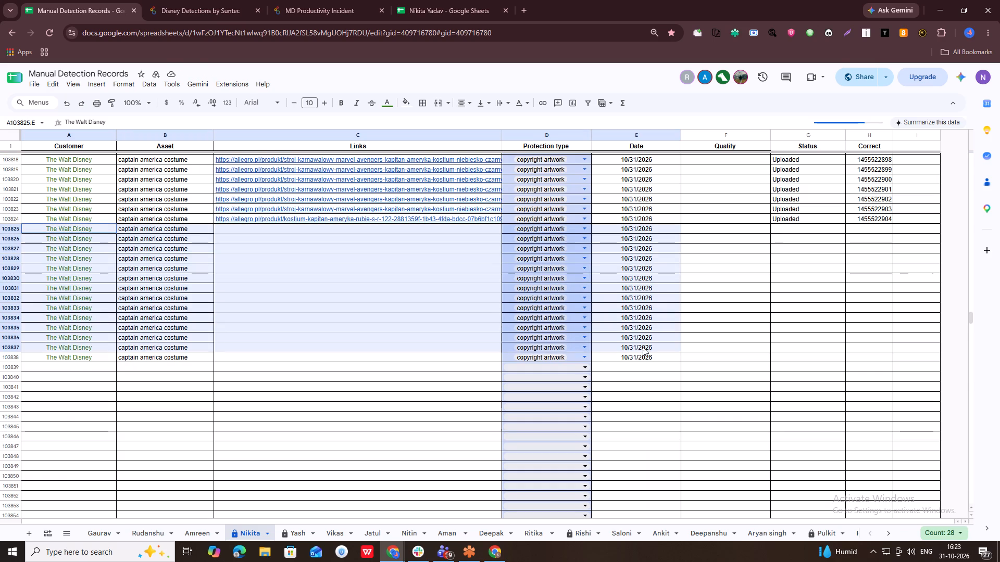
drag(643, 347, 648, 366)
key(Delete)
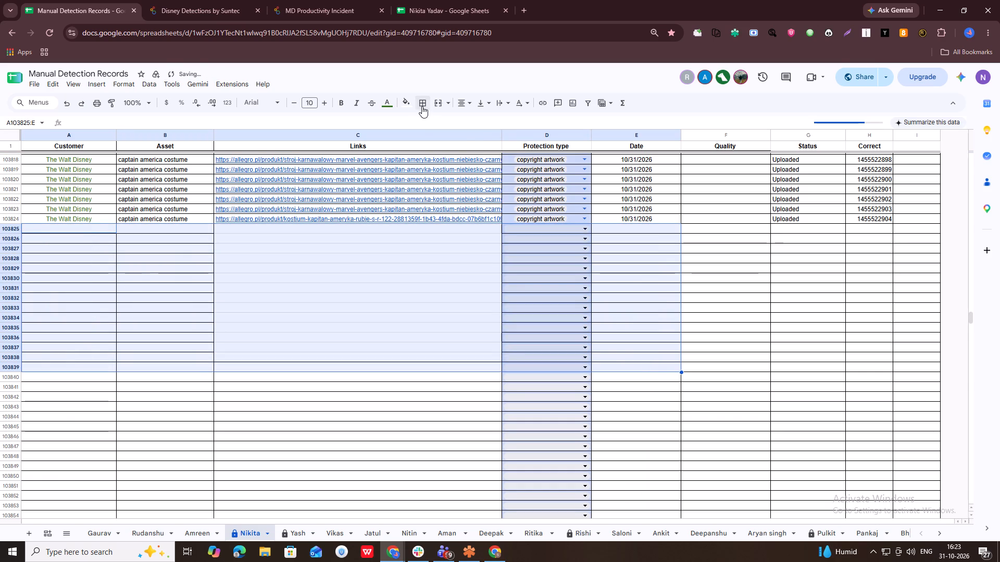
Apply all borders to the cleared range A103825:E103839.
click(420, 104)
click(424, 125)
Count the Disney incident IDs in the Correct column by selecting from H103824 up to H103703 and on to H103561.
scroll(863, 328, up, 2)
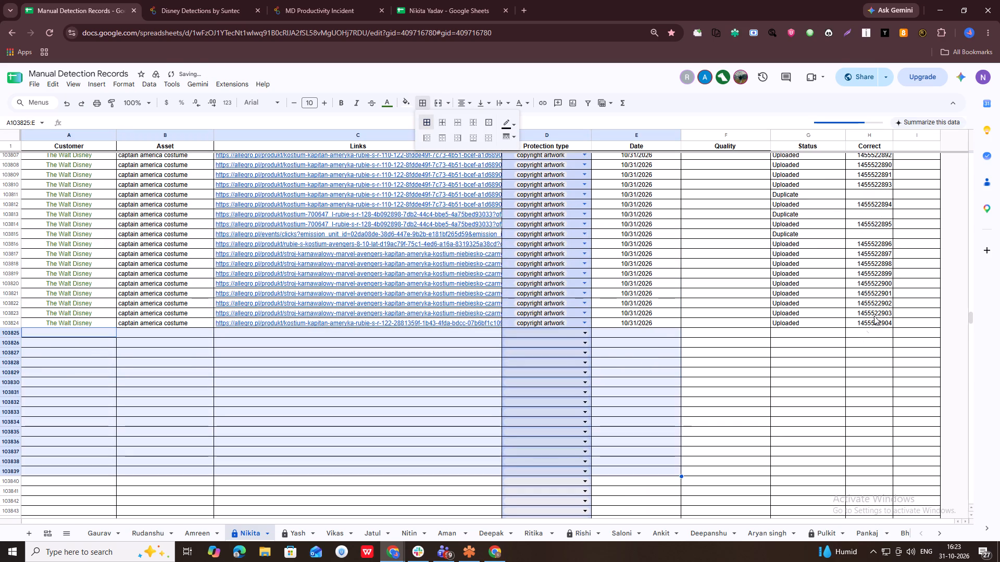
click(873, 324)
scroll(889, 438, up, 16)
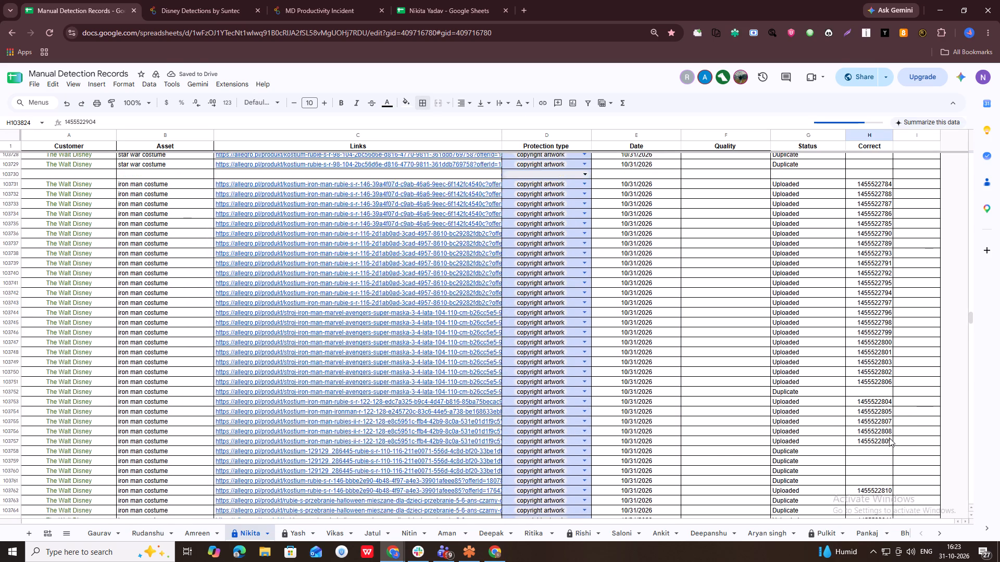
scroll(889, 438, up, 4)
scroll(863, 317, up, 2)
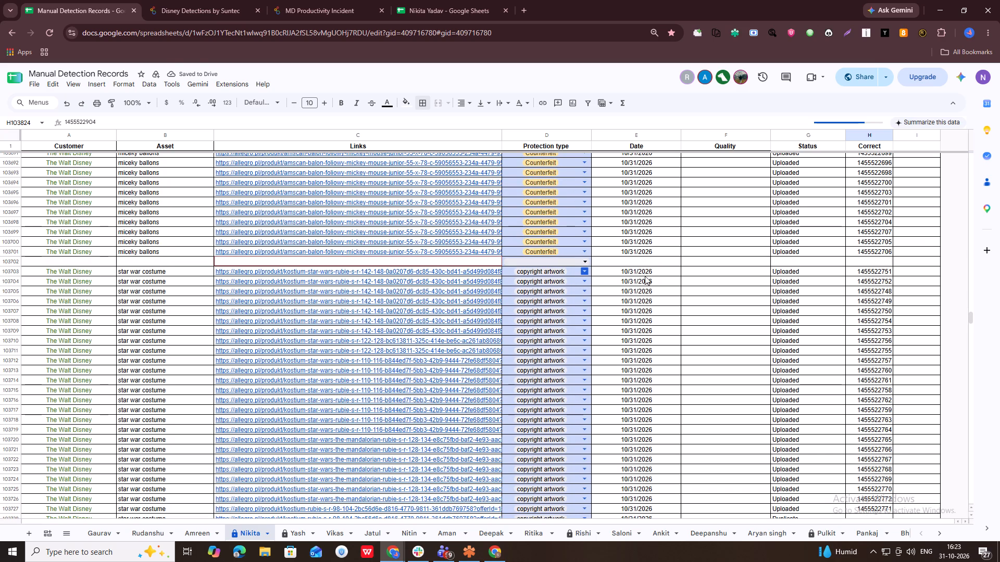
shift+click(864, 269)
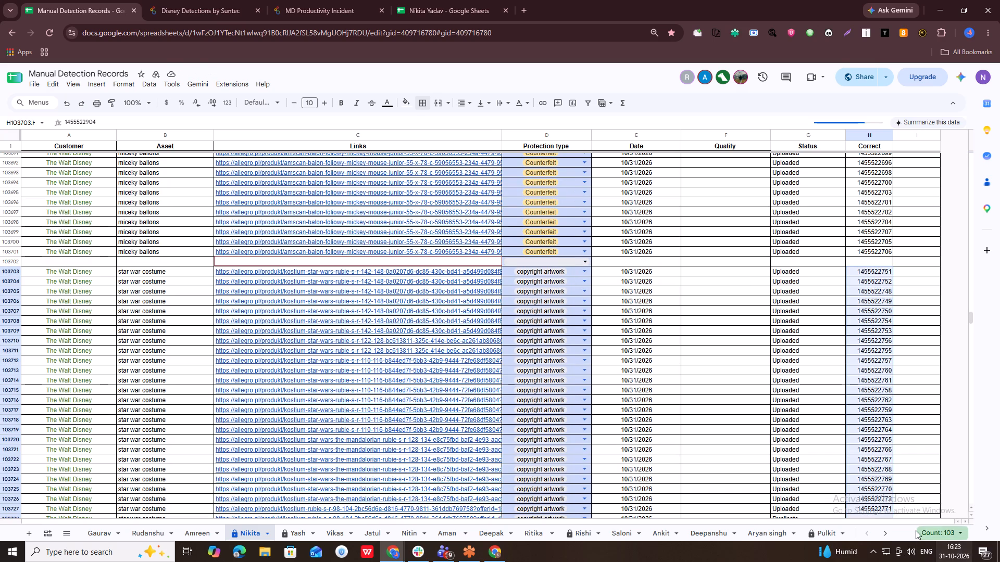
scroll(890, 441, up, 12)
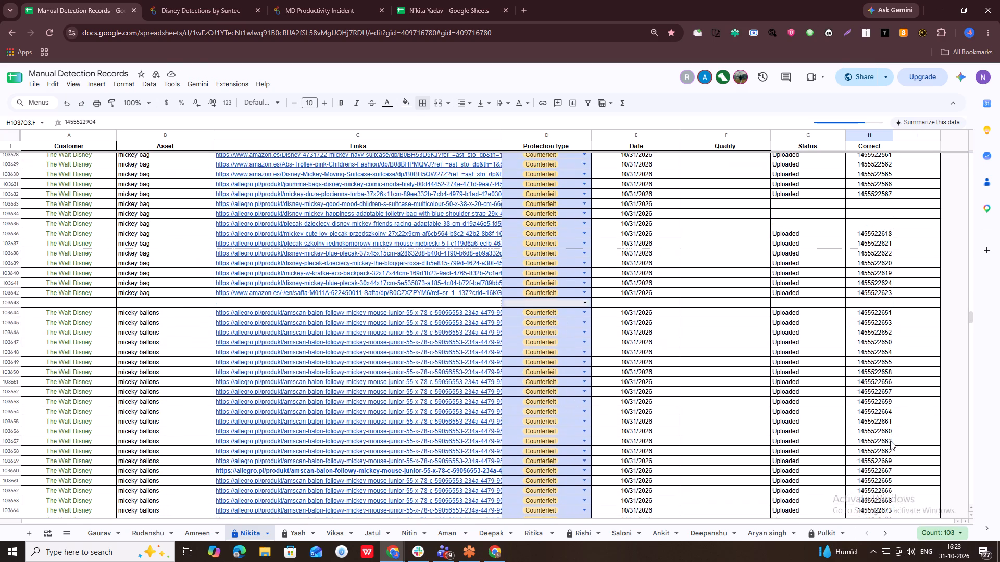
scroll(890, 441, up, 13)
scroll(854, 416, up, 5)
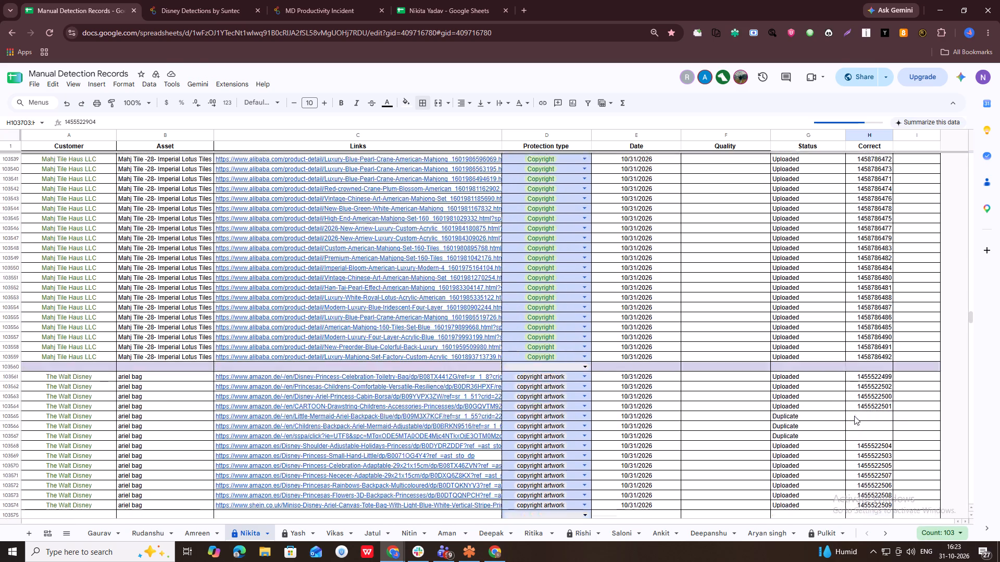
shift+click(852, 430)
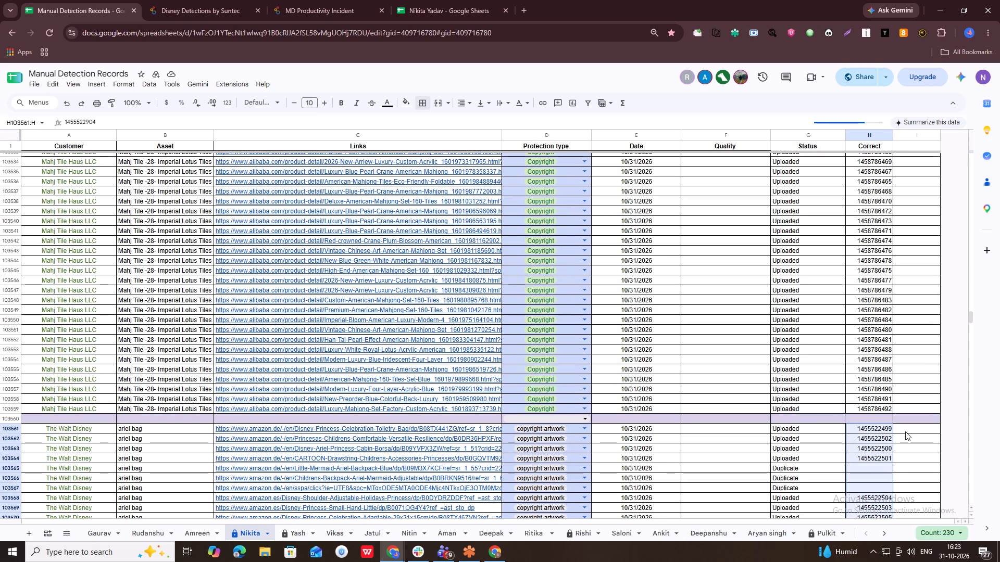
scroll(849, 435, down, 7)
Calculate 230+35 in a new browser tab, and close that tab.
click(521, 5)
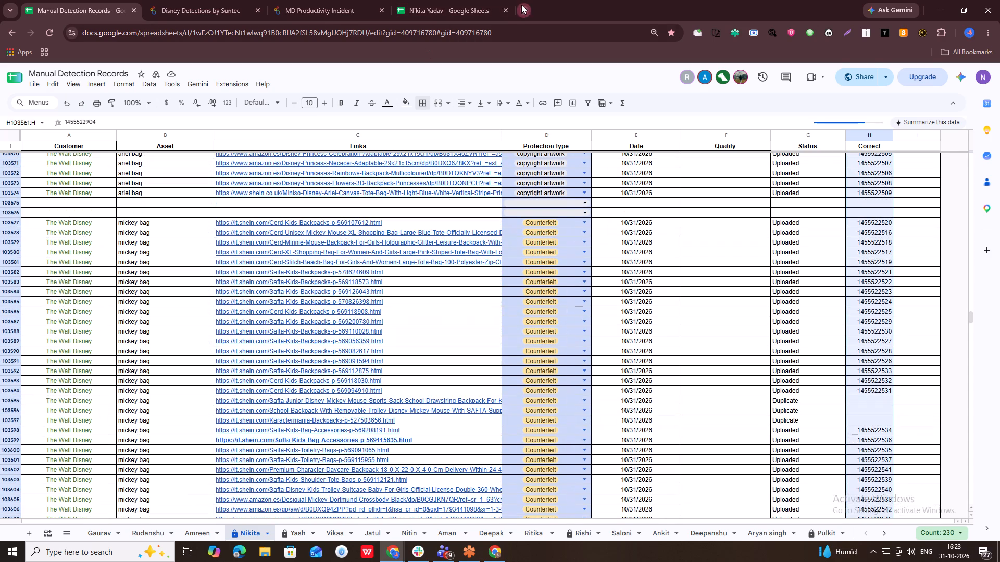
text(230+35)
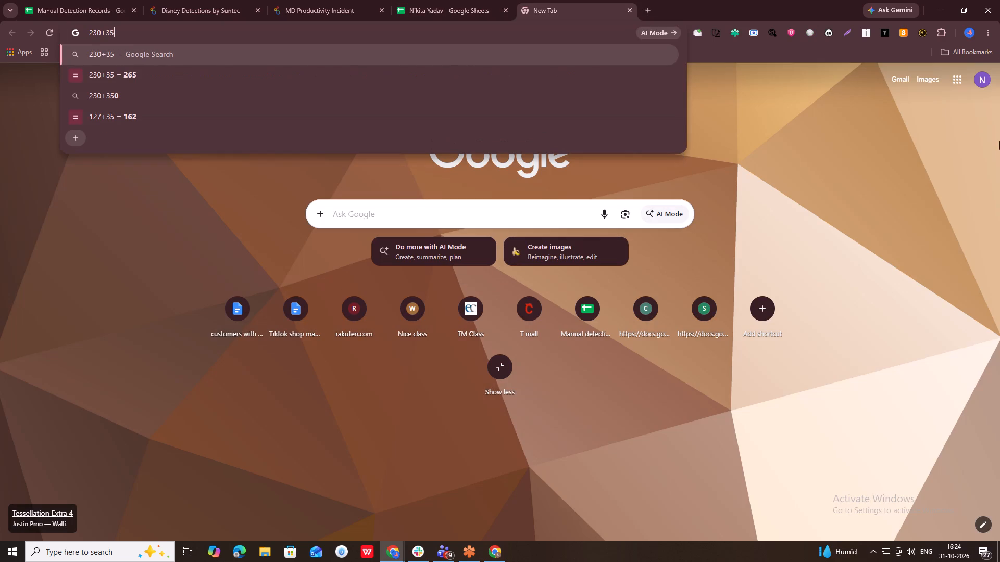
middle_click(559, 0)
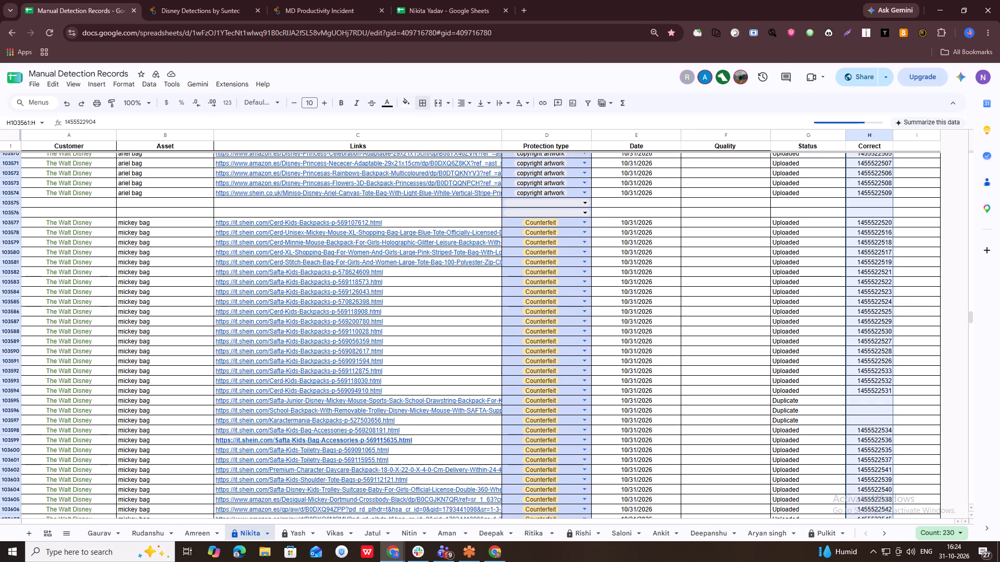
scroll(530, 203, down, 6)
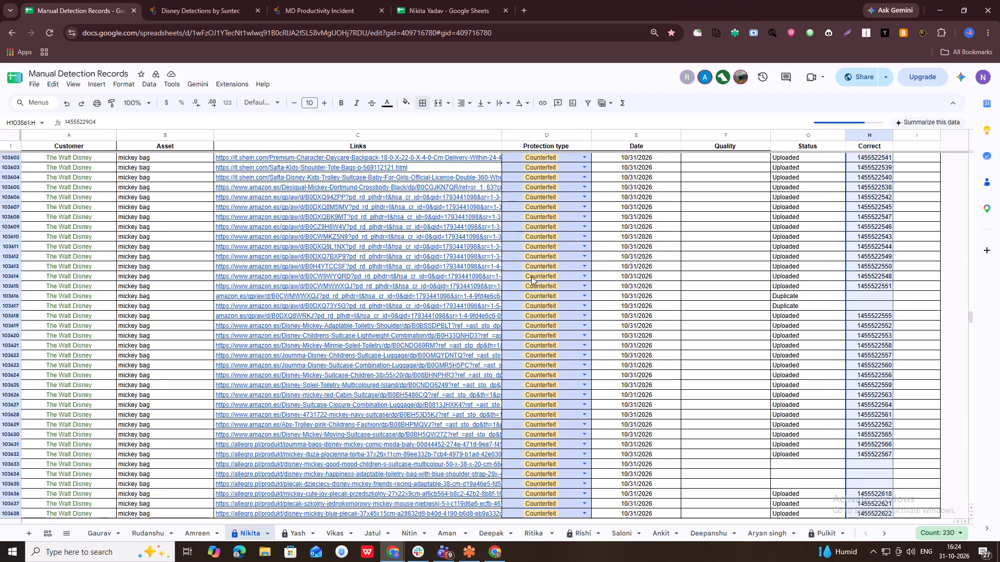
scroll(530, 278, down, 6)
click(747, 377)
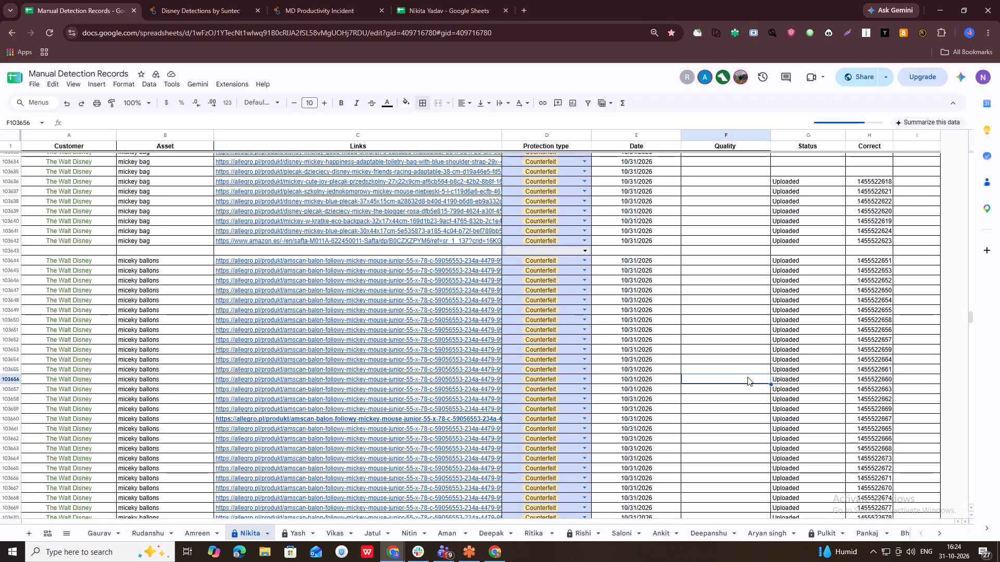
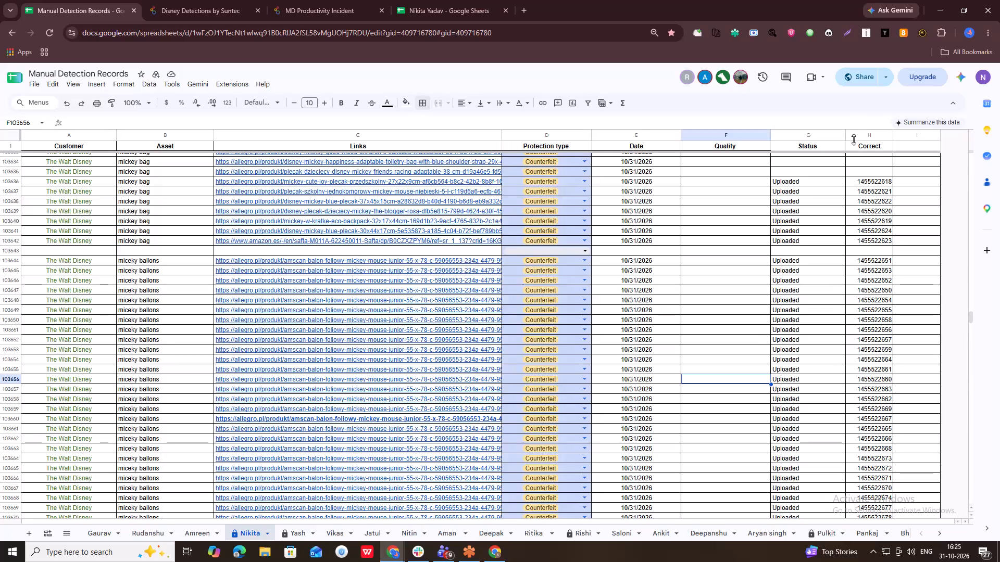
Copy The Walt Disney and miceky ballons from row 103693 into A103826:B103826, beside the first new balloon link.
scroll(365, 484, down, 5)
scroll(250, 438, down, 5)
click(78, 228)
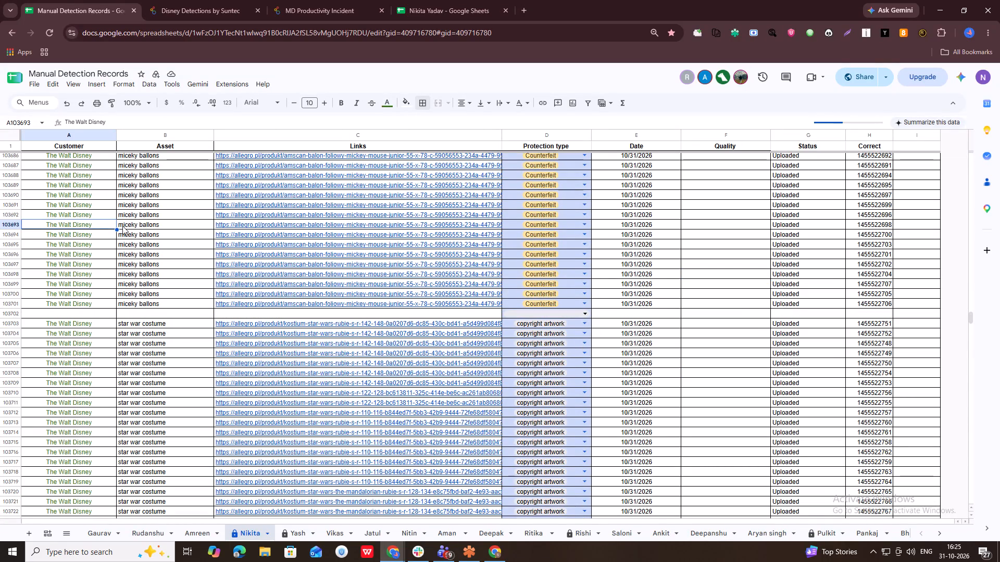
shift+click(131, 223)
key(ctrl+c)
scroll(207, 328, down, 18)
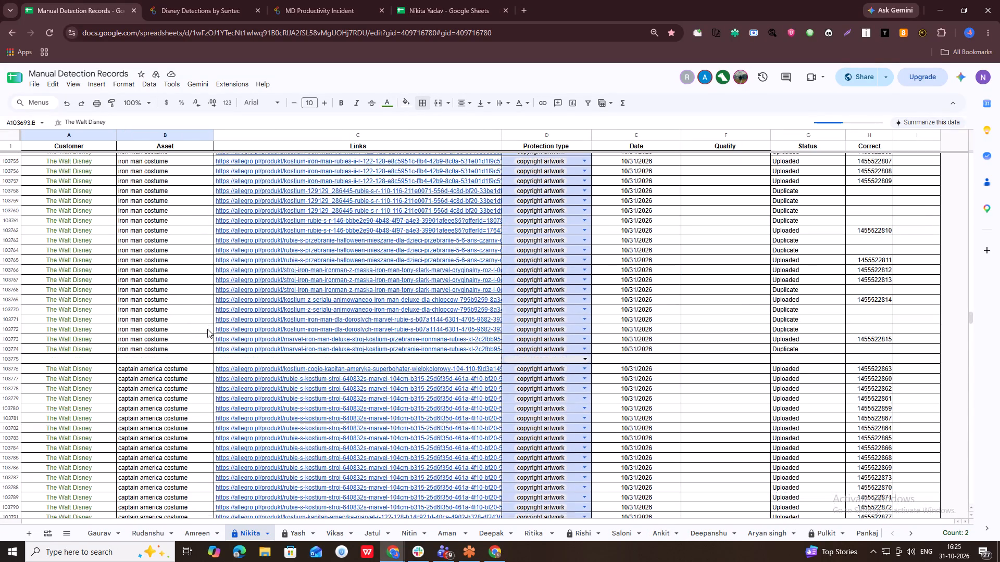
scroll(143, 344, down, 6)
click(77, 287)
key(ctrl+v)
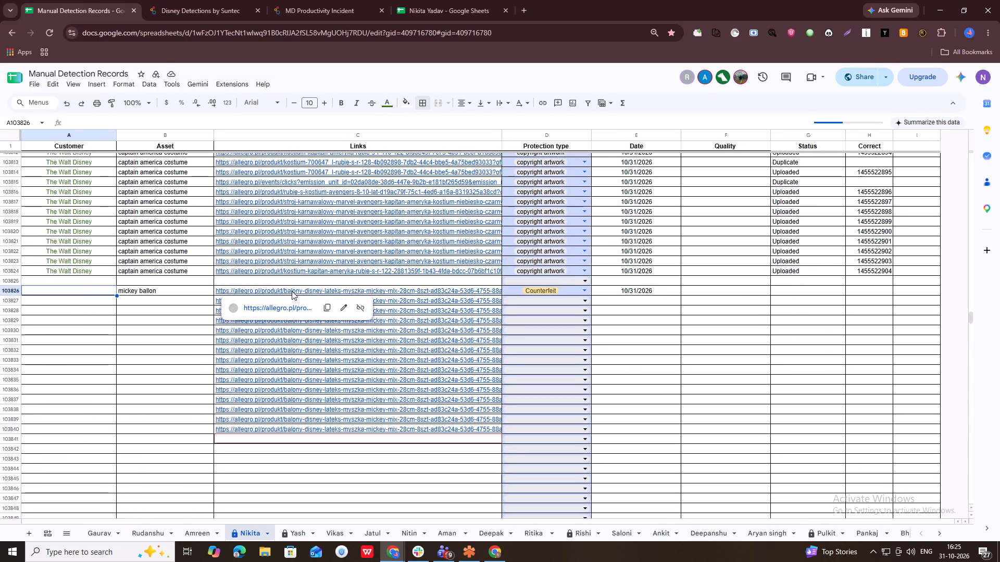
Fill the customer and asset values from A103826:B103826 down to row 103840.
key(ctrl+space)
key(ctrl+space)
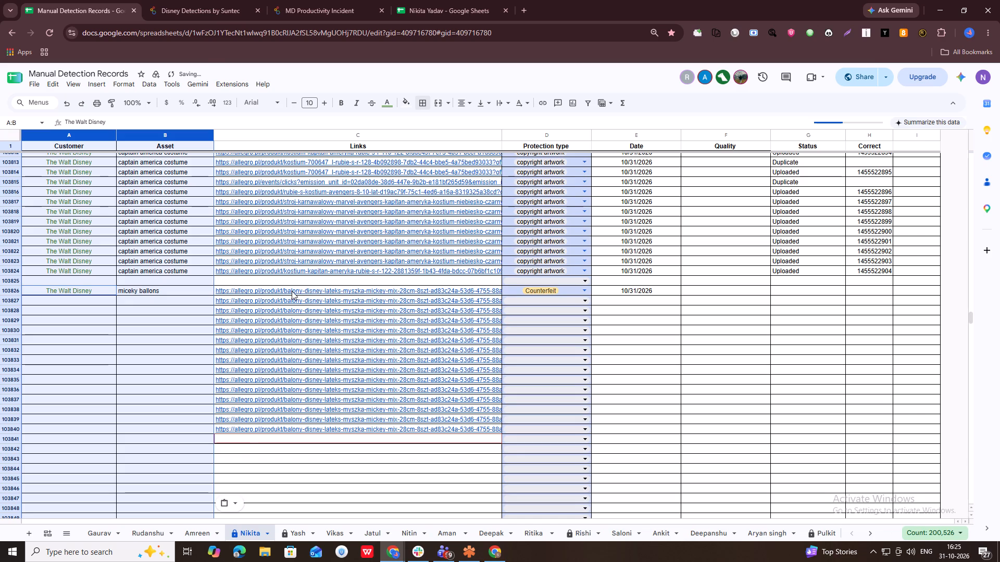
click(284, 356)
click(66, 287)
key(shift+Right)
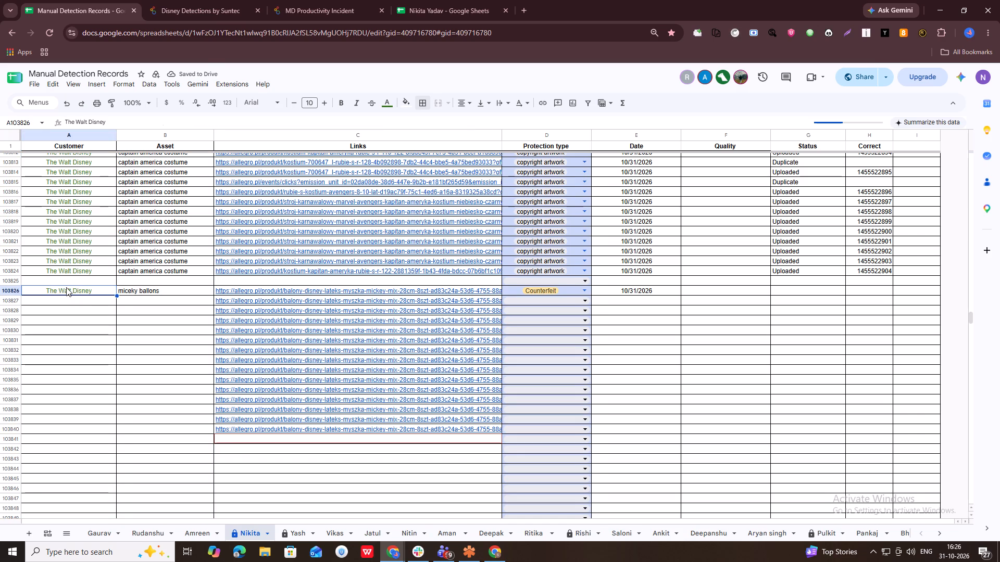
key(ctrl+space)
key(ctrl+d)
Fill the Counterfeit protection type and 10/31/2026 date from D103826:E103826 down to row 103840.
key(Right)
key(Right)
key(Right)
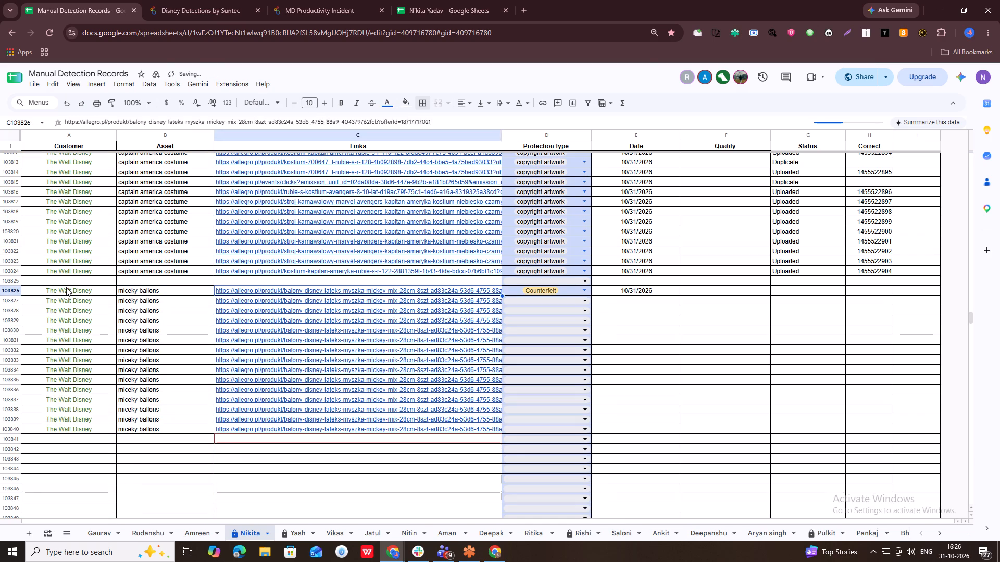
key(shift+Right)
key(ctrl+space)
key(ctrl+d)
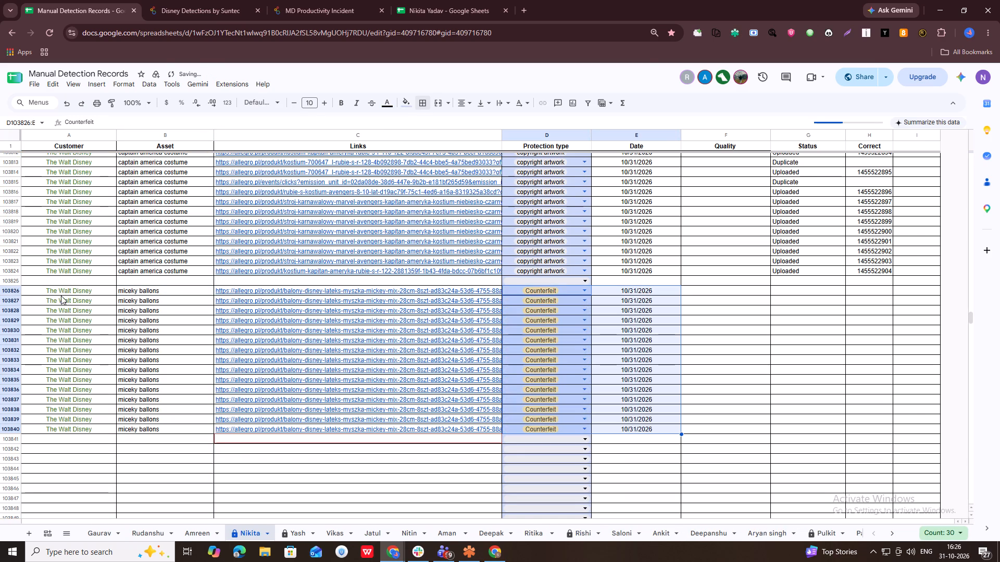
Copy the balloon links in C103826:C103840 and switch to the Red Points new incident form.
click(393, 295)
shift+click(409, 427)
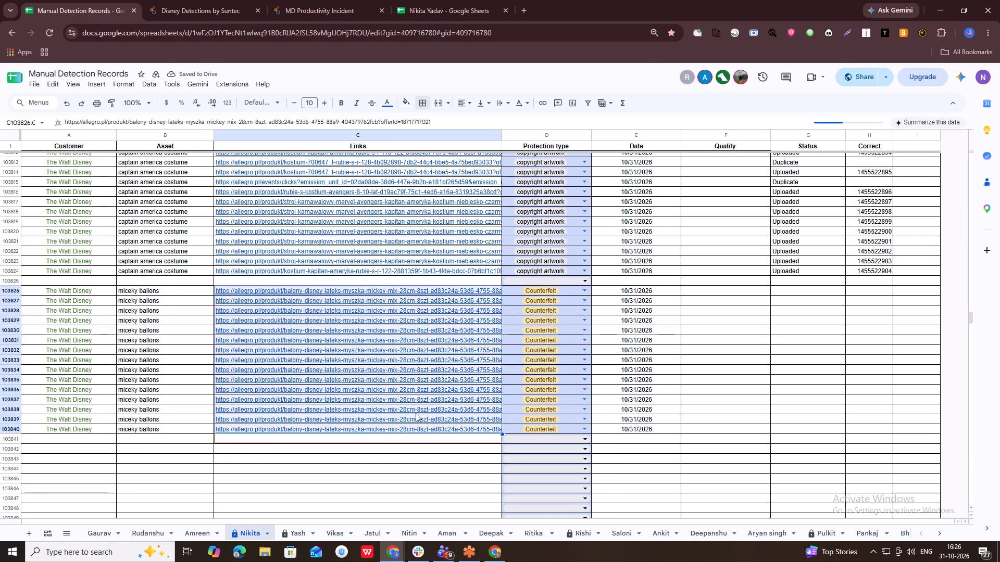
key(ctrl+c)
key(ctrl+c)
key(ctrl+c)
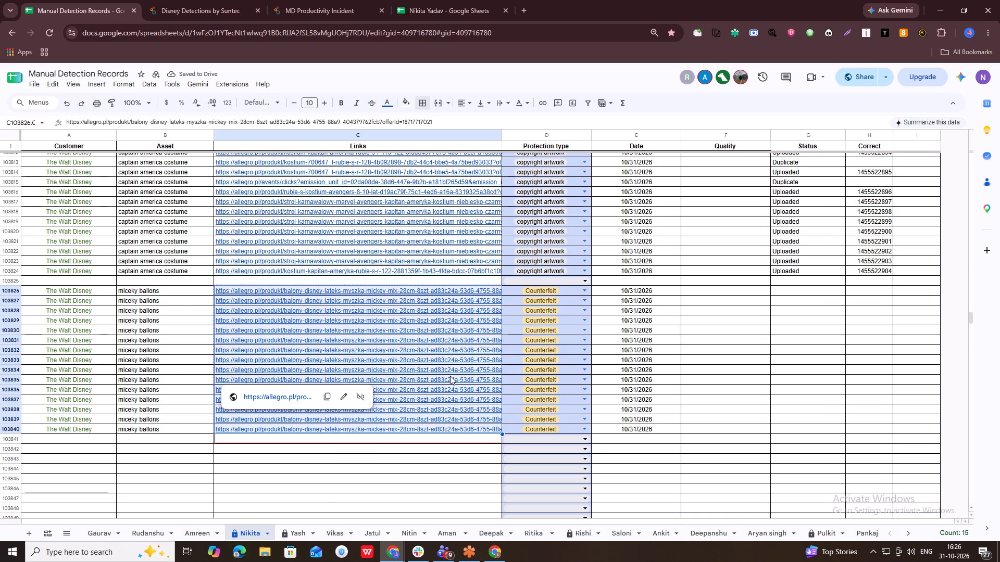
key(alt+Tab)
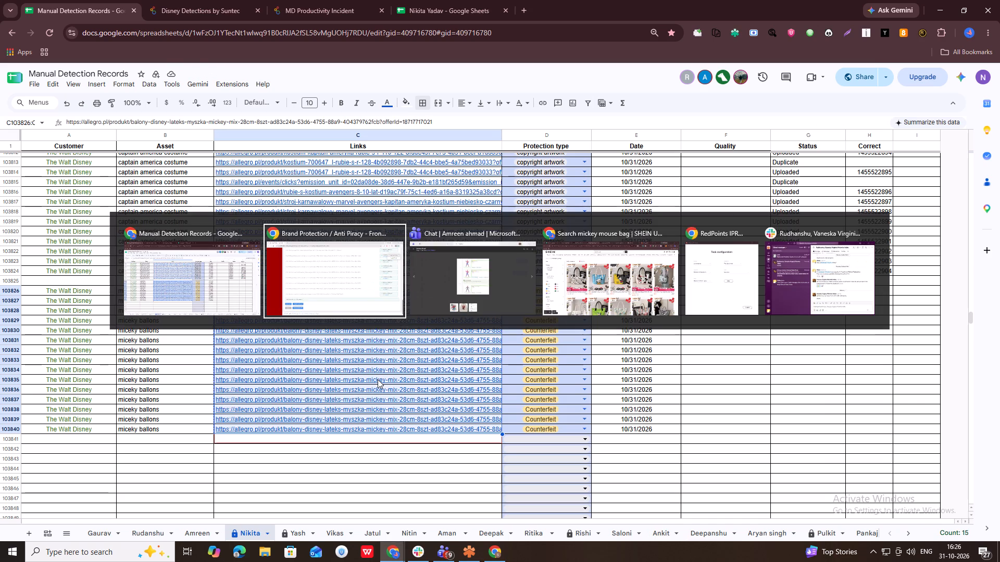
click(237, 462)
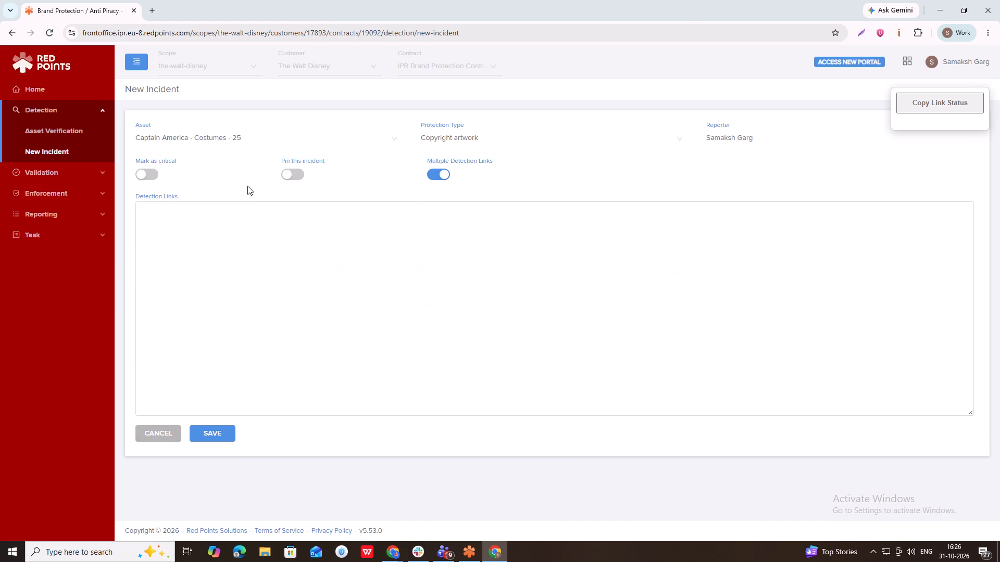
Set the incident's asset to Mickey & Friends - Balloons-Pinatas - 28 and its protection type to Product counterfeit.
click(237, 141)
text(micke)
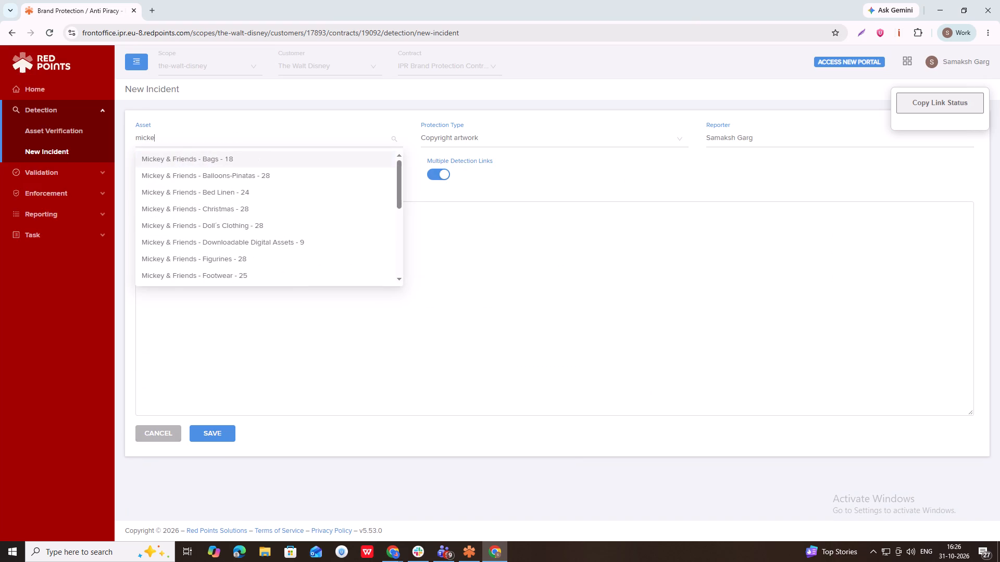
click(256, 182)
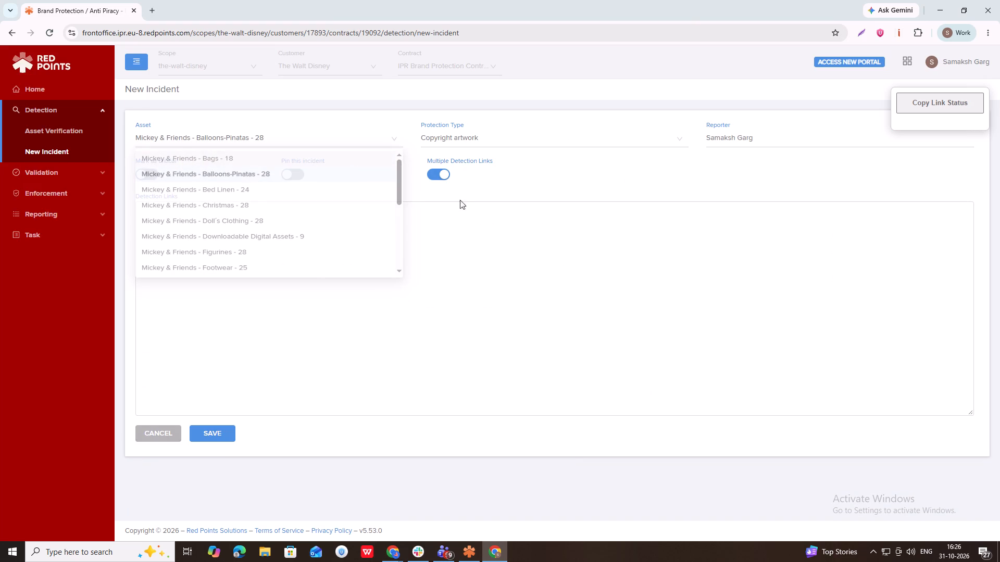
click(438, 290)
key(alt+Tab)
key(alt+Tab)
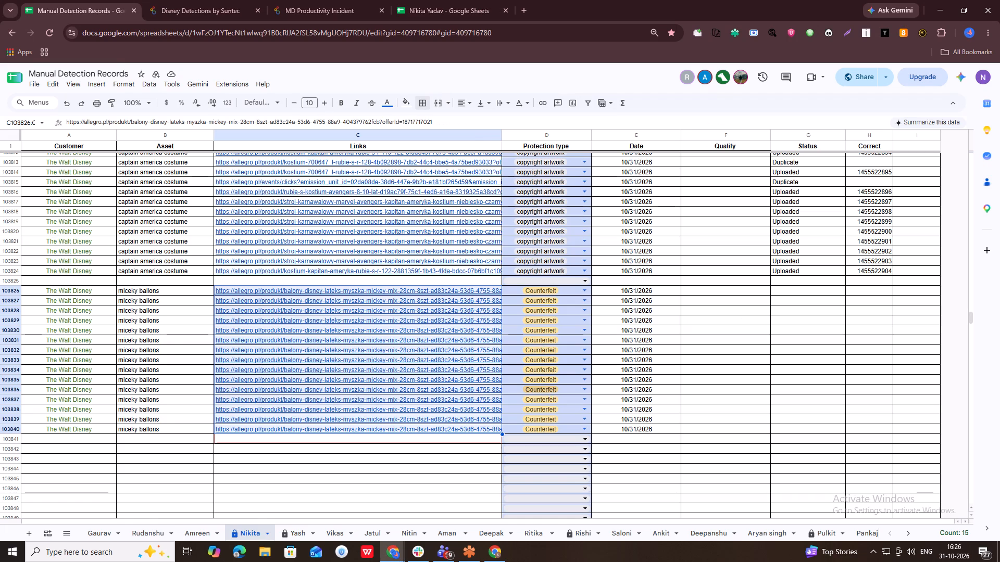
click(495, 137)
click(468, 177)
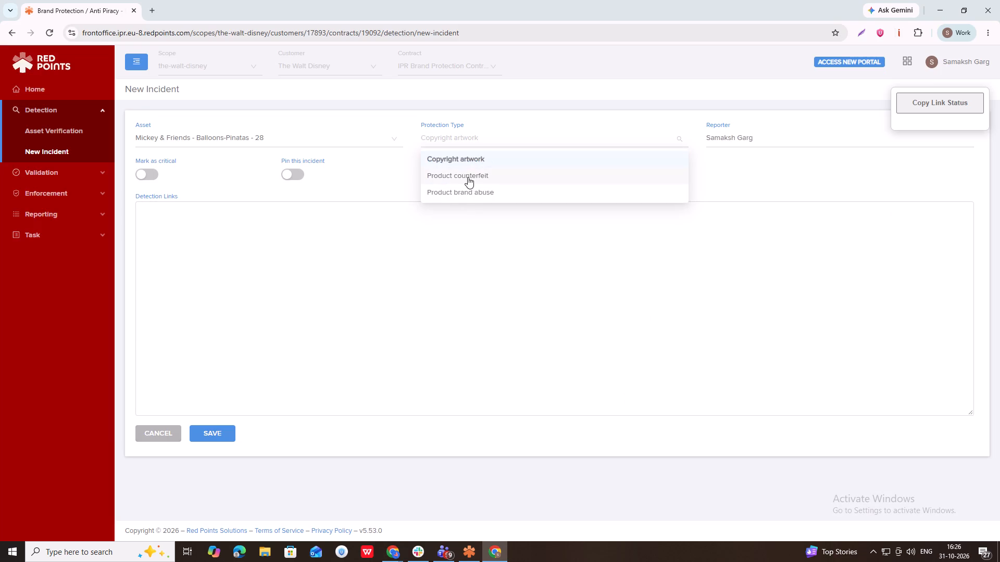
click(463, 291)
key(alt+Tab)
key(alt+Tab)
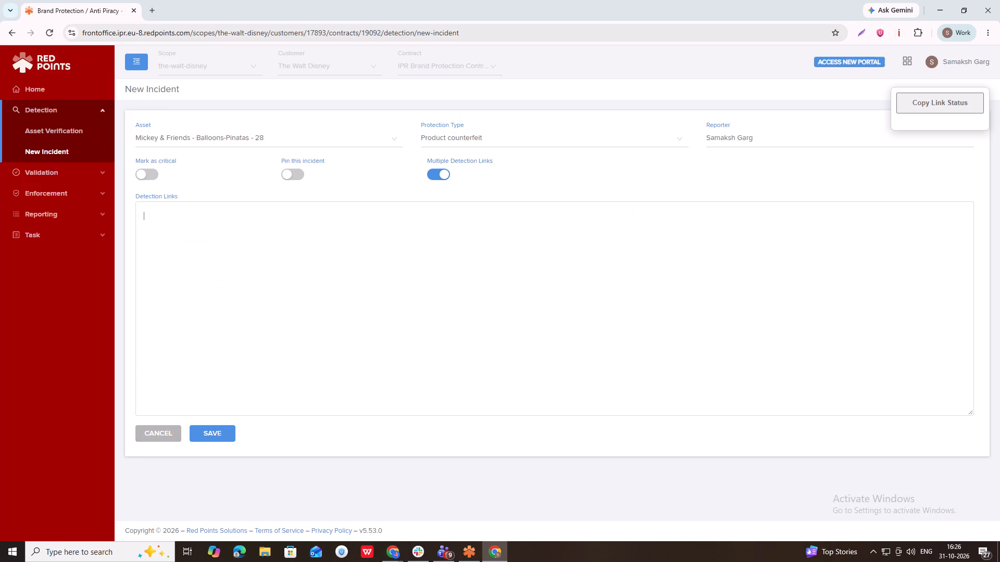
Paste the copied balloon links as the detection links and save the incidents.
key(ctrl+v)
scroll(483, 306, down, 8)
scroll(484, 311, up, 8)
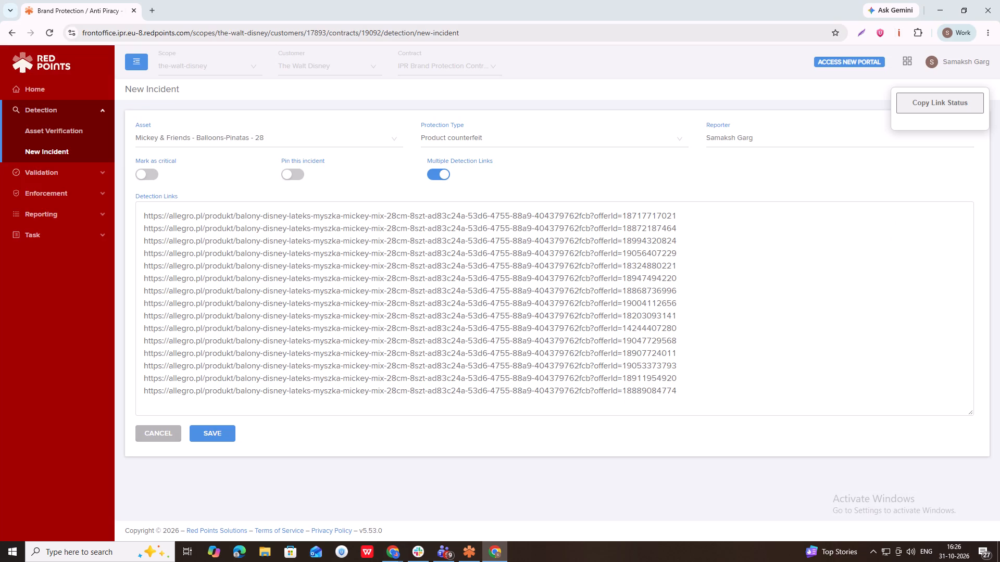
key(alt+Tab)
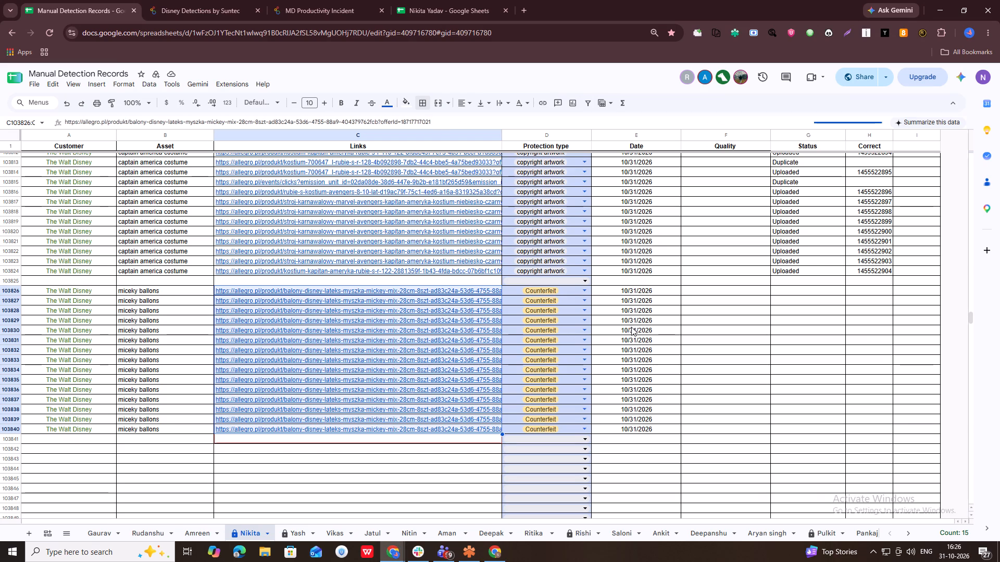
key(alt+Tab)
click(215, 437)
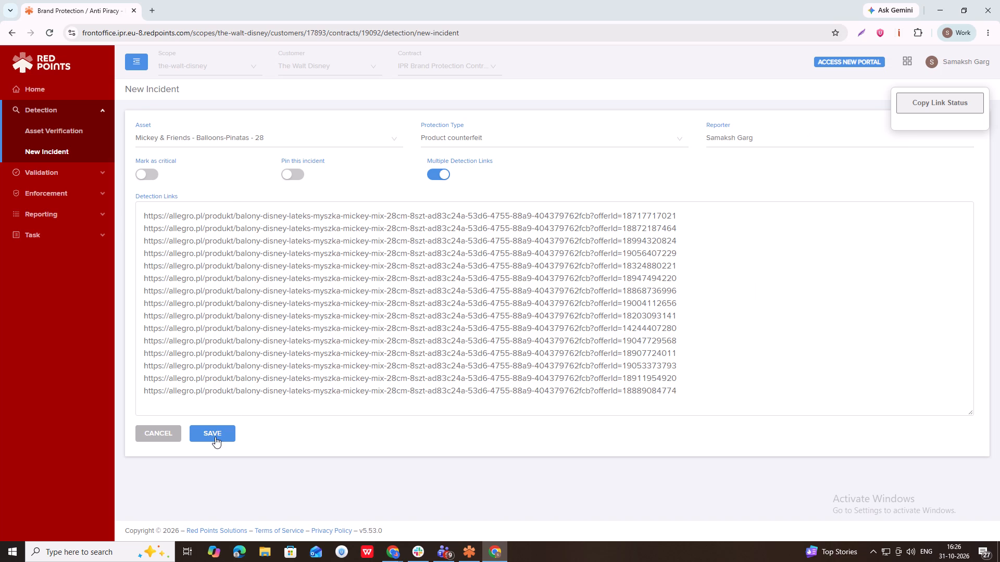
Copy the link status results from Red Points and paste them into Manual Detection Records starting at F103825.
click(932, 103)
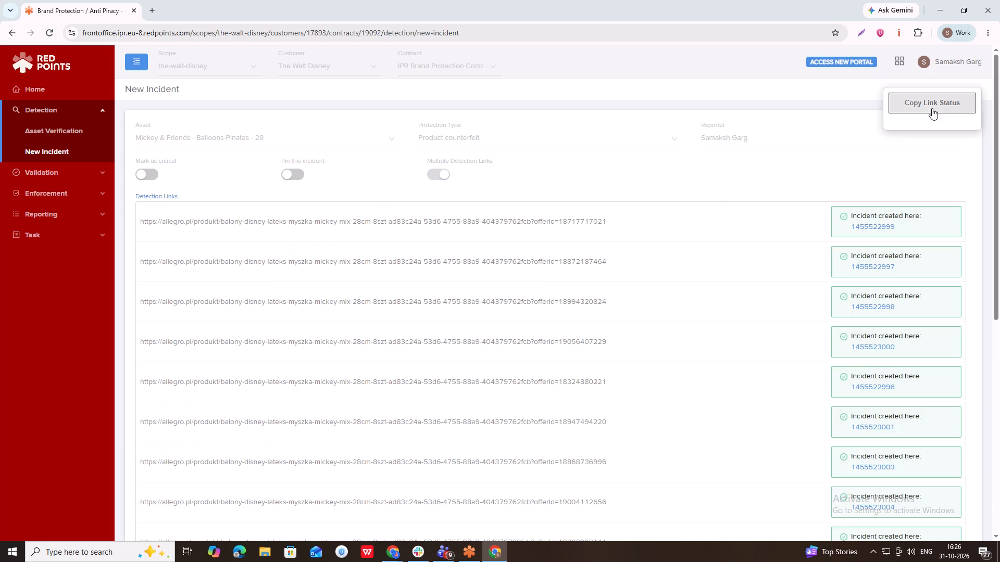
key(alt+Tab)
click(723, 283)
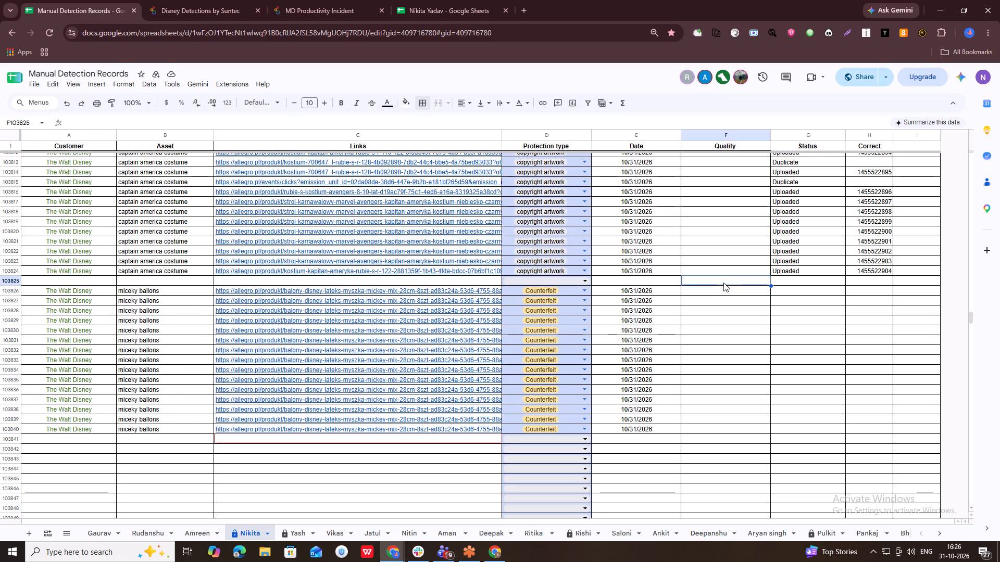
key(ctrl+v)
Clear the pasted headings in F103825:H103825 and the repeated links in F103826:F103840, keeping the statuses and incident IDs.
key(Left)
key(Right)
key(shift+Right)
key(shift+Right)
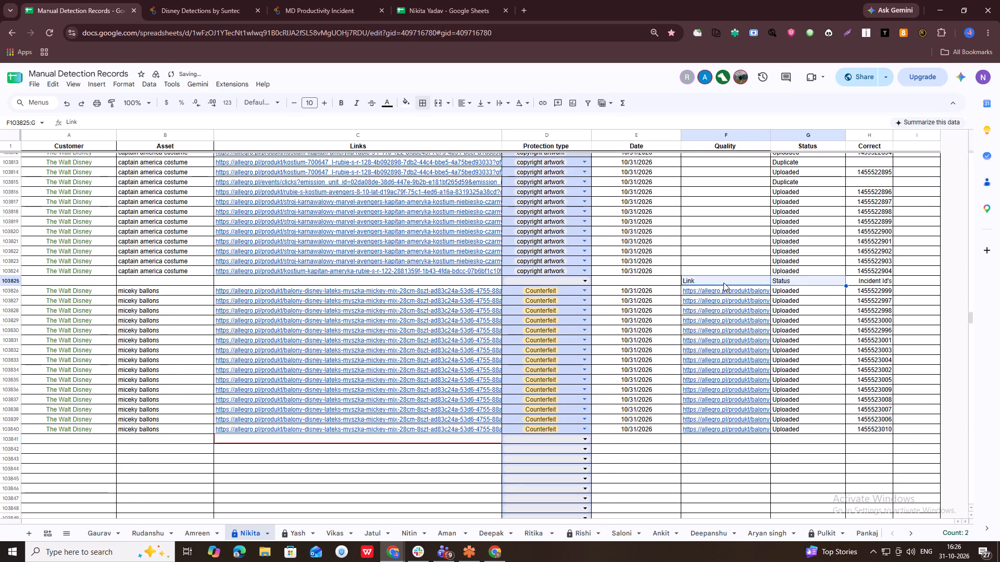
key(shift+Right)
key(Delete)
key(Down)
key(ctrl+shift+Down)
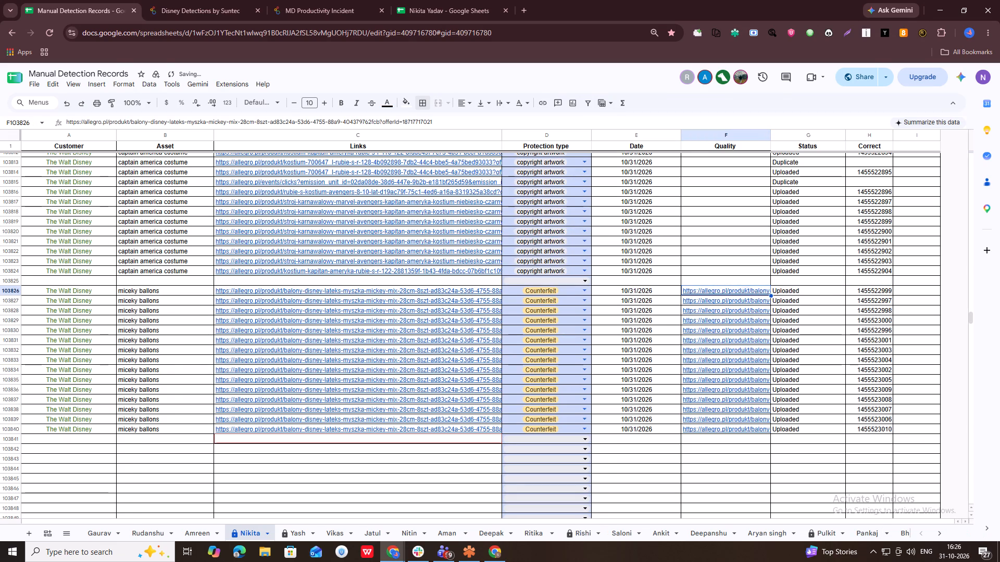
key(Delete)
key(Right)
key(shift+Right)
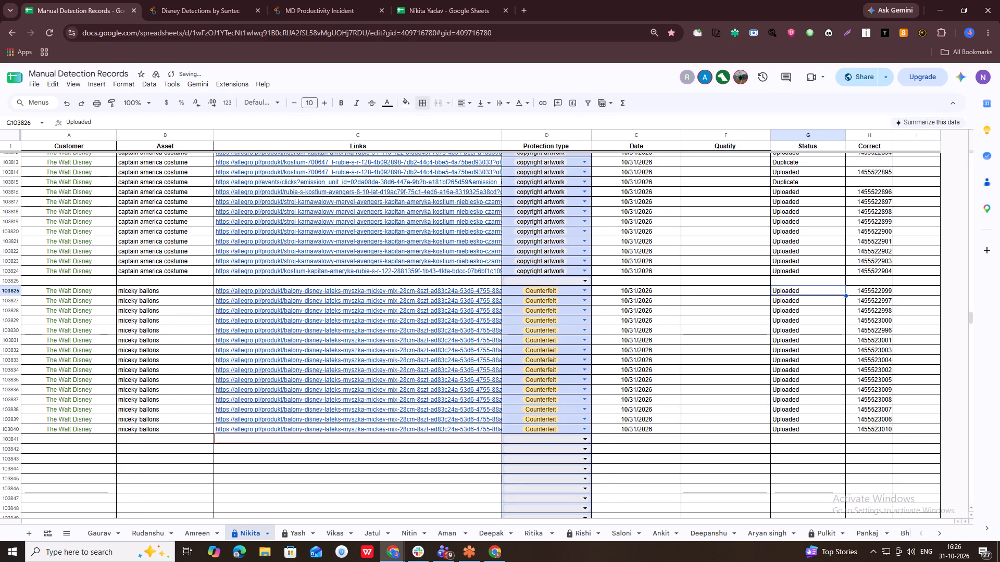
Review the day's records from H103840 up past the first Disney row 103561 to the other customers' entries.
click(855, 430)
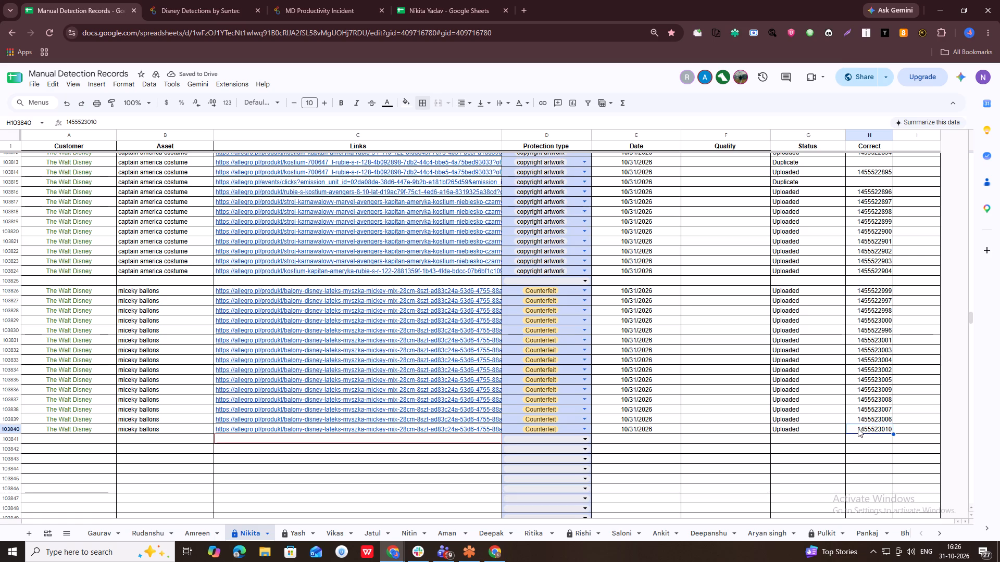
scroll(822, 417, up, 12)
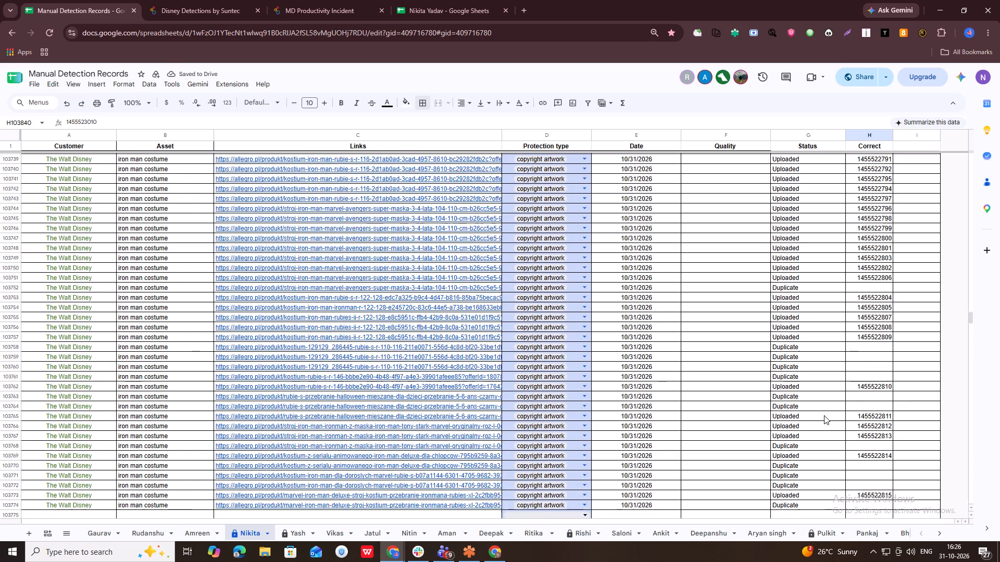
scroll(824, 415, up, 20)
scroll(824, 415, up, 20)
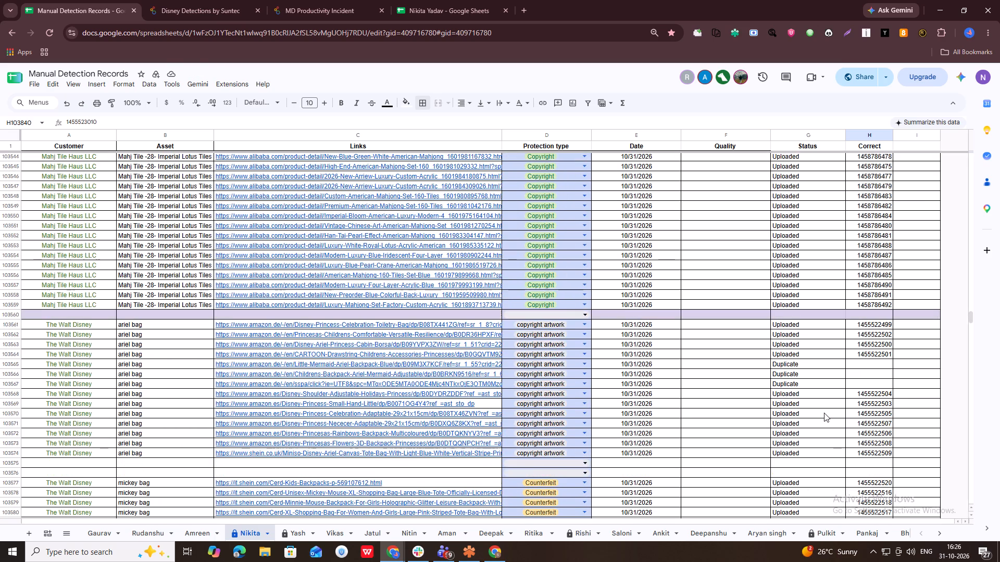
scroll(548, 425, down, 5)
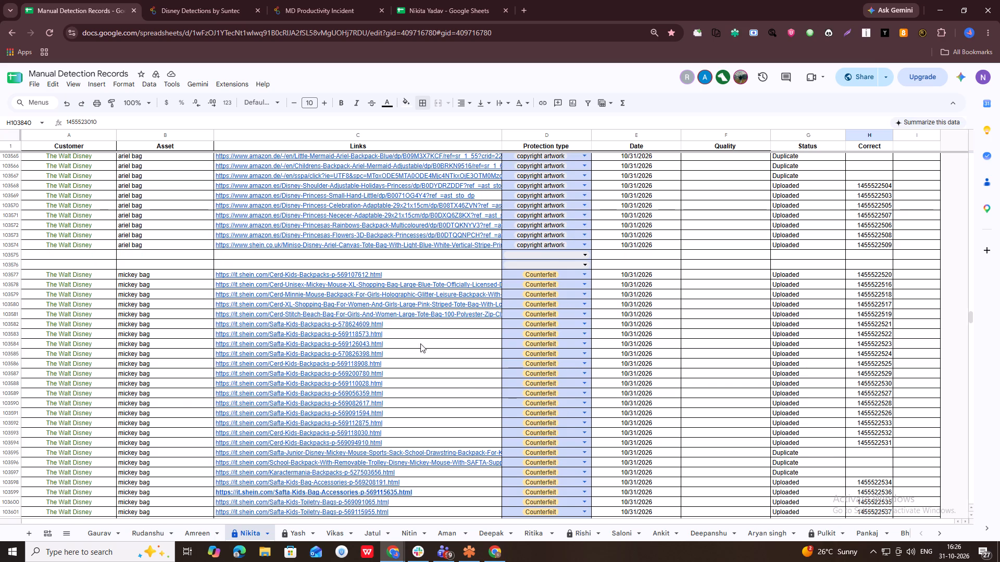
scroll(419, 355, up, 6)
scroll(419, 355, down, 6)
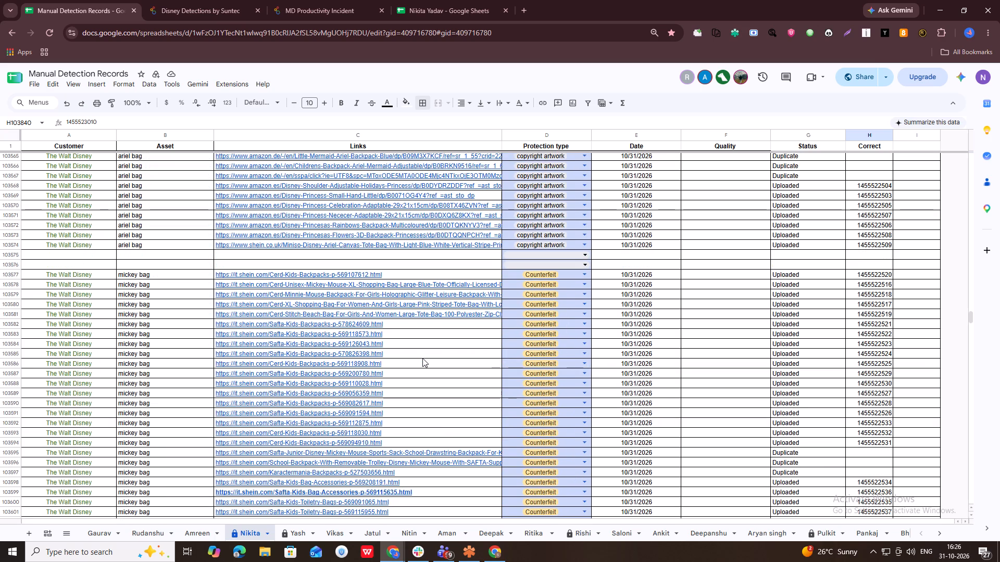
scroll(467, 349, up, 6)
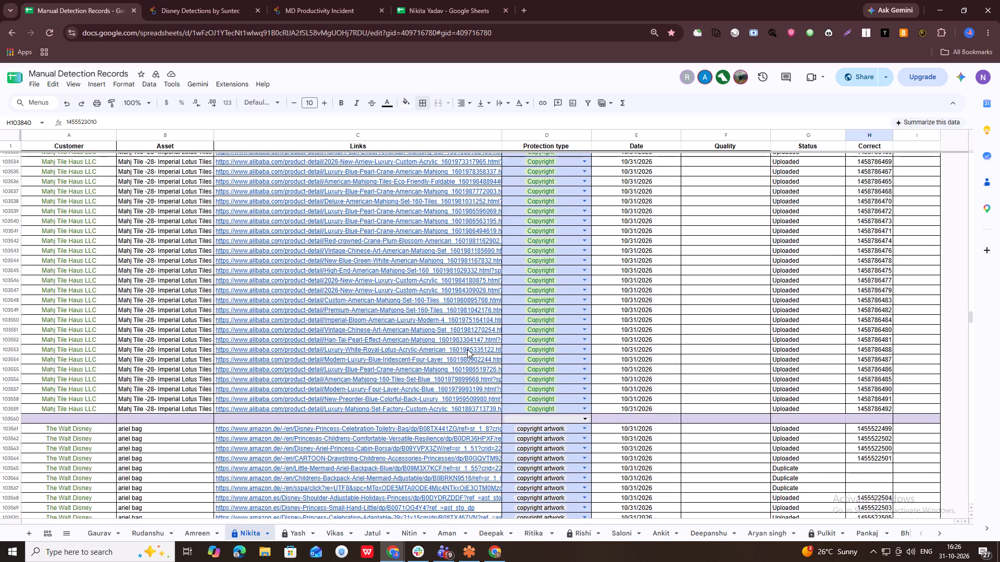
scroll(467, 349, up, 16)
scroll(467, 349, down, 3)
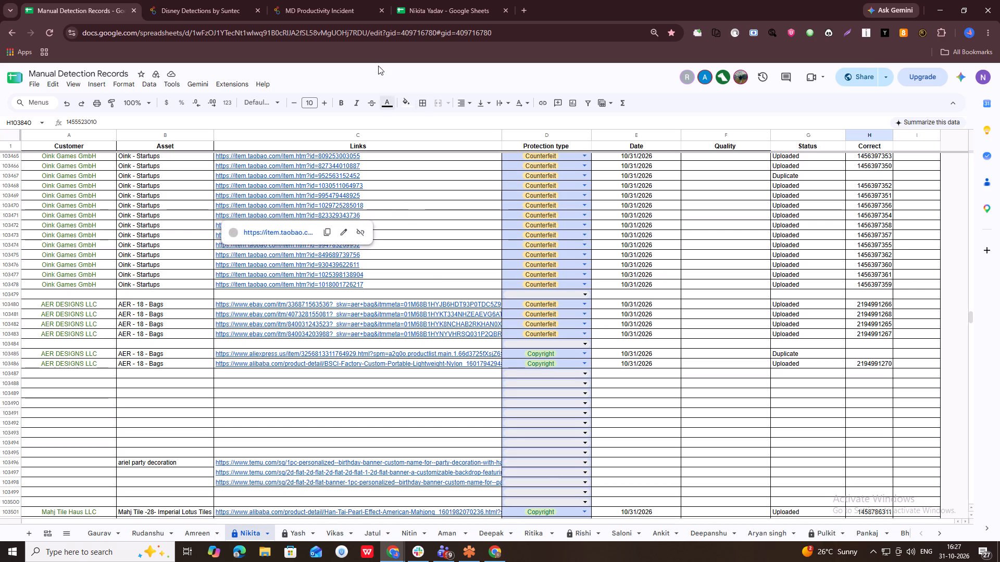
scroll(518, 315, down, 7)
scroll(639, 373, down, 13)
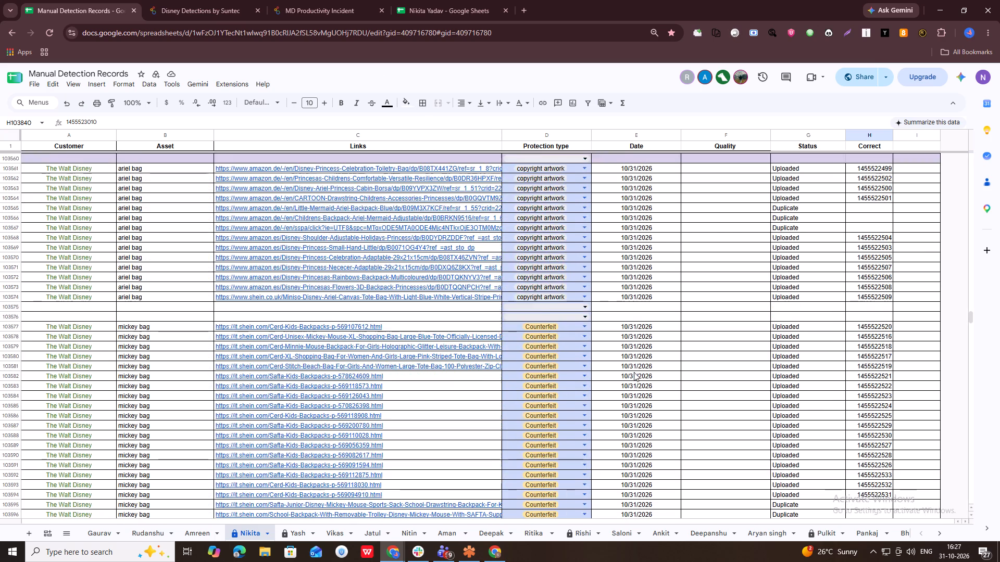
scroll(630, 369, up, 6)
Select the Disney incident IDs from H103561 to H103840 to count them.
click(857, 376)
scroll(784, 298, down, 5)
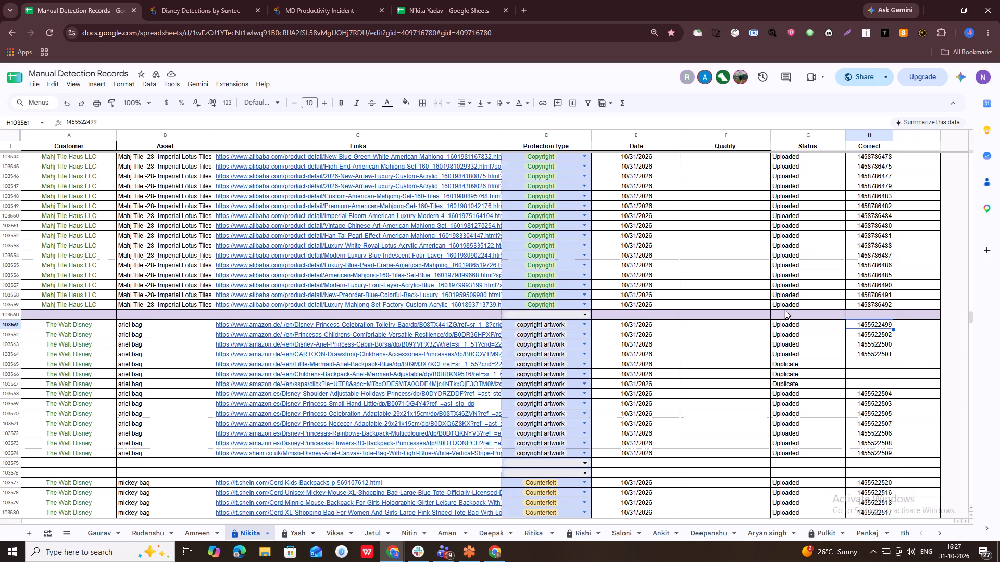
scroll(785, 310, down, 20)
scroll(785, 310, down, 3)
scroll(870, 384, down, 10)
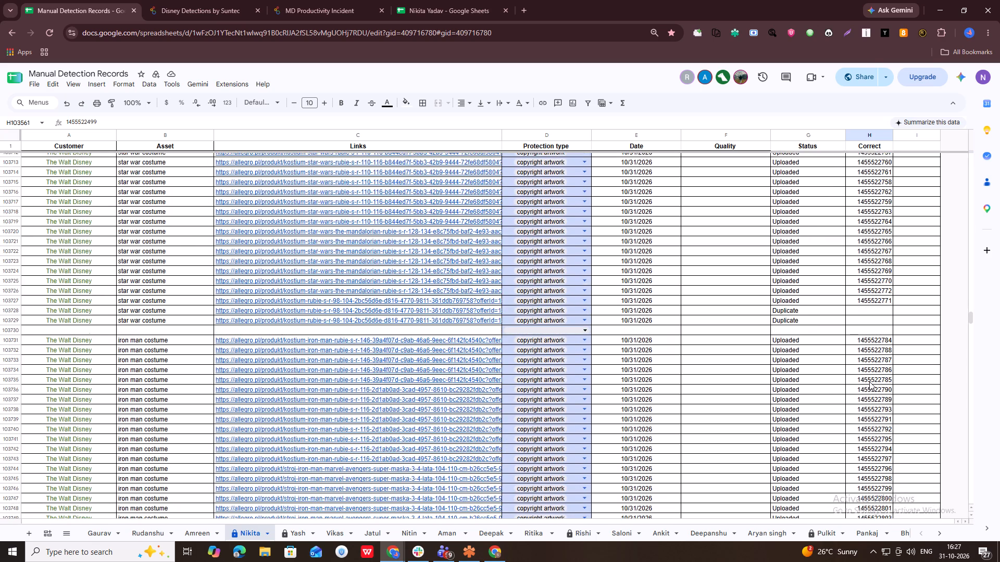
scroll(869, 381, down, 18)
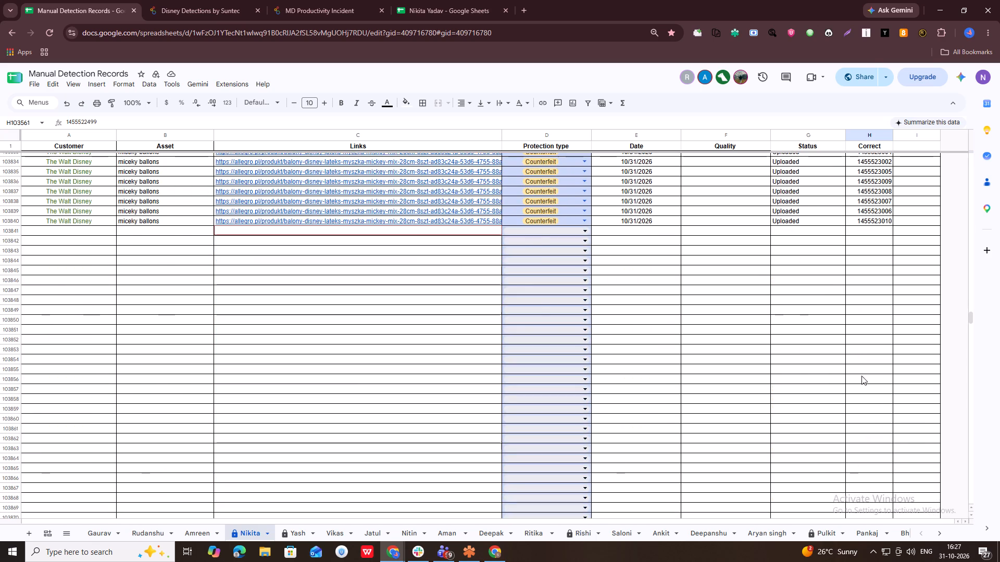
scroll(861, 373, up, 2)
shift+click(858, 329)
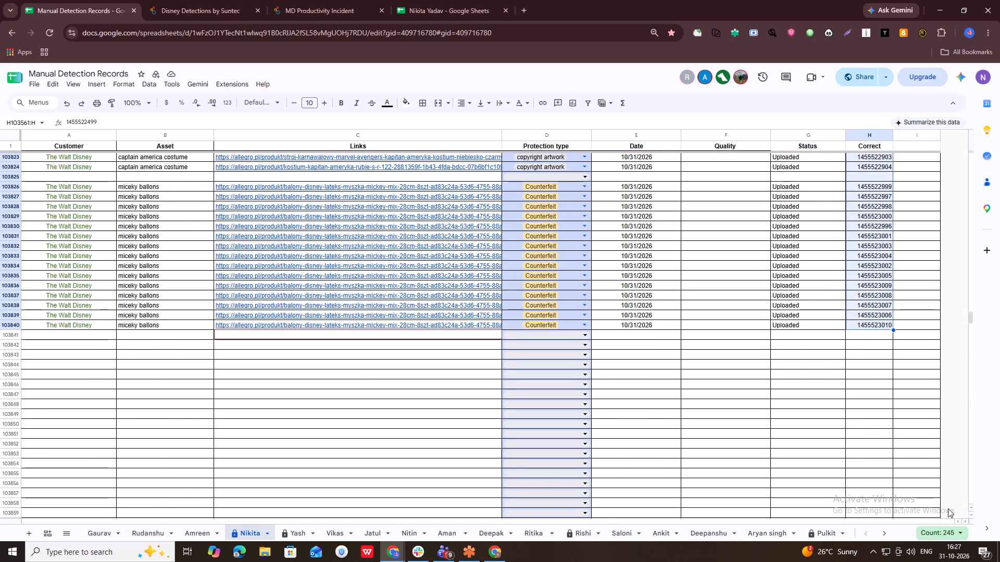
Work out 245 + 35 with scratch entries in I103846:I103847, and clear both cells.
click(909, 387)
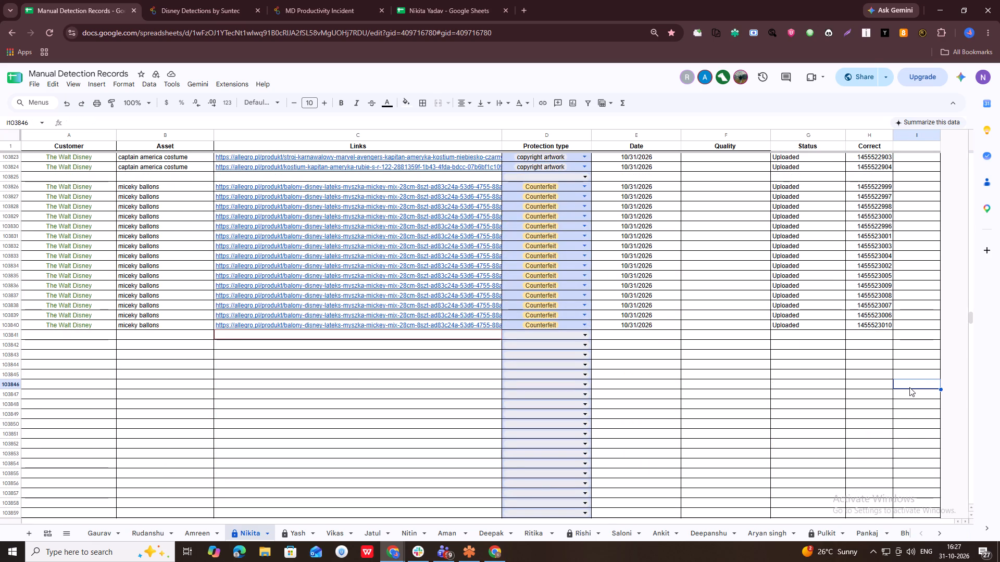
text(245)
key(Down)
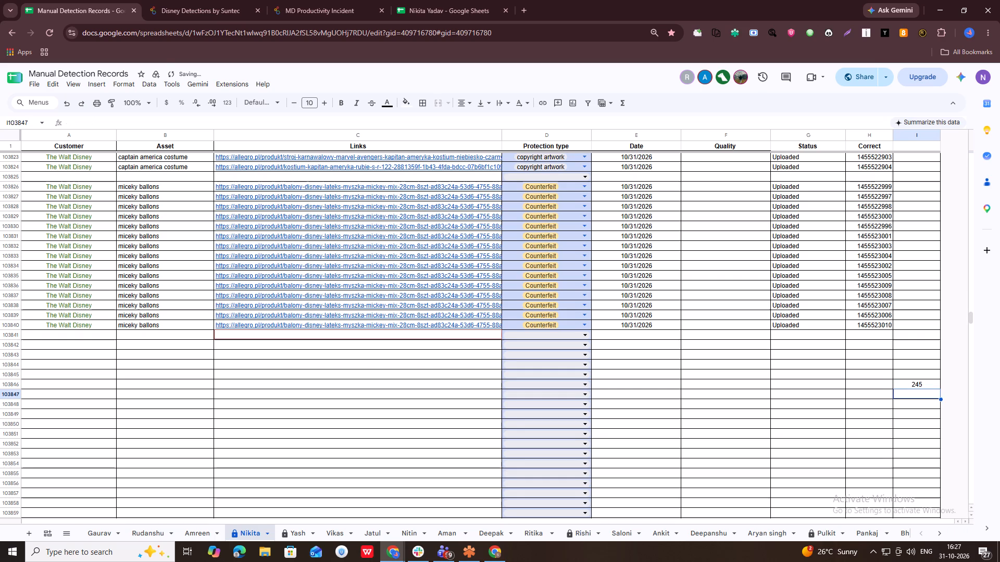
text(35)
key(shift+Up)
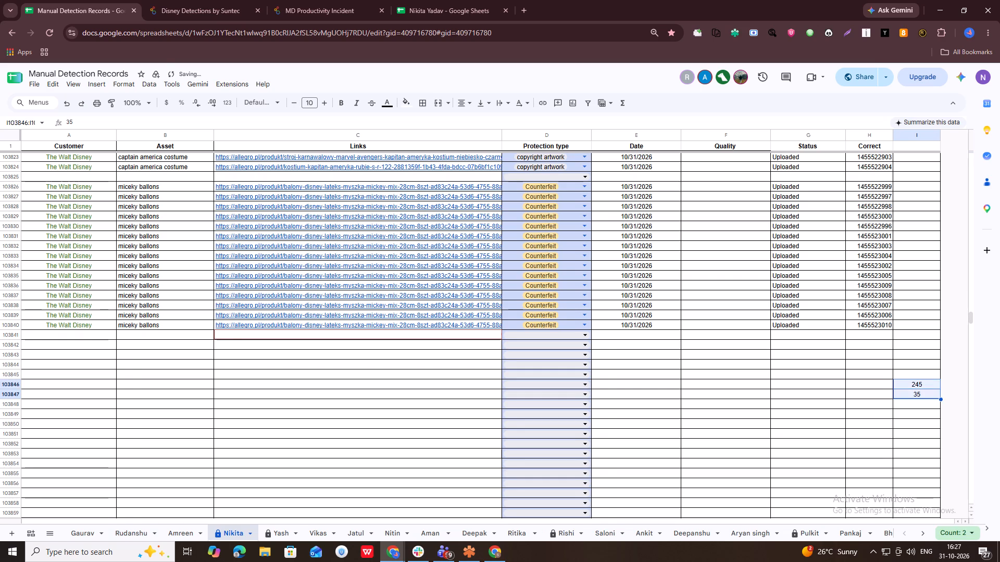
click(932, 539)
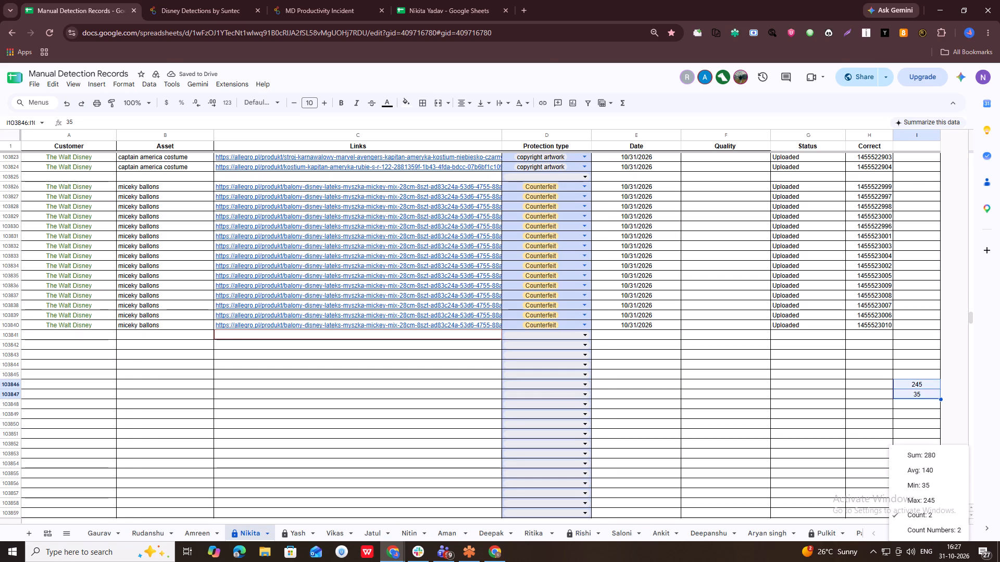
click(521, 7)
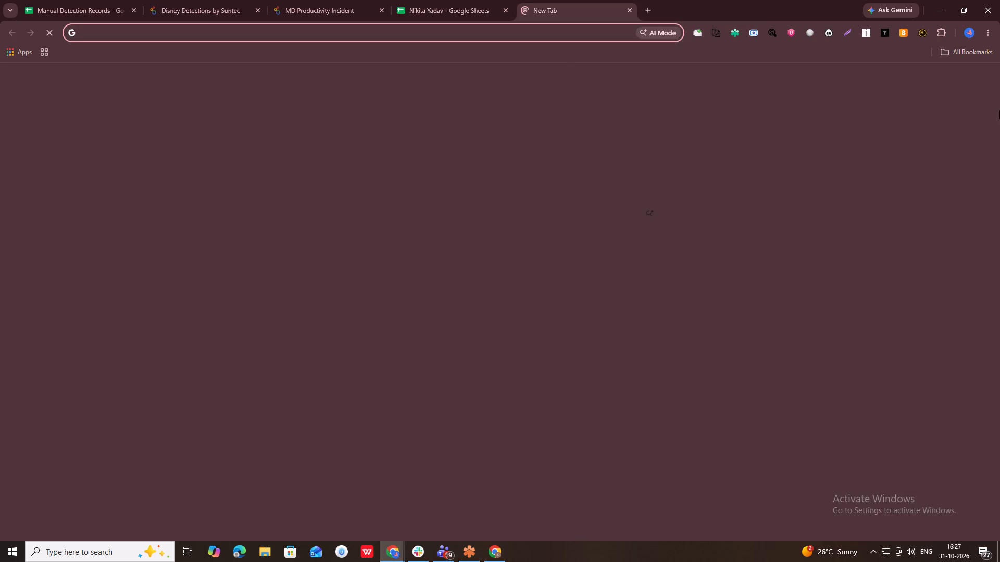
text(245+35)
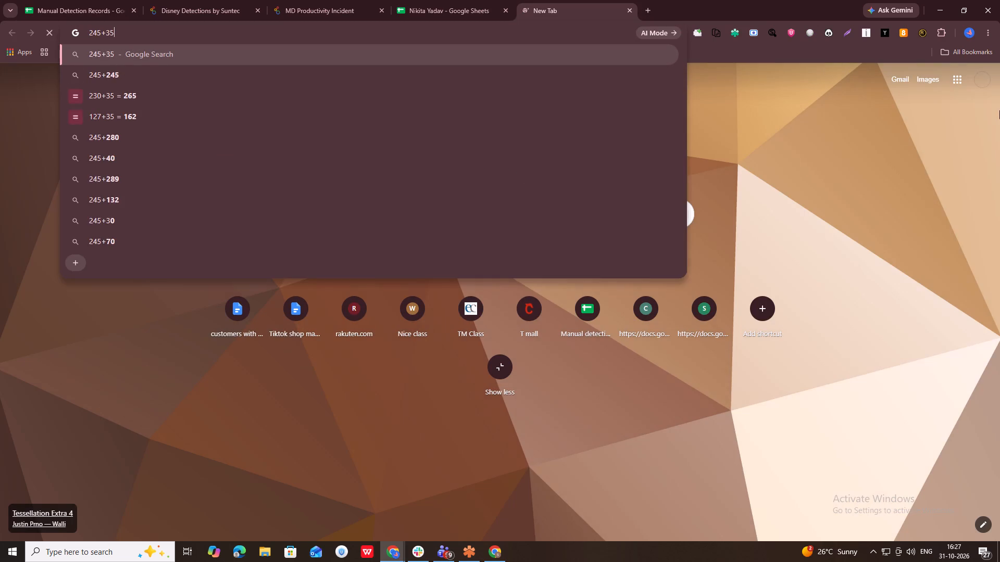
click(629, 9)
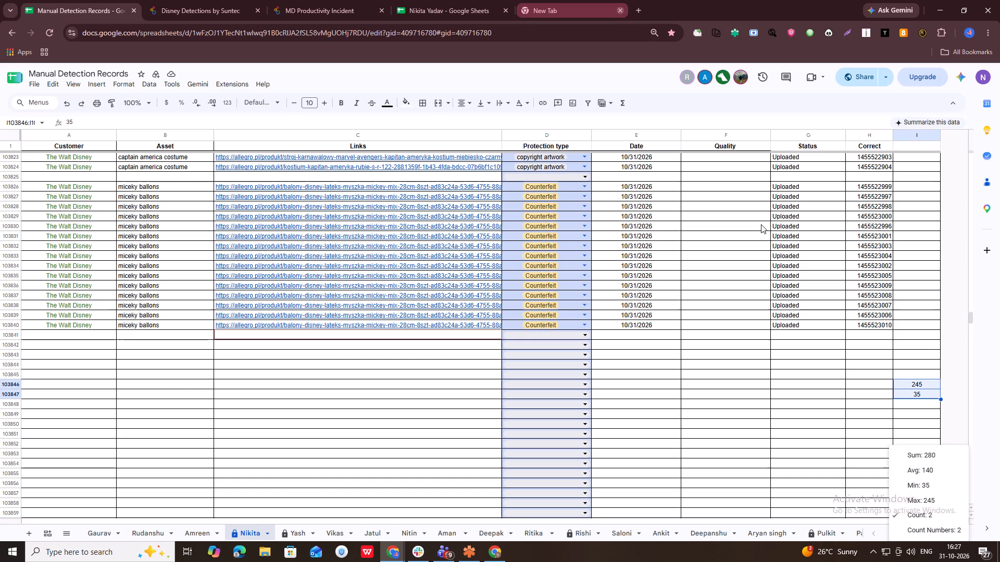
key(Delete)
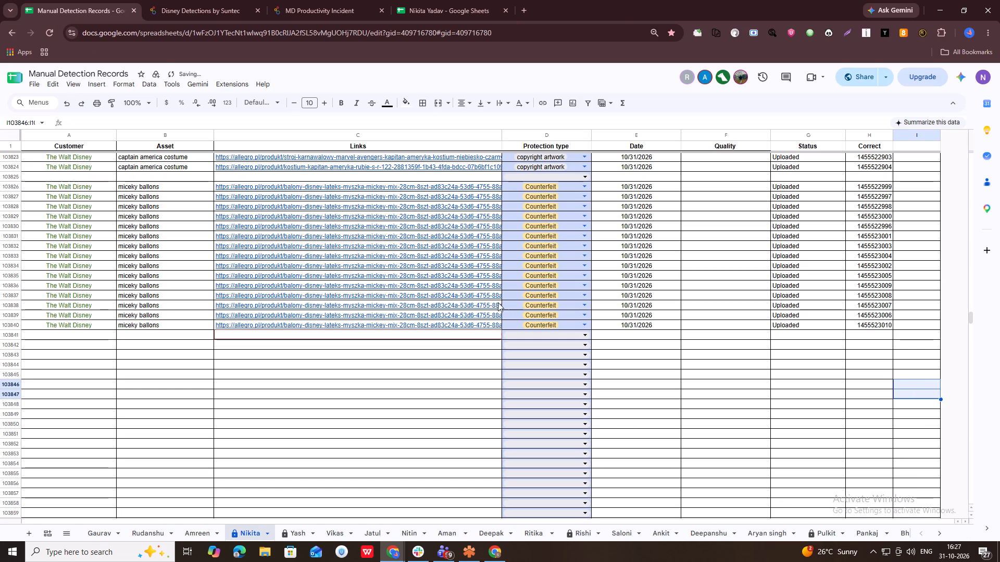
Copy the Captain america costumes links C79768:C79784 from the Yash sheet.
click(287, 529)
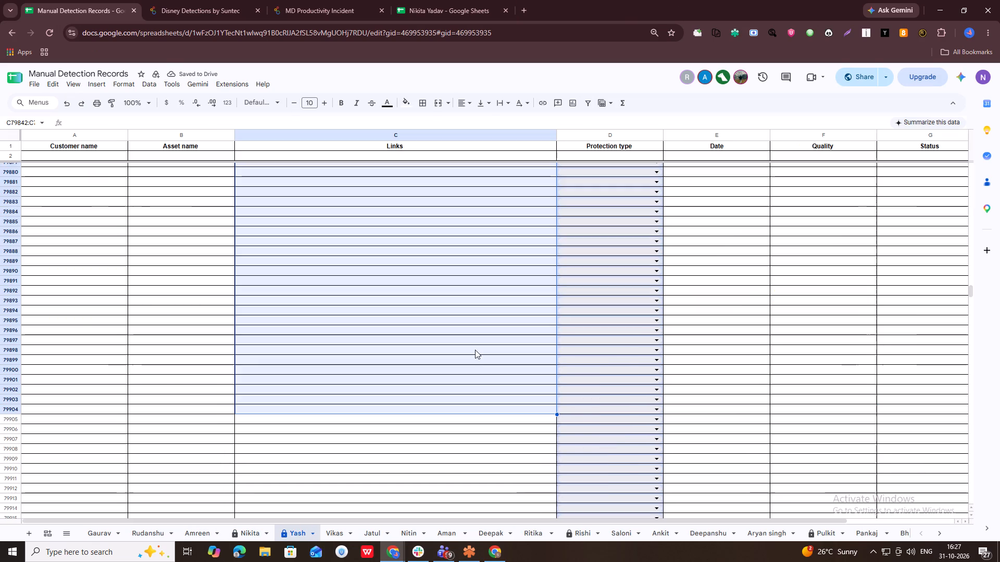
scroll(407, 383, up, 19)
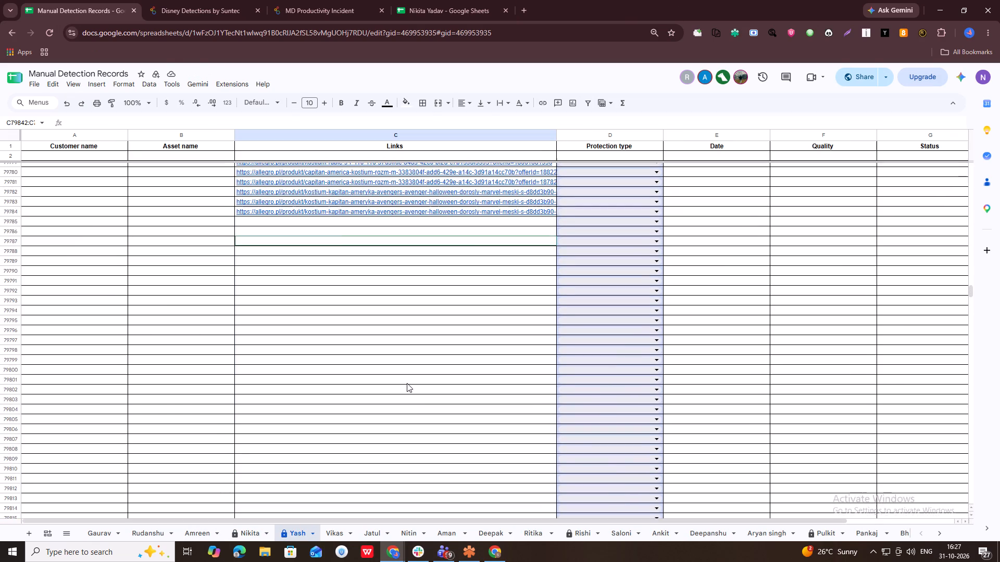
scroll(407, 383, up, 4)
click(416, 263)
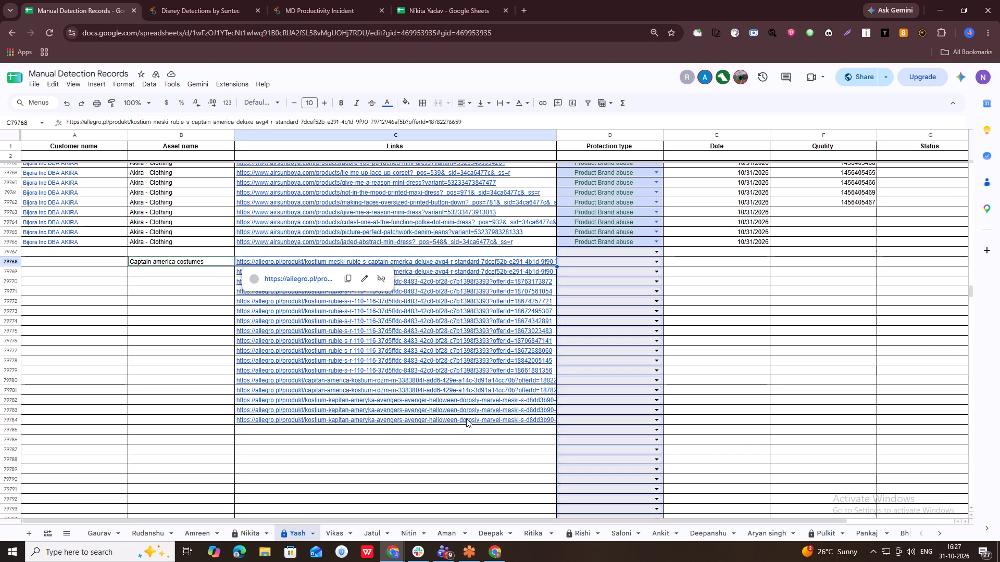
shift+click(466, 418)
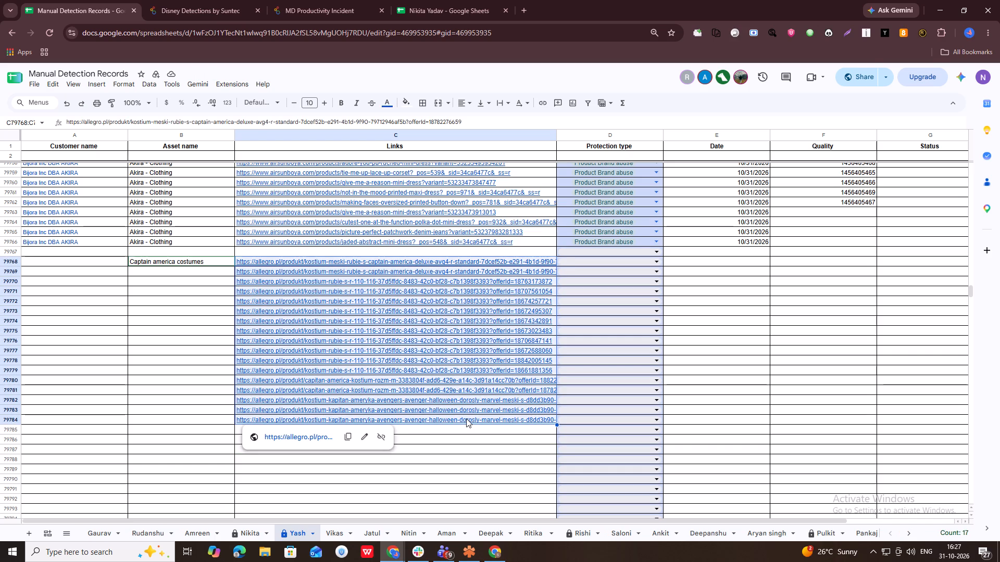
key(ctrl+c)
key(ctrl+c)
key(ctrl+c)
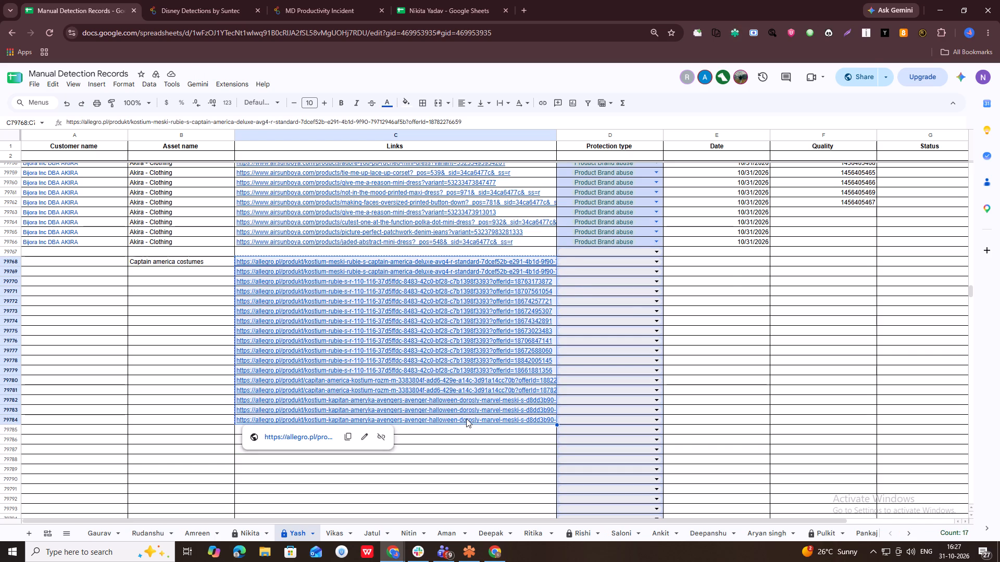
In Red Points, clear the finished list and fill the incident form with Captain America - Costumes - 25, Copyright artwork and the copied links.
key(alt+Tab)
scroll(369, 399, down, 18)
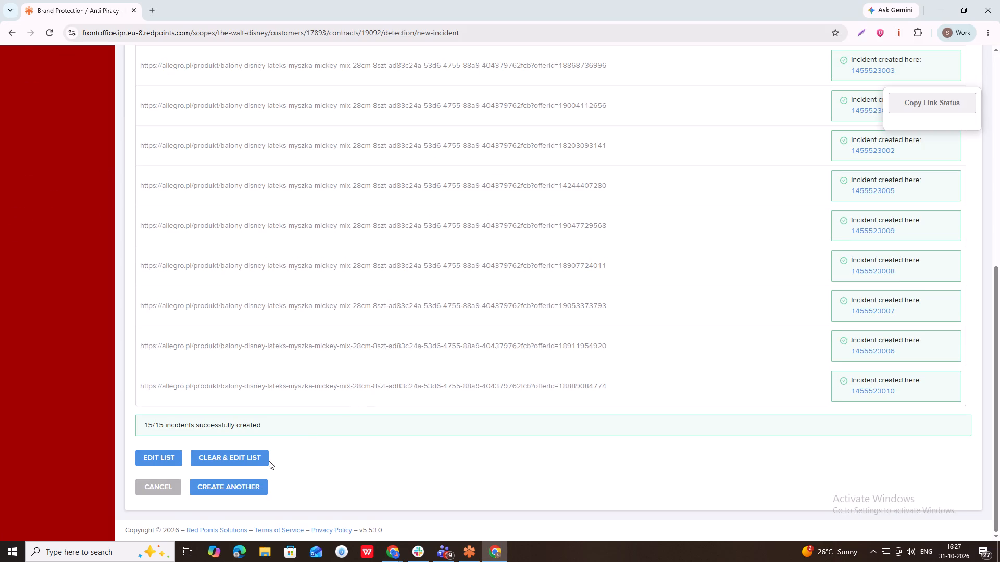
click(245, 458)
click(190, 132)
text(captain)
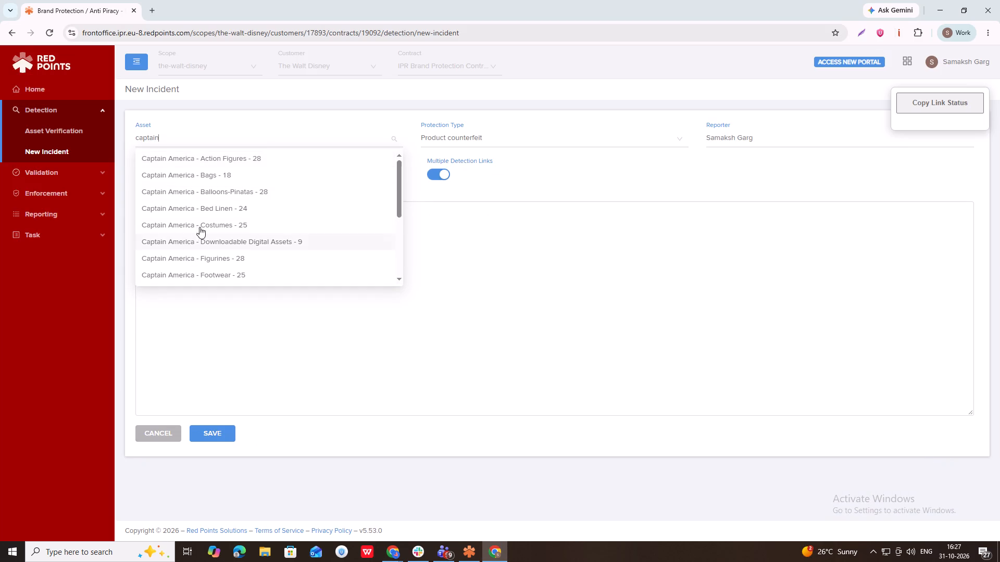
click(199, 227)
click(463, 248)
key(alt+Tab)
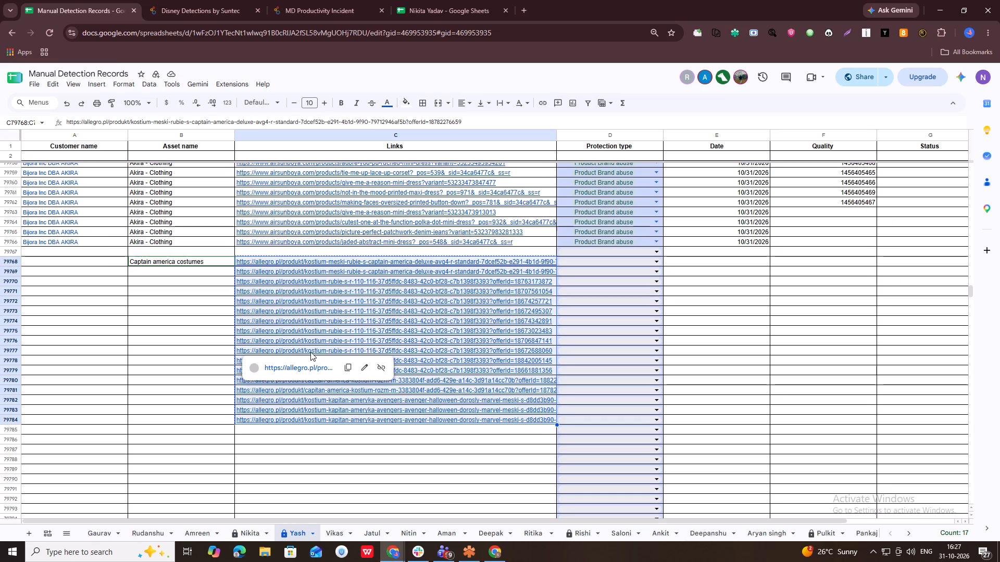
key(alt+Tab)
click(480, 144)
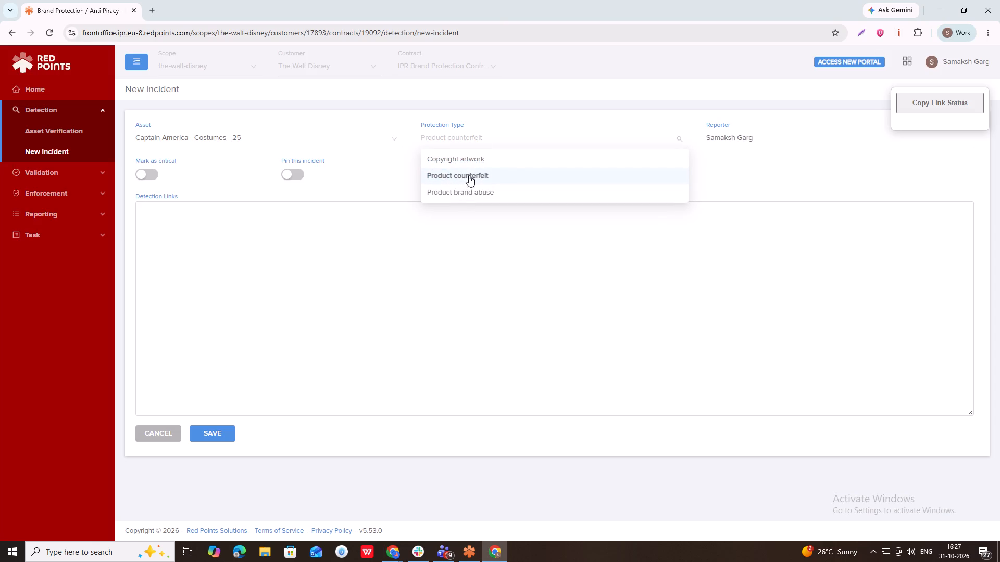
click(468, 155)
click(376, 321)
key(ctrl+v)
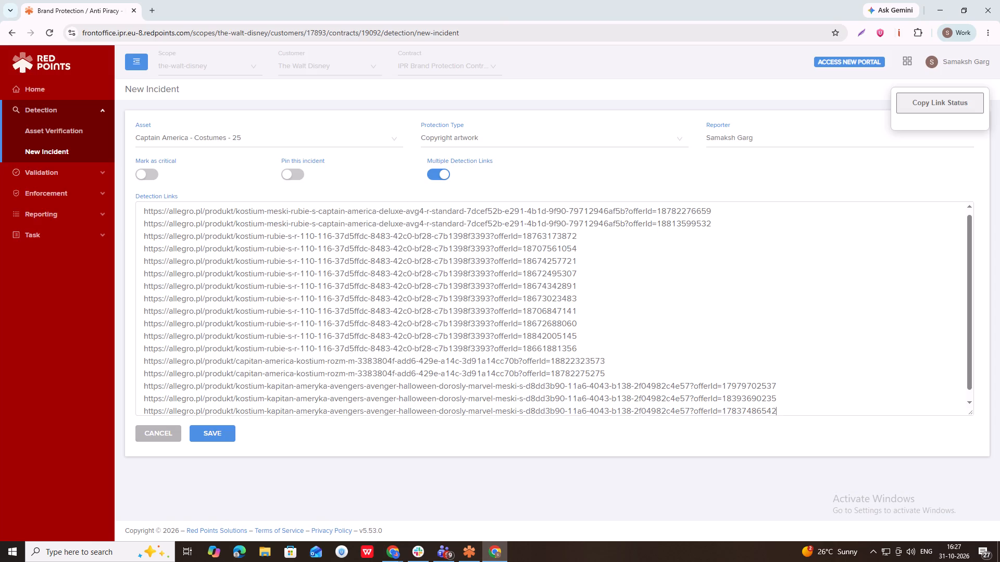
Search the Red Points detection links for the first and last costume links from the Yash sheet, C79768 and C79784.
key(alt+Tab)
click(415, 260)
key(ctrl+c)
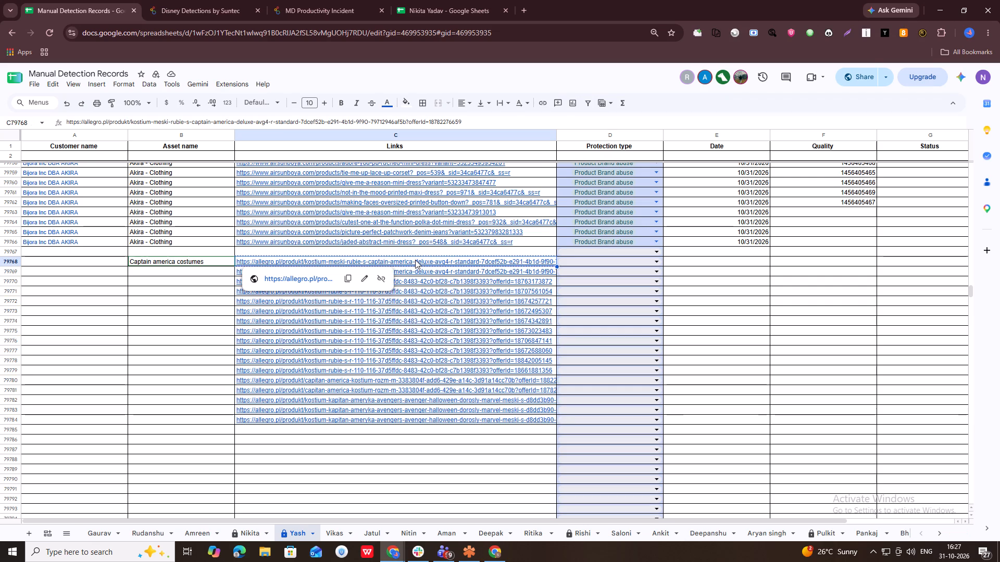
key(alt+Tab)
key(ctrl+f)
key(ctrl+v)
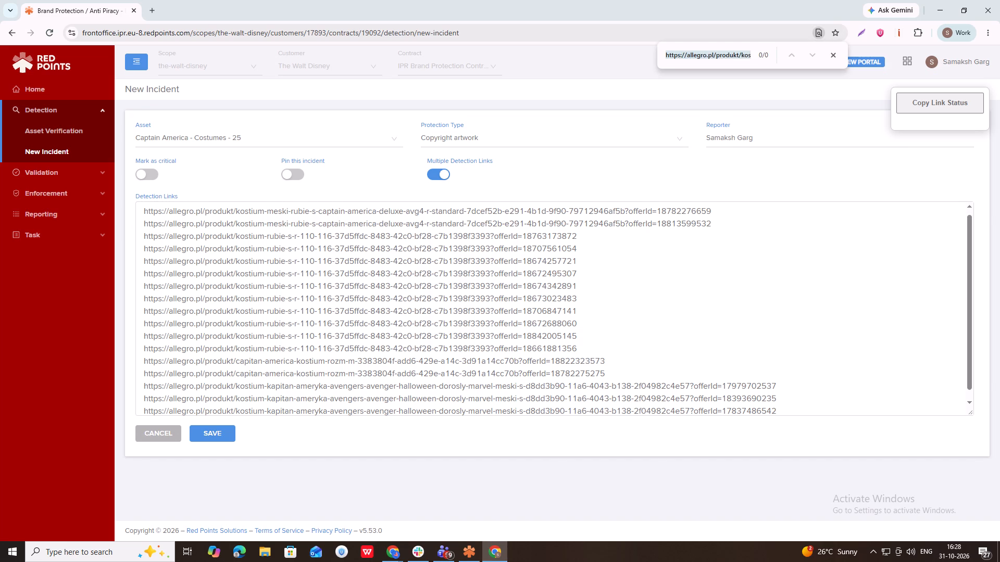
scroll(469, 304, up, 5)
key(alt+Tab)
click(435, 423)
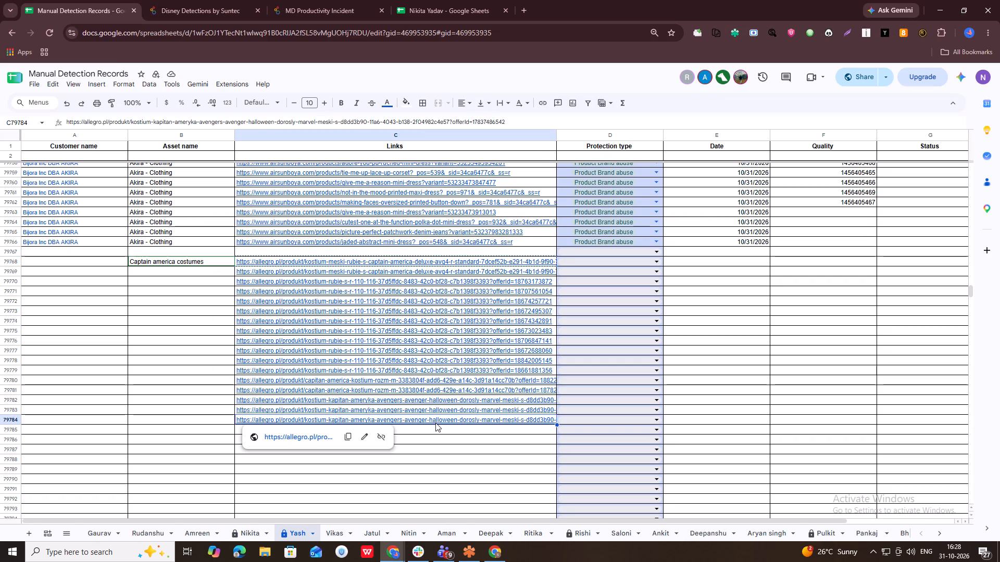
key(ctrl+c)
key(alt+Tab)
key(ctrl+f)
key(ctrl+v)
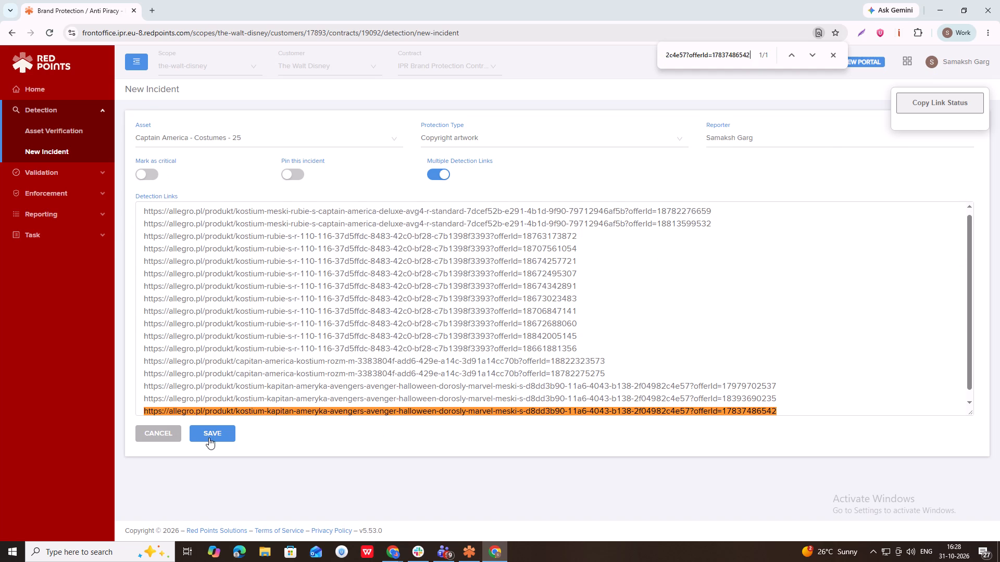
key(alt+Tab)
key(alt+Tab)
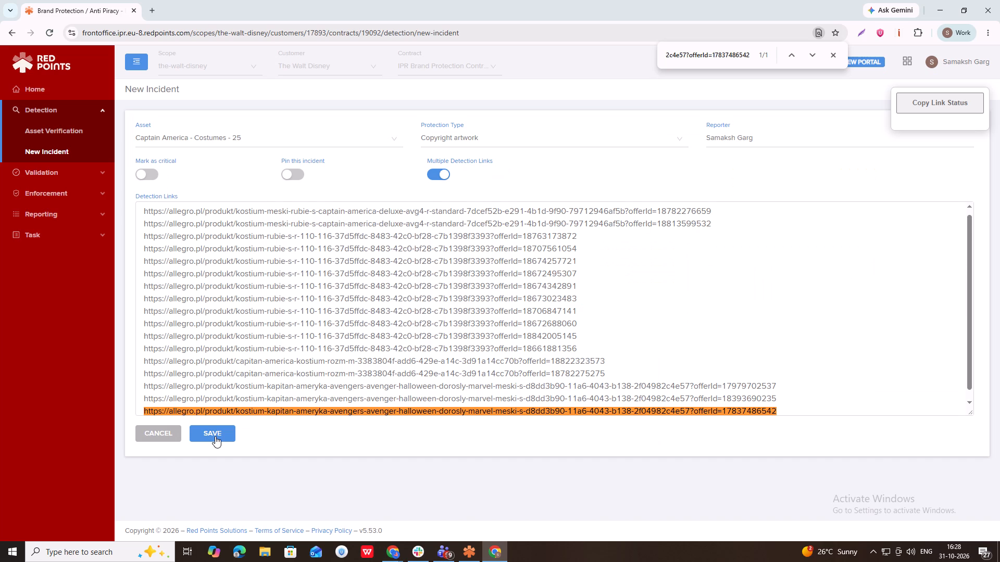
Save the Captain America costume incidents.
click(215, 436)
alt+click(217, 143)
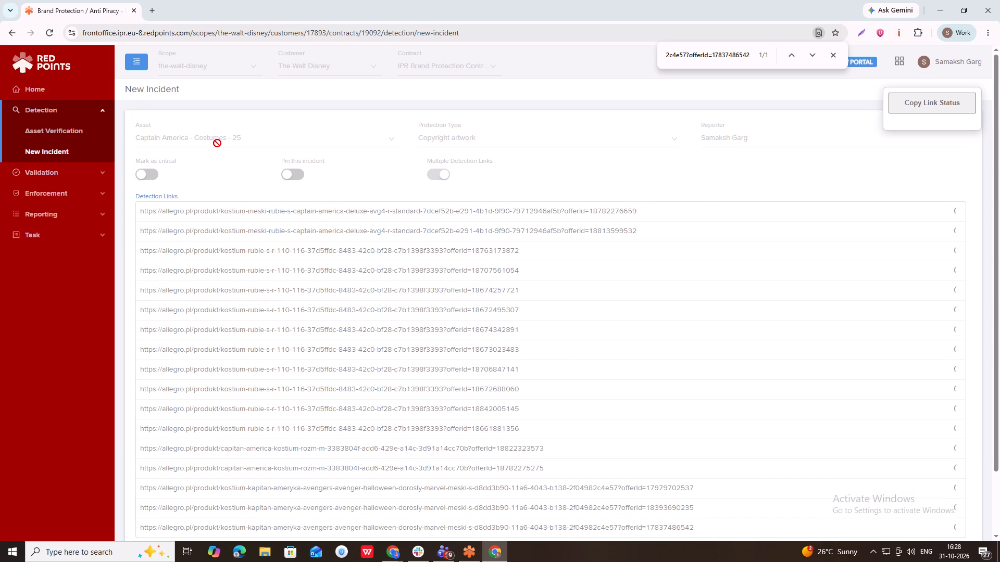
Copy the costume links C79768:C79784 from the Yash sheet and paste them into the Nikita sheet starting at C103842.
key(alt+Tab)
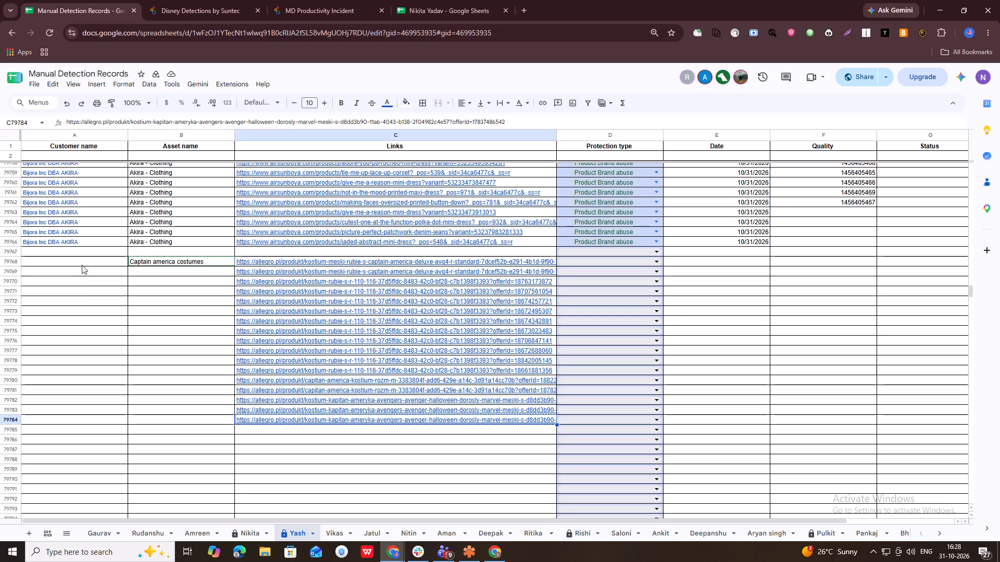
drag(368, 259, 370, 378)
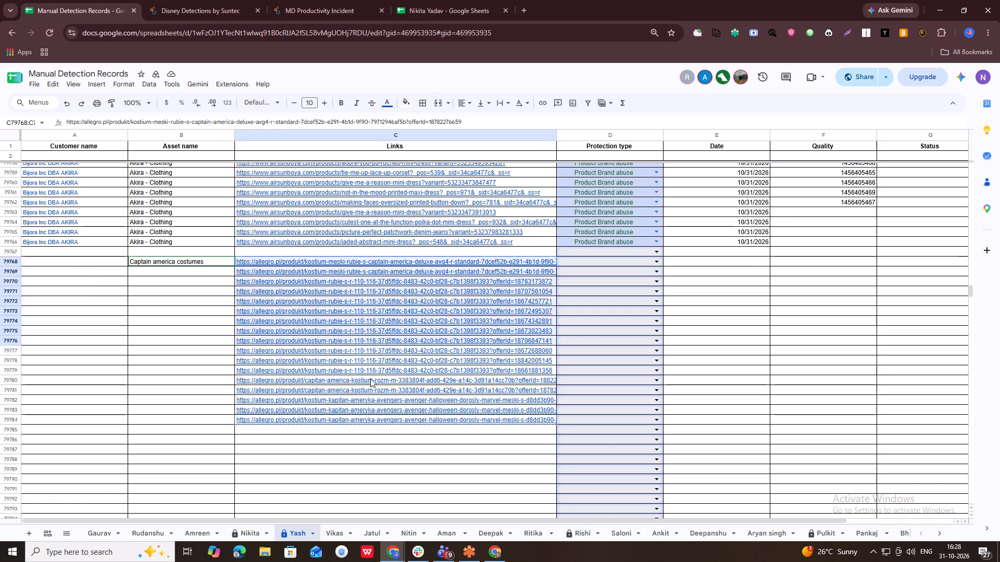
drag(370, 378, 371, 420)
key(ctrl+c)
click(247, 526)
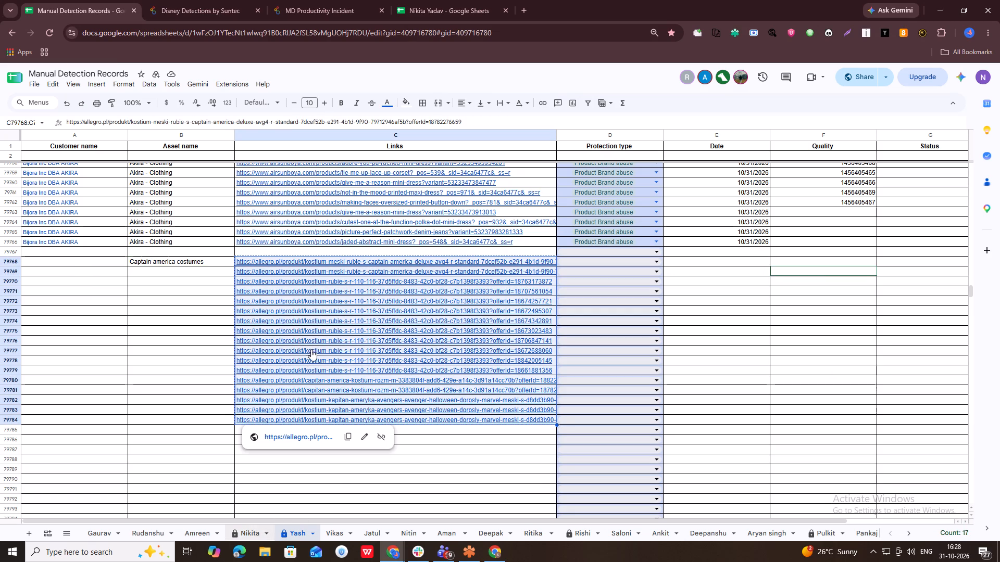
click(245, 354)
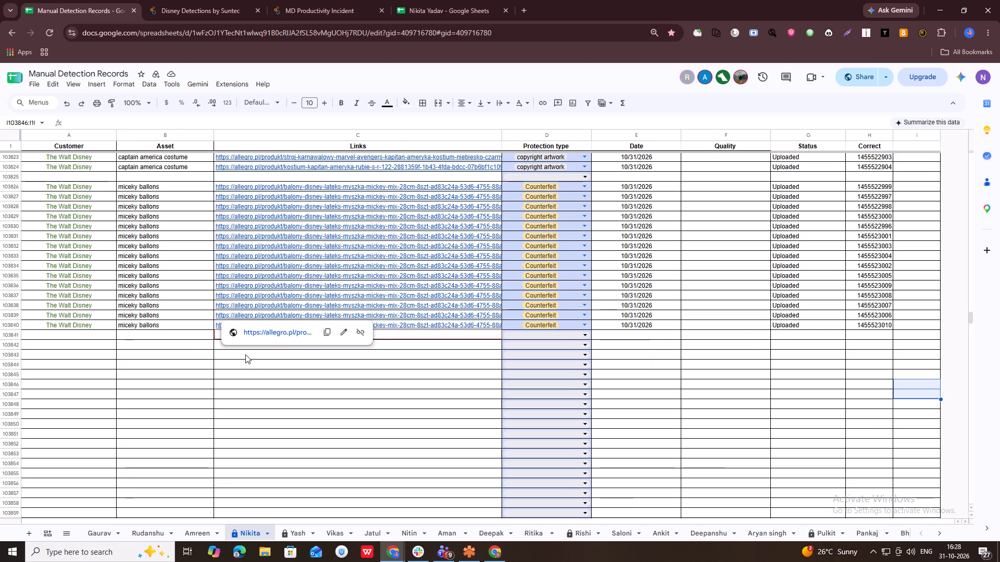
key(Right)
key(Up)
key(Left)
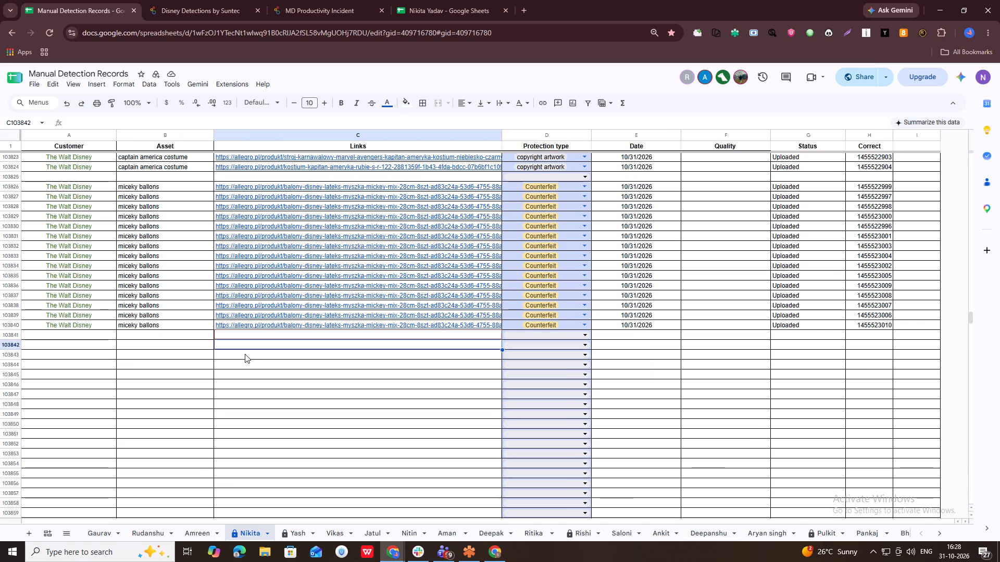
key(ctrl+v)
Copy The Walt Disney and captain america costume from row 103824 and fill them into A103842:B103858.
key(Left)
key(Left)
key(ctrl+Up)
key(ctrl+Up)
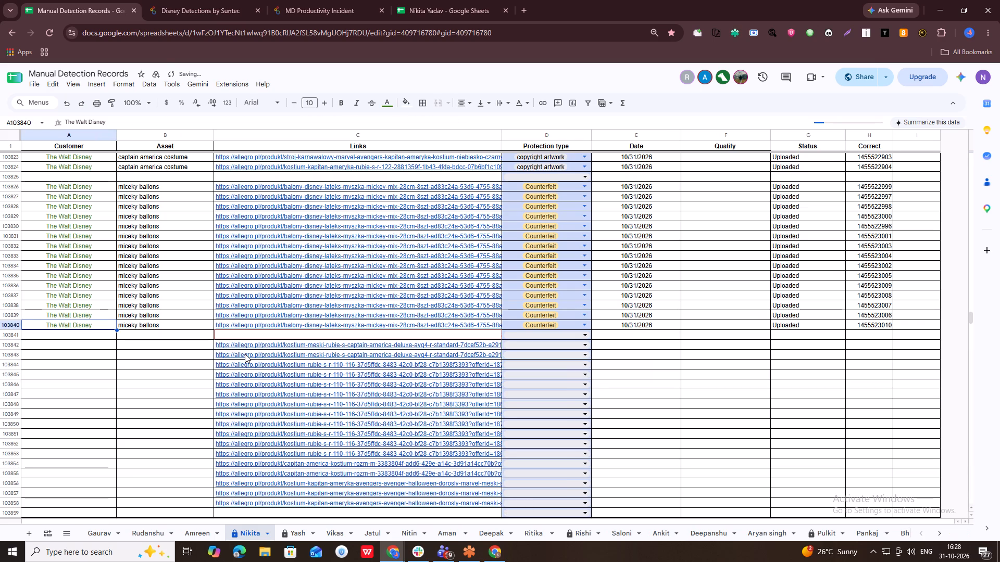
key(ctrl+Up)
key(shift+Right)
key(ctrl+c)
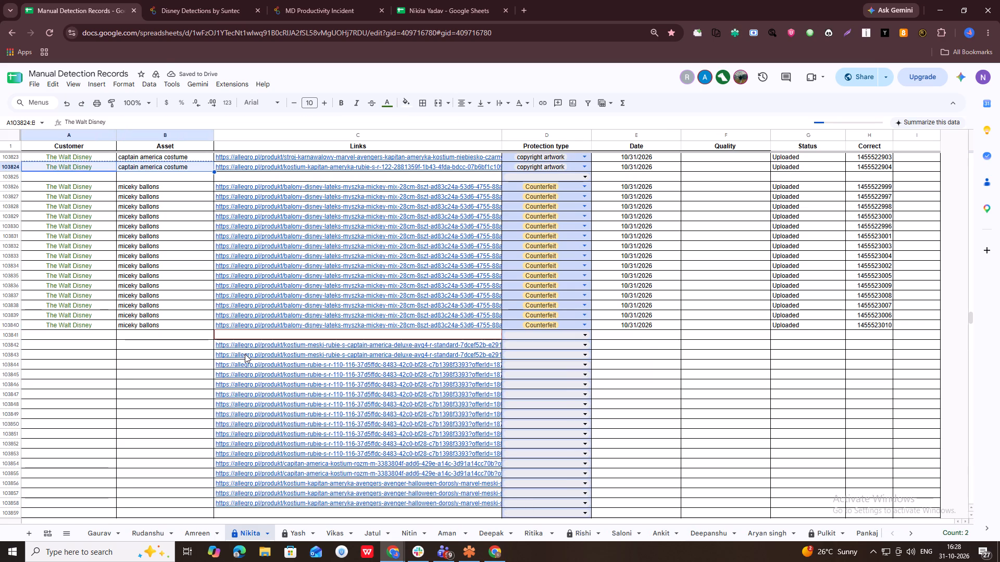
key(ctrl+Down)
key(ctrl+Down)
key(Down)
key(Down)
key(ctrl+v)
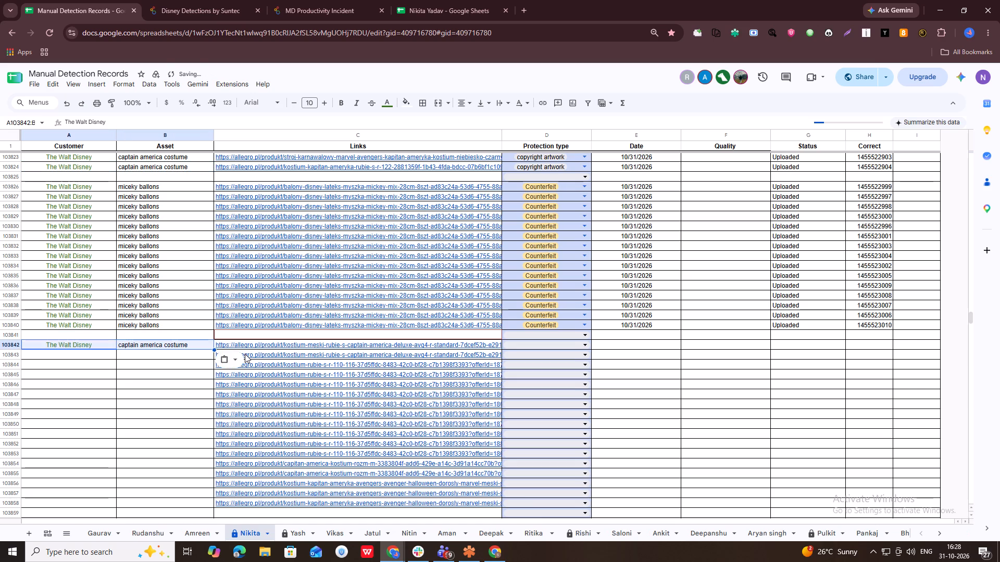
key(ctrl+space)
key(ctrl+d)
Copy copyright artwork and the date 10/31/2026 from row 103824 and fill them into D103842:E103858.
key(Right)
key(Right)
key(Right)
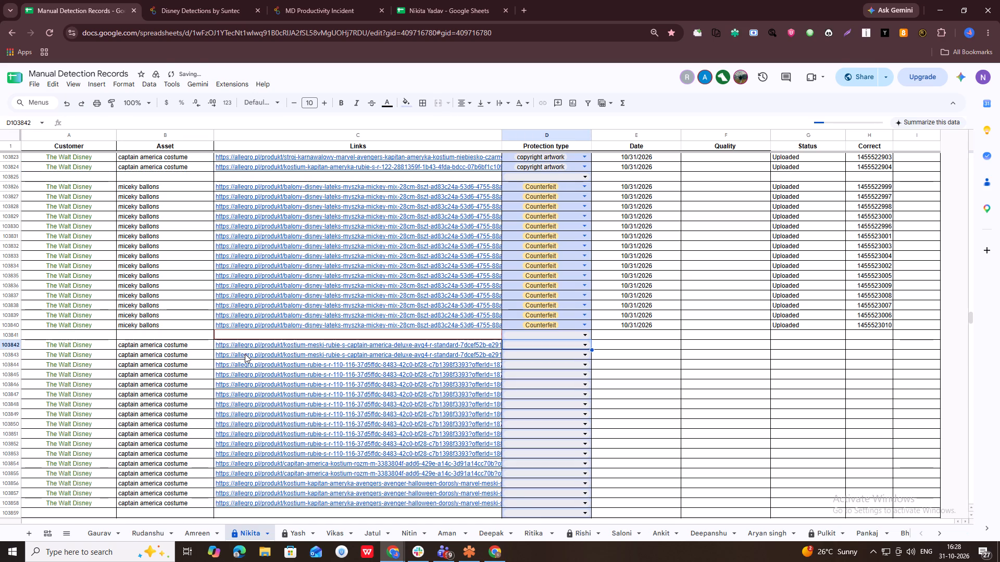
click(434, 167)
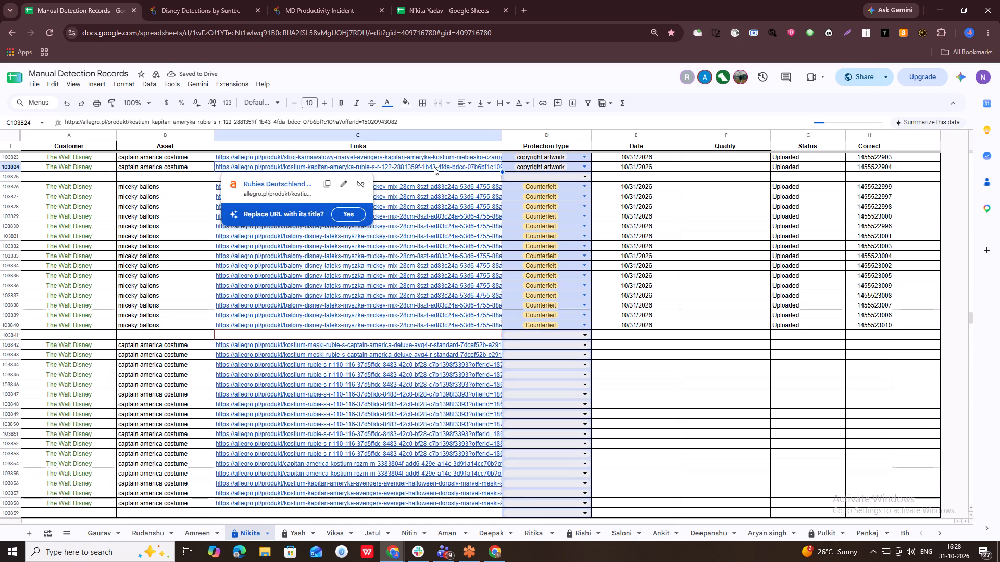
key(Right)
key(shift+Right)
key(ctrl+c)
key(ctrl+Down)
key(ctrl+Down)
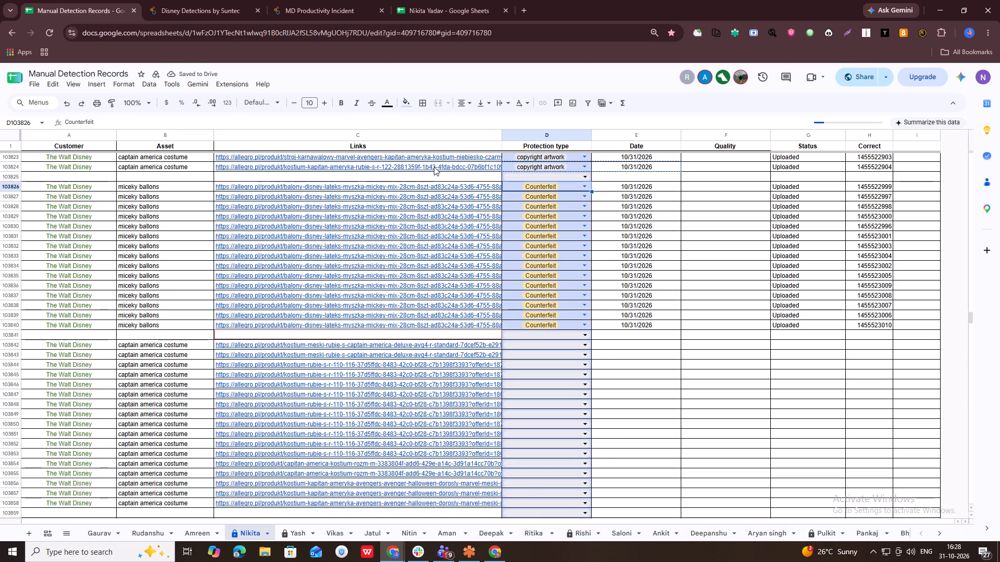
key(Left)
key(Down)
key(Down)
key(Right)
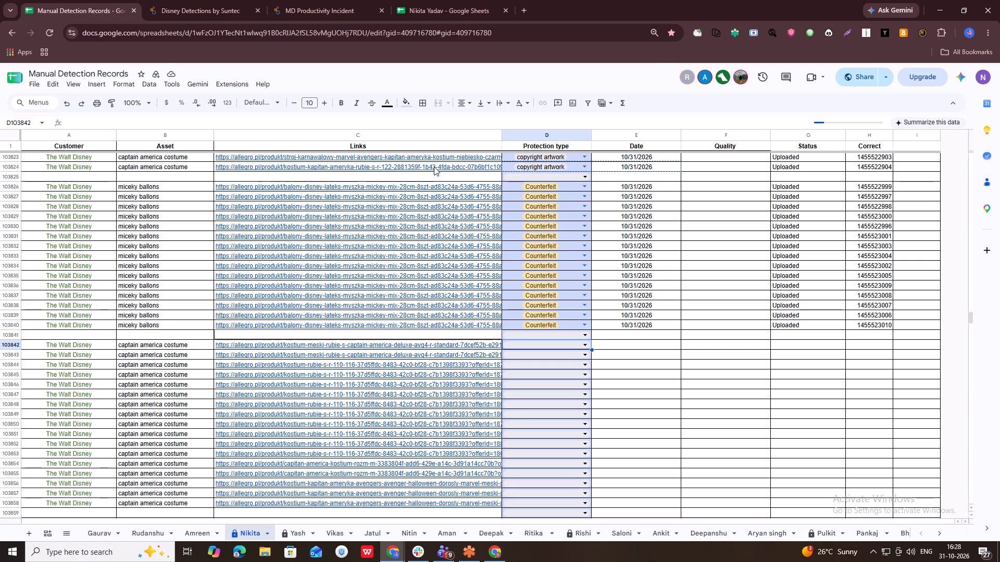
key(ctrl+v)
key(ctrl+space)
key(ctrl+d)
Copy the link statuses of the costume incidents from Red Points and paste them into the Nikita sheet starting at F103841.
key(Right)
key(alt+Tab)
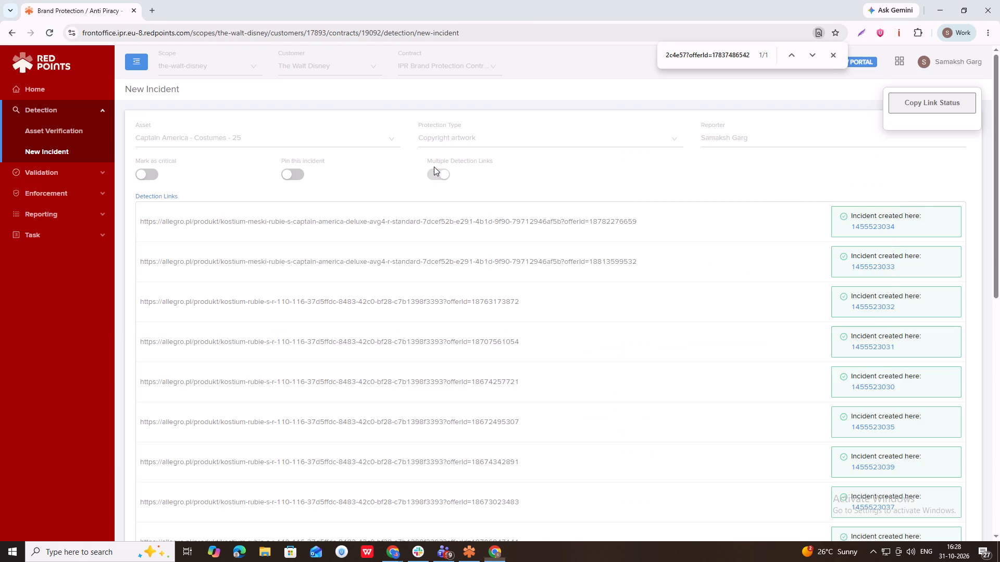
click(921, 105)
key(alt+Tab)
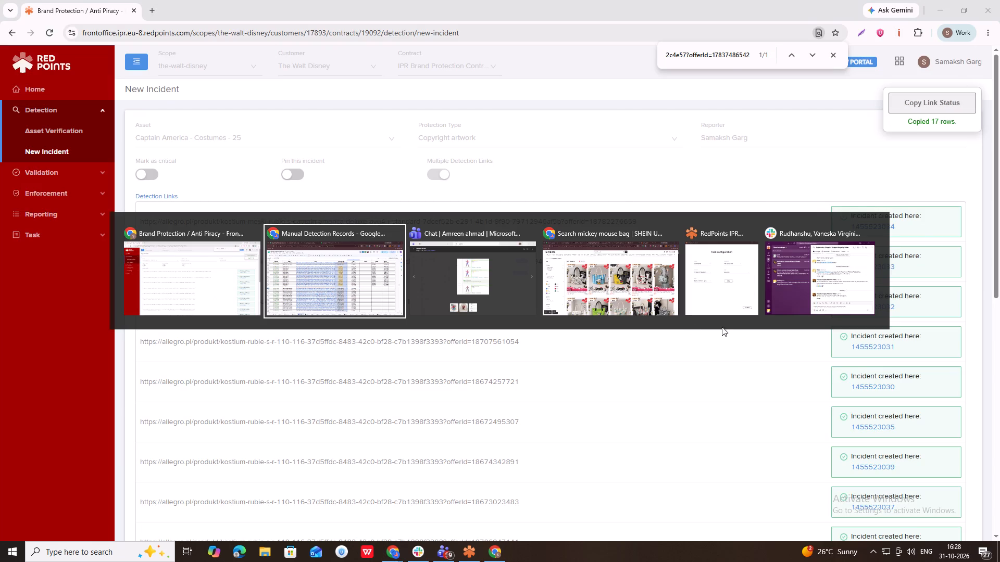
click(740, 336)
key(ctrl+v)
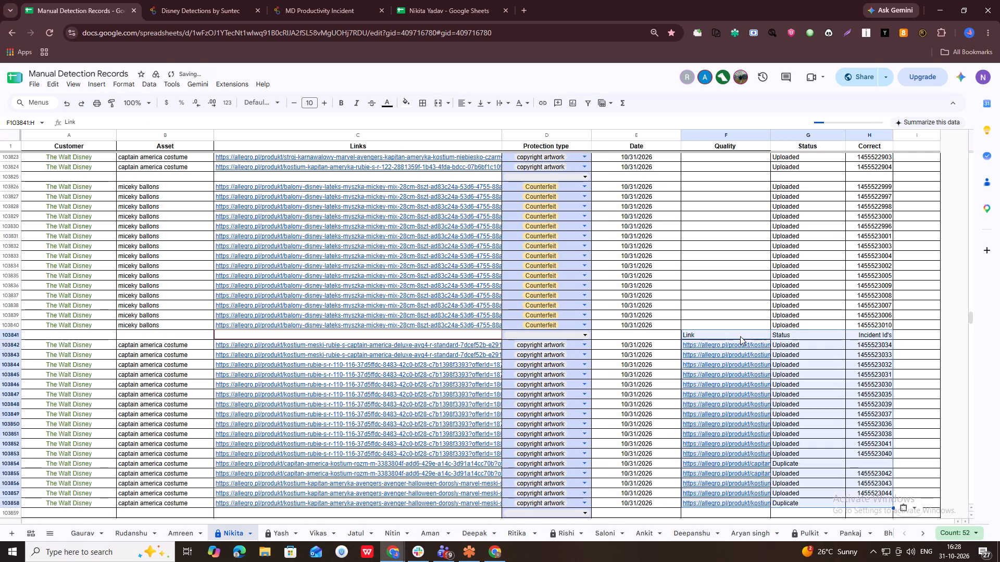
Delete the pasted header labels in F103841:H103841 and the duplicate links in F103842:F103858.
key(Left)
key(Right)
key(shift+Right)
key(shift+Right)
key(Delete)
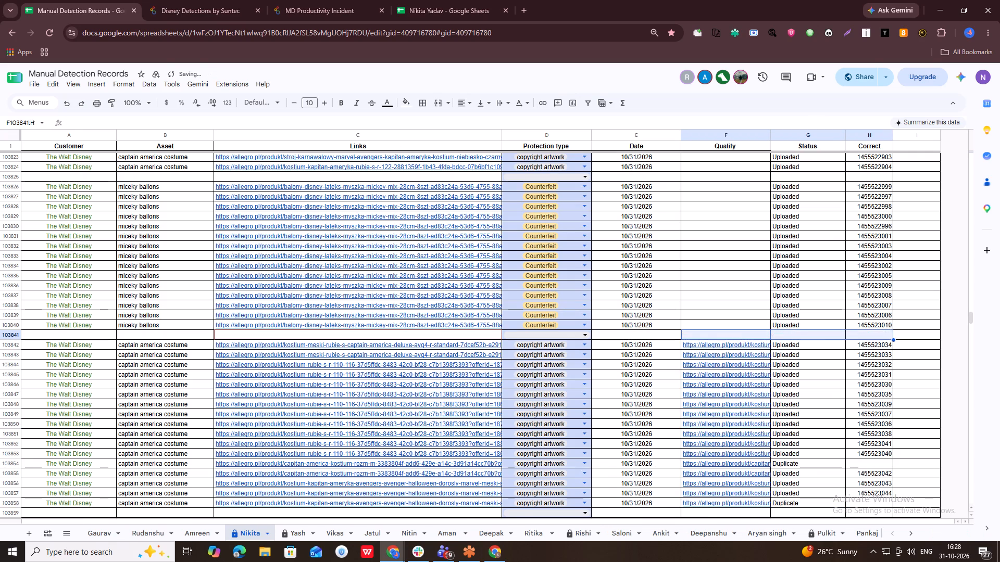
key(Down)
key(ctrl+shift+Down)
key(Delete)
Select the Walt Disney incident IDs from H103857 up to H103561 to count them.
key(Right)
key(ctrl+Down)
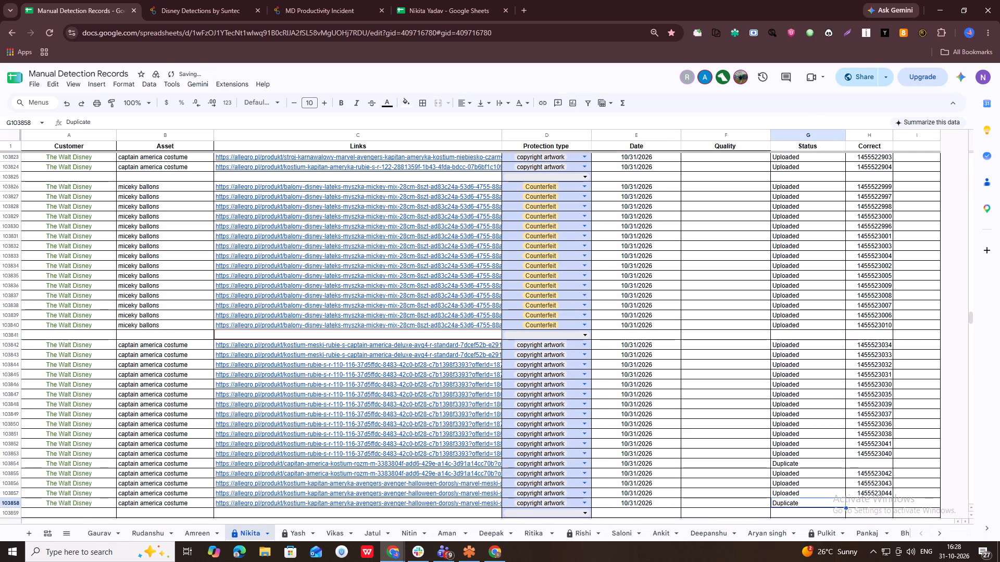
click(854, 494)
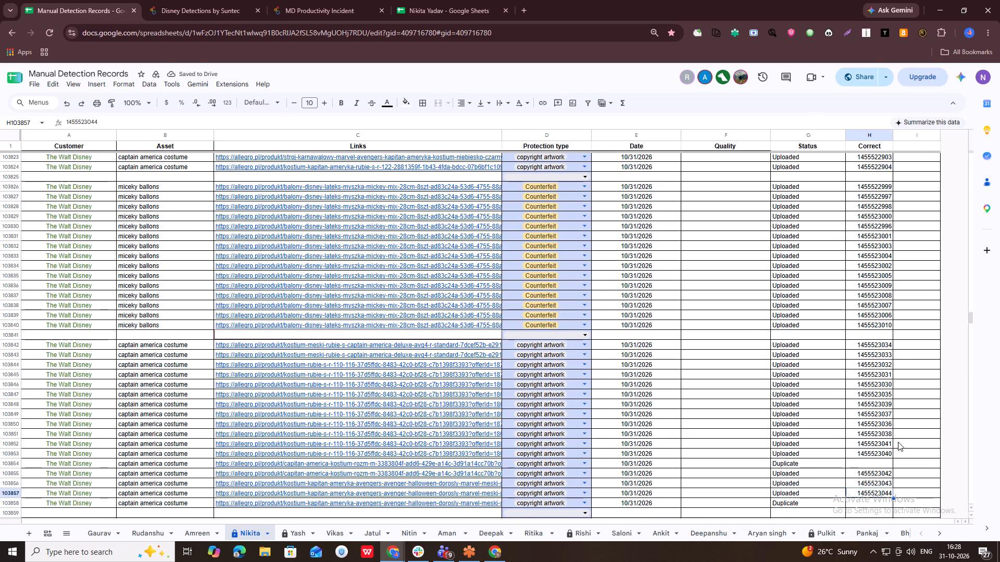
scroll(899, 440, up, 20)
scroll(899, 440, up, 10)
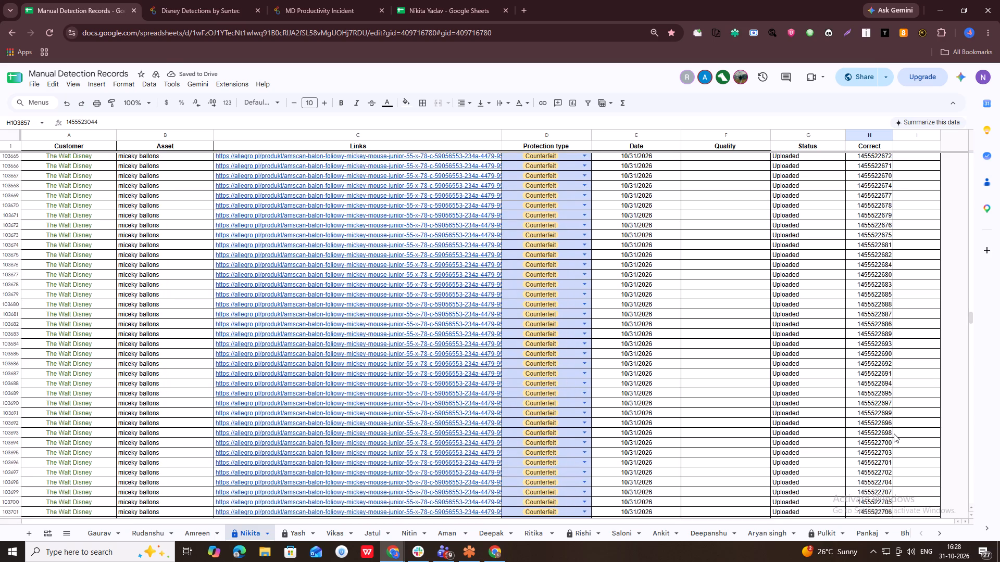
scroll(894, 433, up, 6)
scroll(877, 394, up, 18)
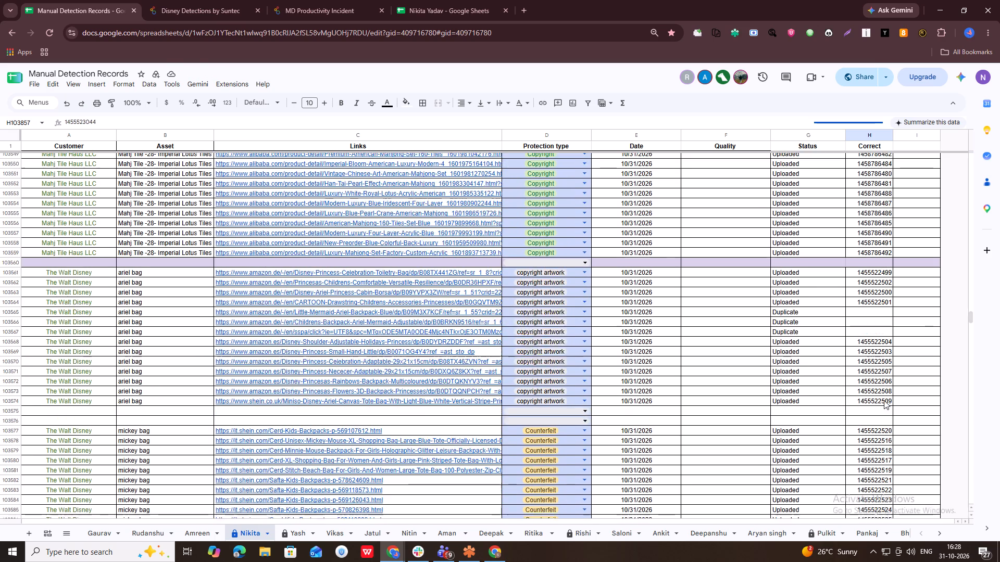
shift+click(855, 377)
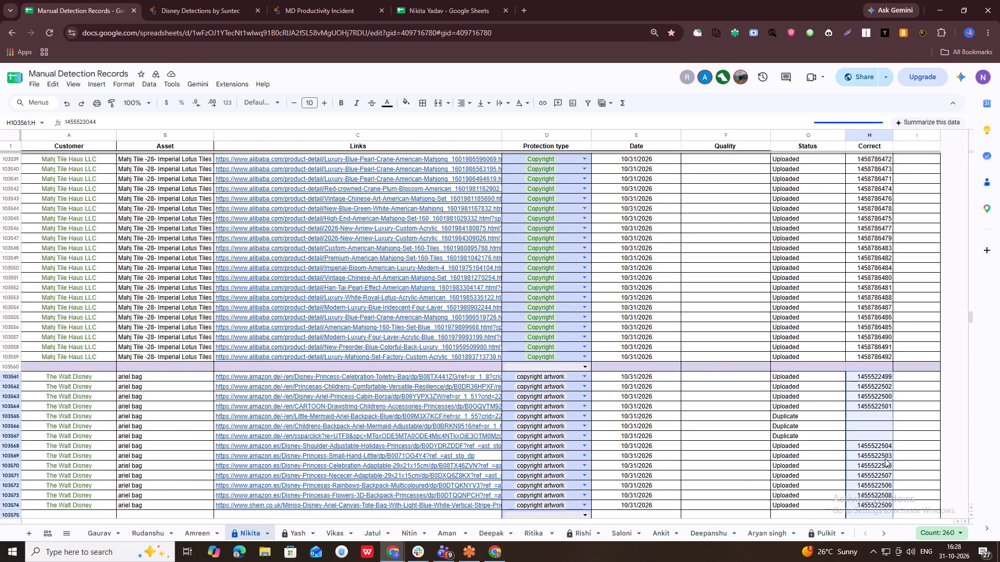
Calculate 260+35 in a new browser tab and close the tab.
click(528, 7)
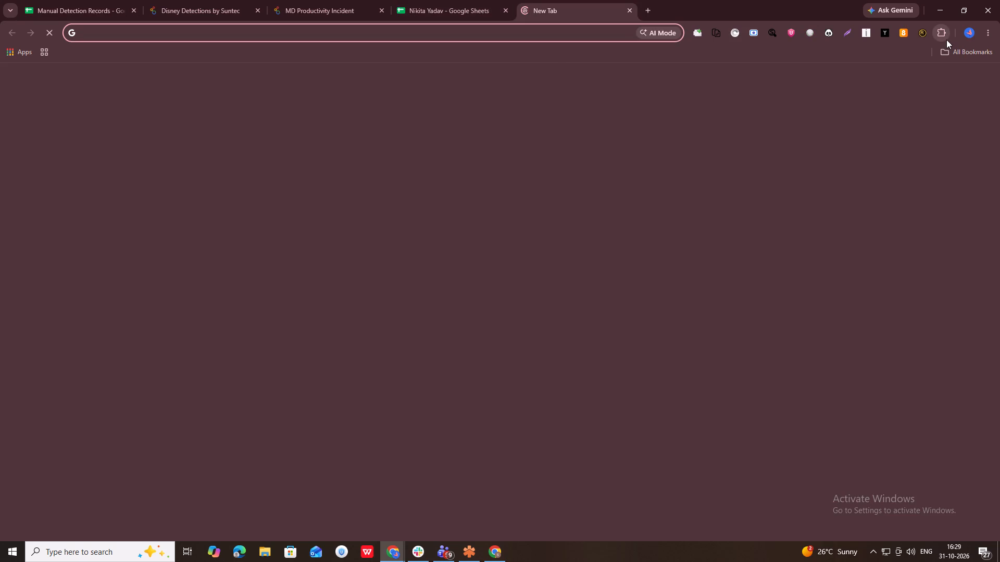
text(260+35)
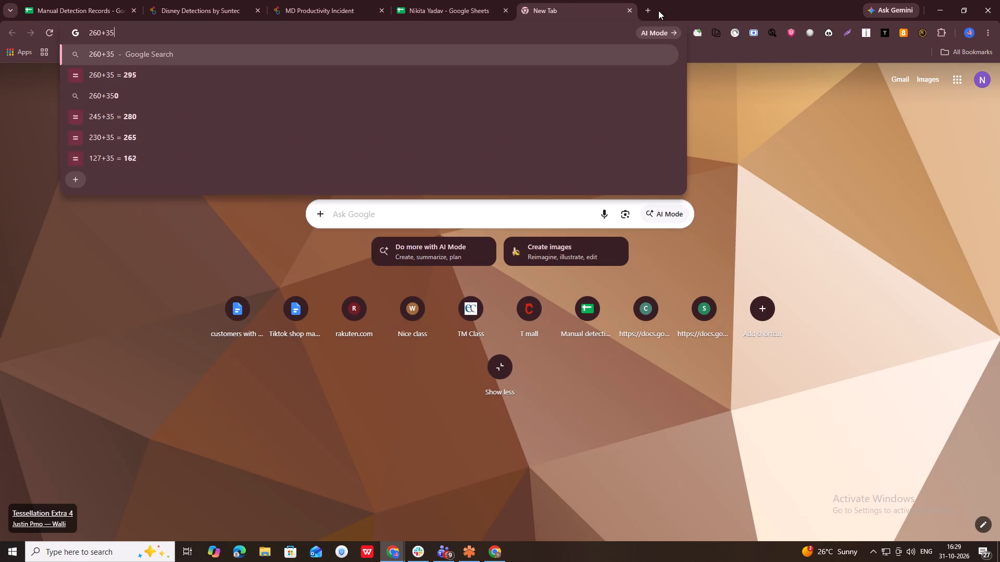
click(629, 6)
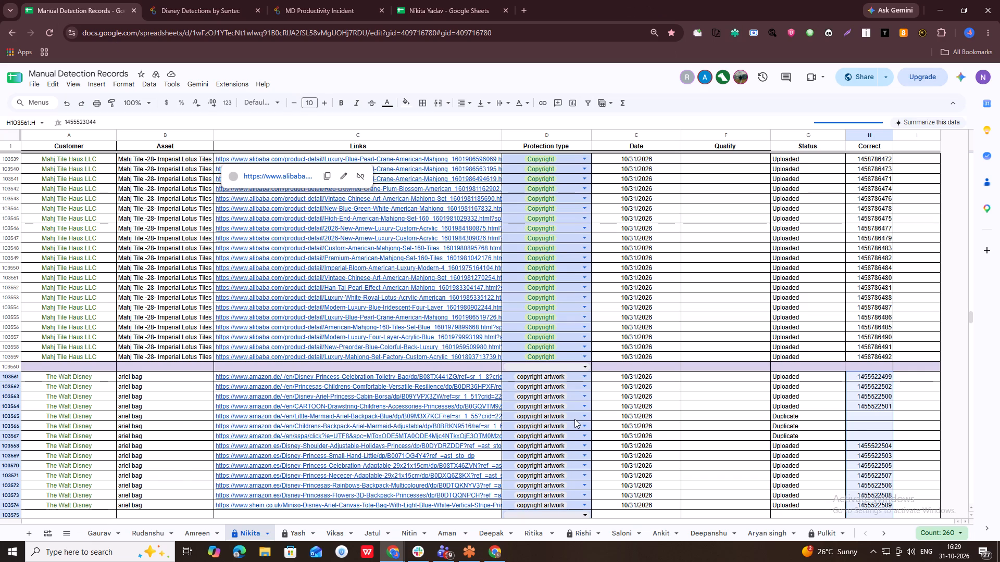
Look back through the earlier records in the Nikita sheet, up to the ariel party decoration links above the Mahj Tile rows.
key(Up)
scroll(653, 441, up, 18)
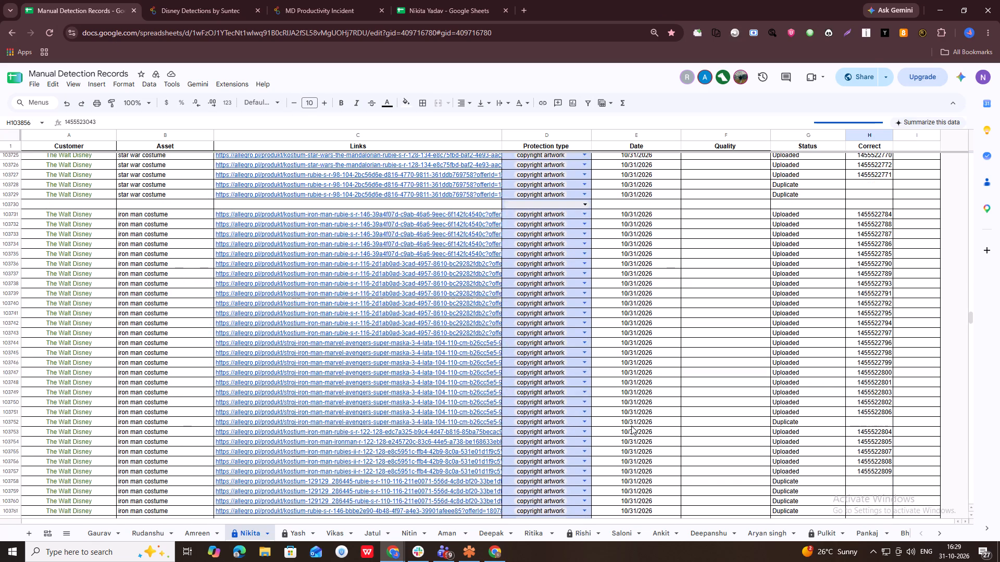
scroll(631, 426, up, 19)
scroll(491, 366, up, 6)
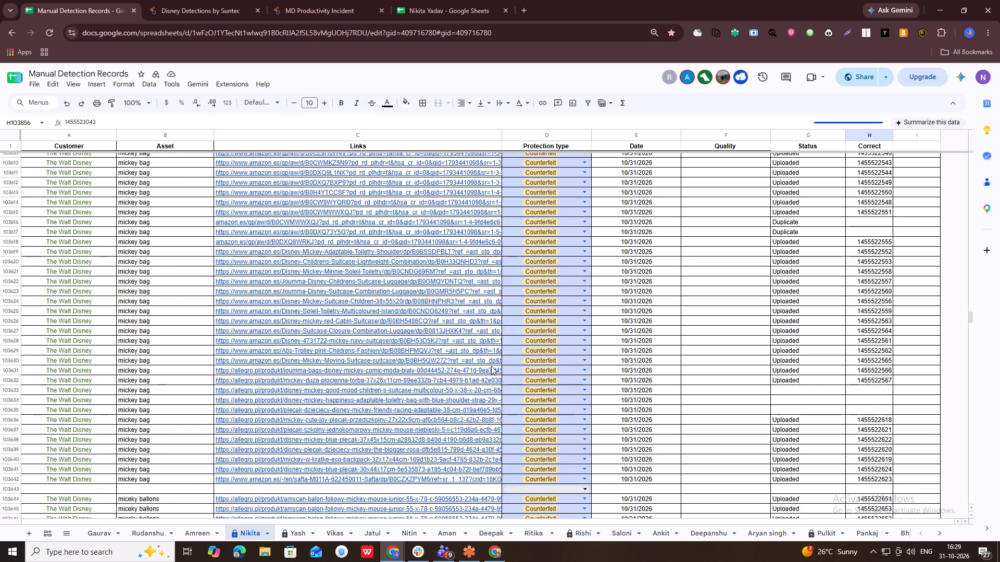
scroll(491, 366, up, 14)
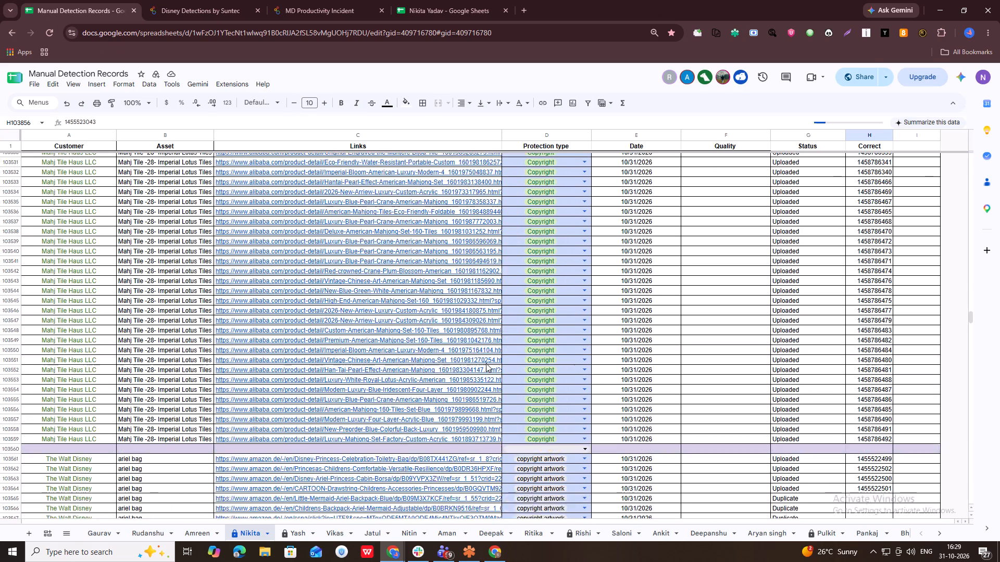
scroll(486, 363, up, 9)
In Red Points, clear the finished Captain America costume link list for a new entry.
key(alt+Tab)
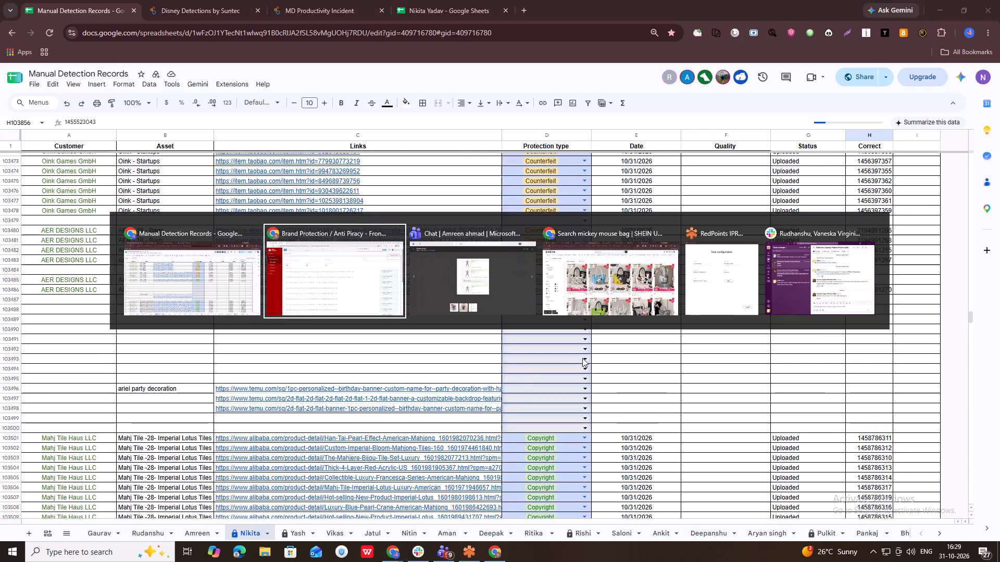
scroll(655, 352, down, 20)
scroll(655, 352, down, 1)
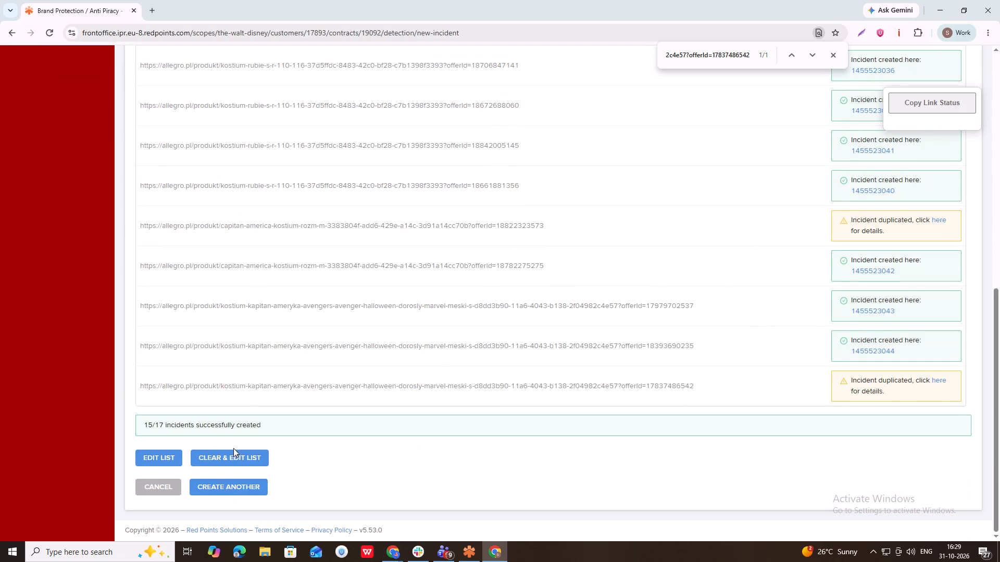
click(235, 456)
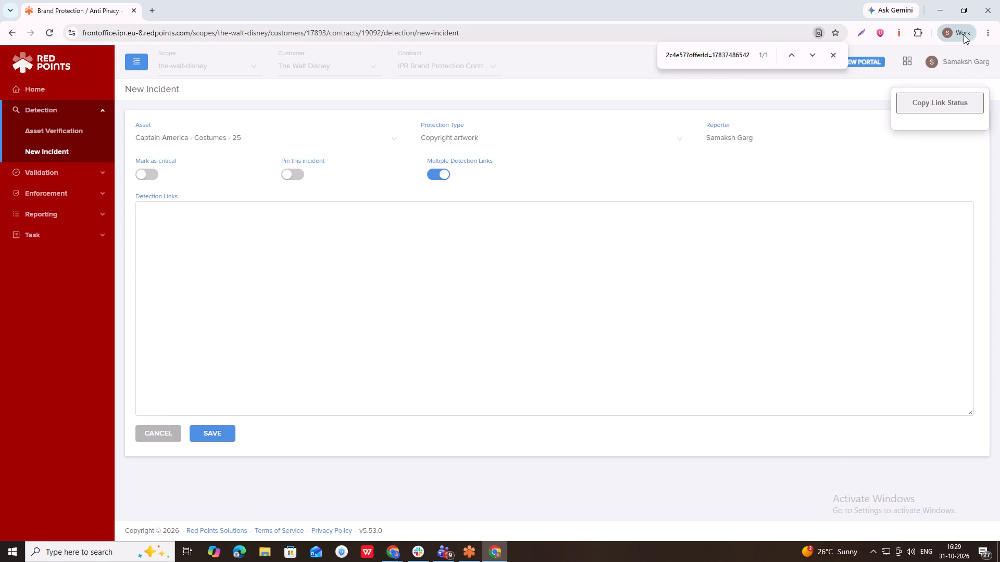
click(964, 35)
click(846, 304)
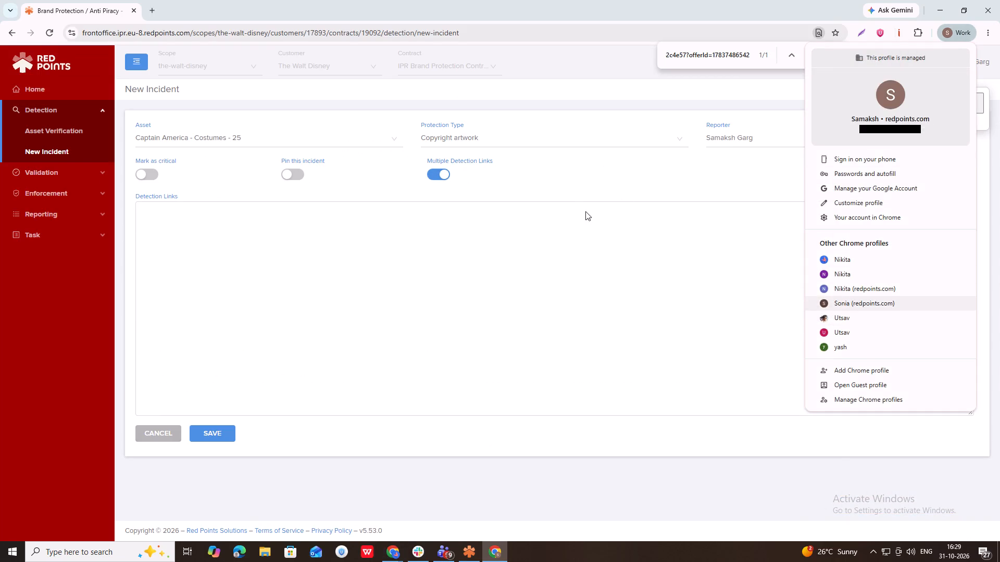